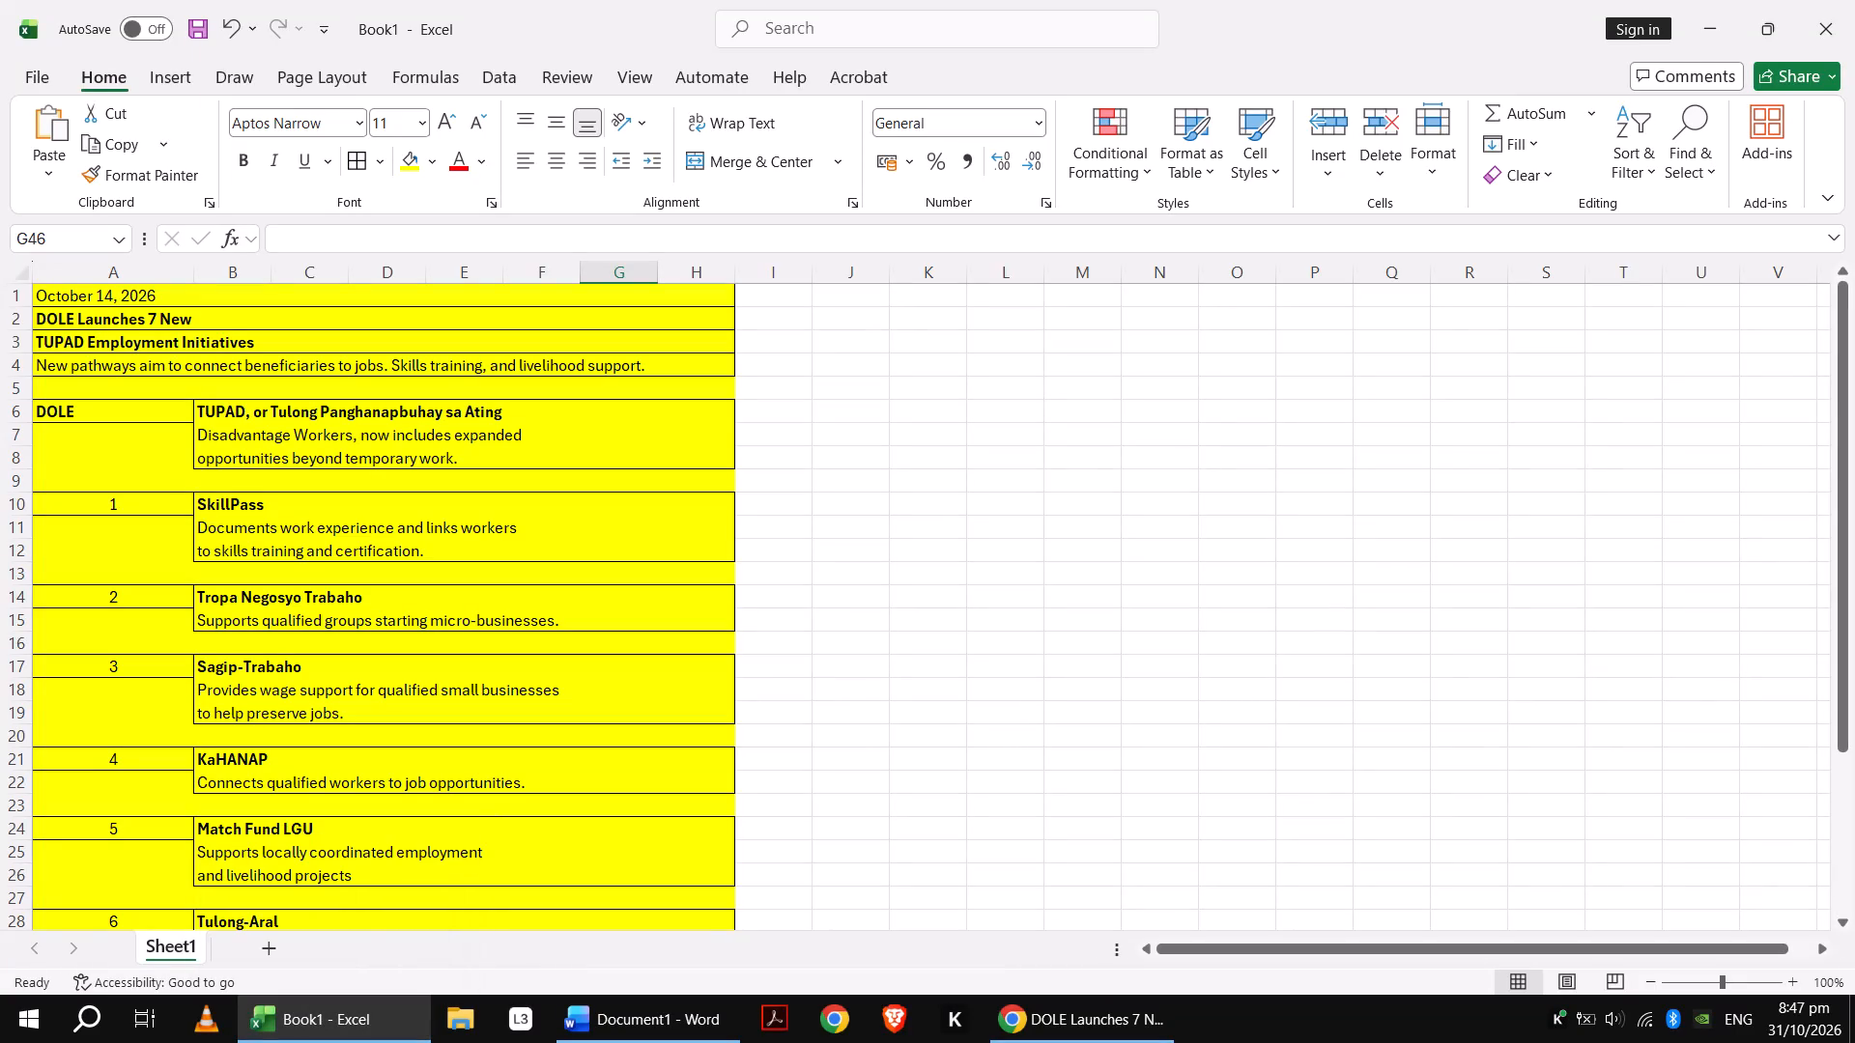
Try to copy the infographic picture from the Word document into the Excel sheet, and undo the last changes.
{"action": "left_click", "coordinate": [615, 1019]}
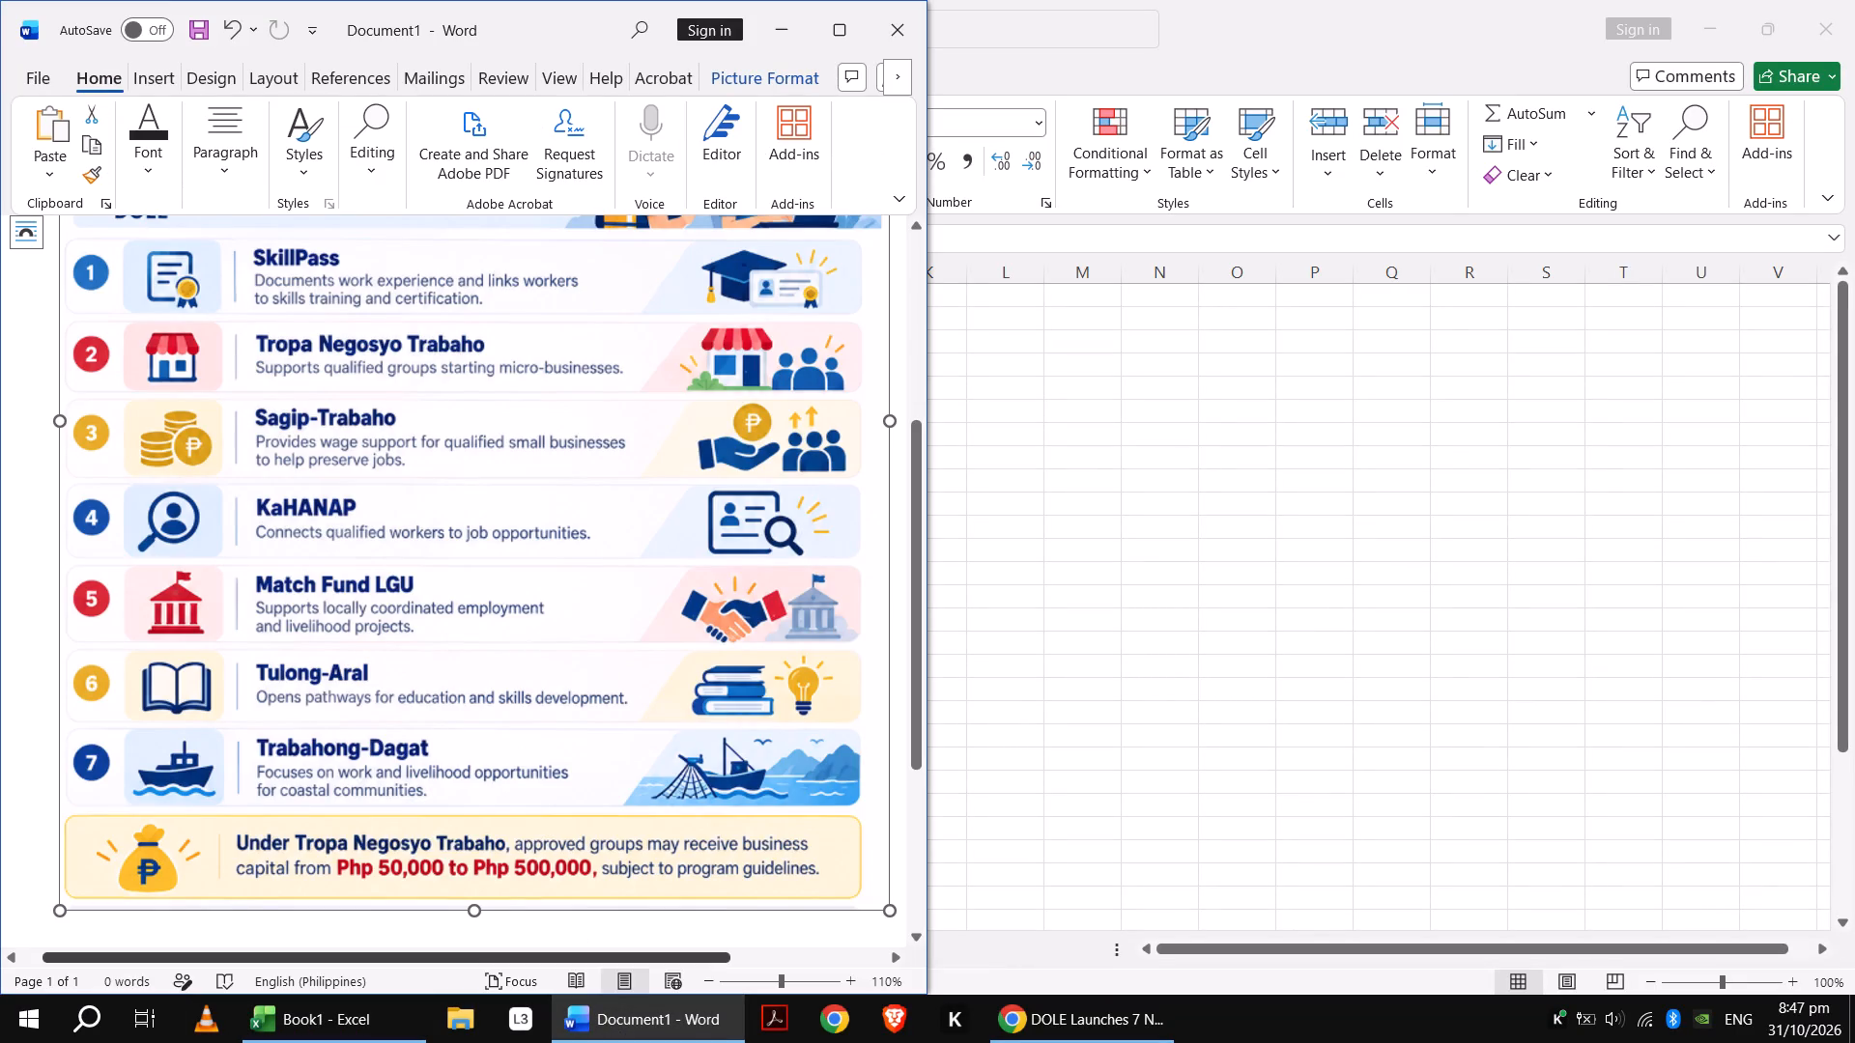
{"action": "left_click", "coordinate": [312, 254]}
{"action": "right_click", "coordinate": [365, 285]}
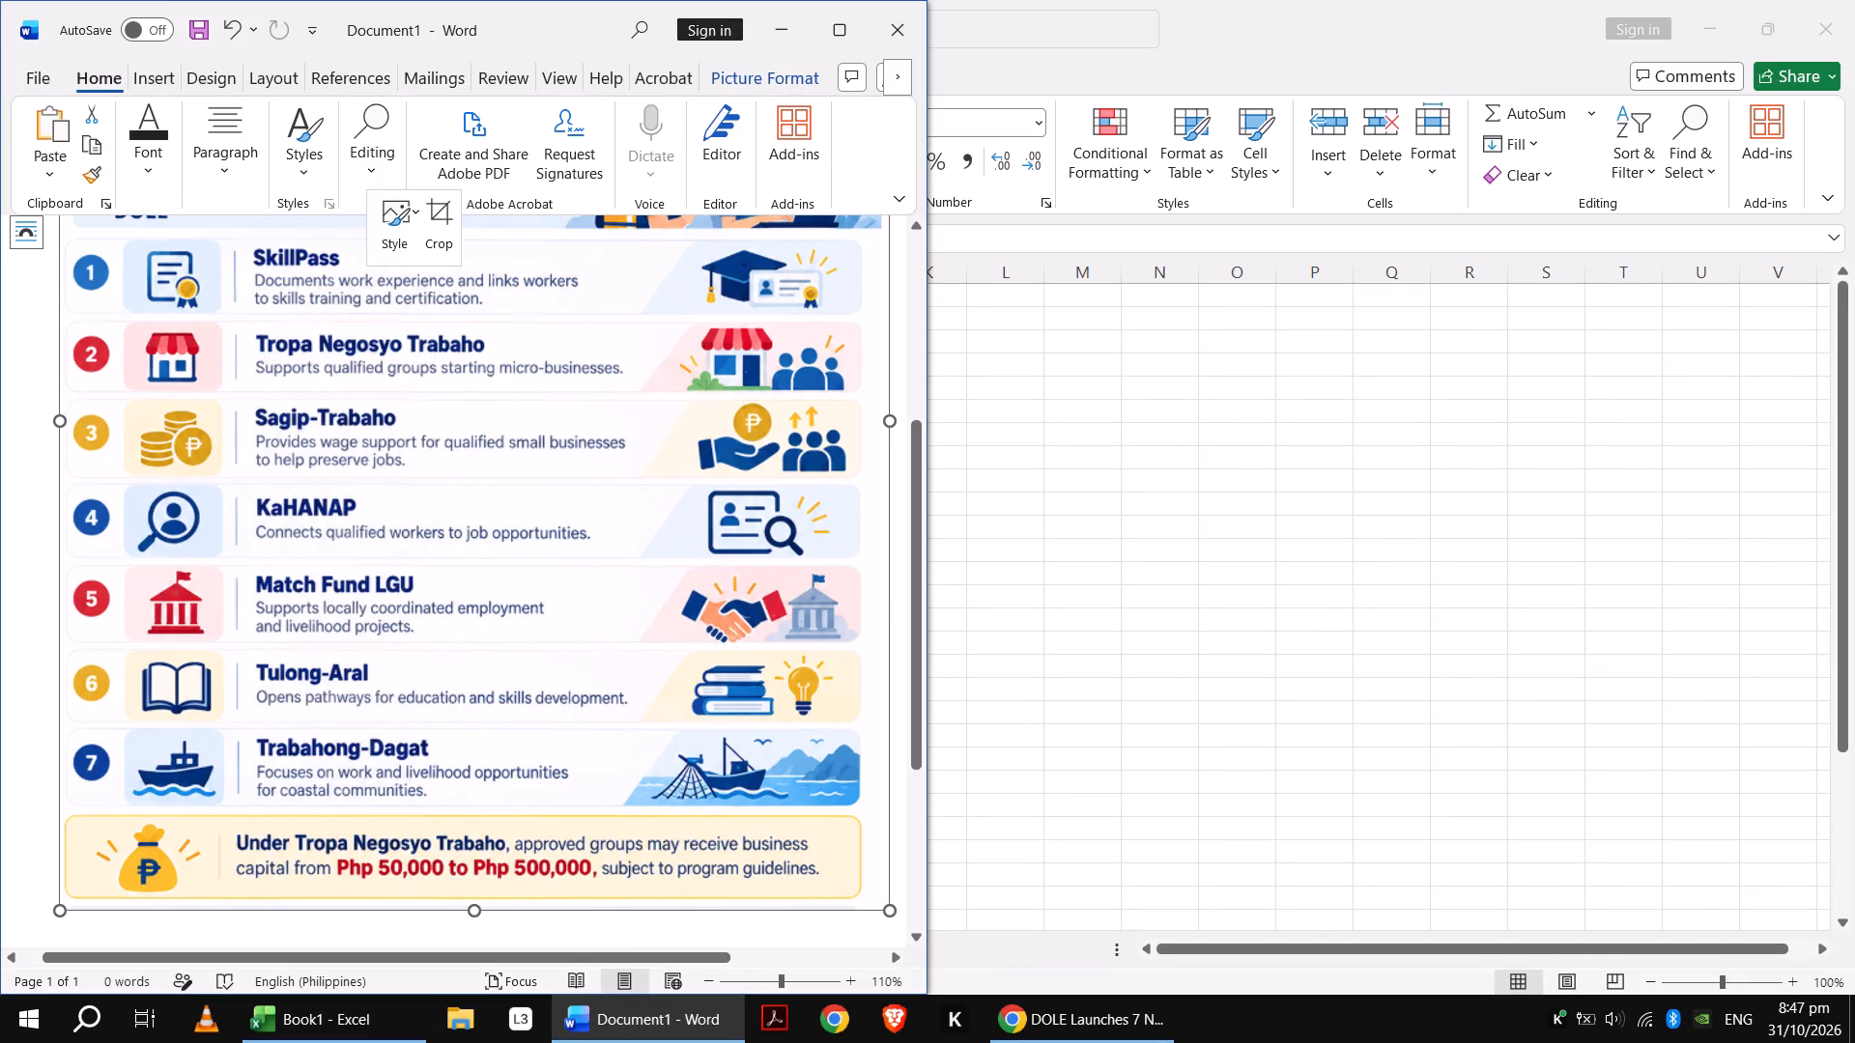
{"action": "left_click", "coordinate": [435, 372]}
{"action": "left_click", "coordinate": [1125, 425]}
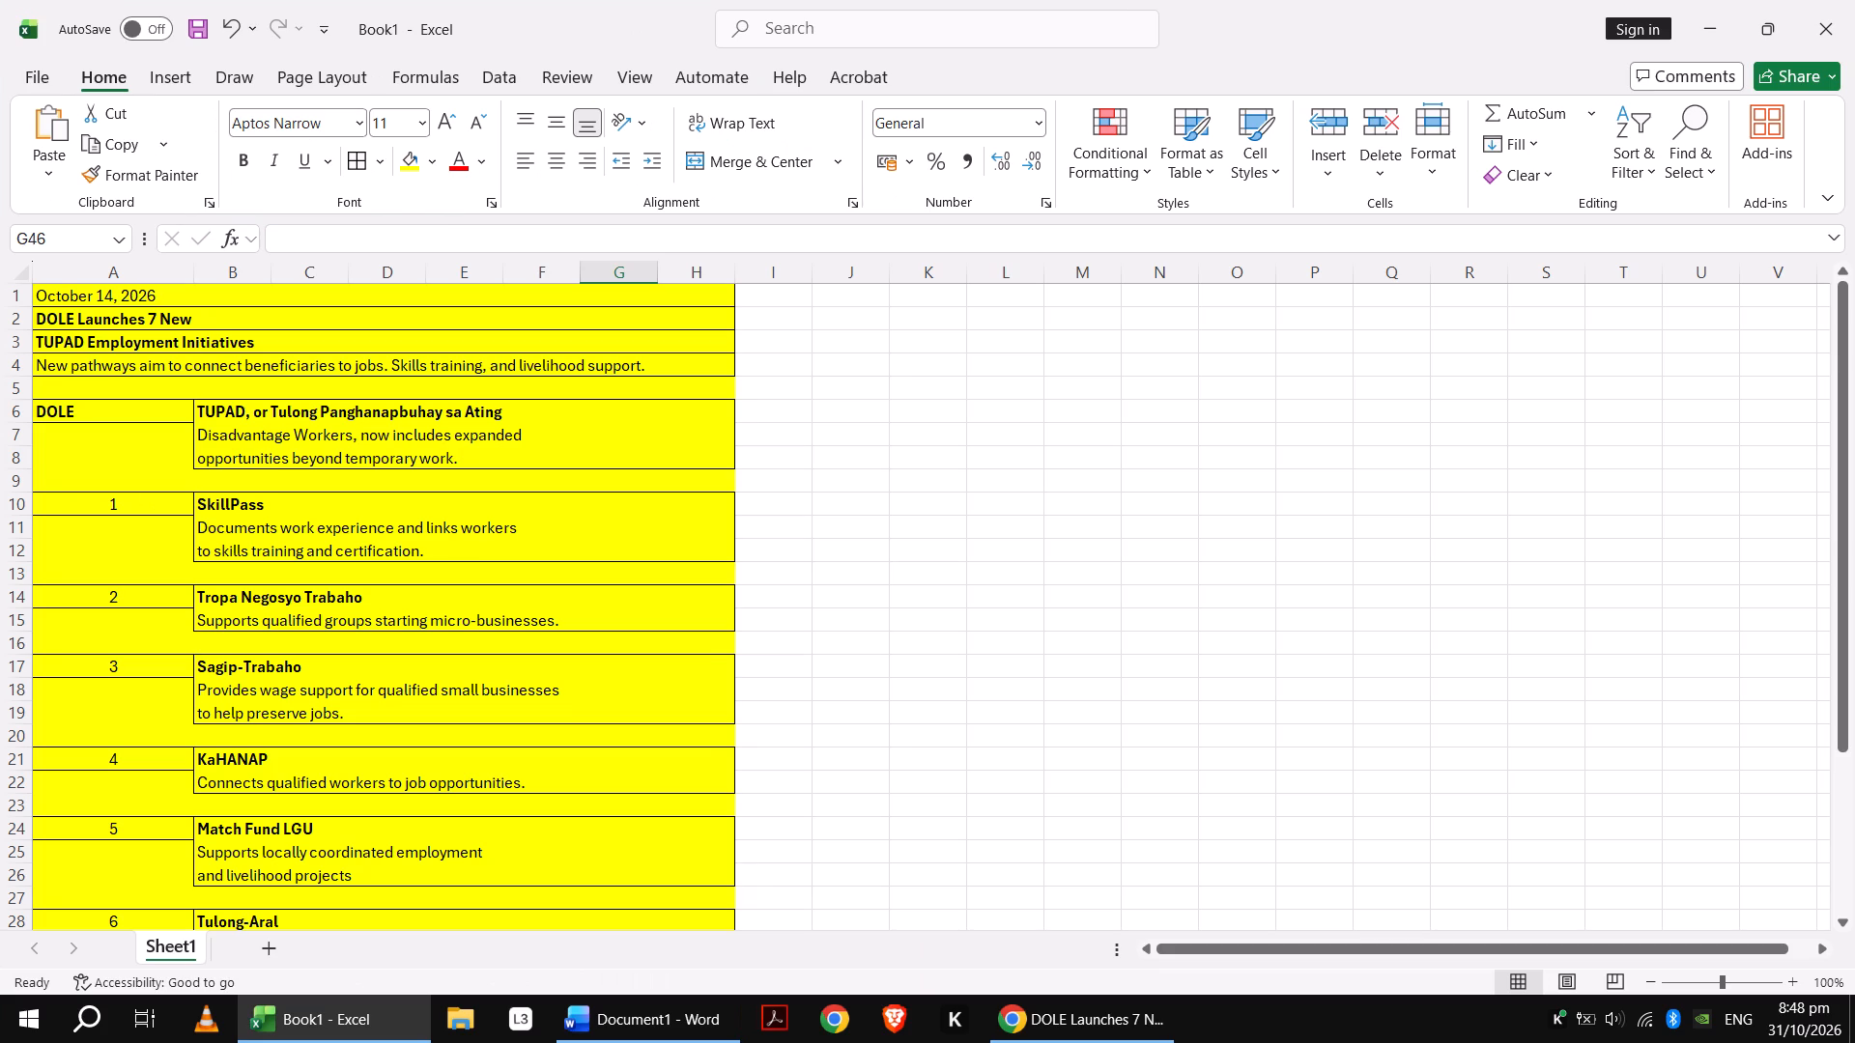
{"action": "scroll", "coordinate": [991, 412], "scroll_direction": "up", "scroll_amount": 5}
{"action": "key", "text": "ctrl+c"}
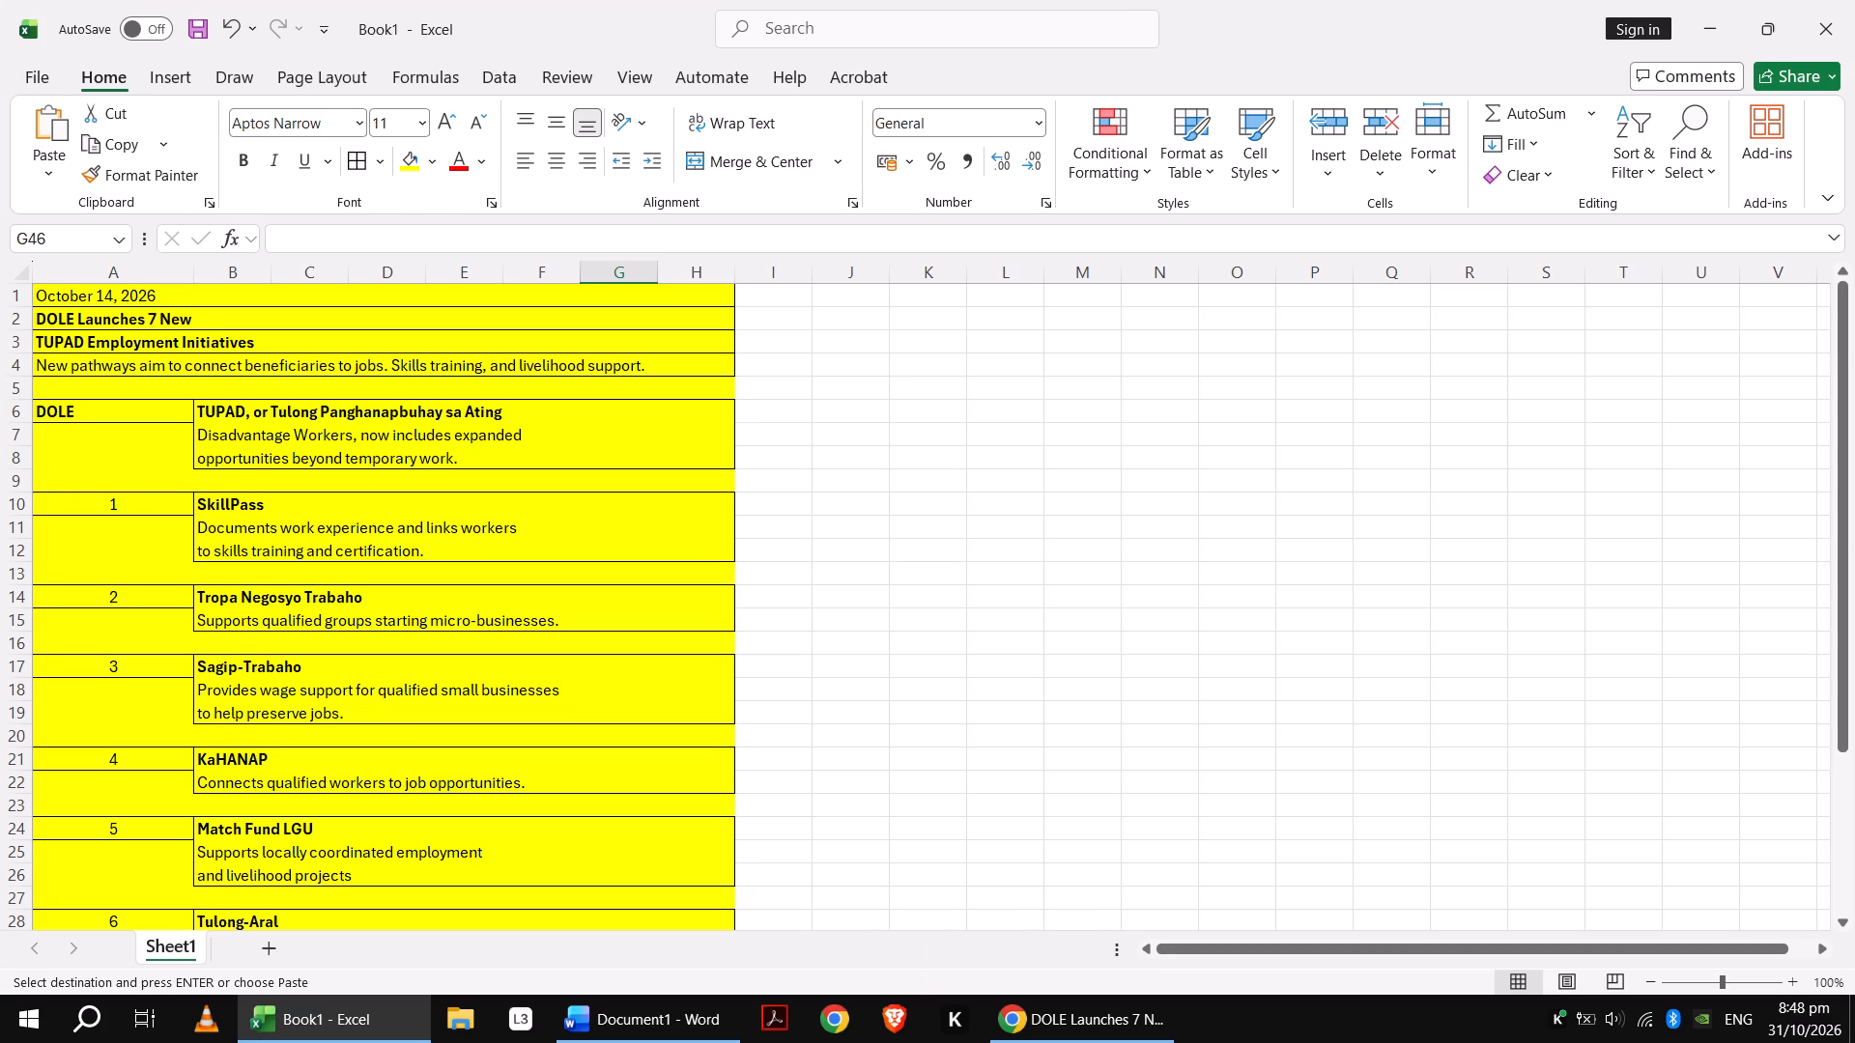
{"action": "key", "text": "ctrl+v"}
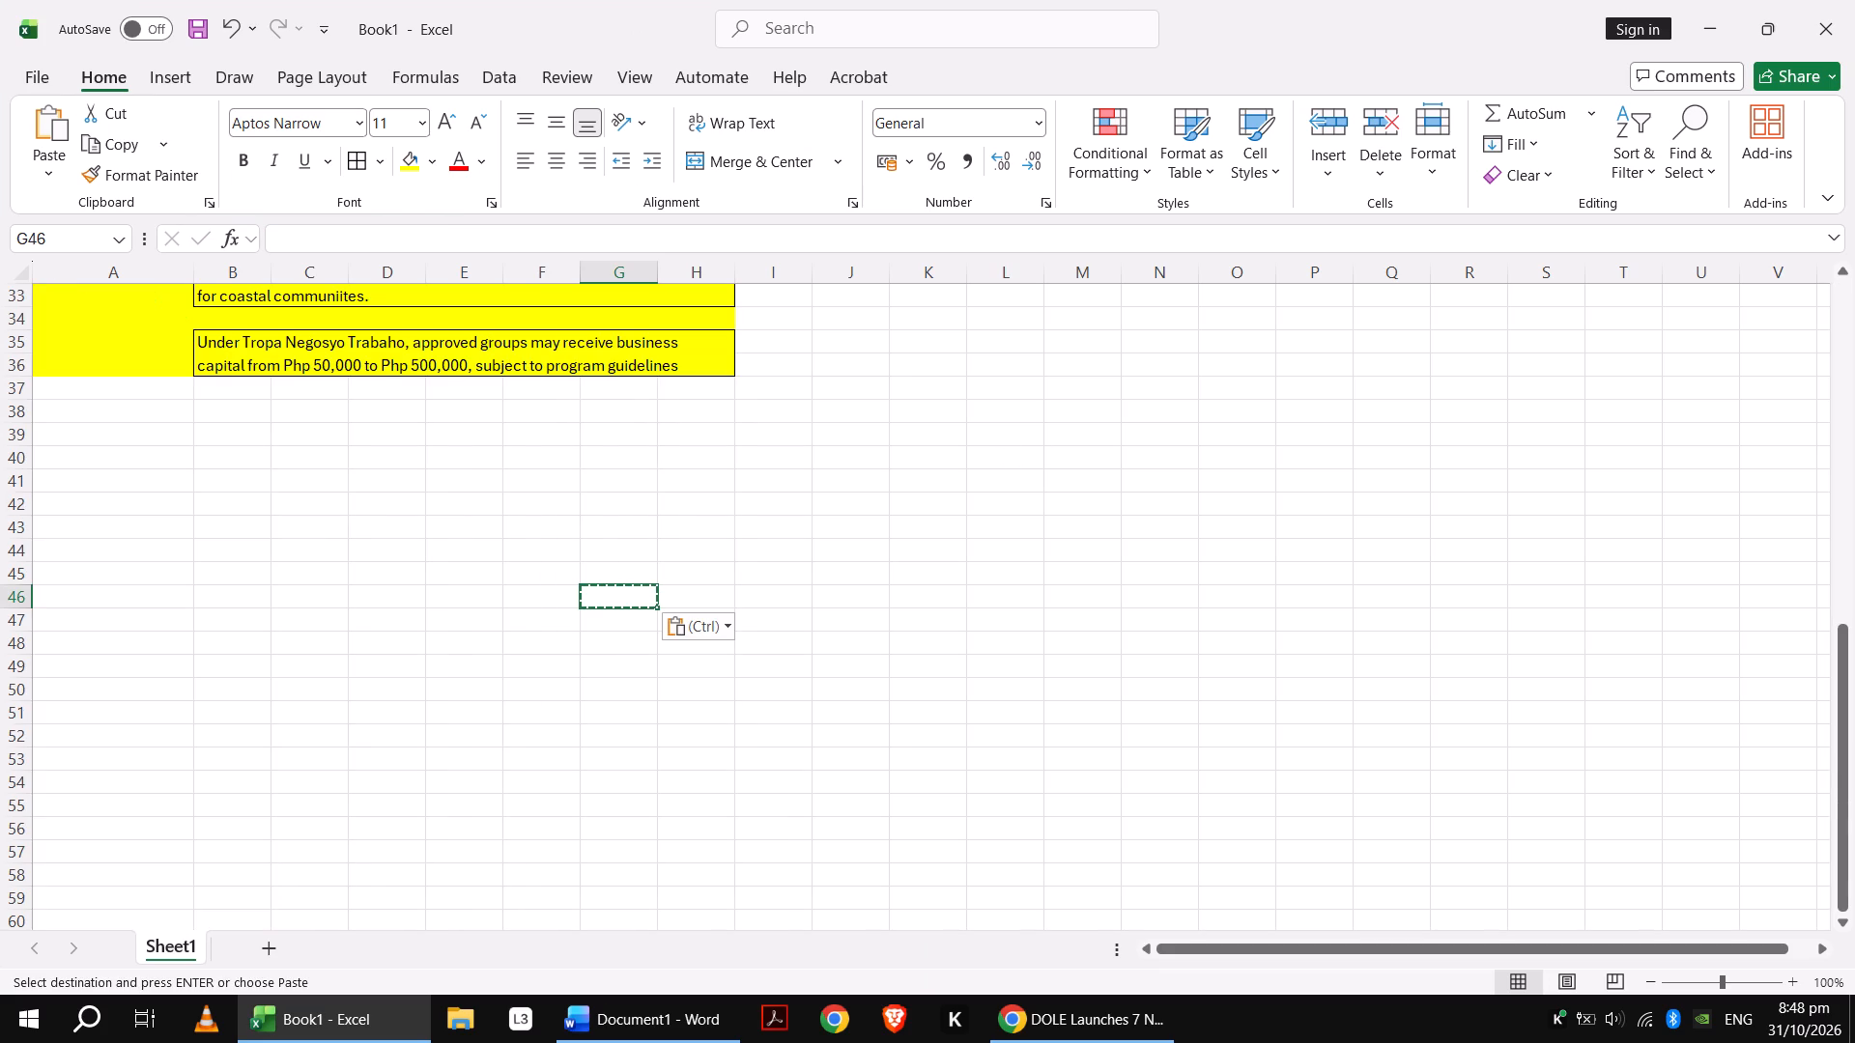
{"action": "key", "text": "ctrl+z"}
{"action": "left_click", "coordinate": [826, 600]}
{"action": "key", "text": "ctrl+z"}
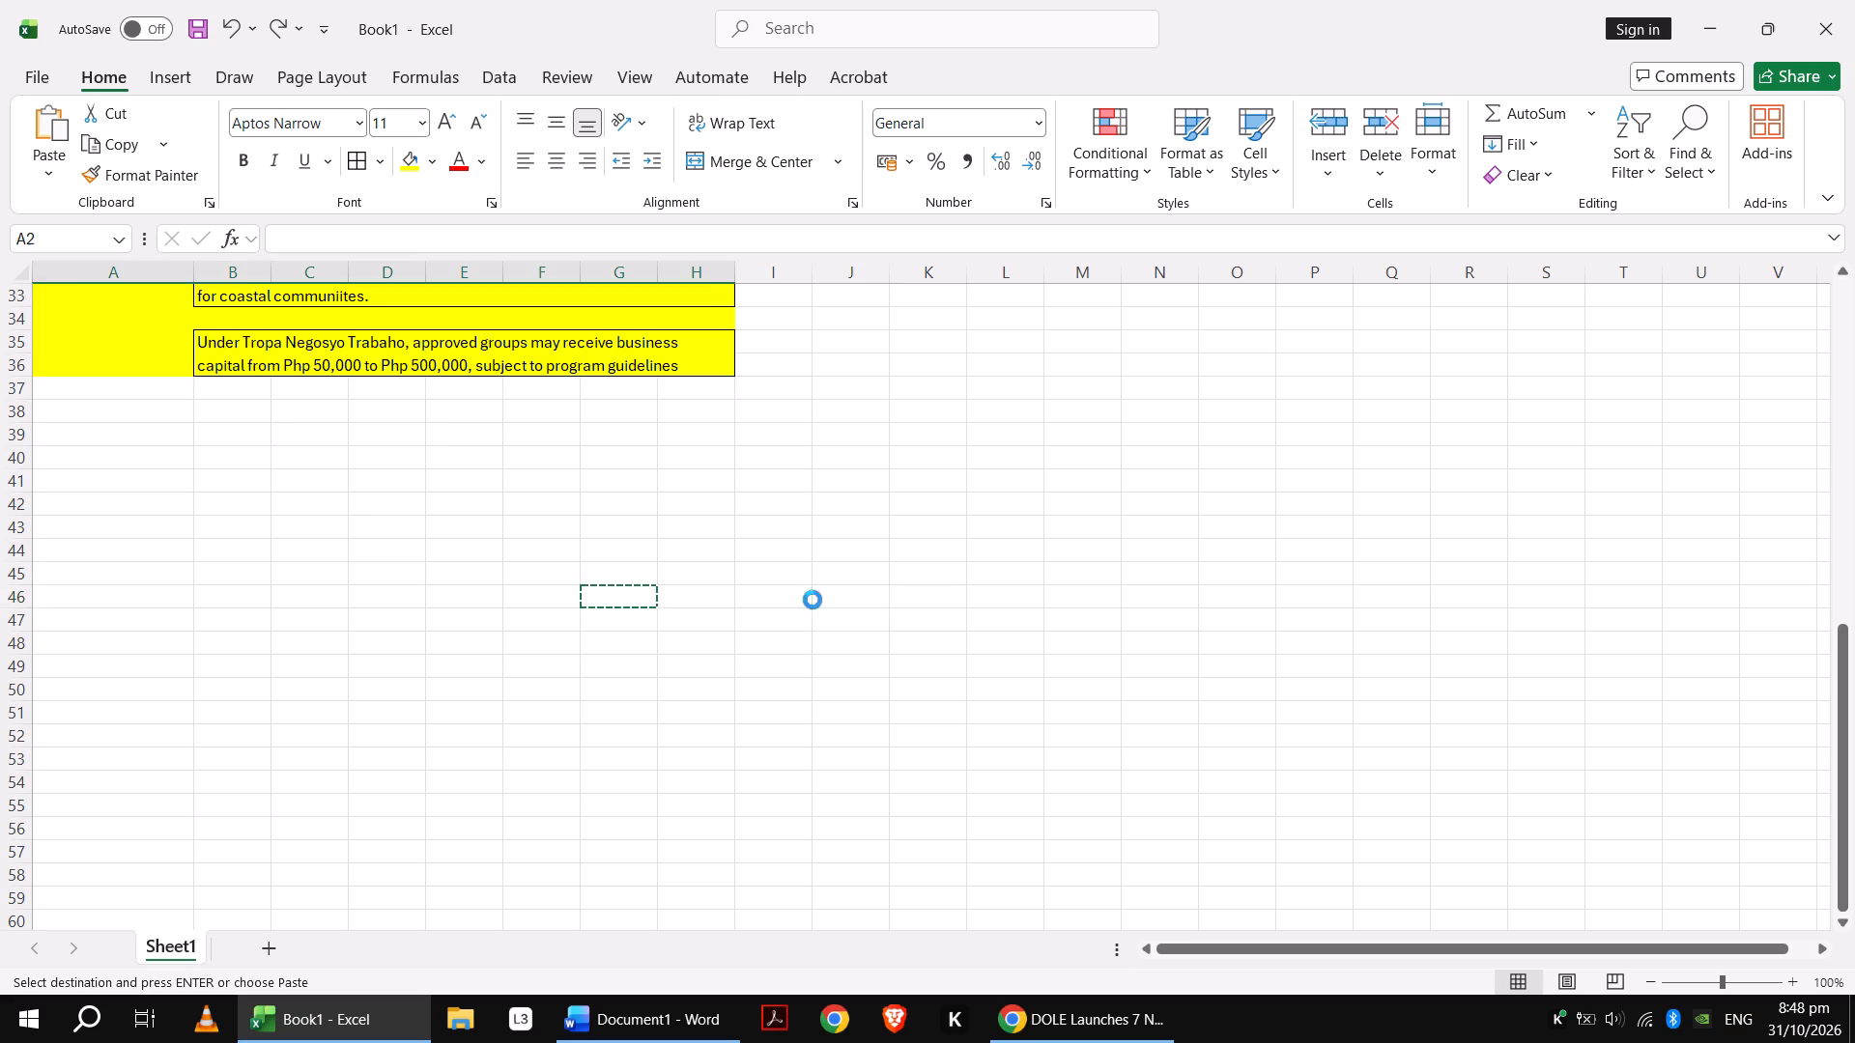
Copy the infographic picture from the Word document and paste it into the Excel sheet at cell L1.
{"action": "left_click", "coordinate": [1024, 363]}
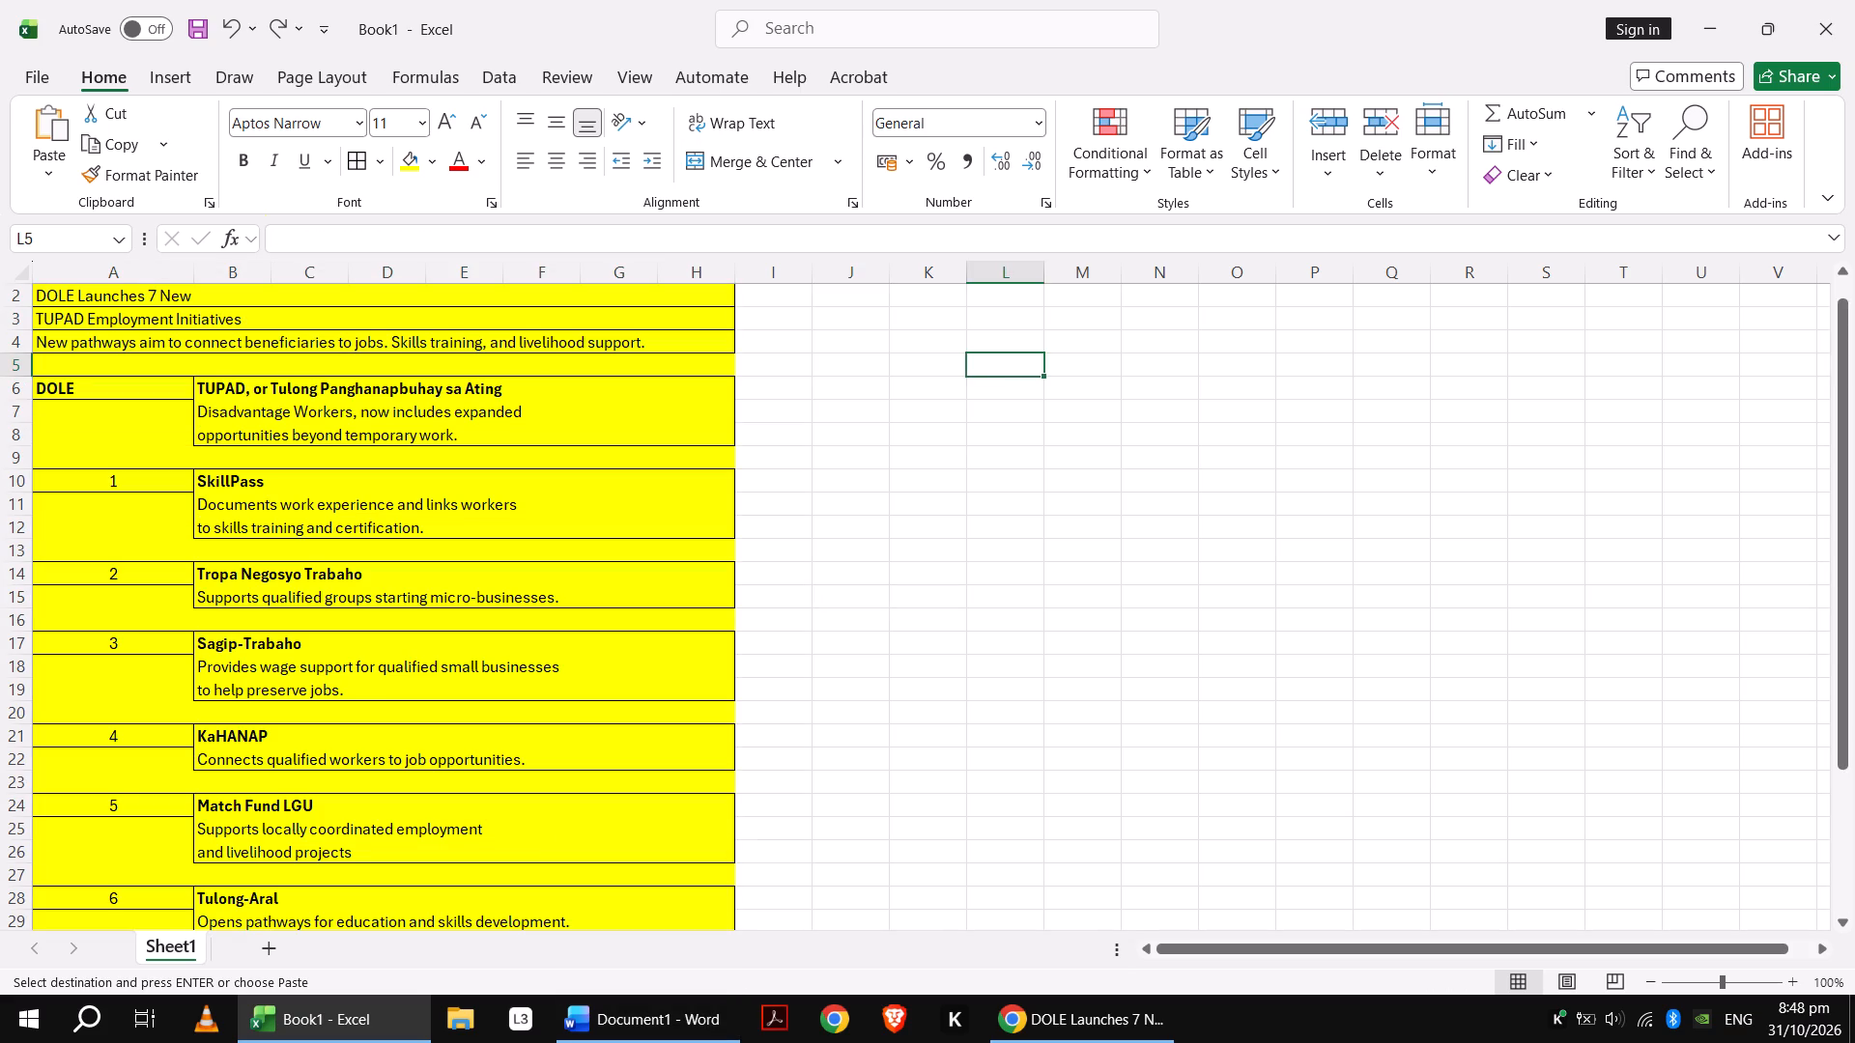
{"action": "left_click", "coordinate": [671, 1023]}
{"action": "right_click", "coordinate": [514, 545]}
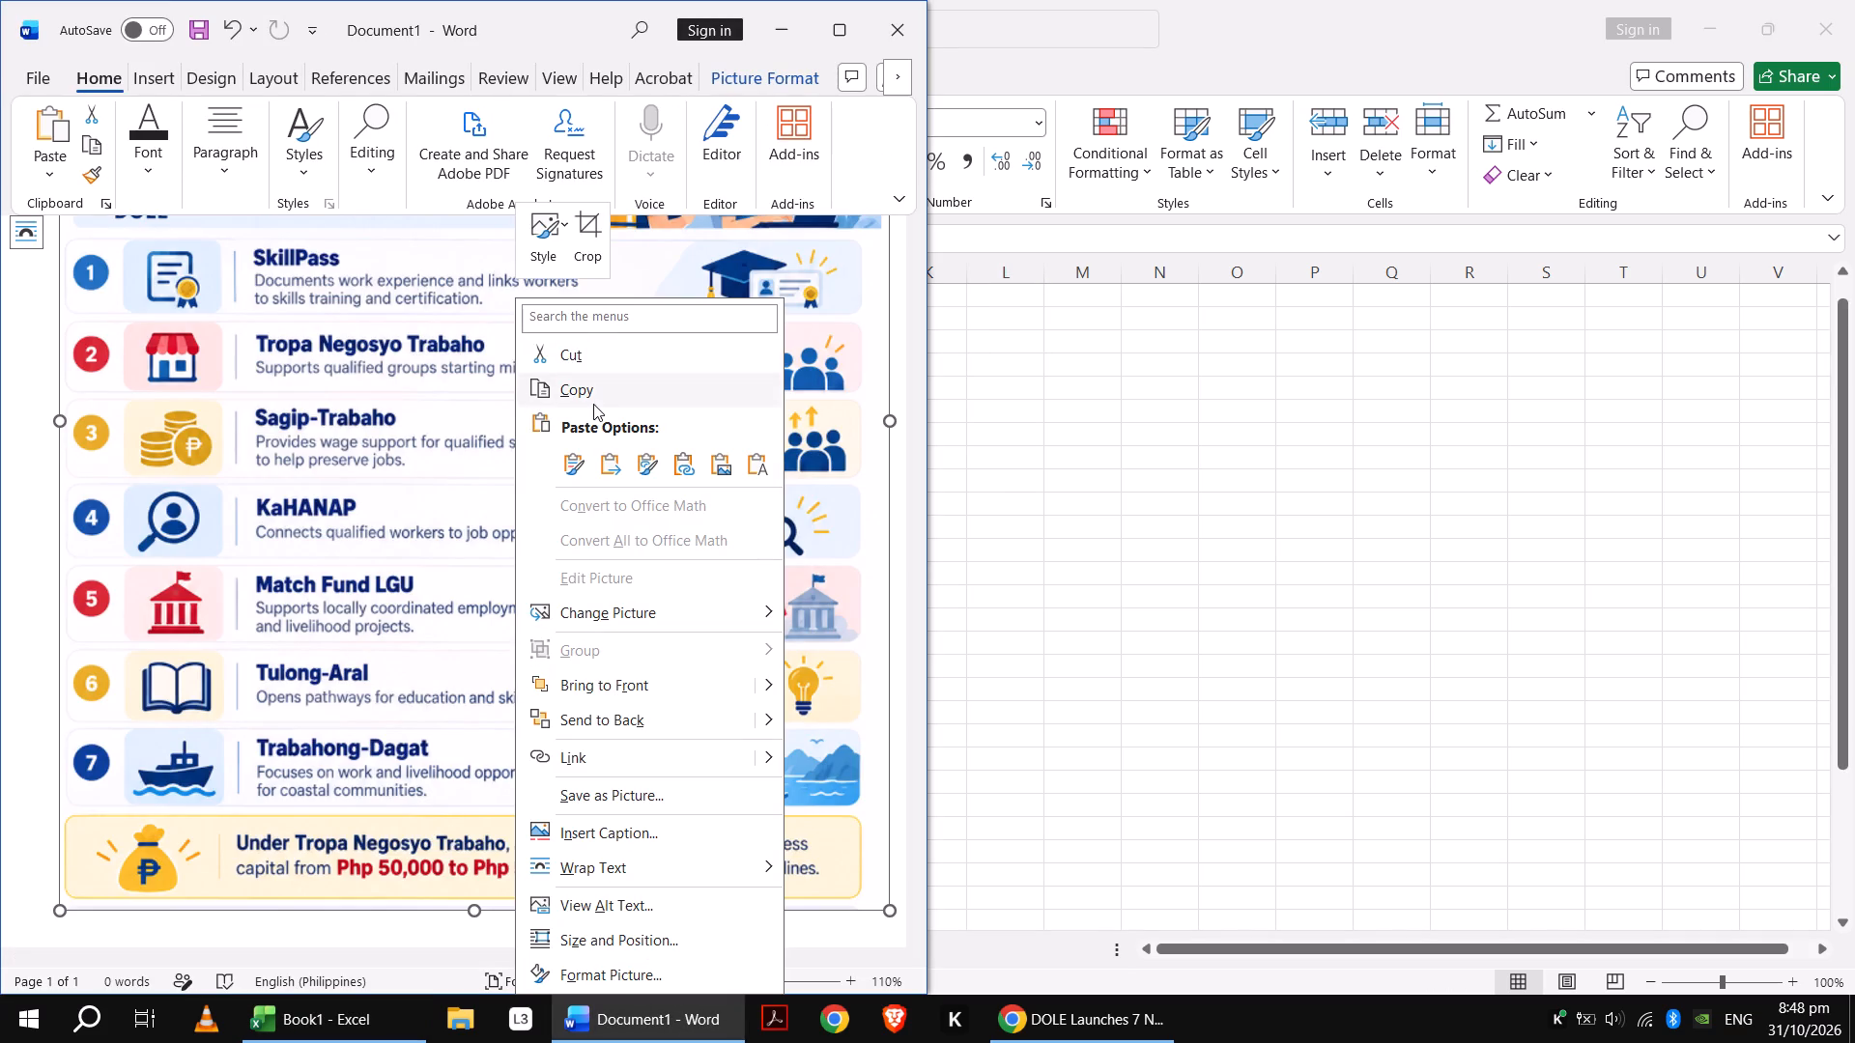
{"action": "left_click", "coordinate": [591, 385]}
{"action": "left_click", "coordinate": [1219, 337]}
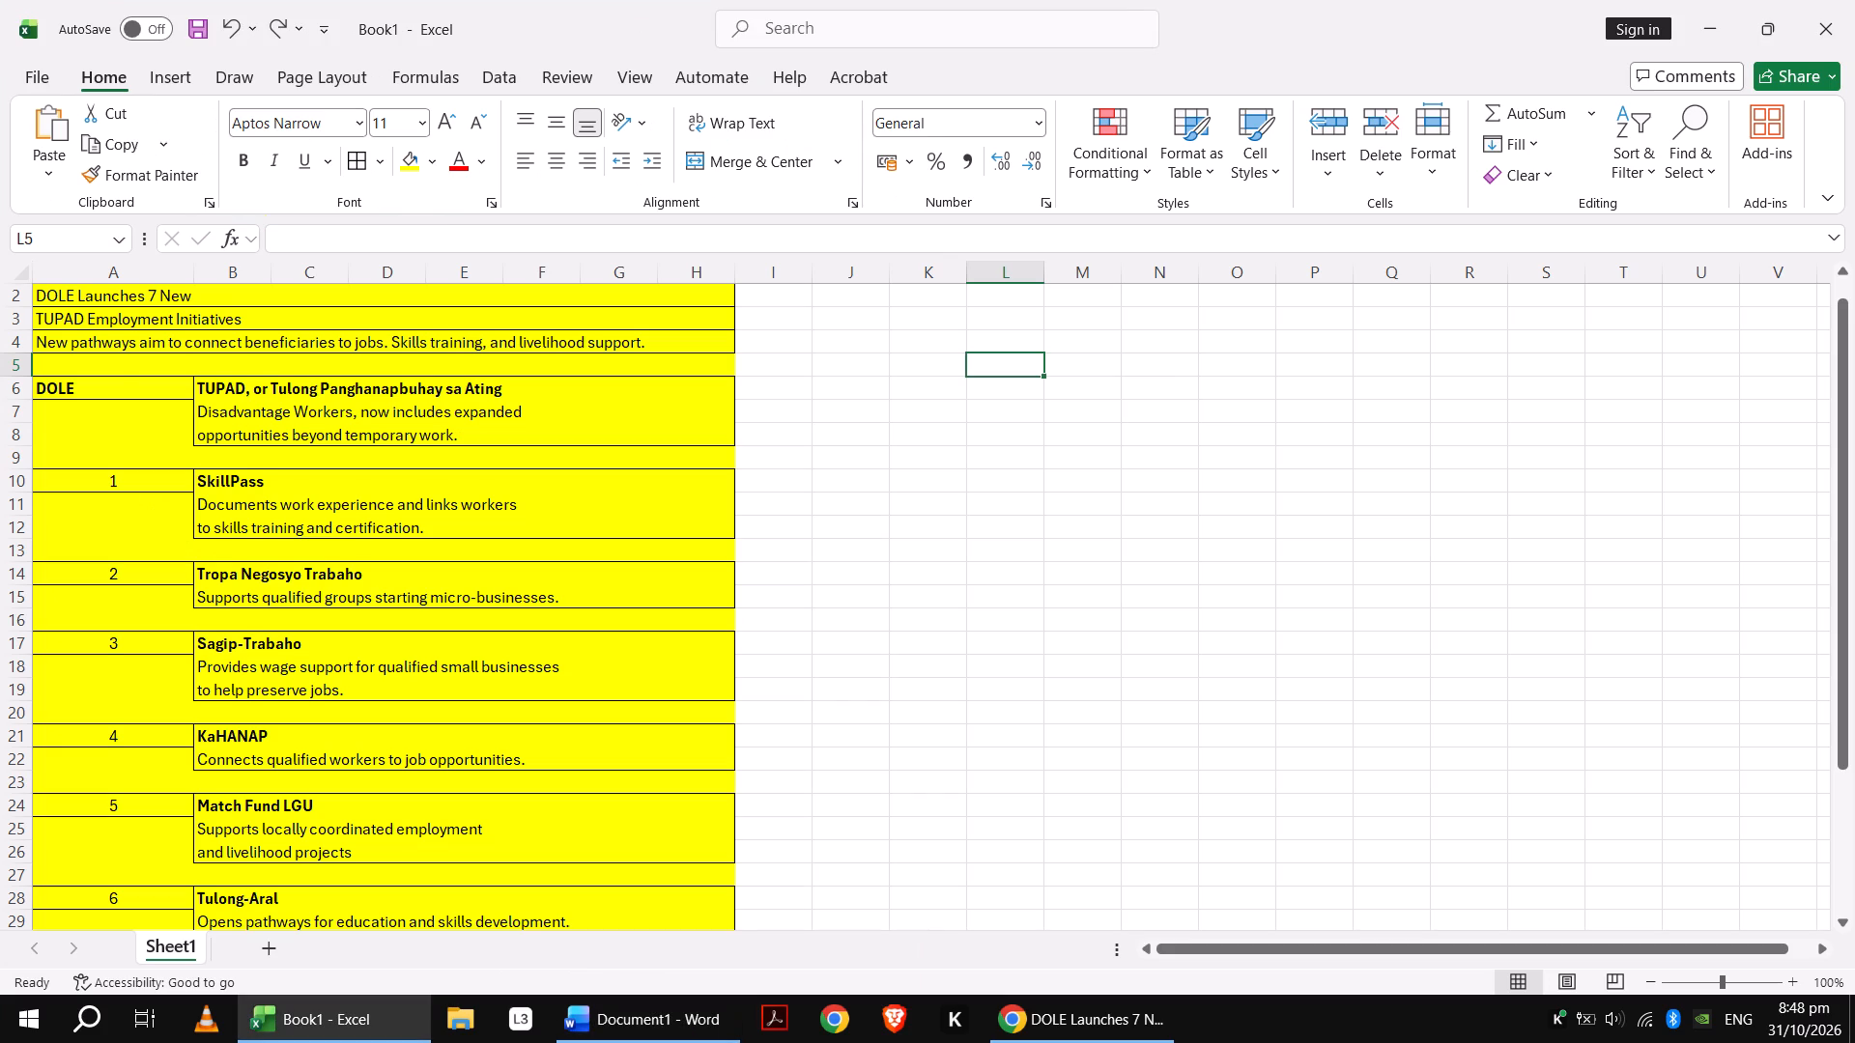
{"action": "scroll", "coordinate": [1126, 382], "scroll_direction": "up", "scroll_amount": 6}
{"action": "scroll", "coordinate": [1006, 338], "scroll_direction": "up", "scroll_amount": 5}
{"action": "right_click", "coordinate": [1003, 299]}
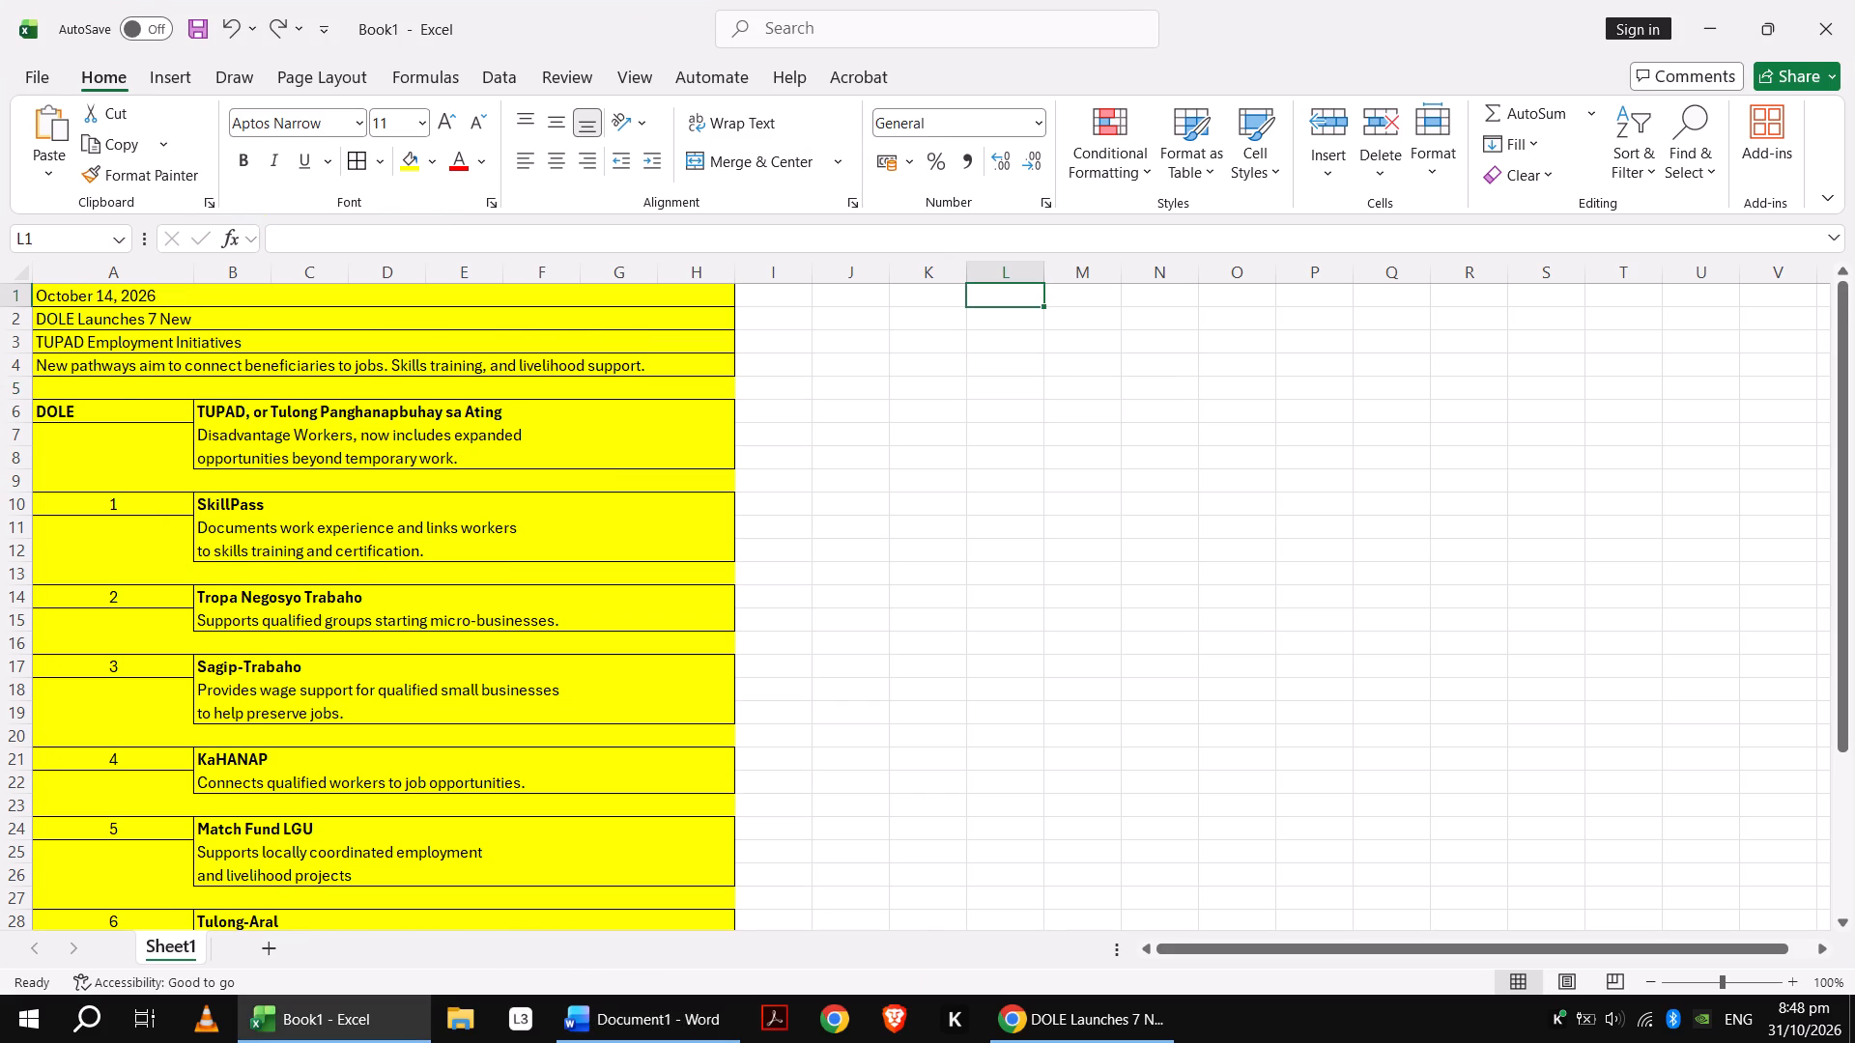
{"action": "left_click", "coordinate": [1131, 394]}
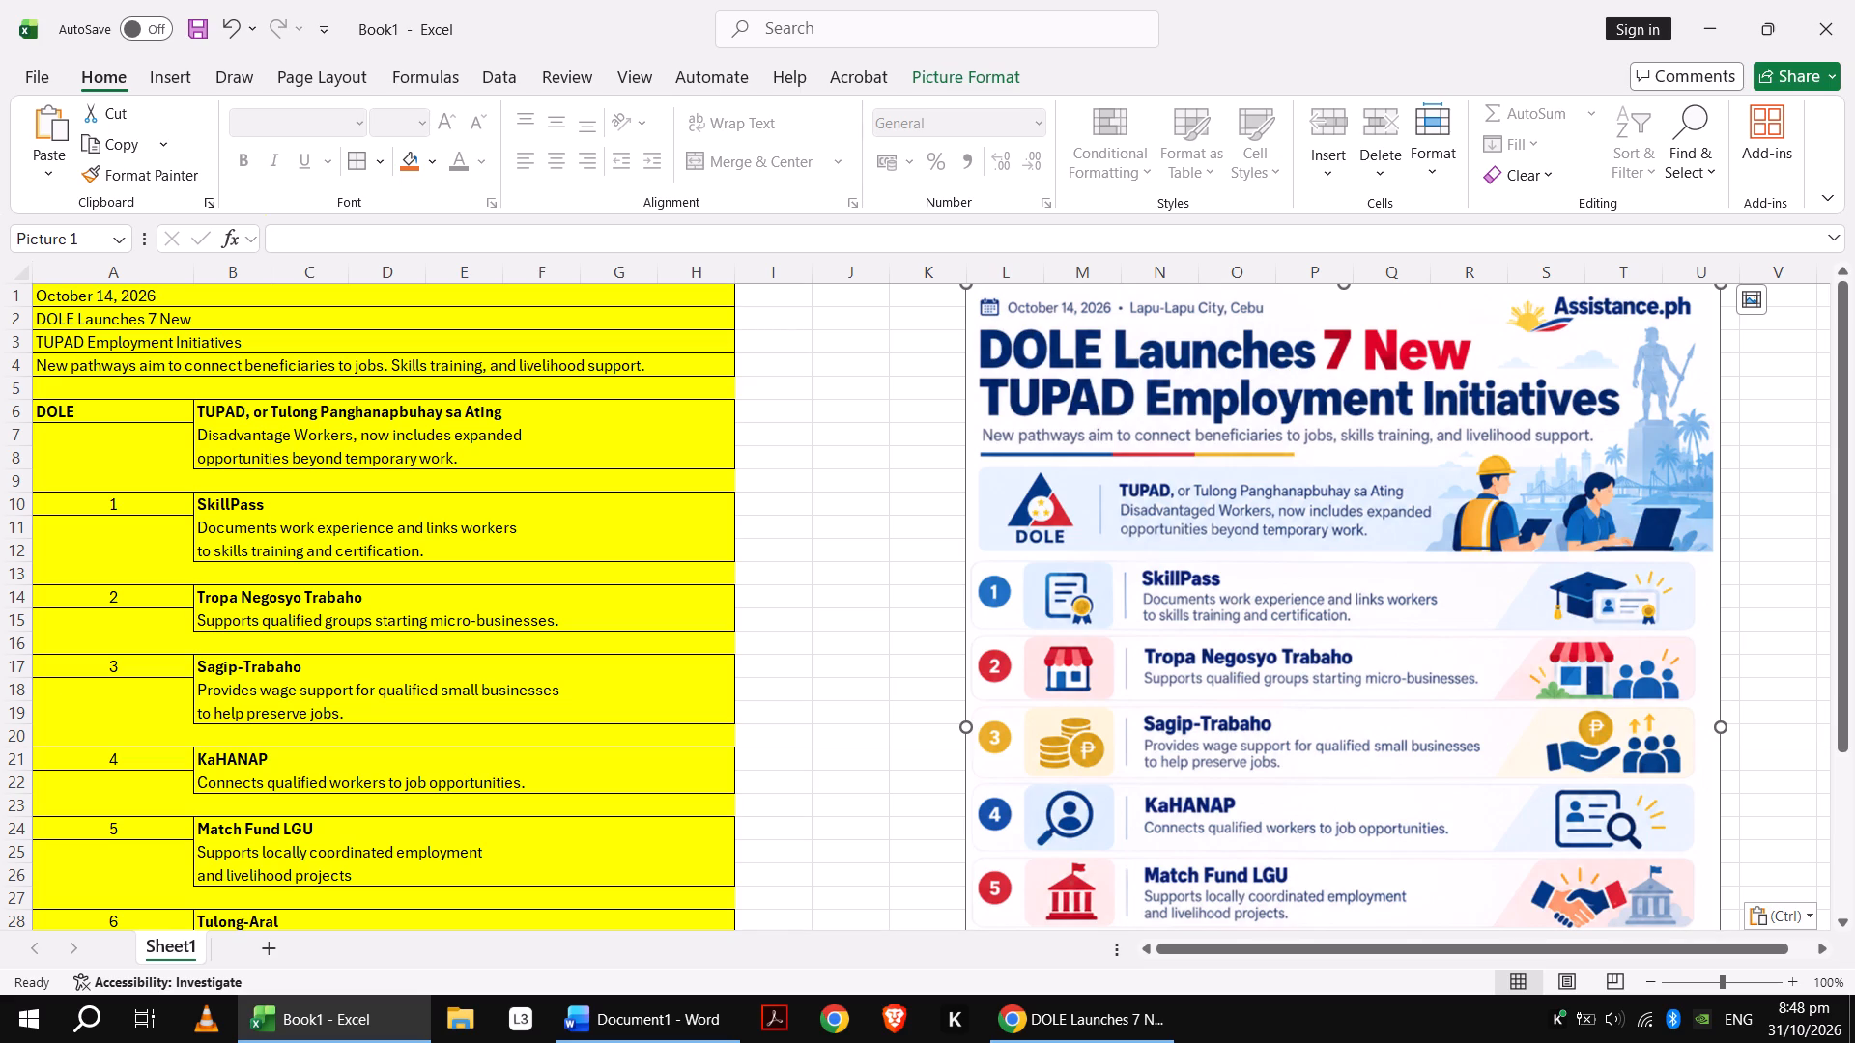
Increase the height of rows 1 to 4 evenly to nearly double.
{"action": "scroll", "coordinate": [1183, 565], "scroll_direction": "up", "scroll_amount": 6}
{"action": "scroll", "coordinate": [1197, 560], "scroll_direction": "down", "scroll_amount": 5}
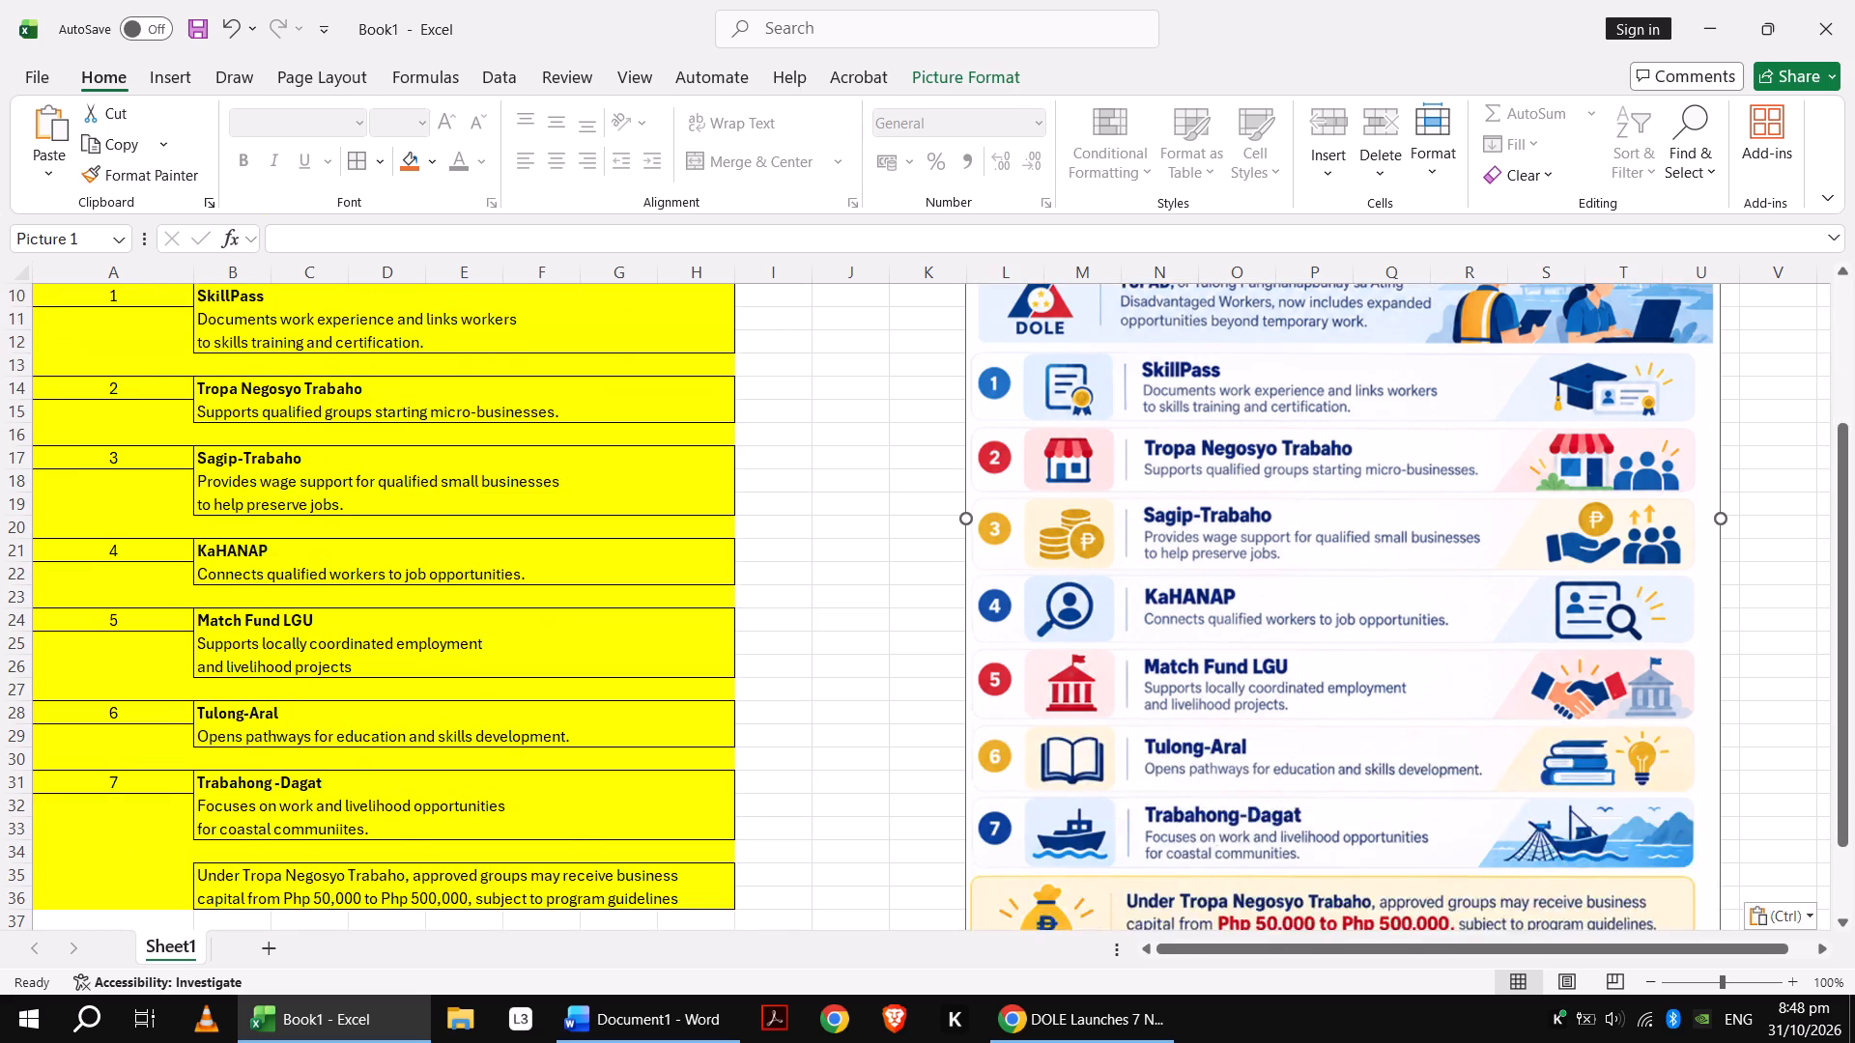
{"action": "scroll", "coordinate": [1193, 570], "scroll_direction": "down", "scroll_amount": 5, "text": "ctrl"}
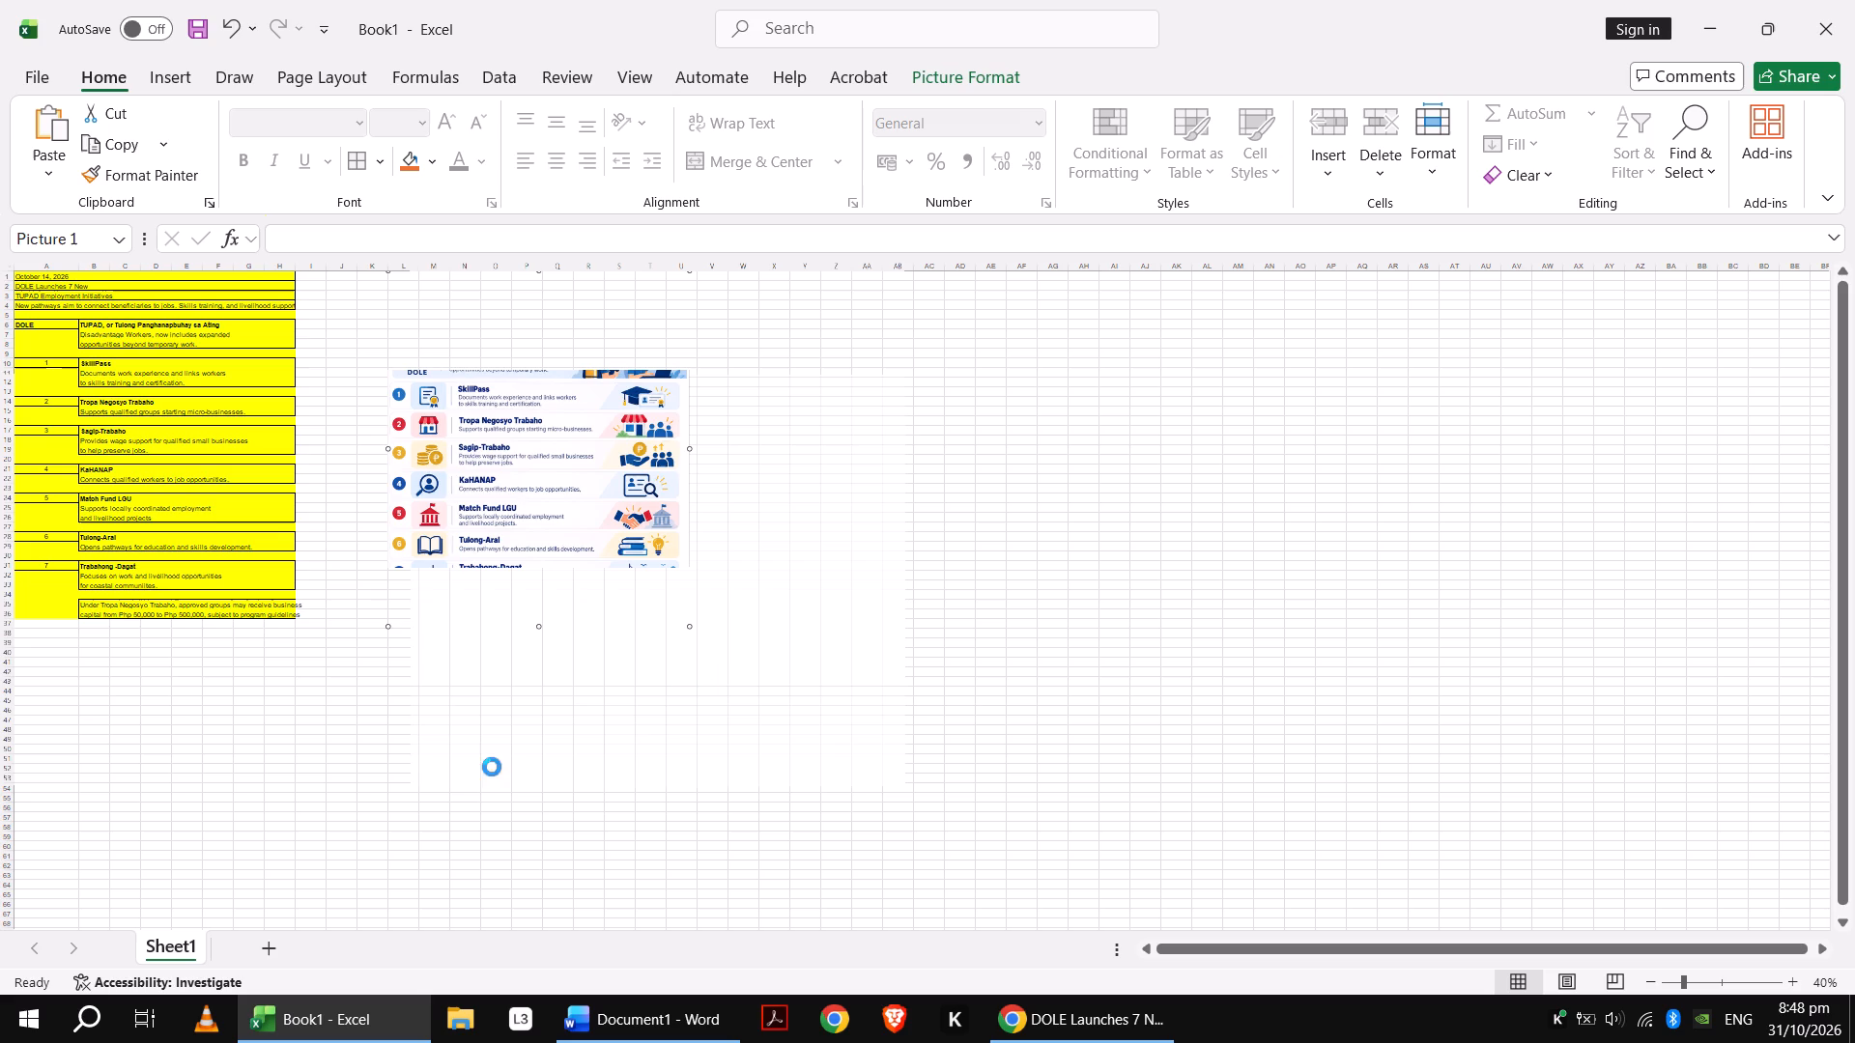
{"action": "scroll", "coordinate": [438, 762], "scroll_direction": "up", "scroll_amount": 1, "text": "ctrl"}
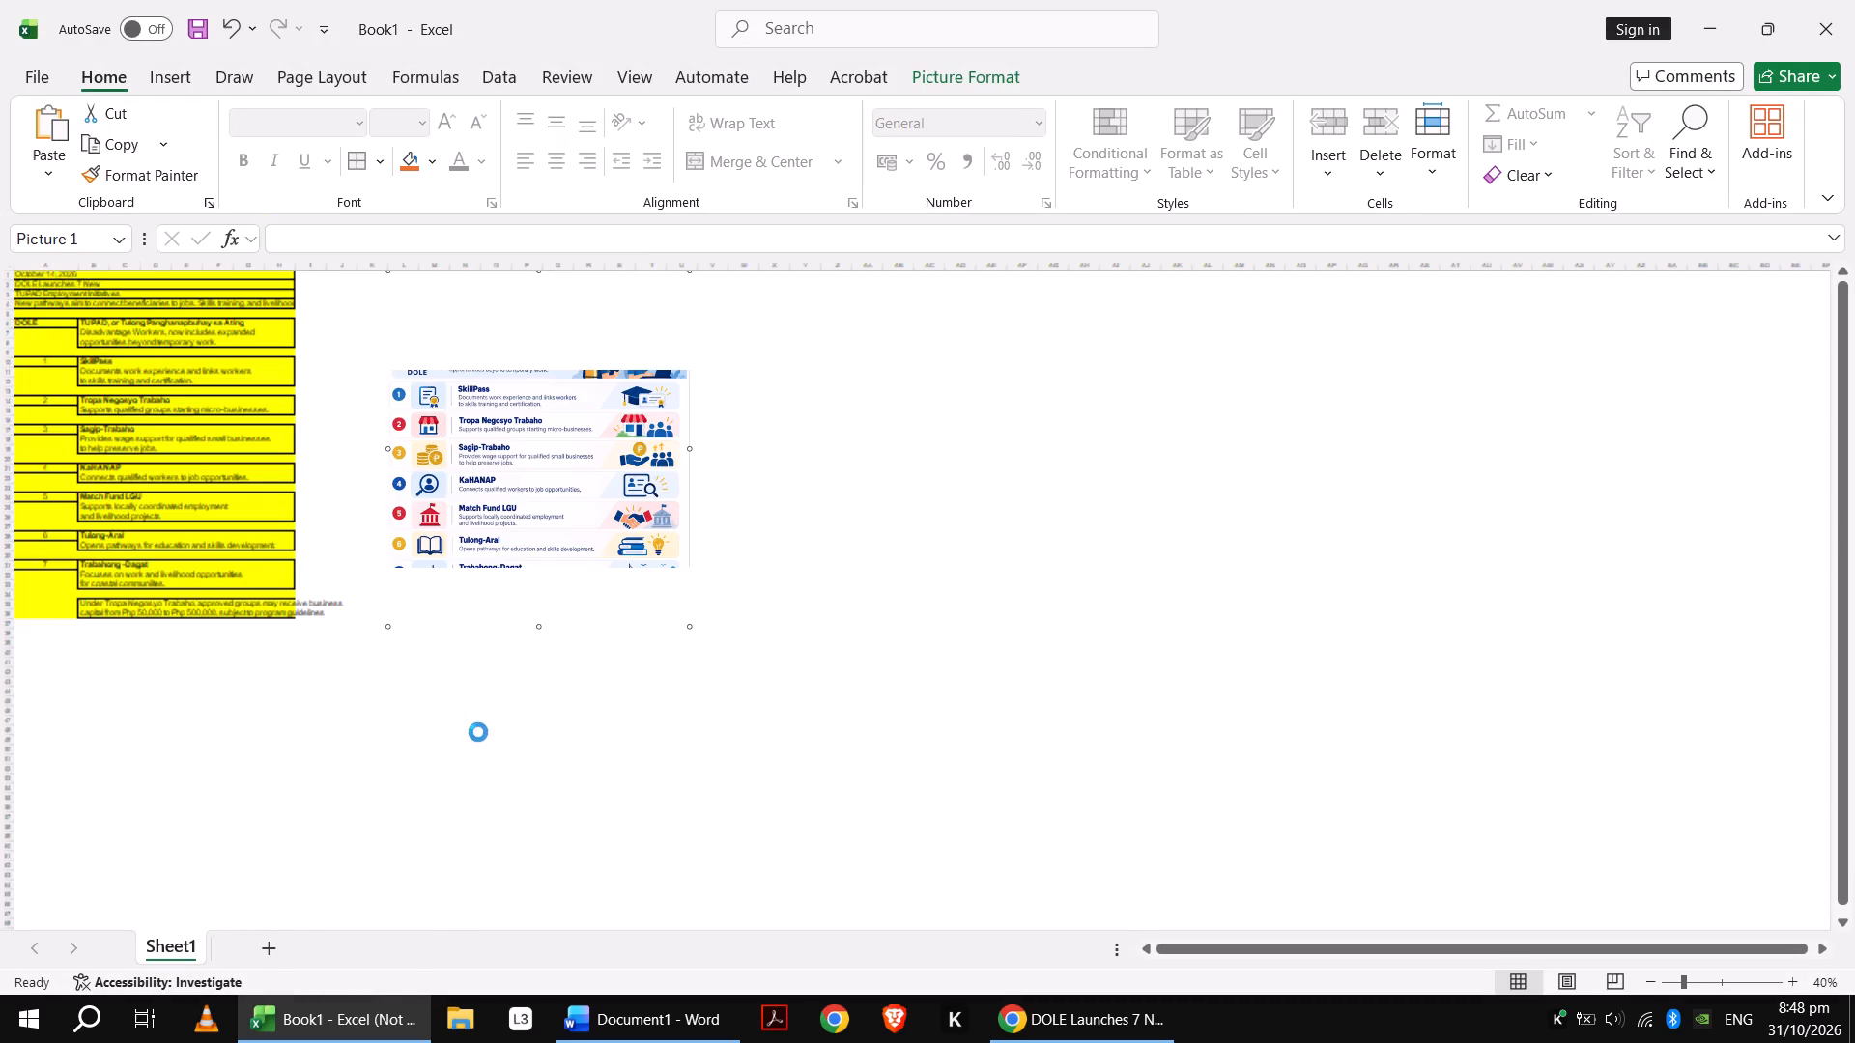
{"action": "scroll", "coordinate": [484, 723], "scroll_direction": "up", "scroll_amount": 3, "text": "ctrl"}
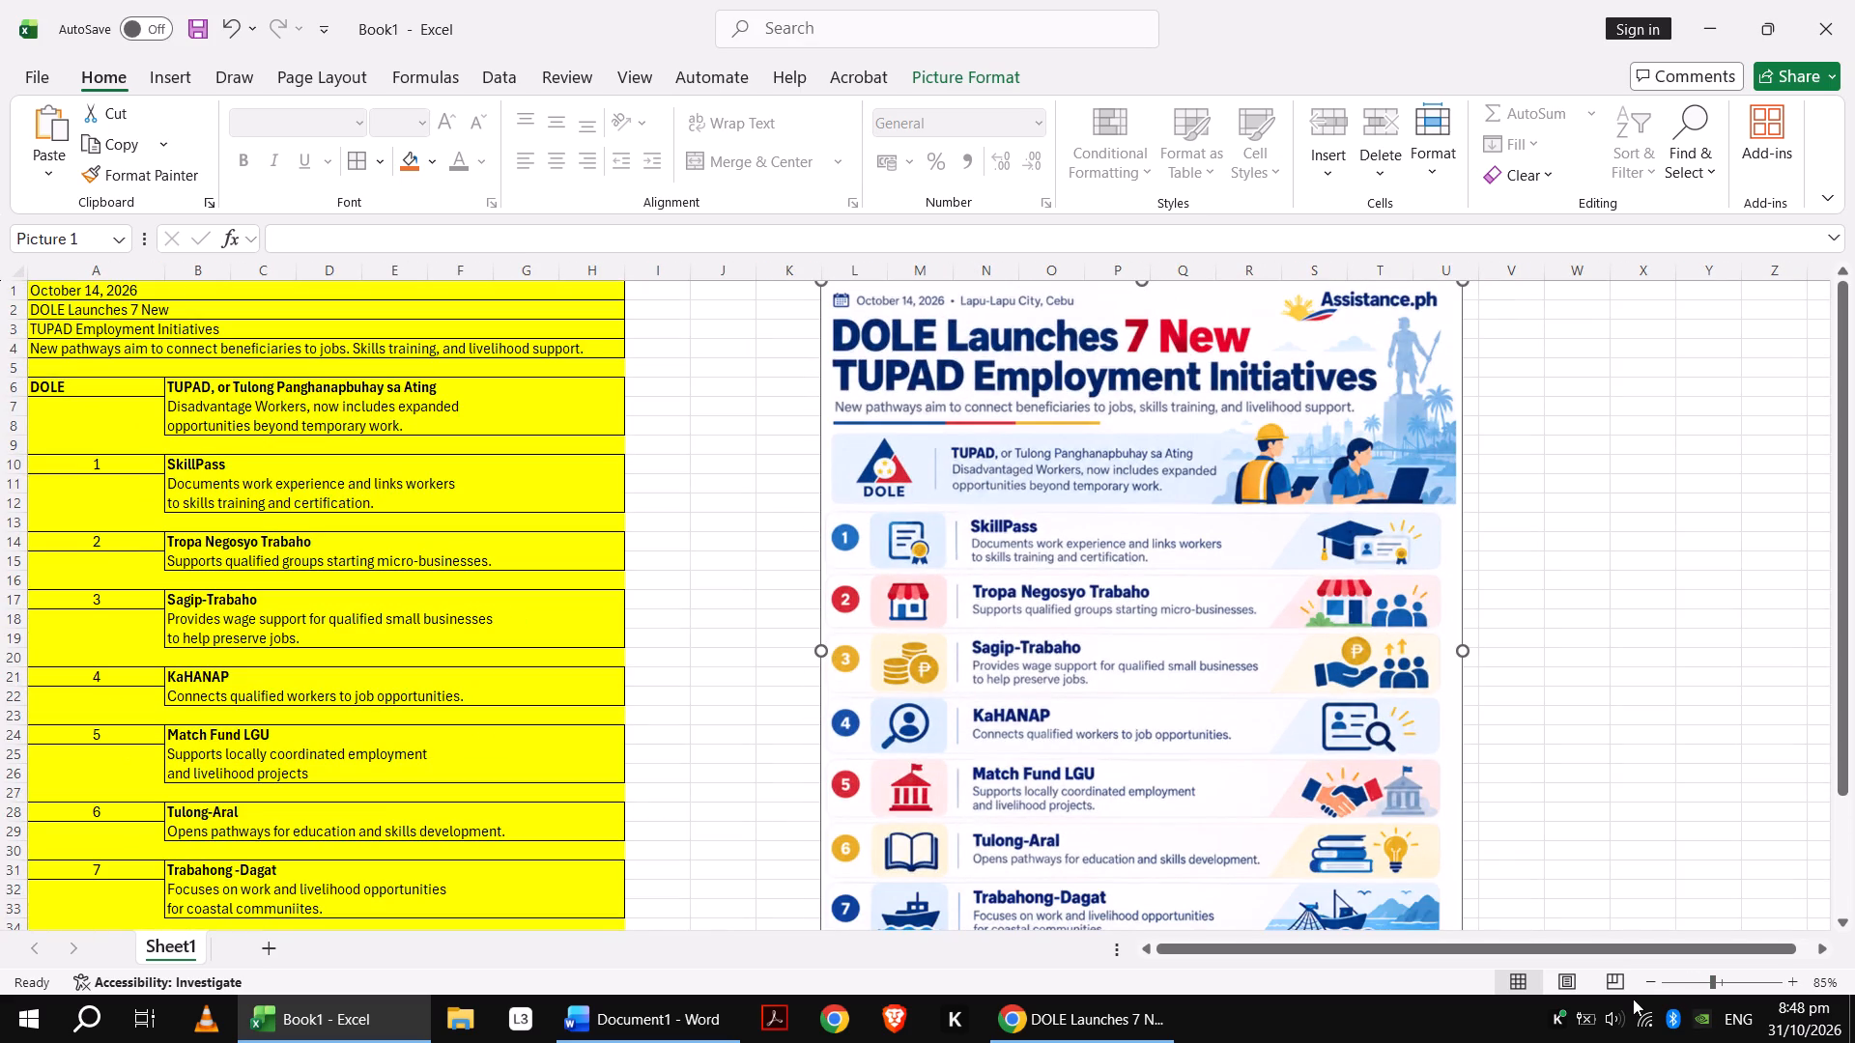
{"action": "left_click", "coordinate": [1651, 983]}
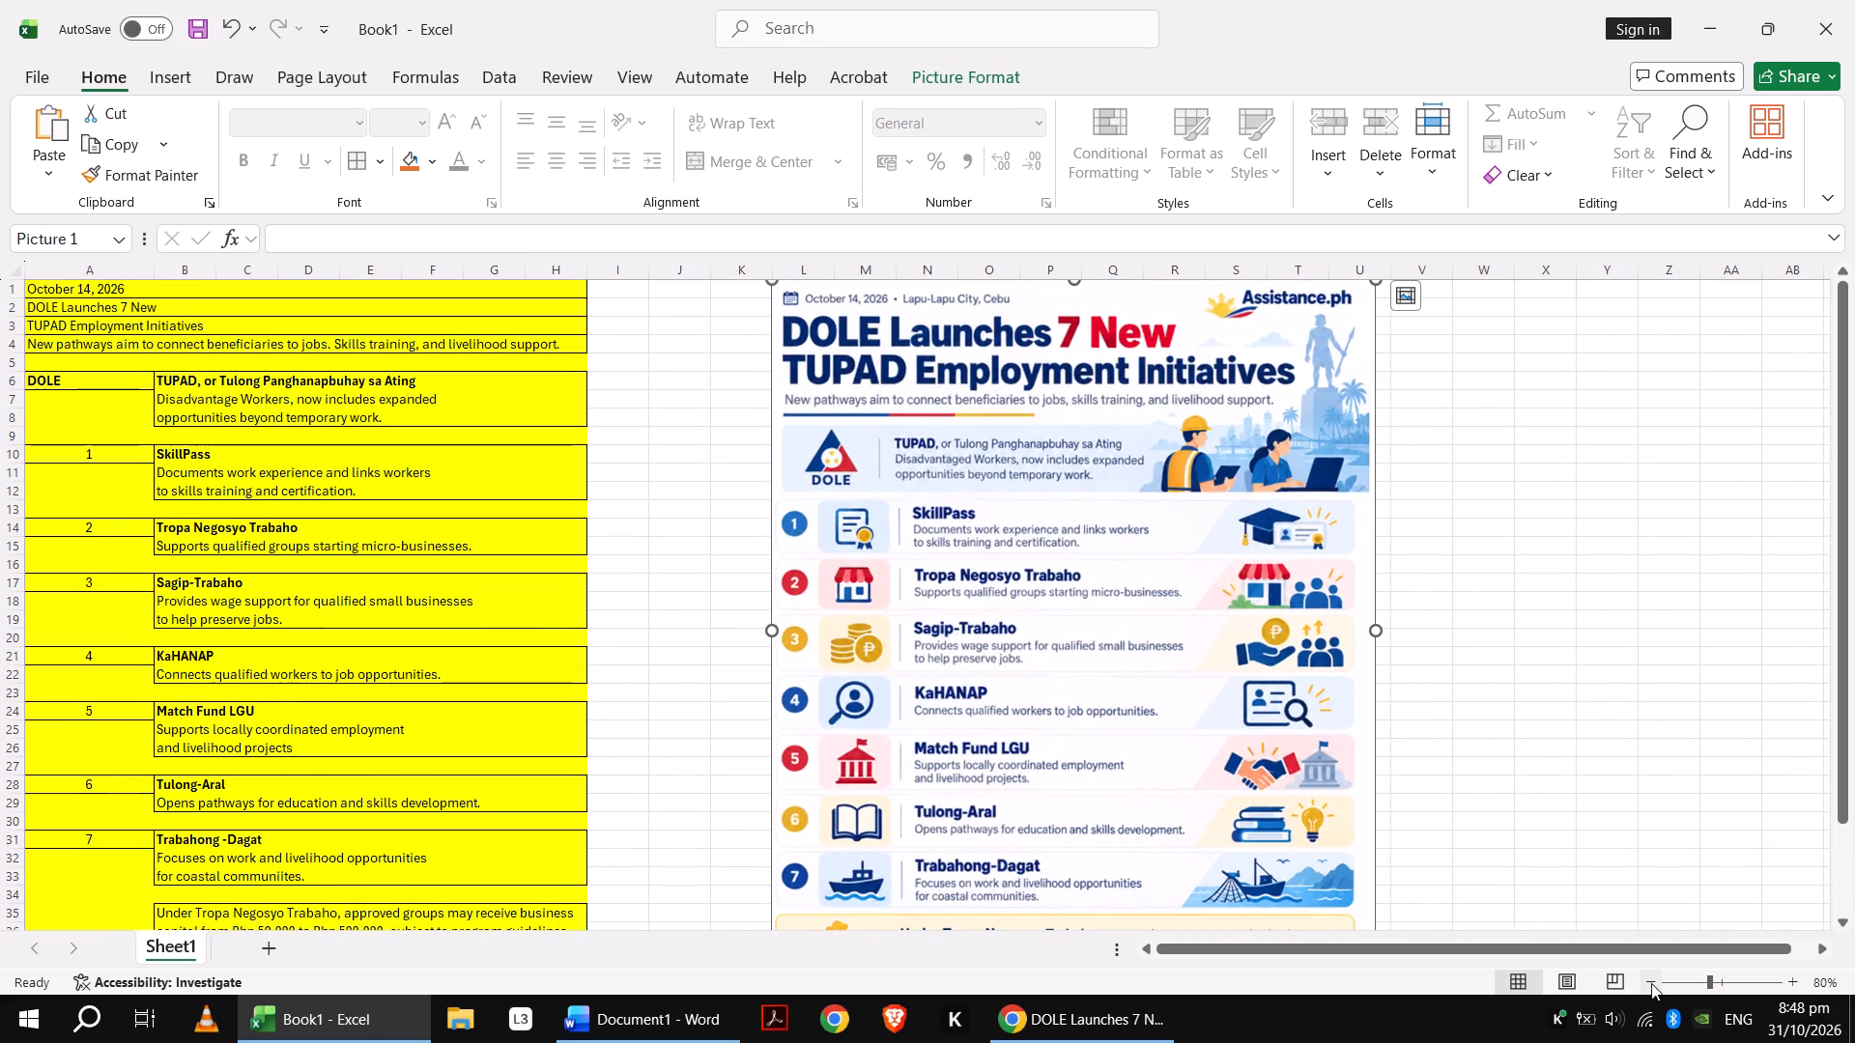
{"action": "left_click", "coordinate": [1651, 983]}
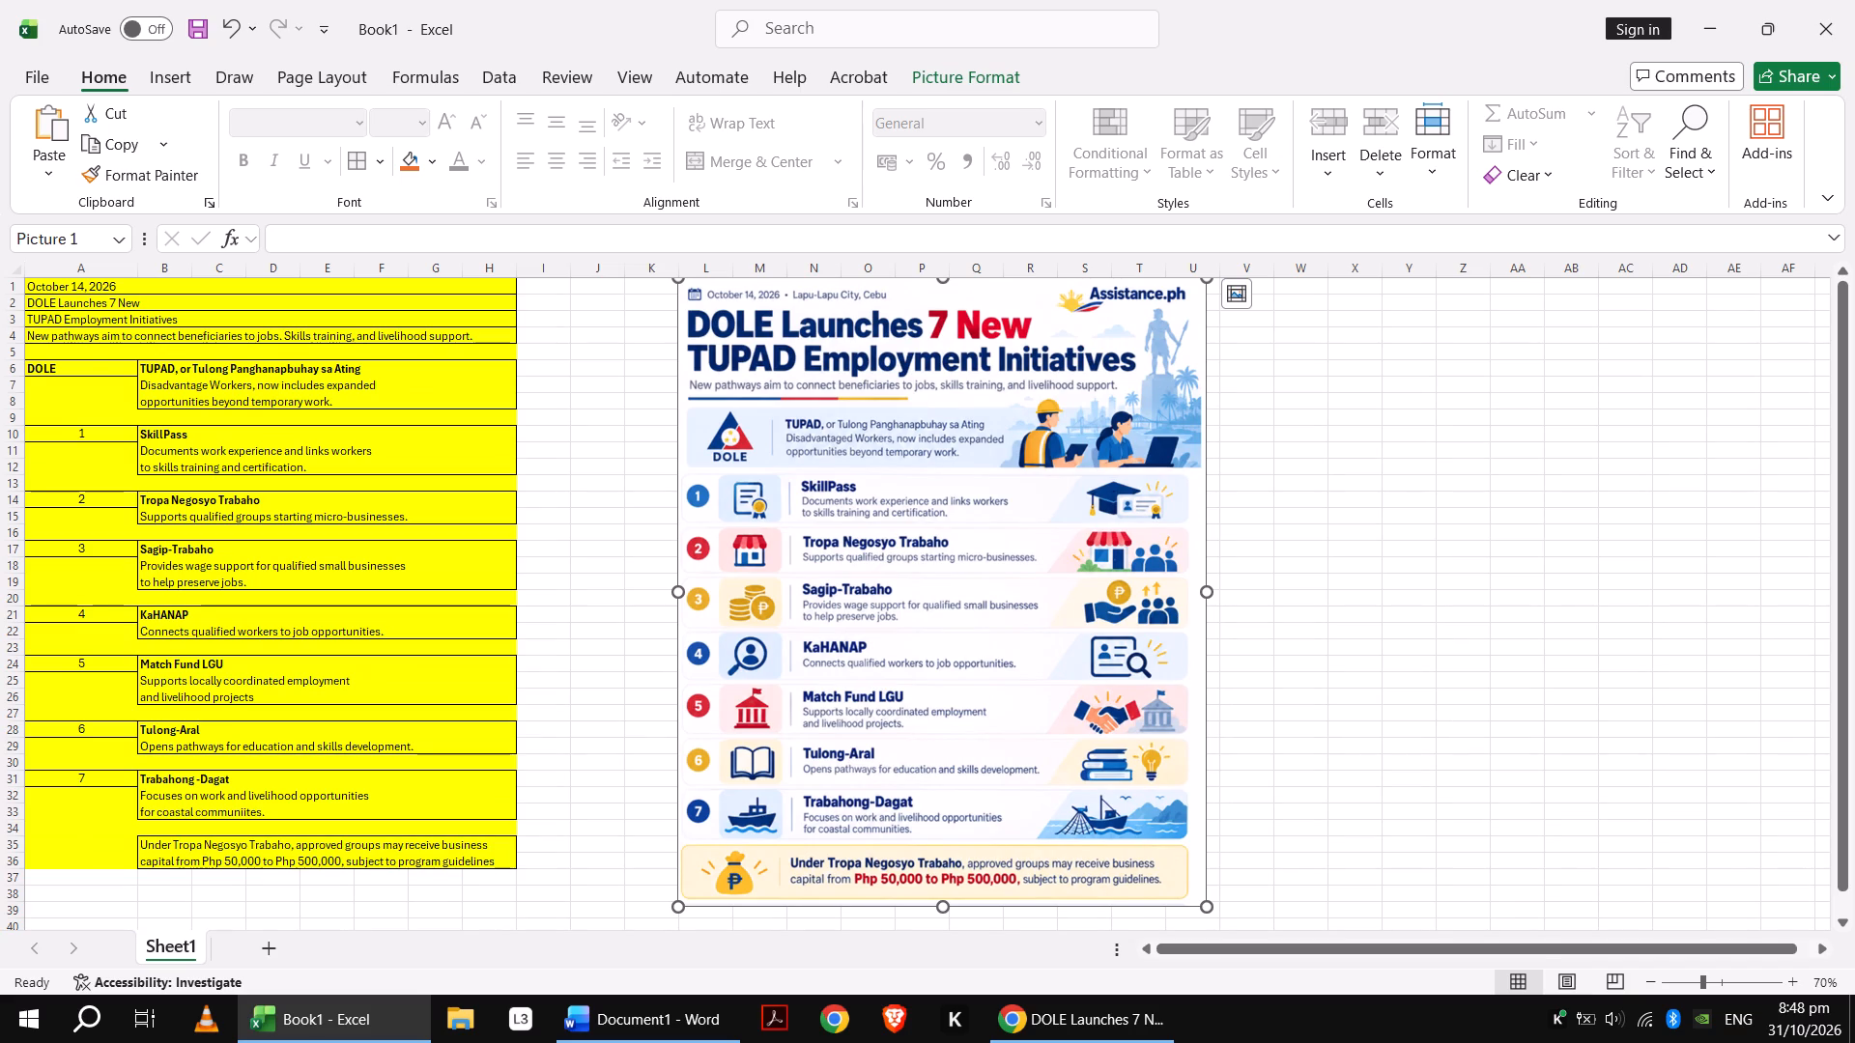
{"action": "left_click_drag", "start_coordinate": [11, 285], "coordinate": [31, 339]}
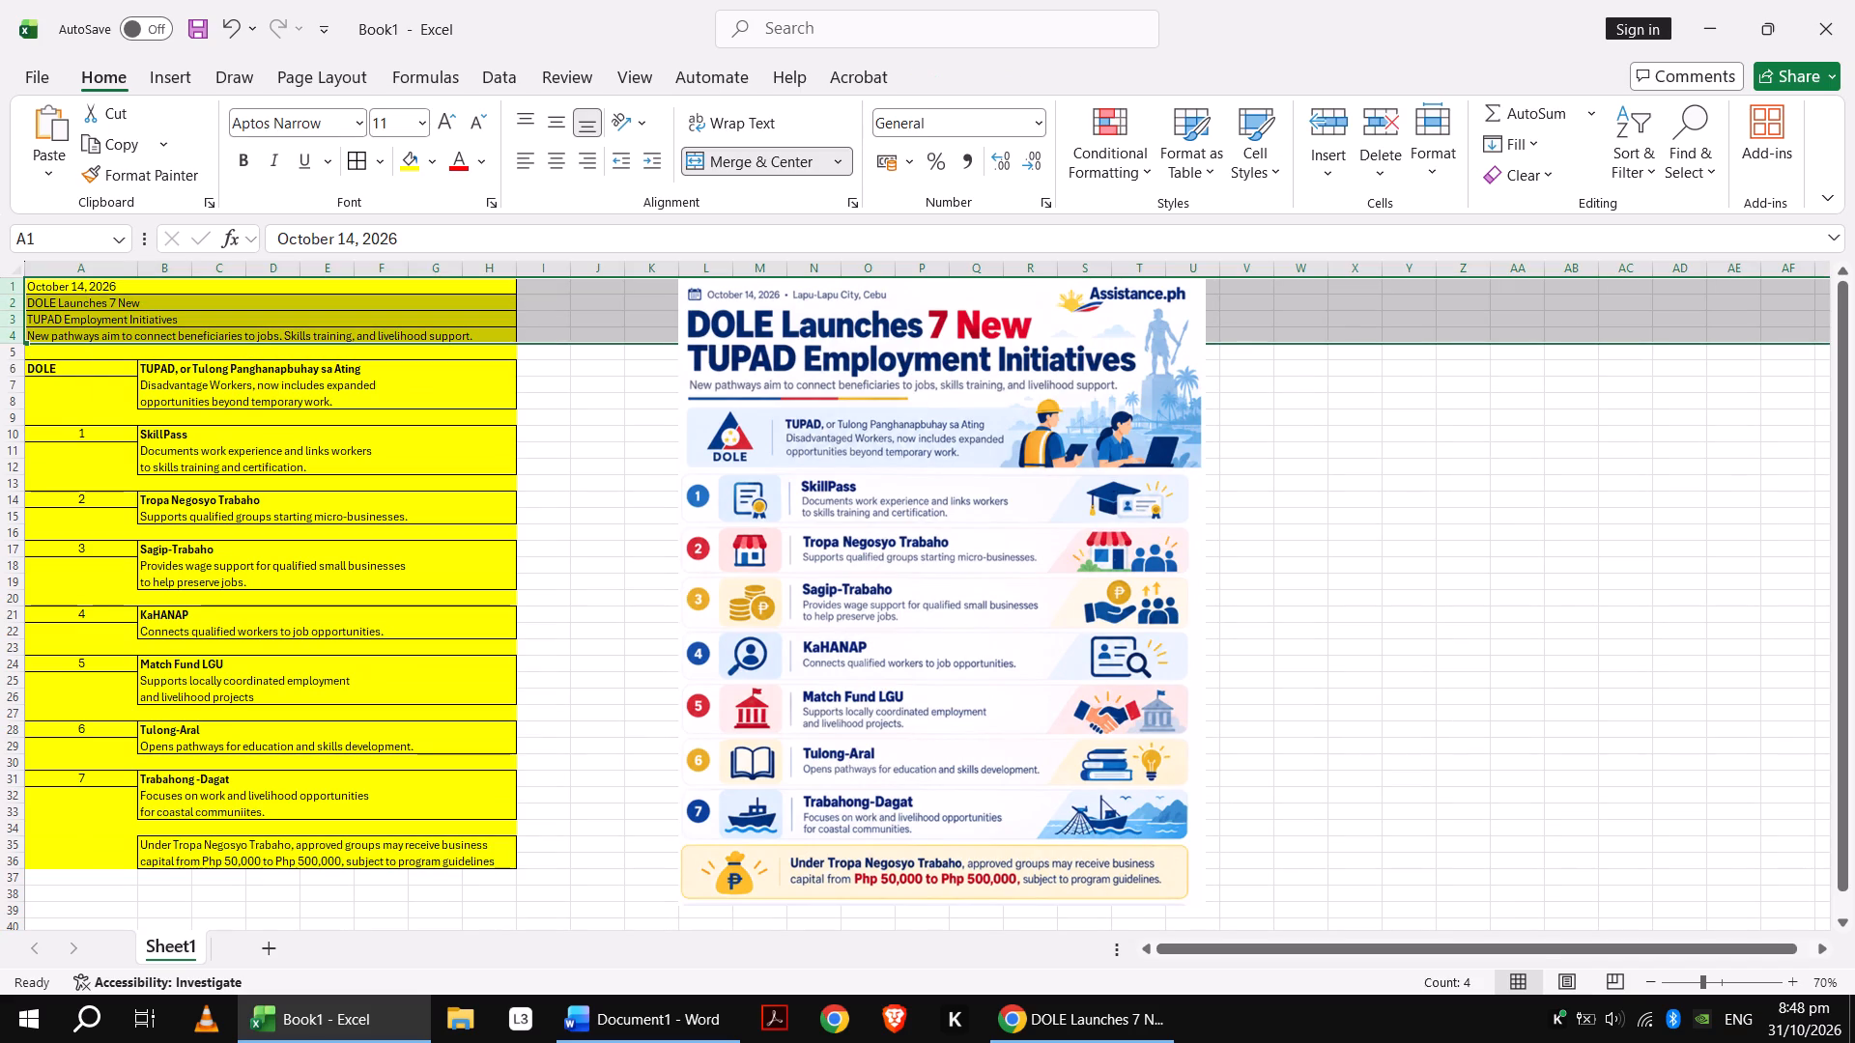
{"action": "left_click_drag", "start_coordinate": [19, 292], "coordinate": [26, 307]}
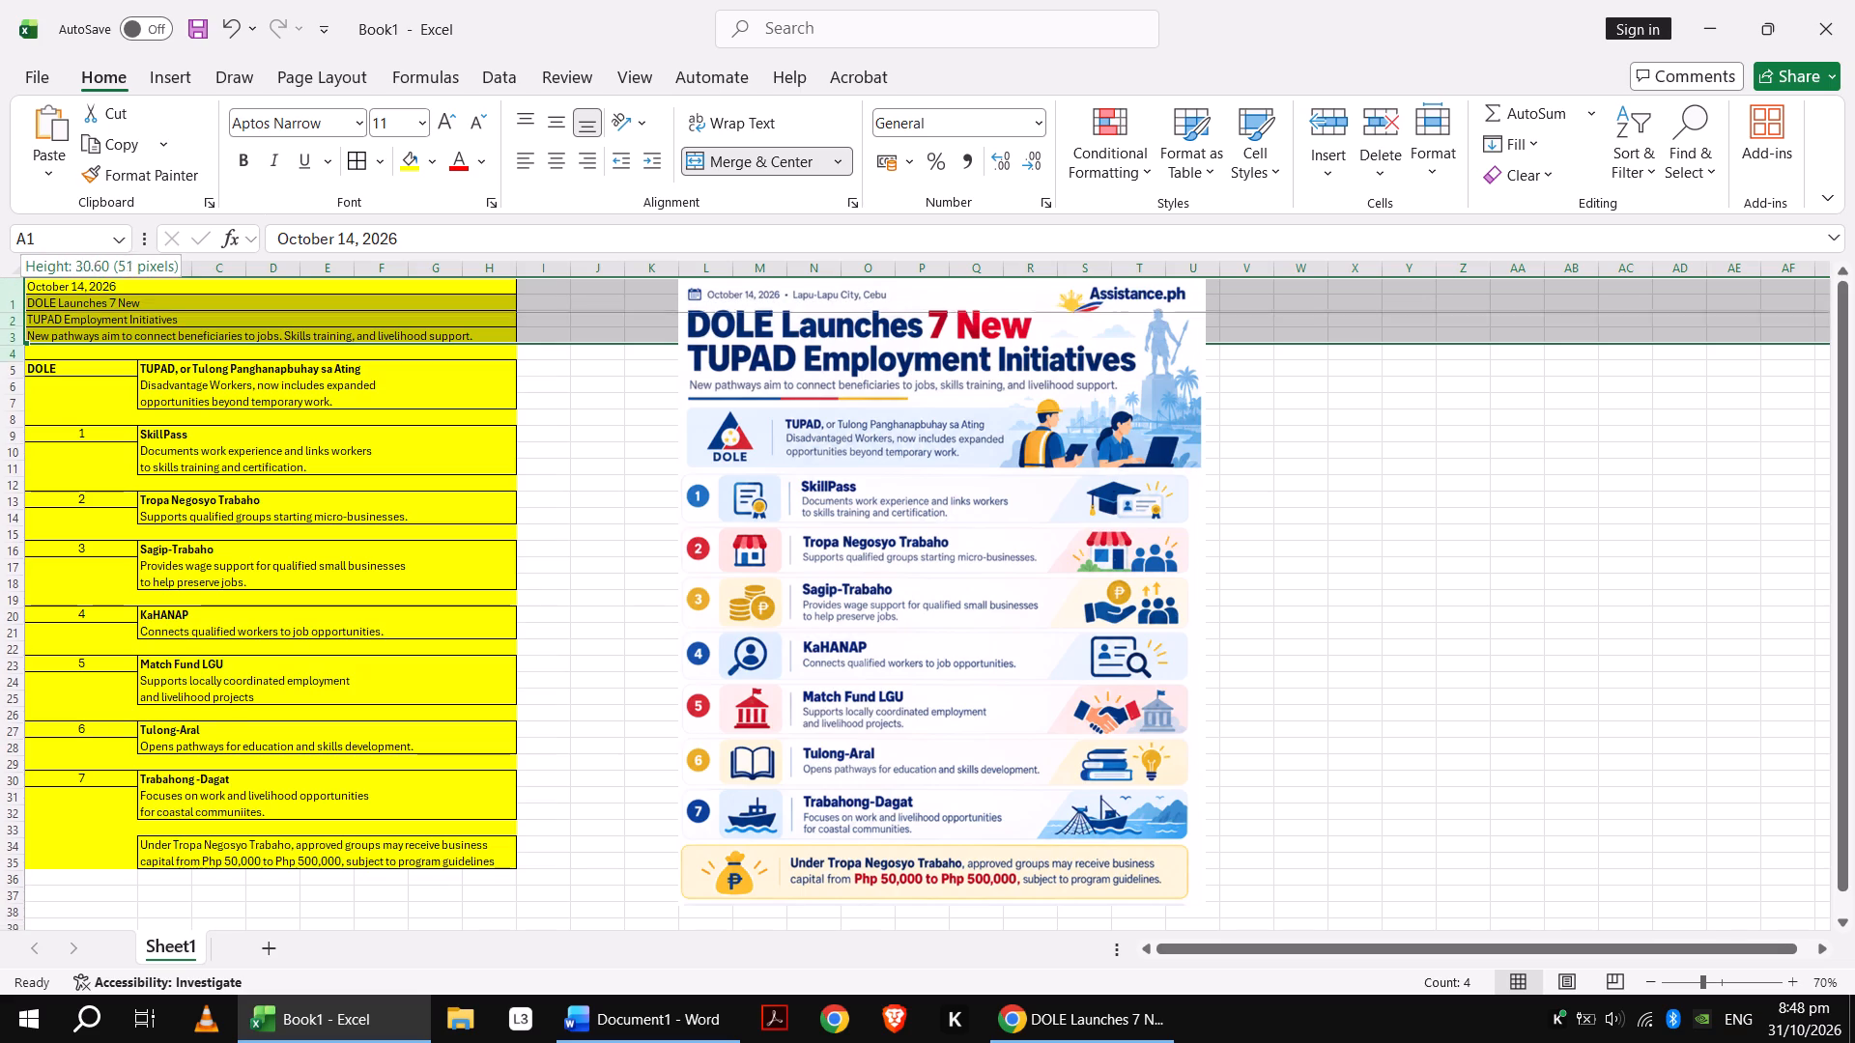
{"action": "left_click_drag", "start_coordinate": [26, 307], "coordinate": [26, 304]}
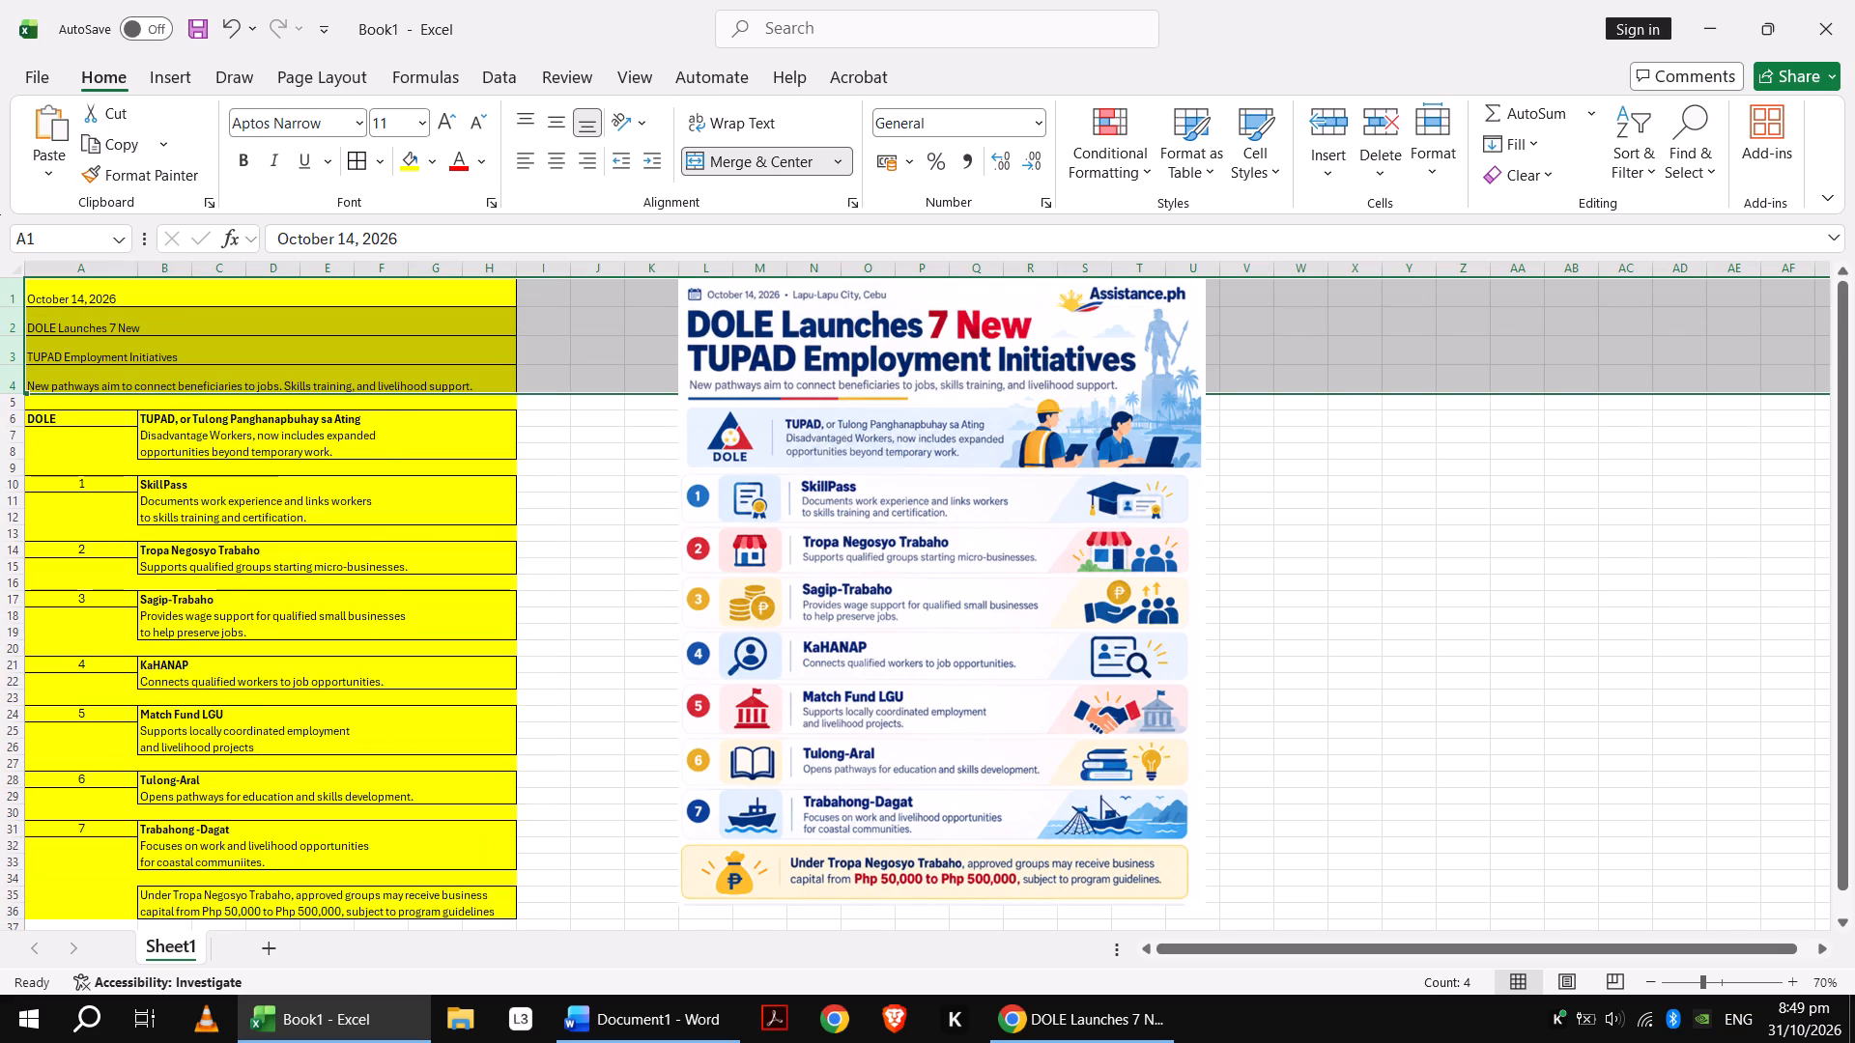
{"action": "left_click", "coordinate": [1416, 554]}
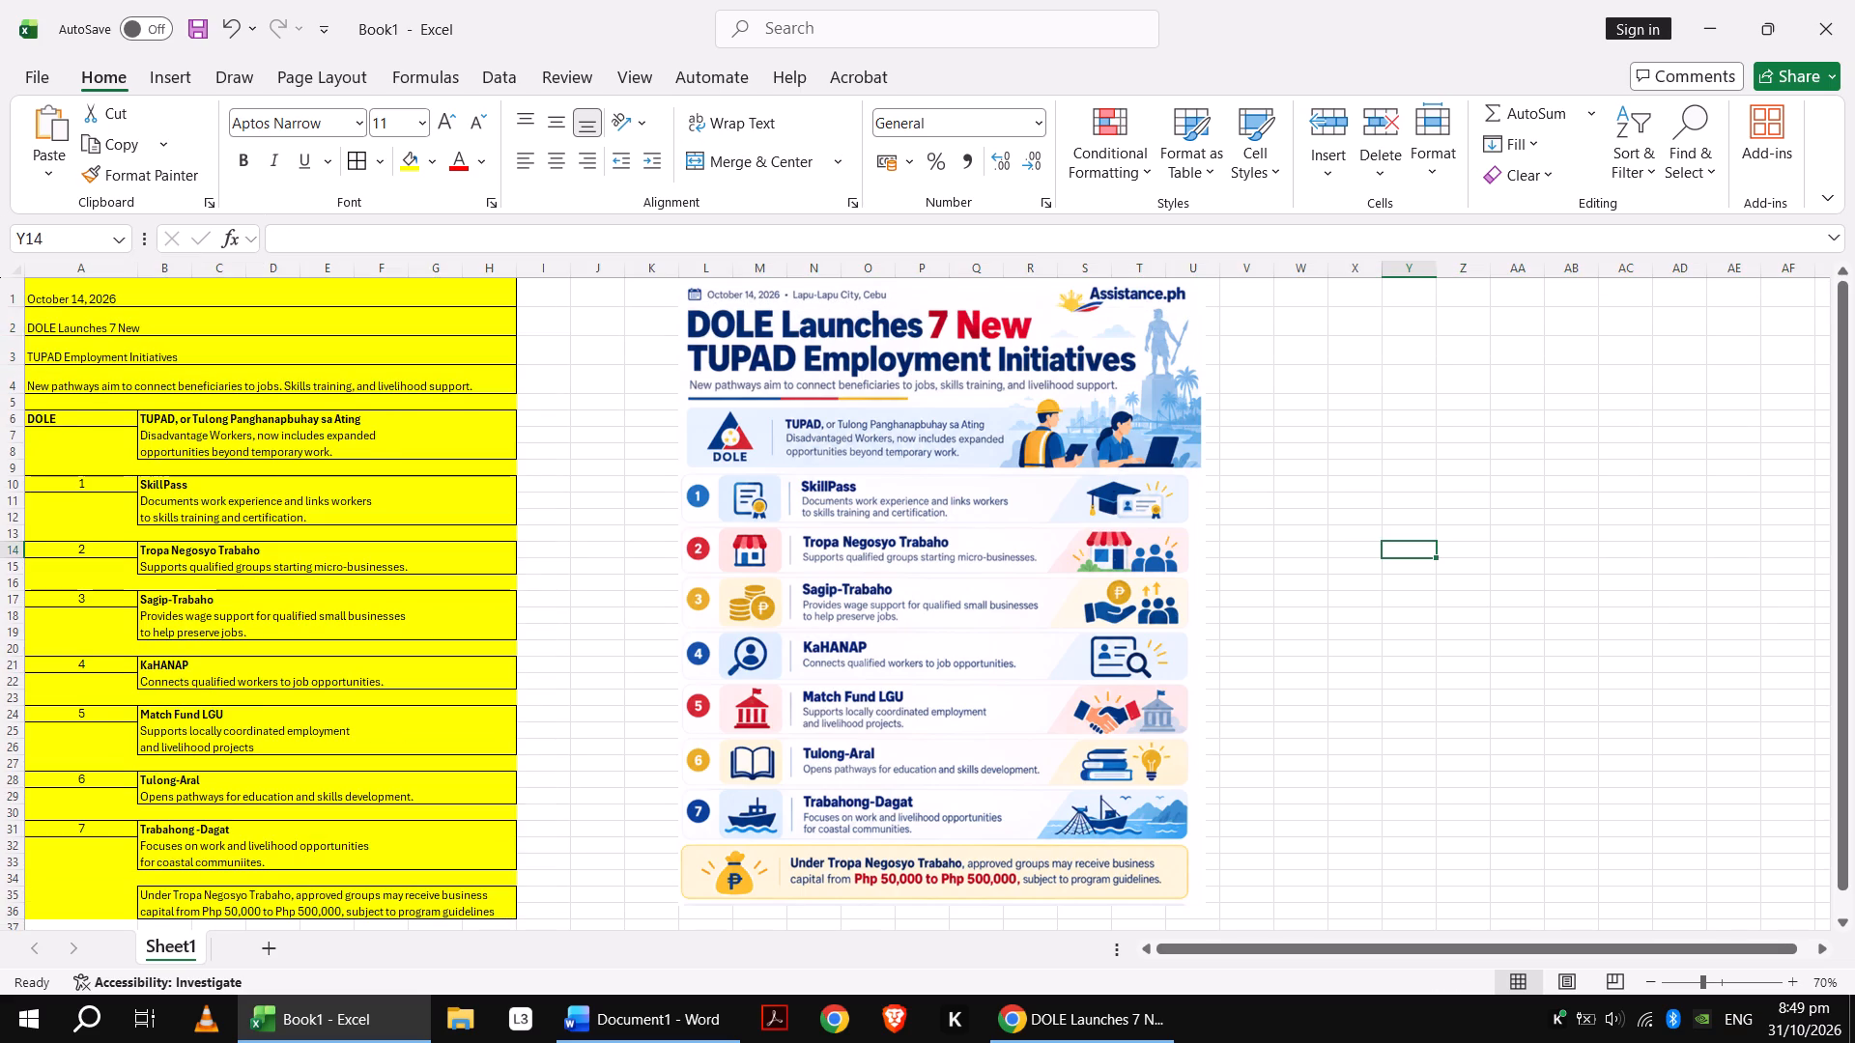
Format the two title lines in rows 2 and 3 as bold at font size 22.
{"action": "left_click_drag", "start_coordinate": [97, 319], "coordinate": [122, 359]}
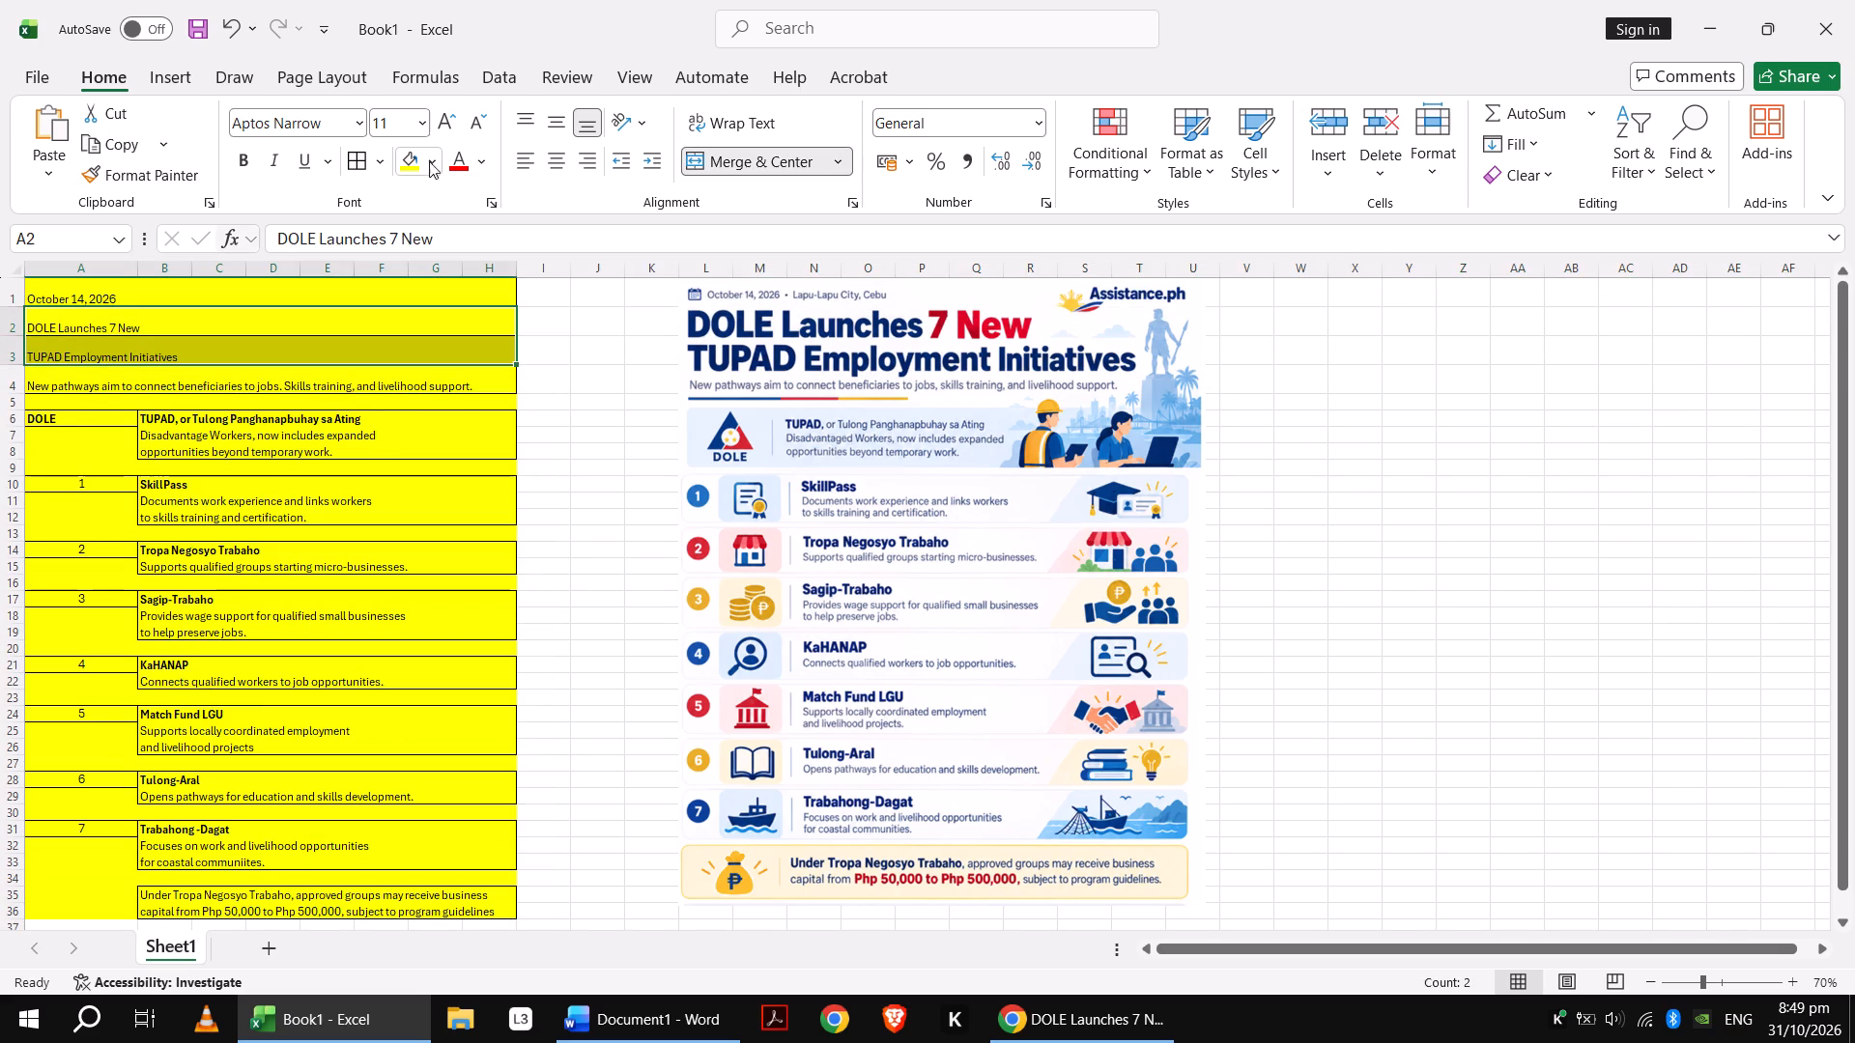
{"action": "triple_click", "coordinate": [444, 118]}
{"action": "triple_click", "coordinate": [444, 118]}
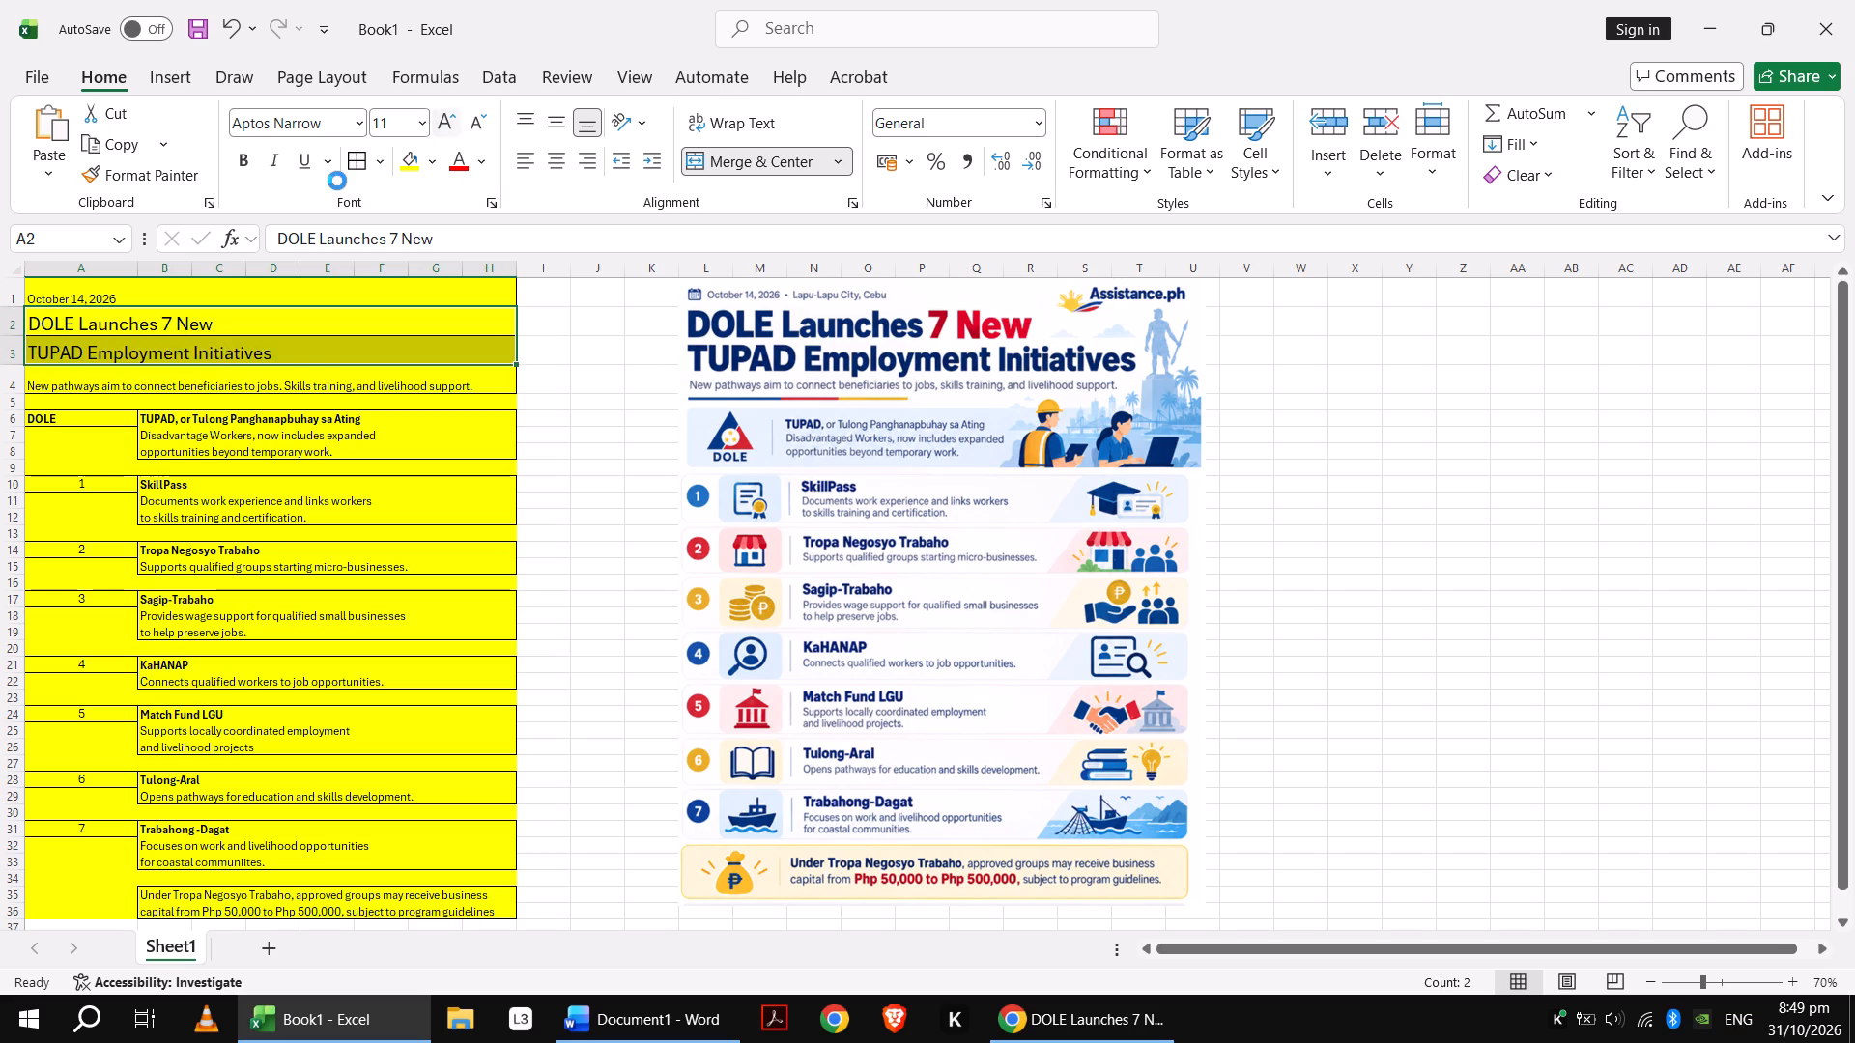
{"action": "left_click", "coordinate": [248, 155]}
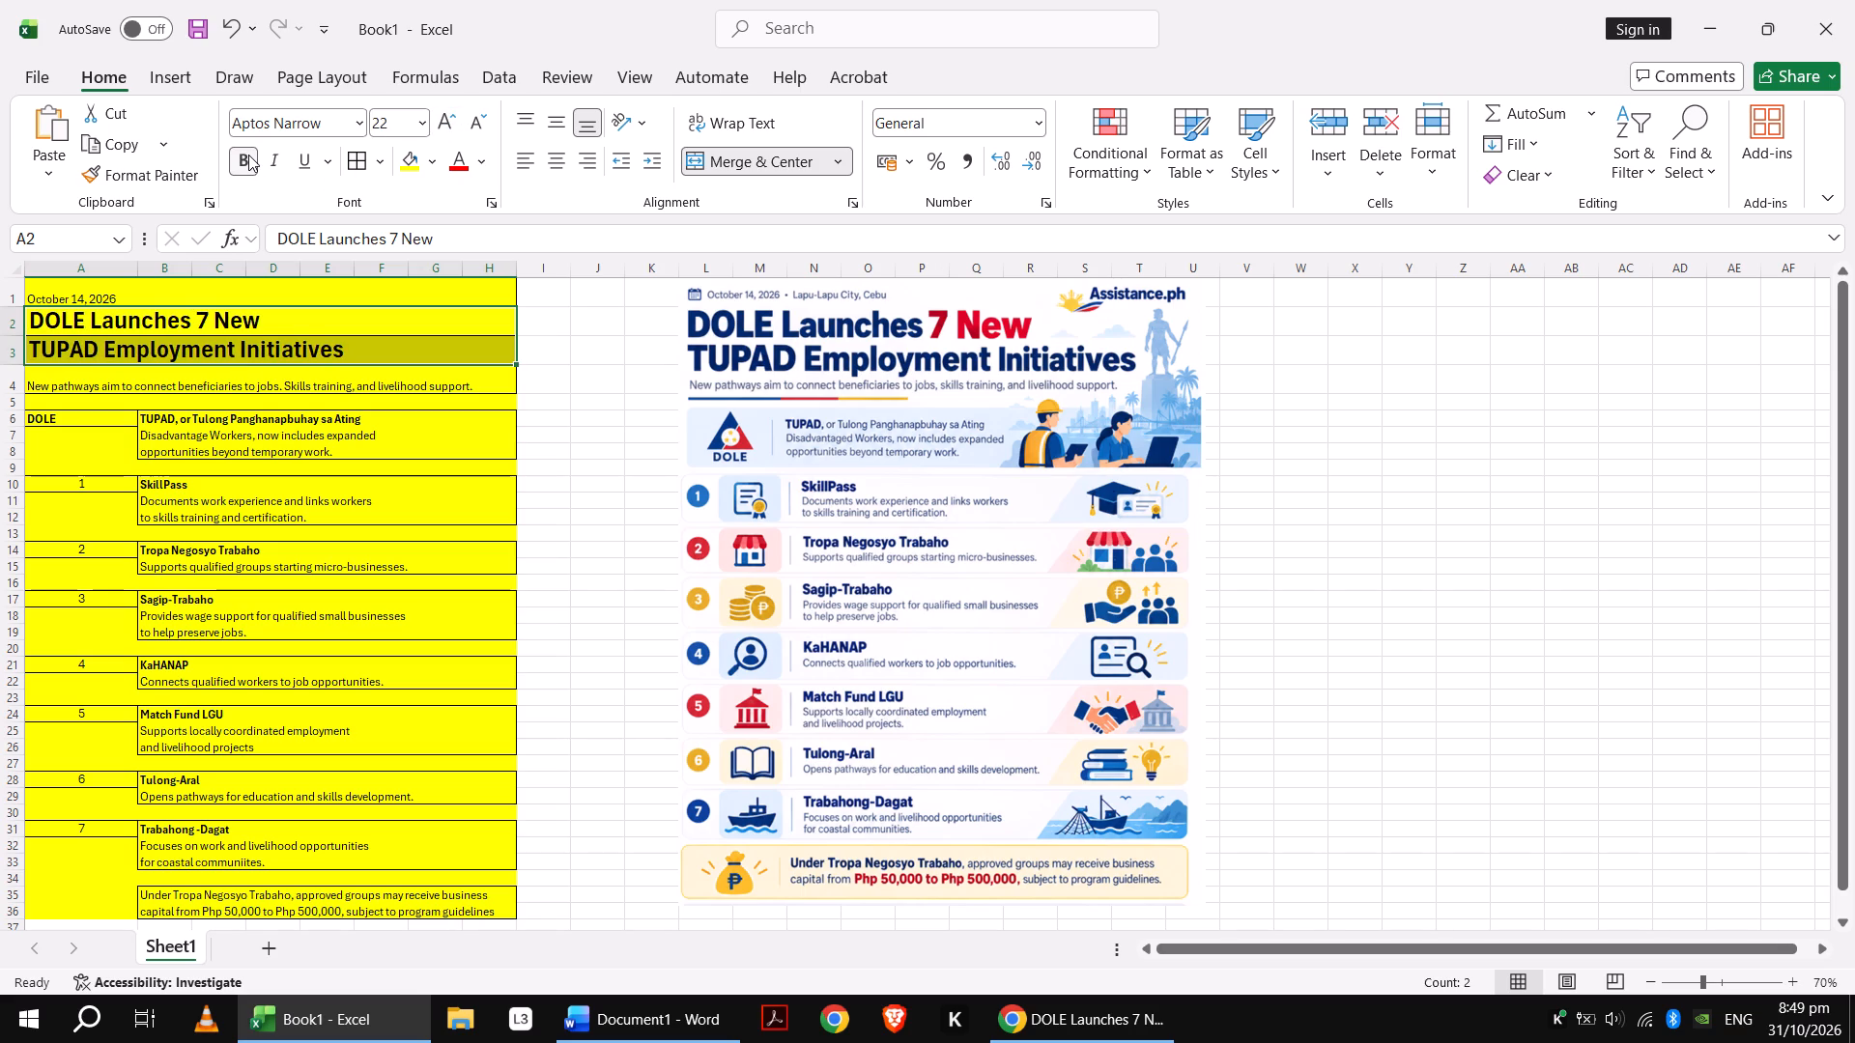
Colour only the words "7 New" in the row 2 title red.
{"action": "left_click", "coordinate": [234, 314]}
{"action": "double_click", "coordinate": [228, 326]}
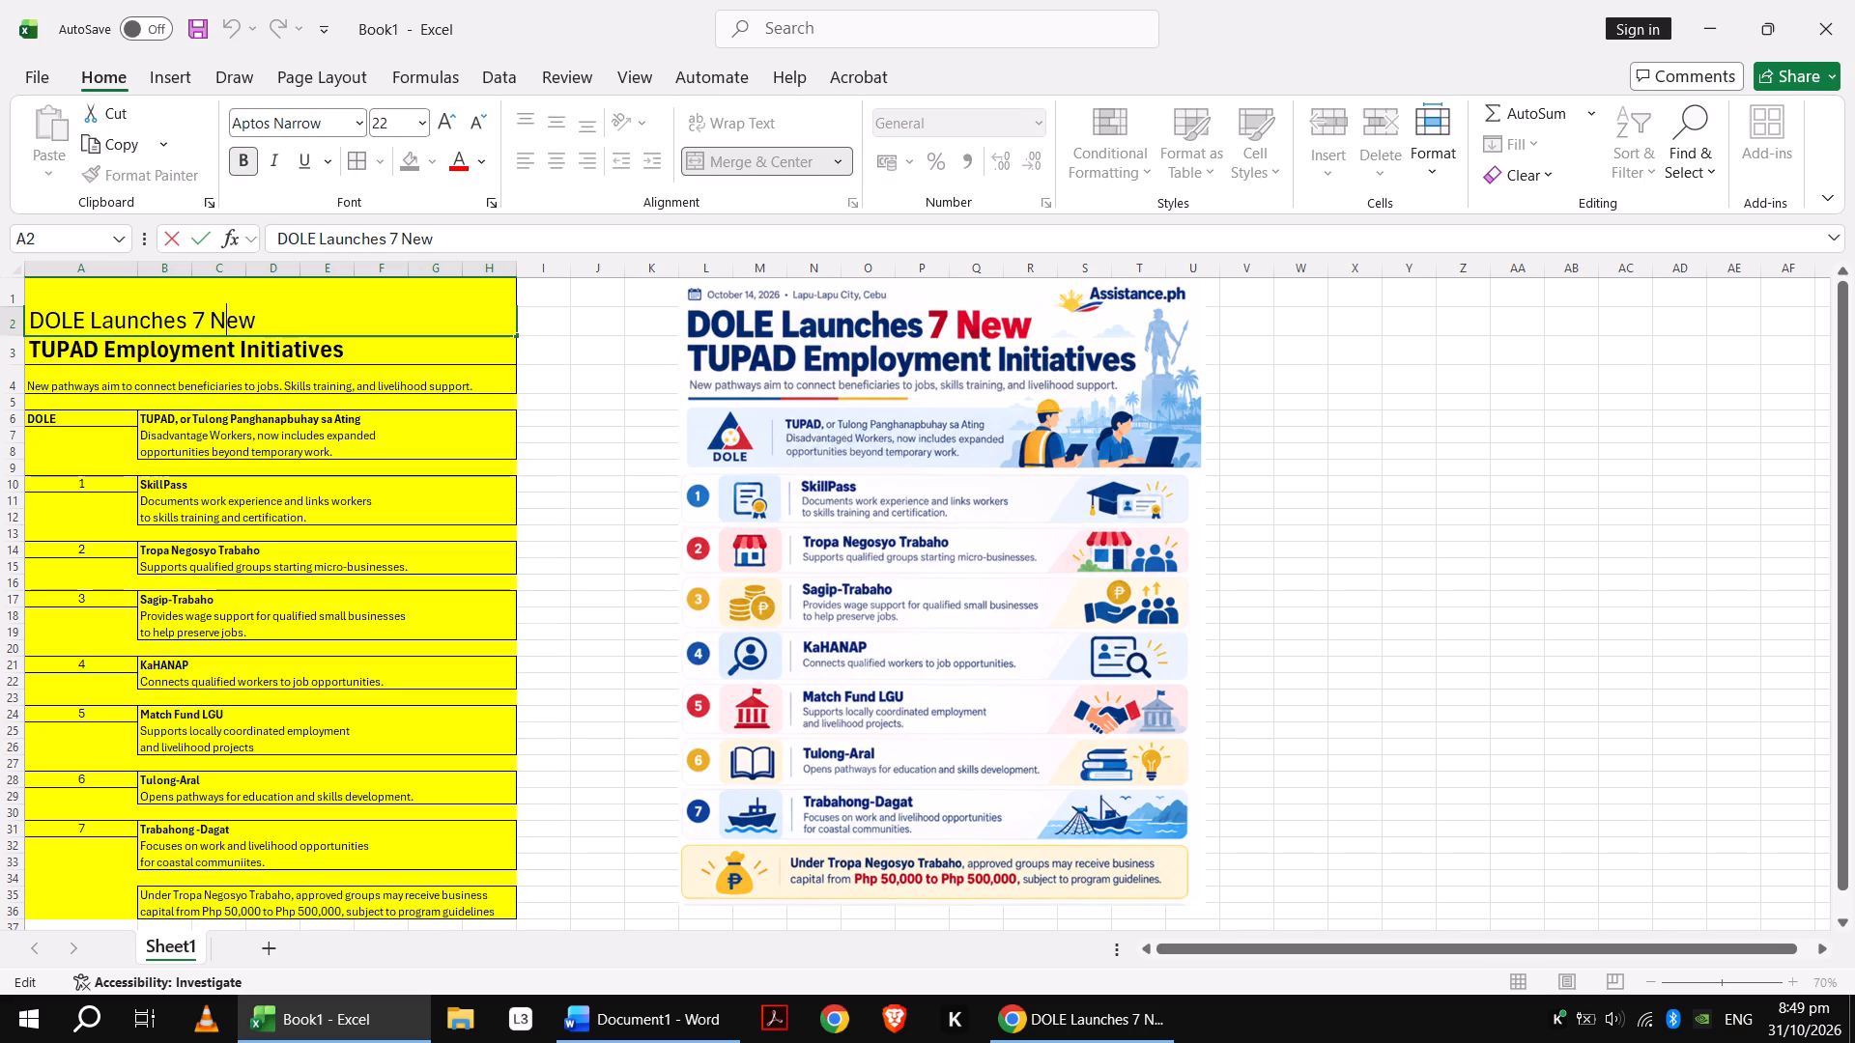
{"action": "left_click_drag", "start_coordinate": [194, 314], "coordinate": [265, 320]}
{"action": "left_click", "coordinate": [460, 160]}
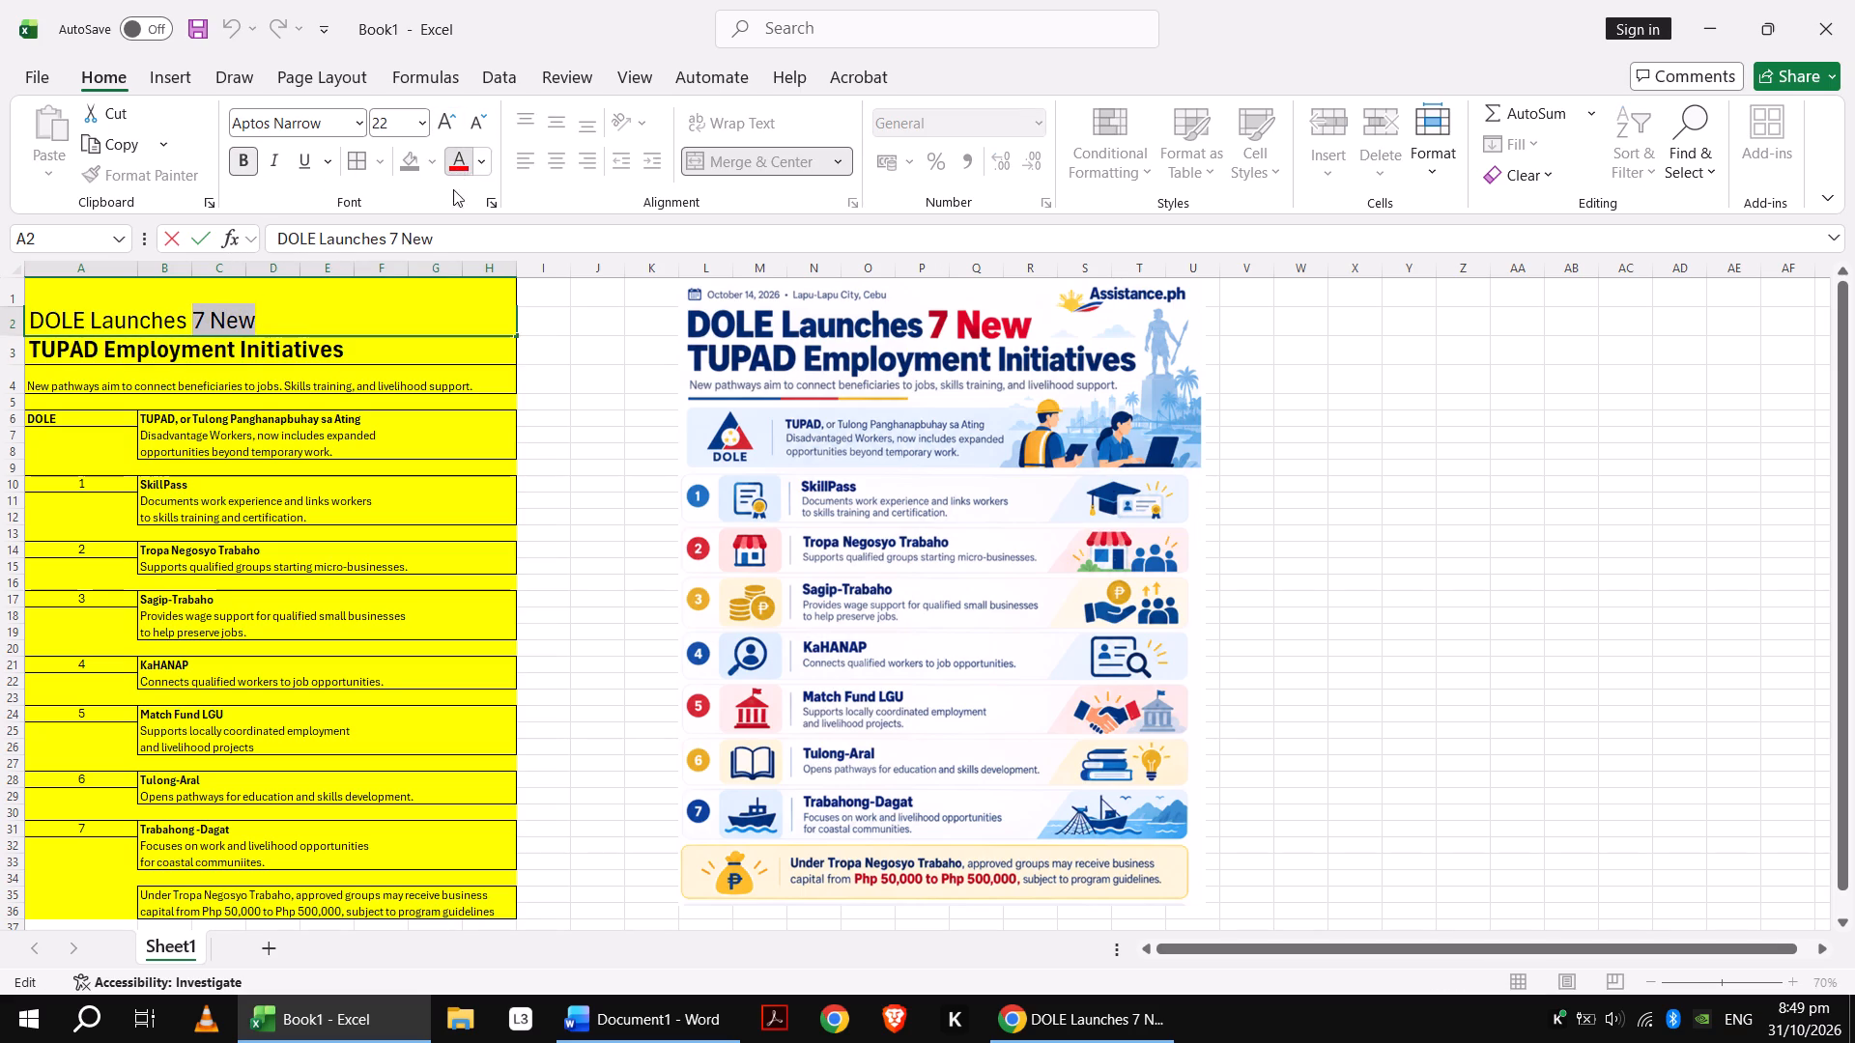
{"action": "left_click", "coordinate": [627, 597]}
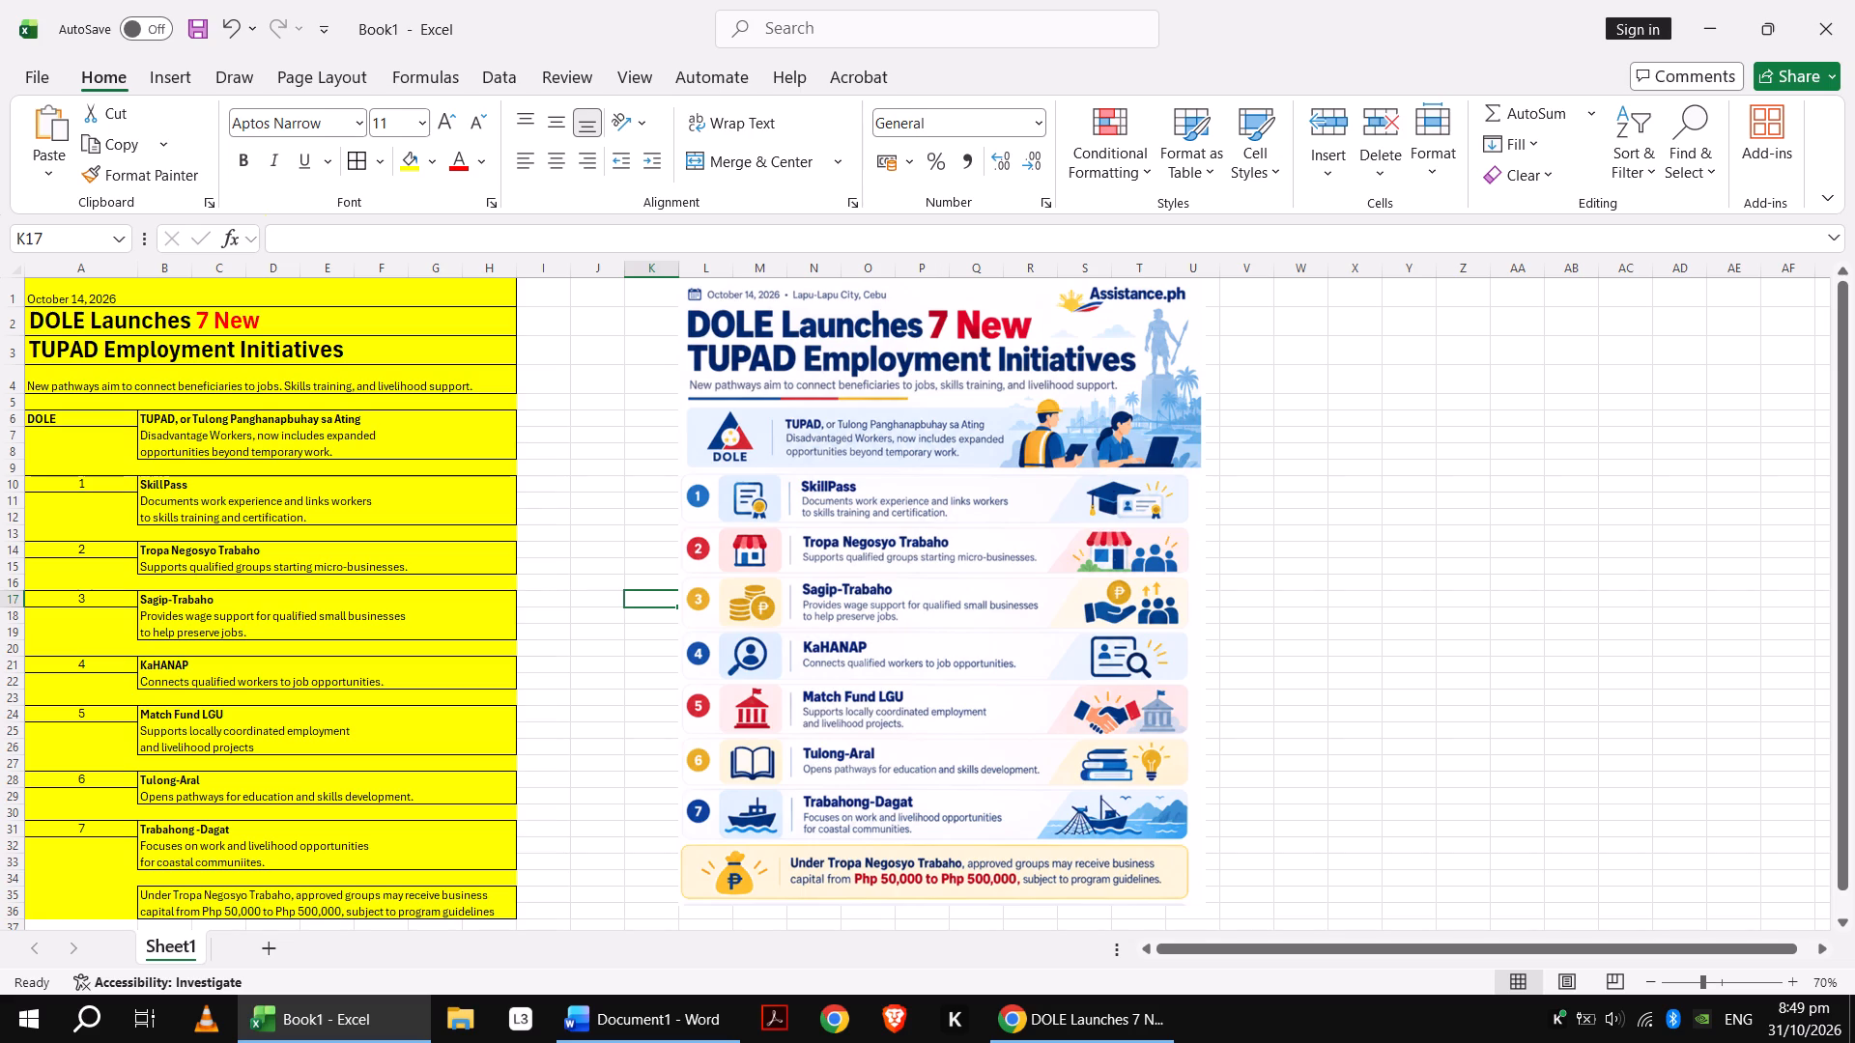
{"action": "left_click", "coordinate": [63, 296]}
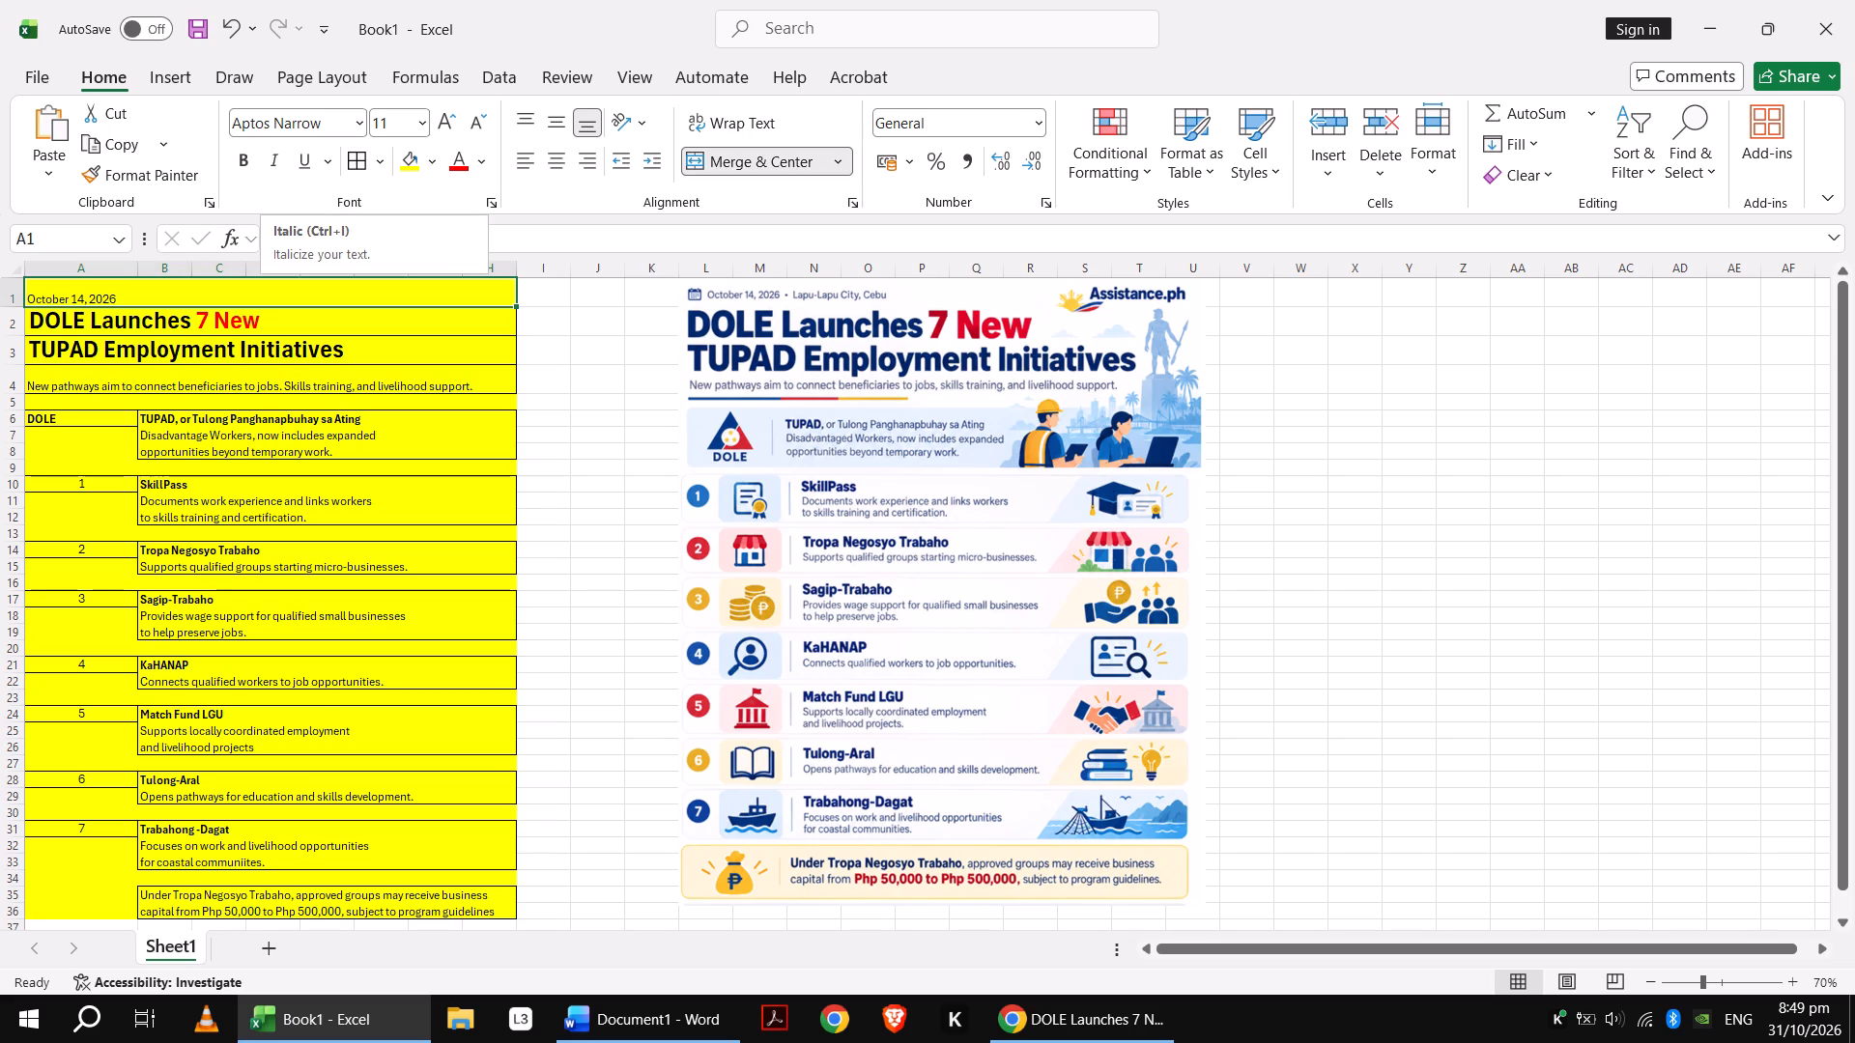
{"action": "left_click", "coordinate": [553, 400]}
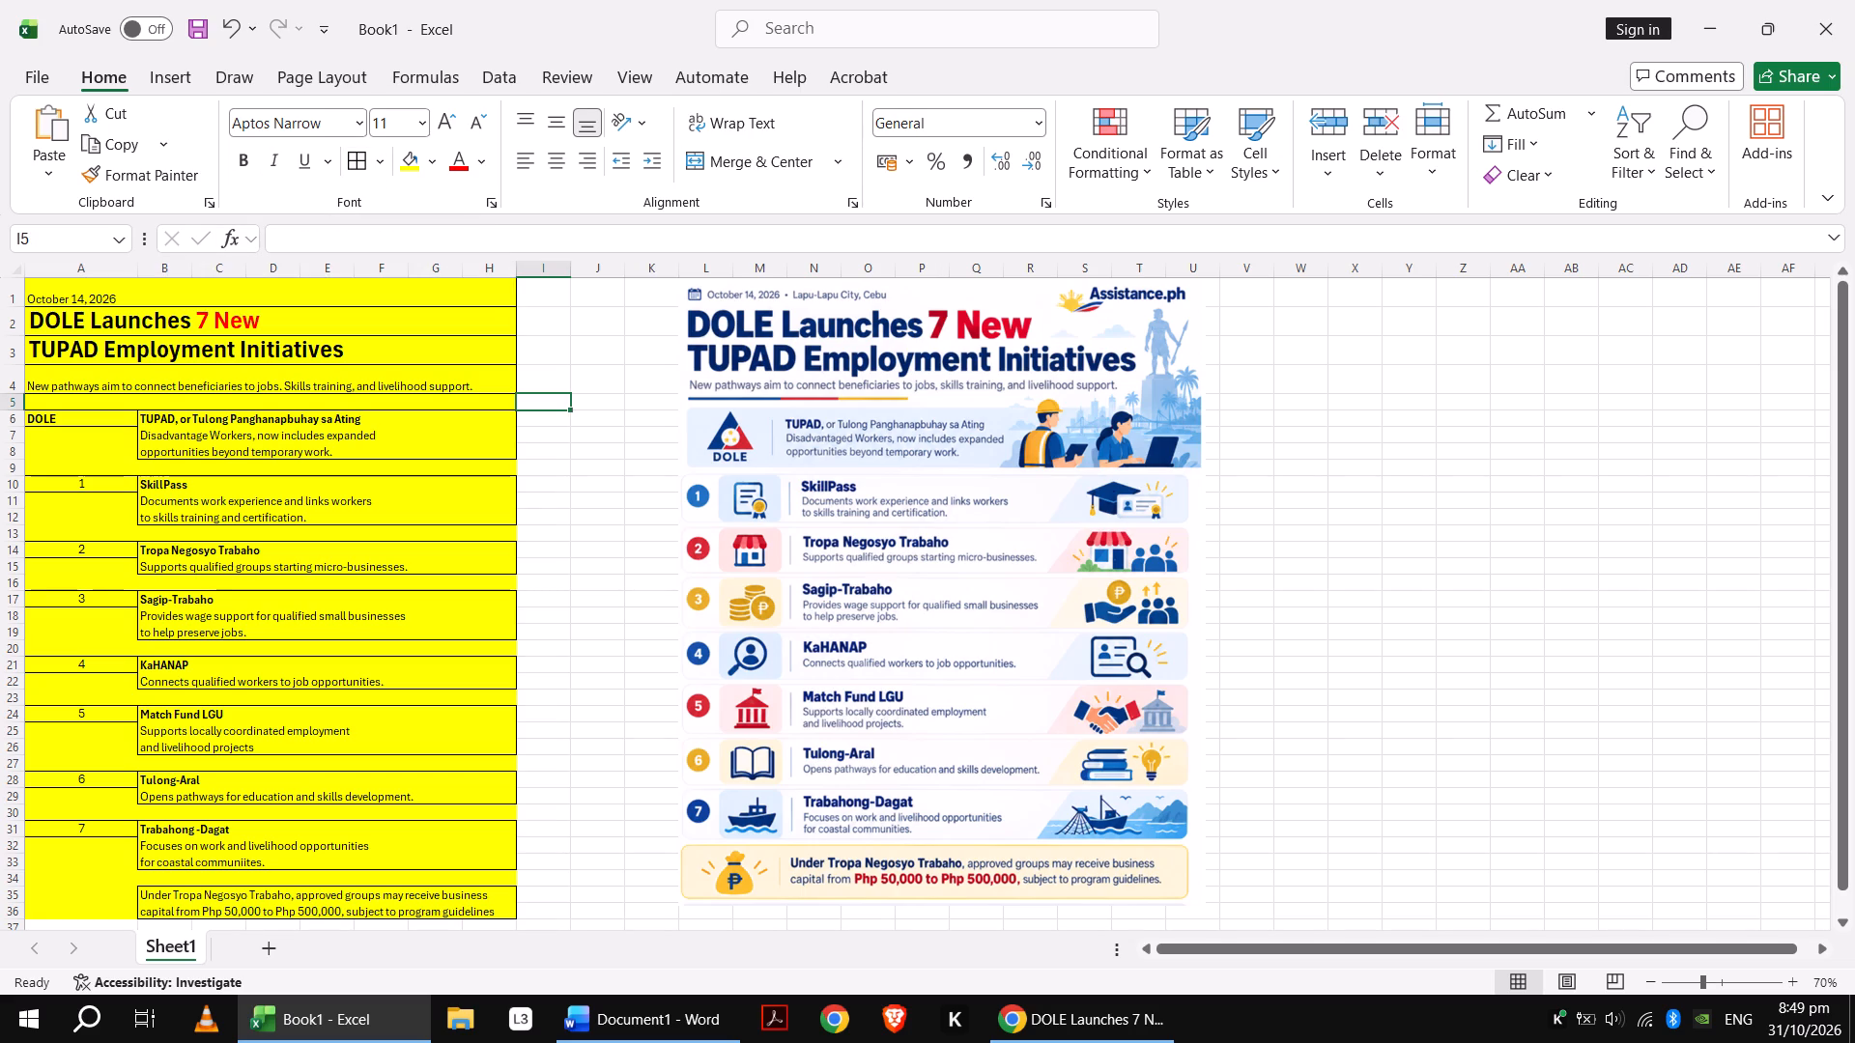
Set the DOLE label in cell A6 to font size 16 and centre it both horizontally and vertically.
{"action": "left_click", "coordinate": [74, 417]}
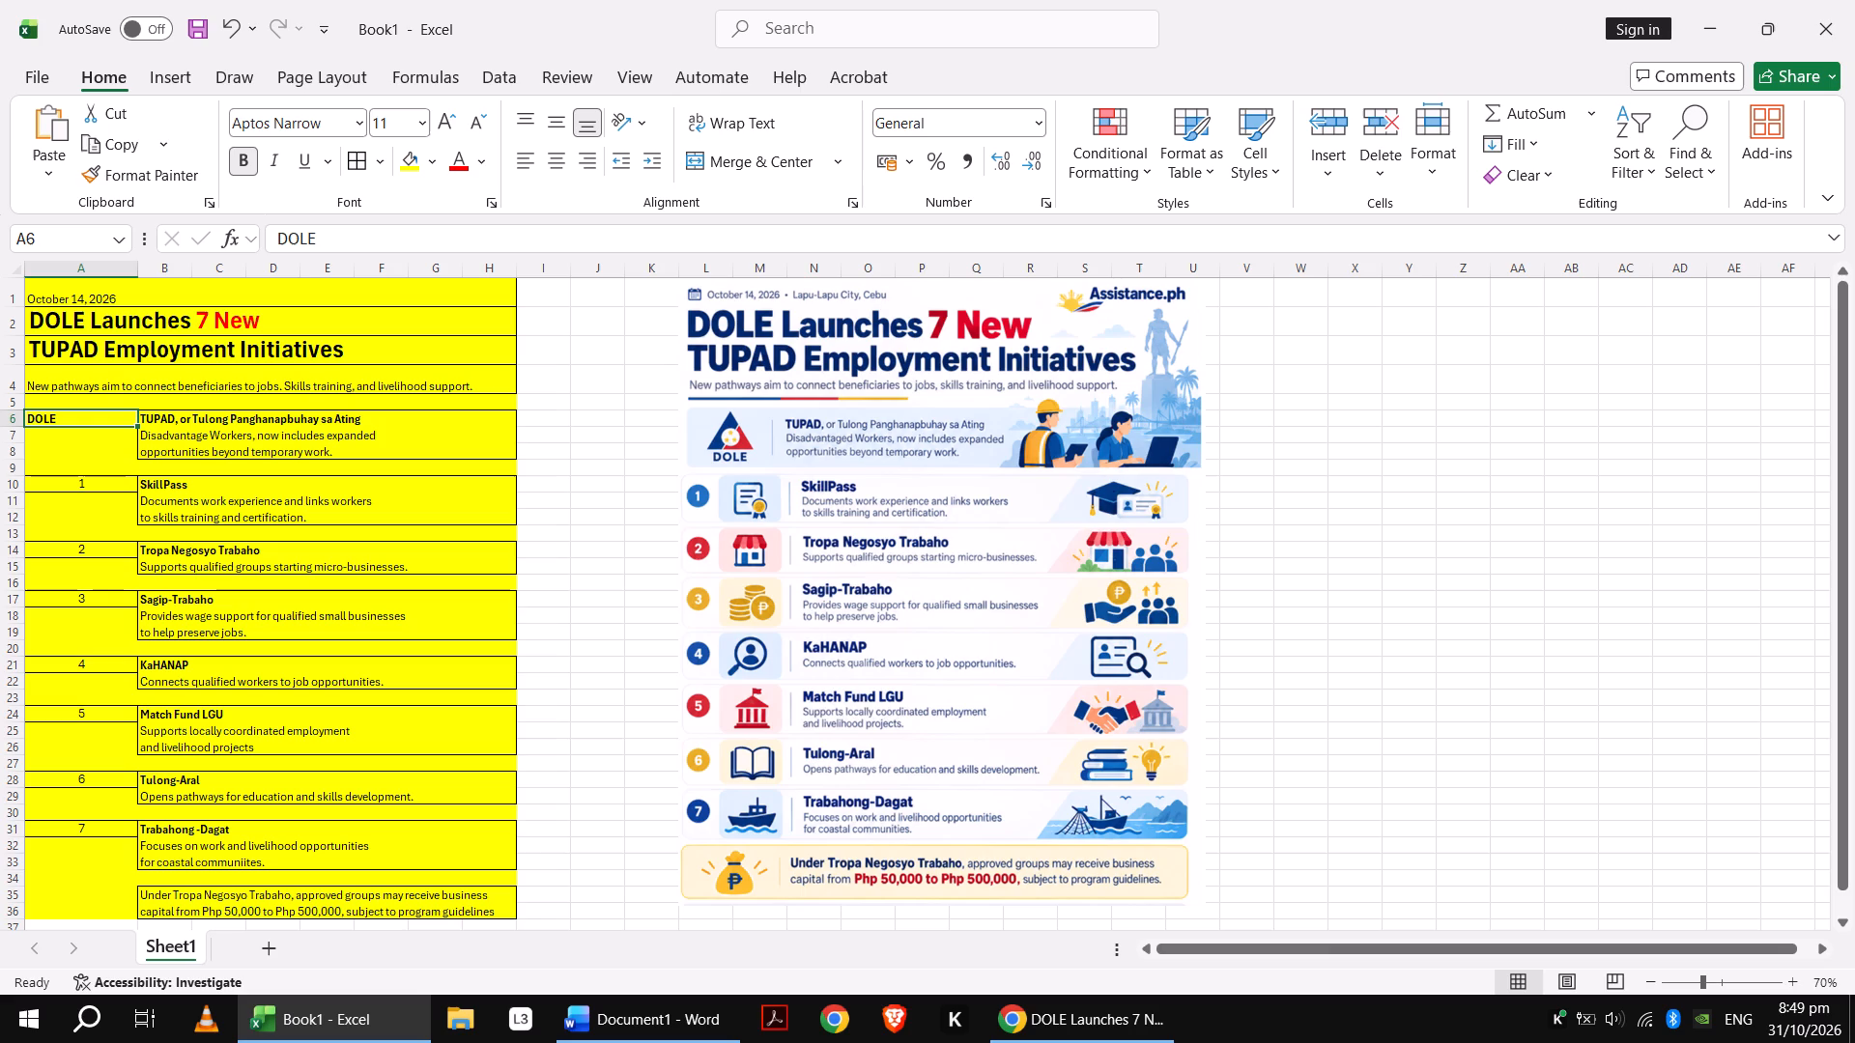
{"action": "left_click", "coordinate": [443, 120]}
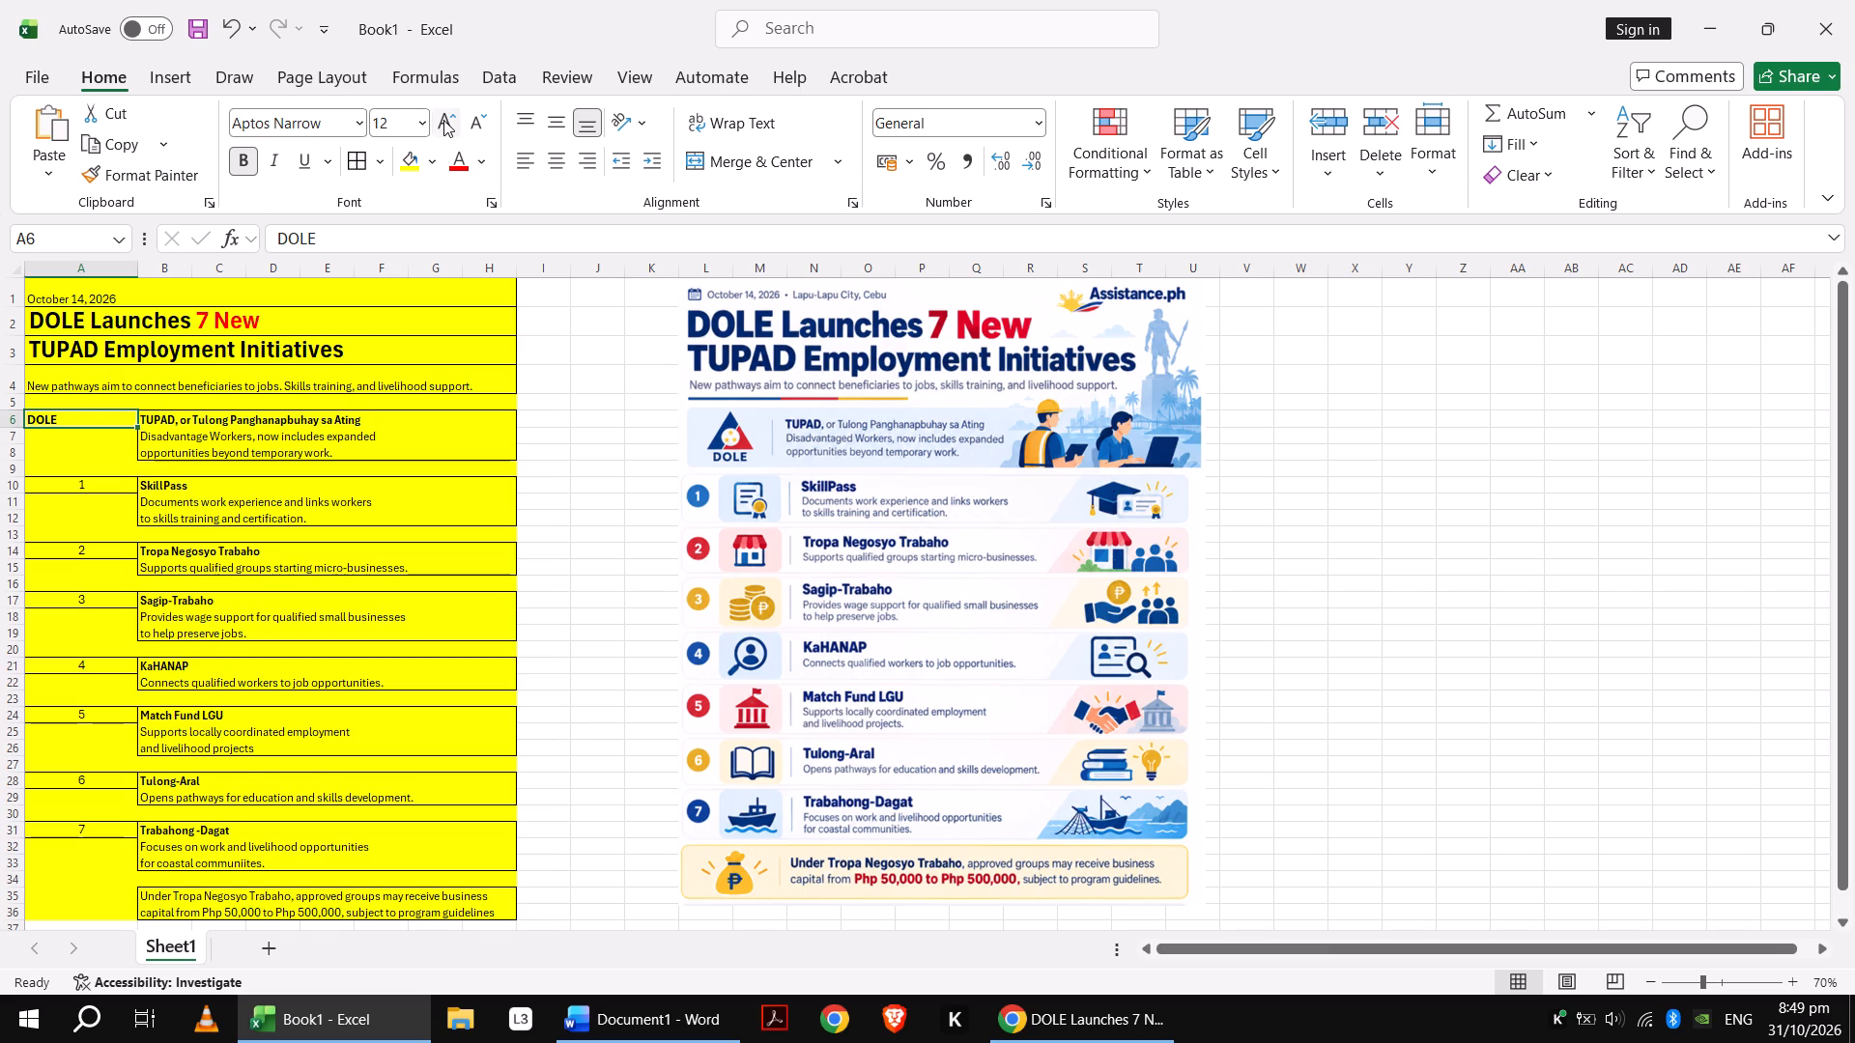
{"action": "left_click", "coordinate": [443, 120]}
{"action": "left_click", "coordinate": [443, 120]}
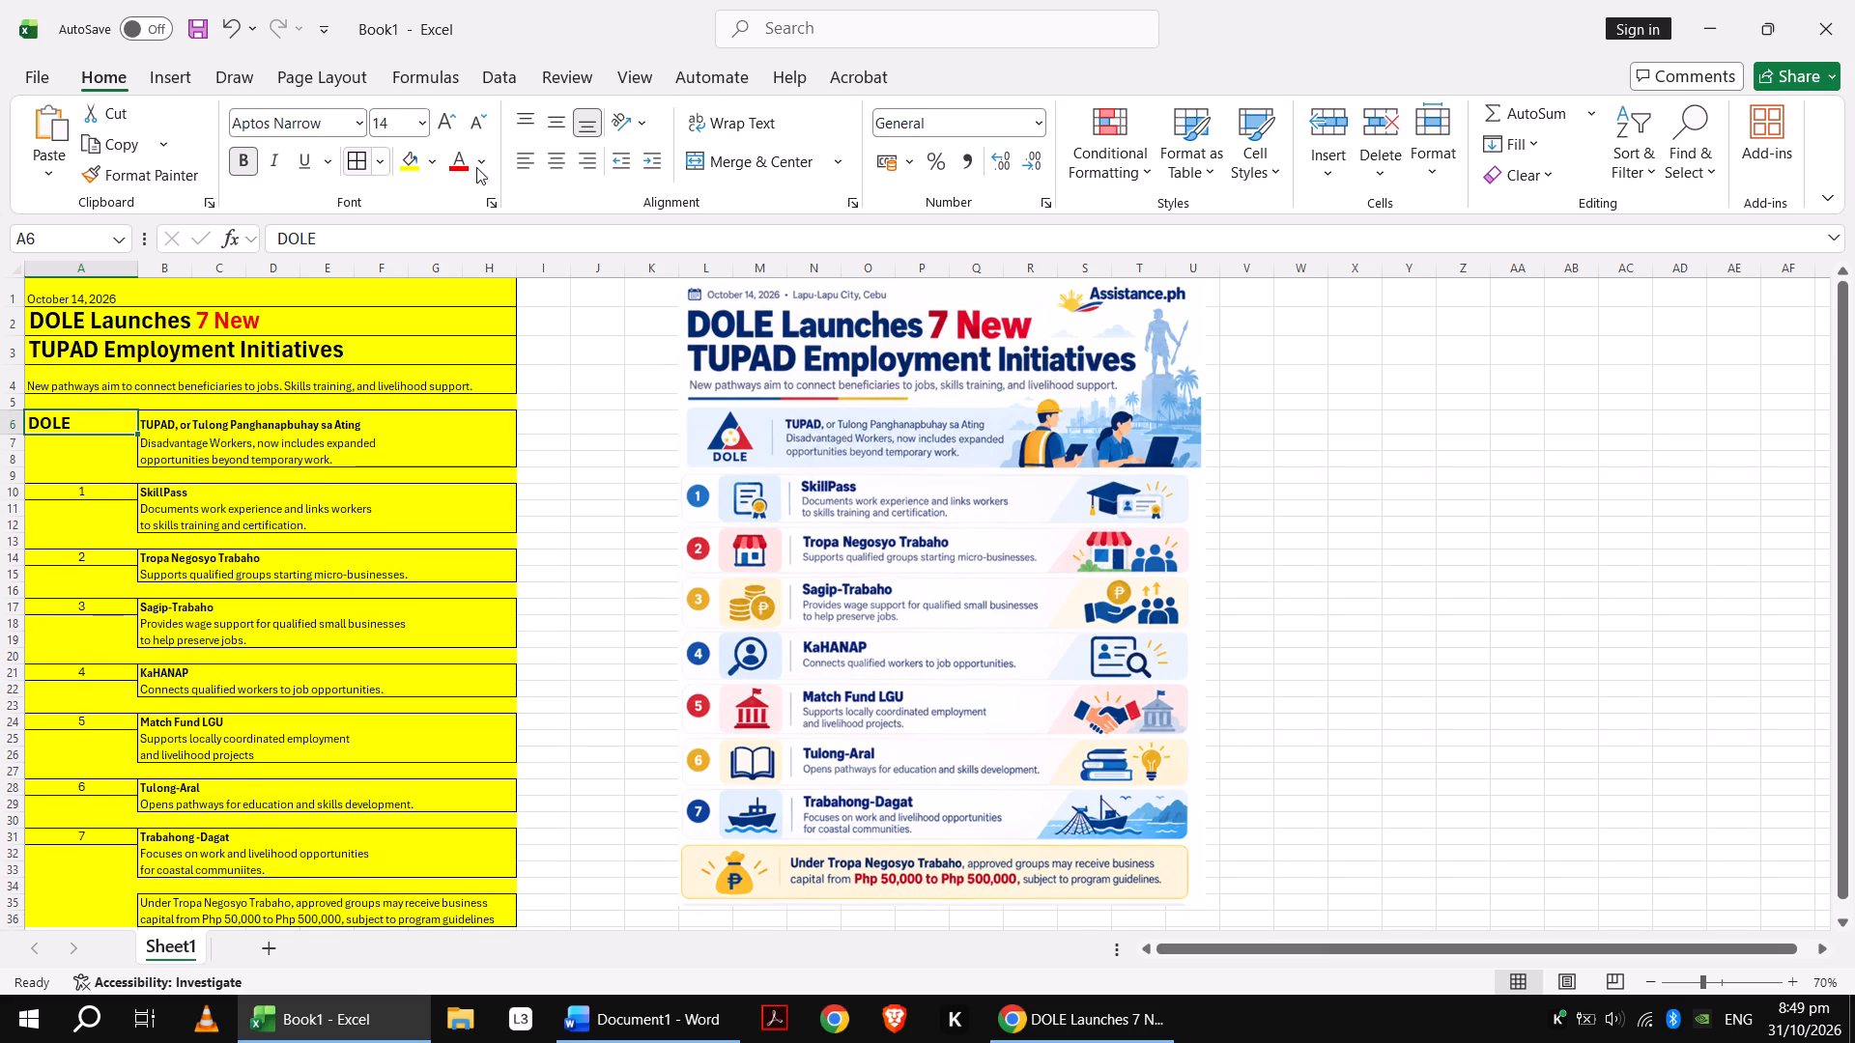
{"action": "left_click", "coordinate": [550, 129]}
{"action": "left_click", "coordinate": [565, 169]}
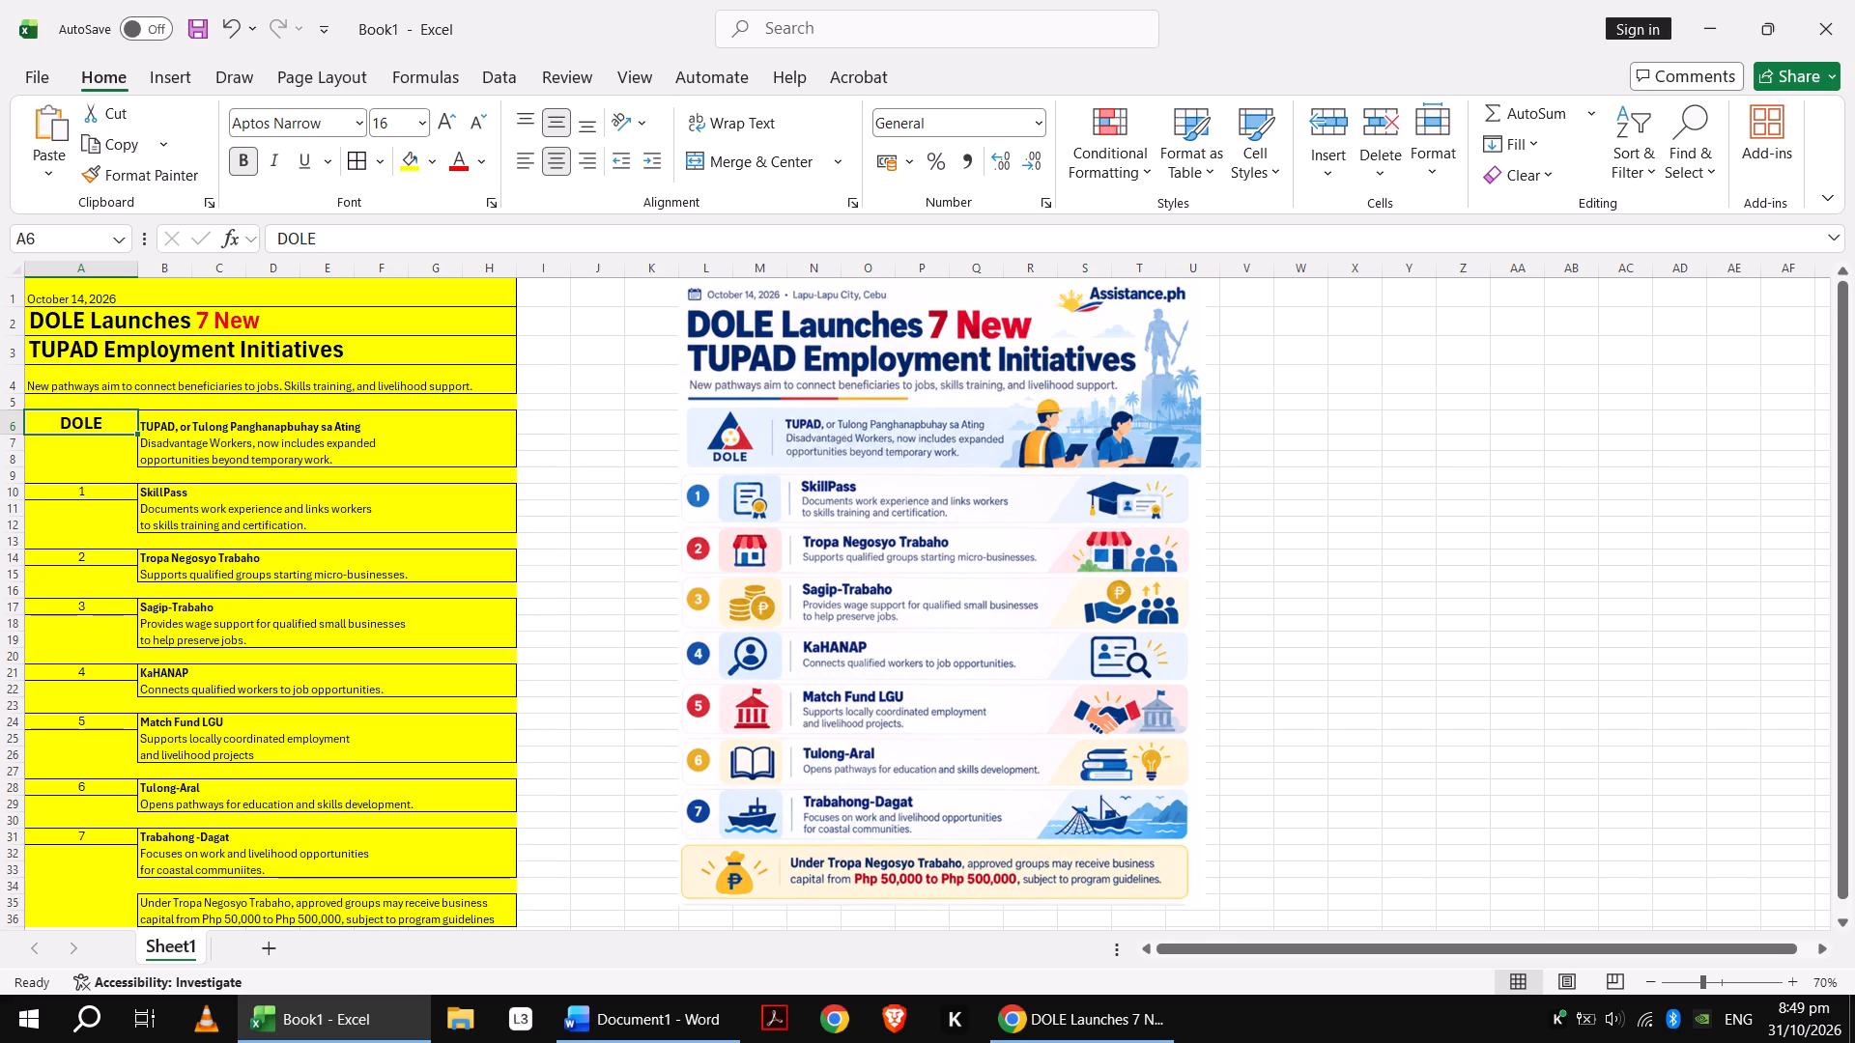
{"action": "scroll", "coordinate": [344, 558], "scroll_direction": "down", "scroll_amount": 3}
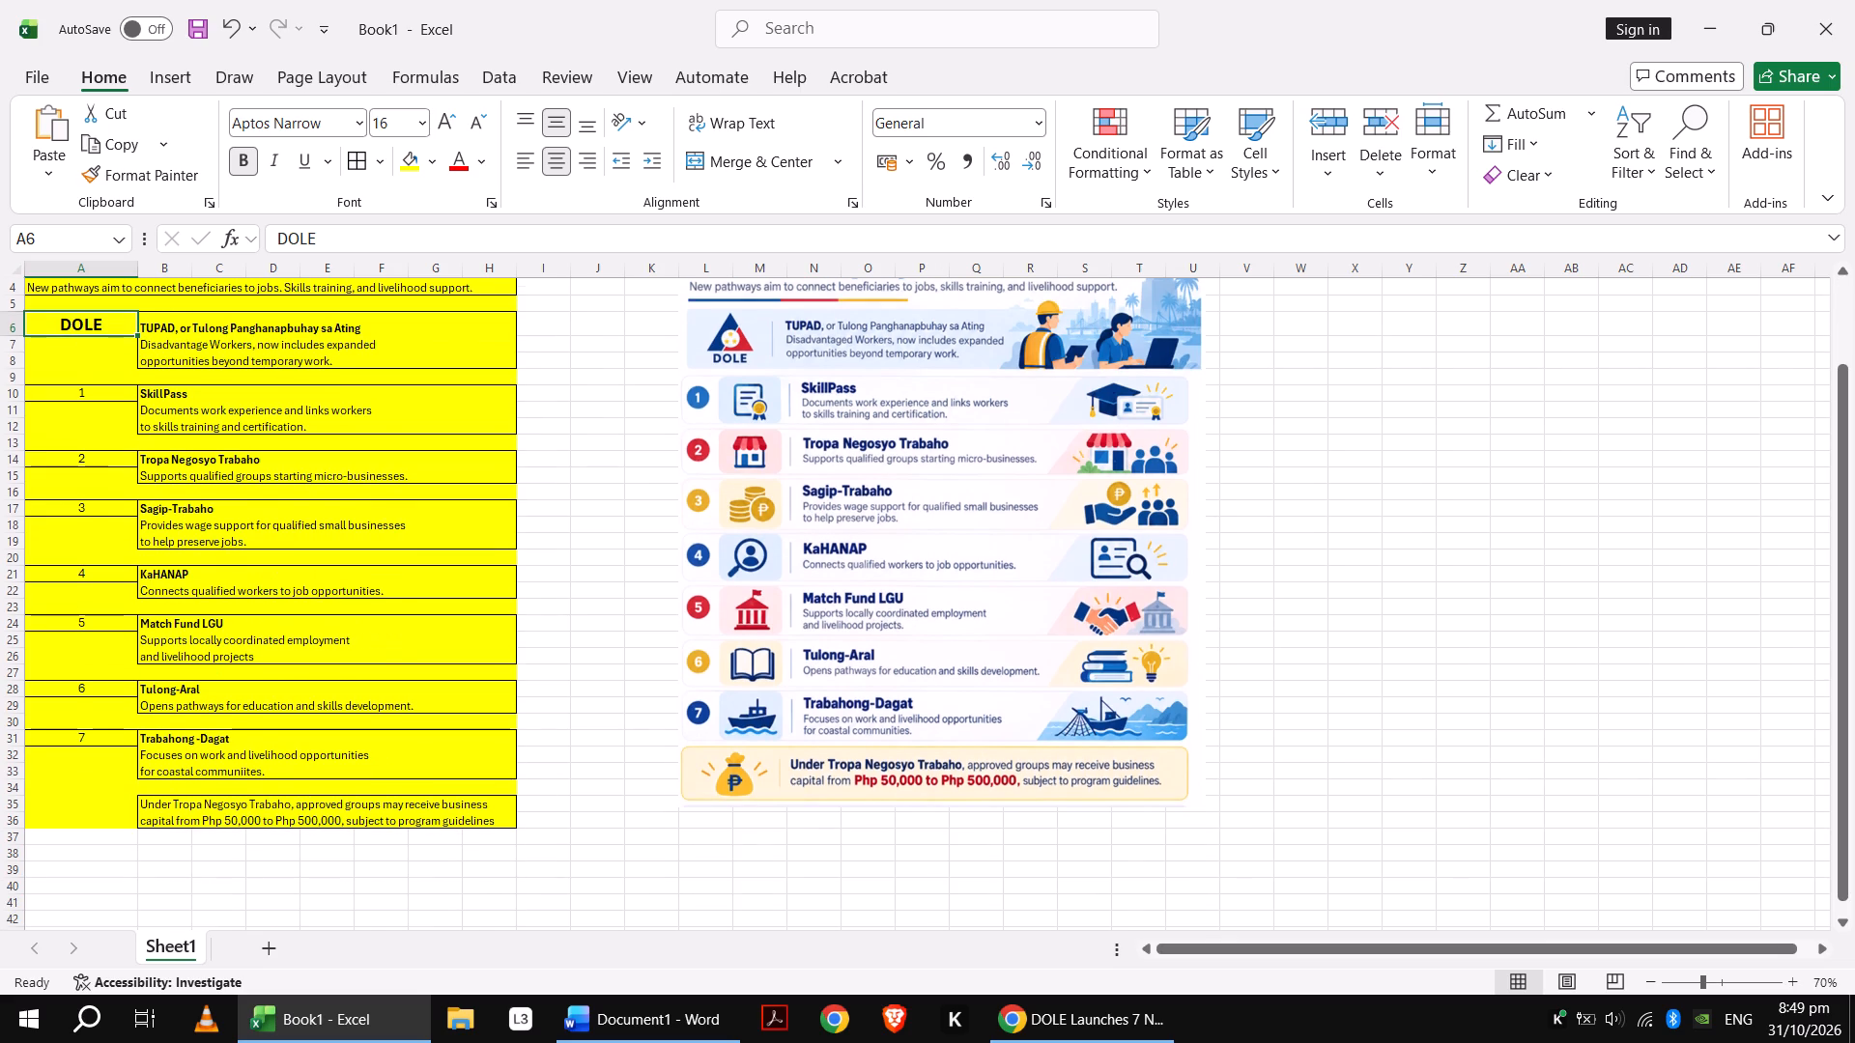
Set the closing note about Tropa Negosyo Trabaho in rows 35 and 36 to font size 12.
{"action": "scroll", "coordinate": [344, 559], "scroll_direction": "down", "scroll_amount": 1}
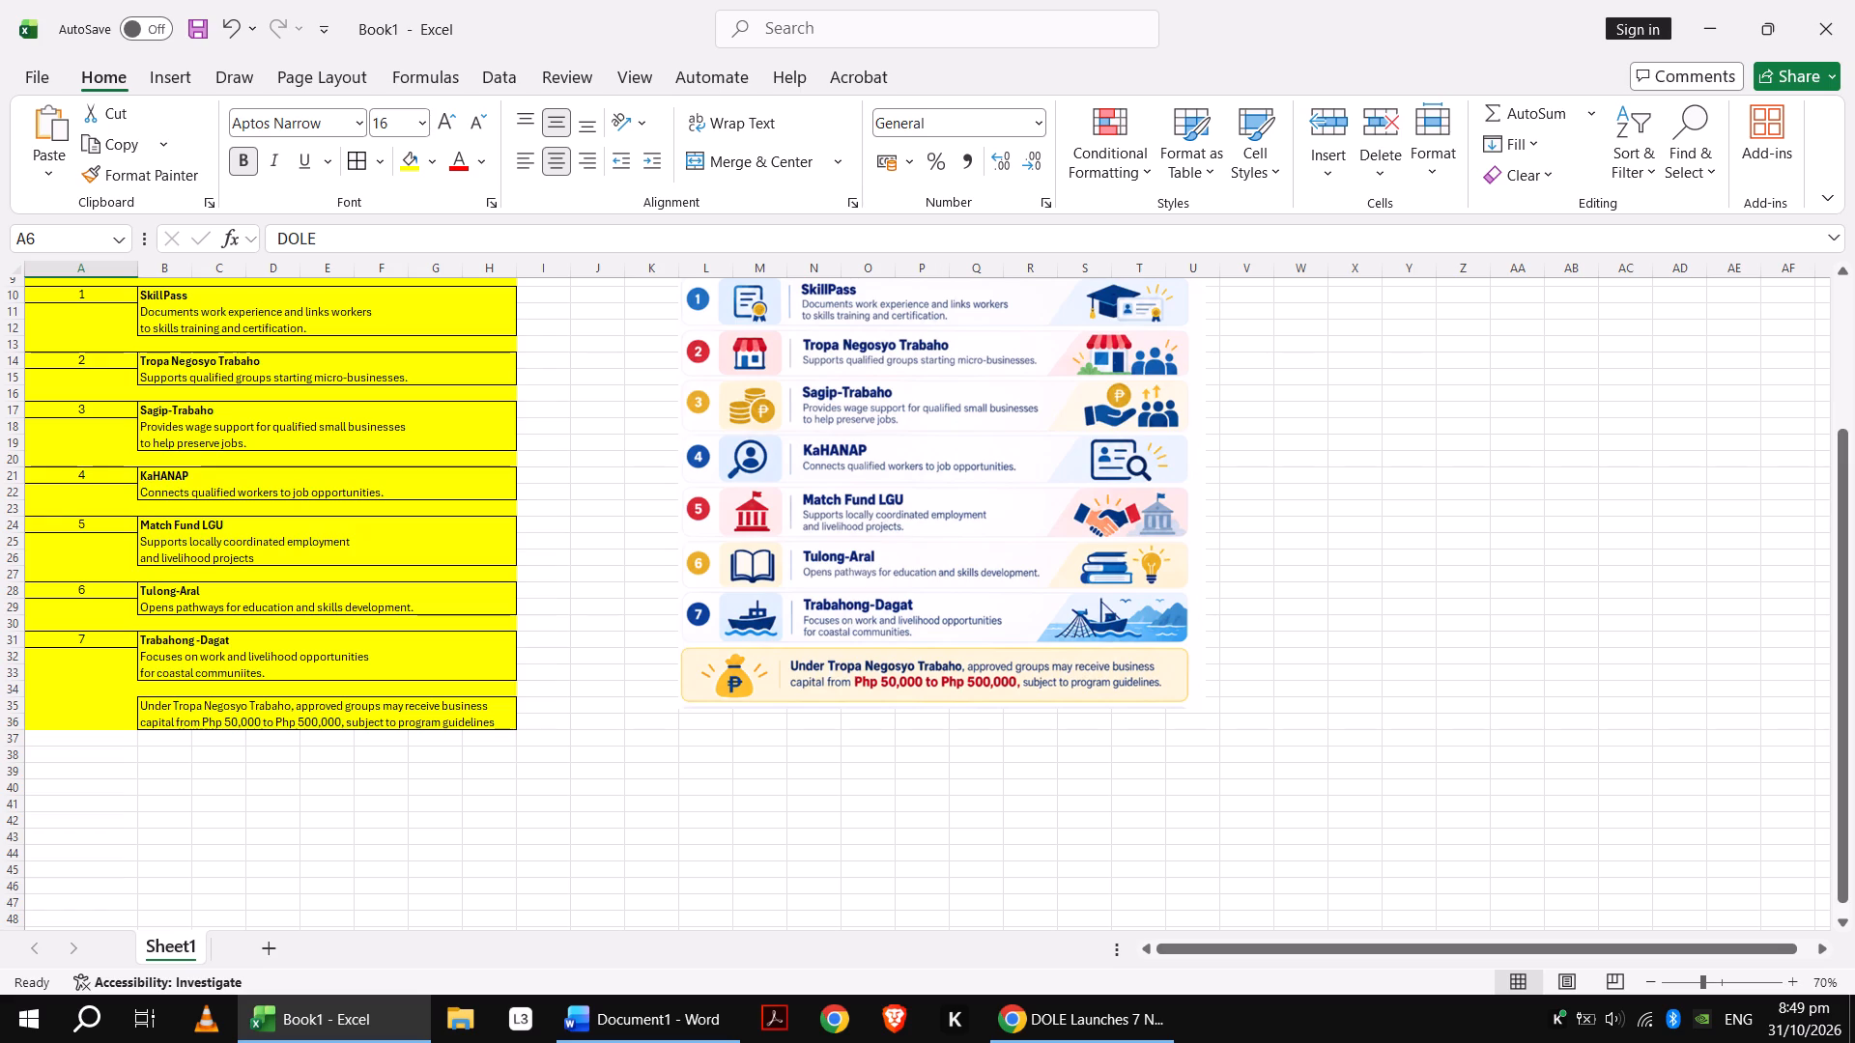
{"action": "left_click", "coordinate": [204, 715]}
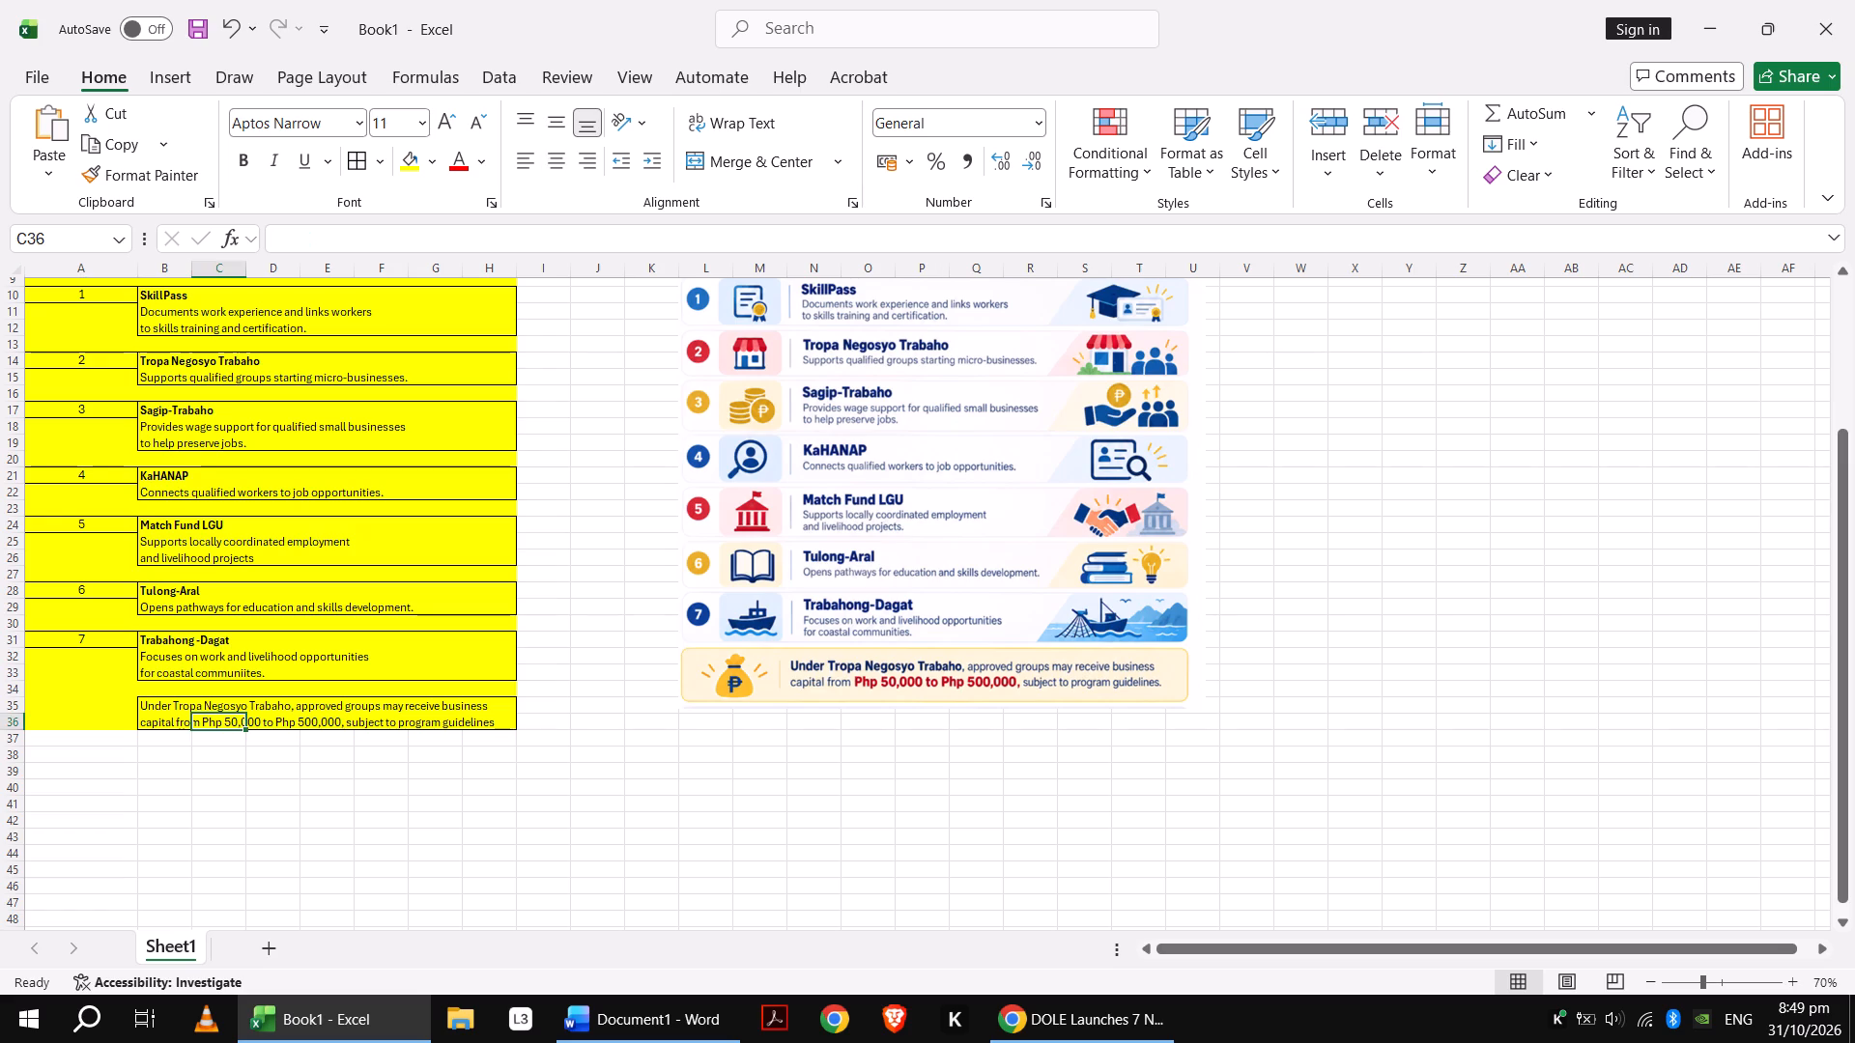
{"action": "left_click_drag", "start_coordinate": [158, 702], "coordinate": [166, 707]}
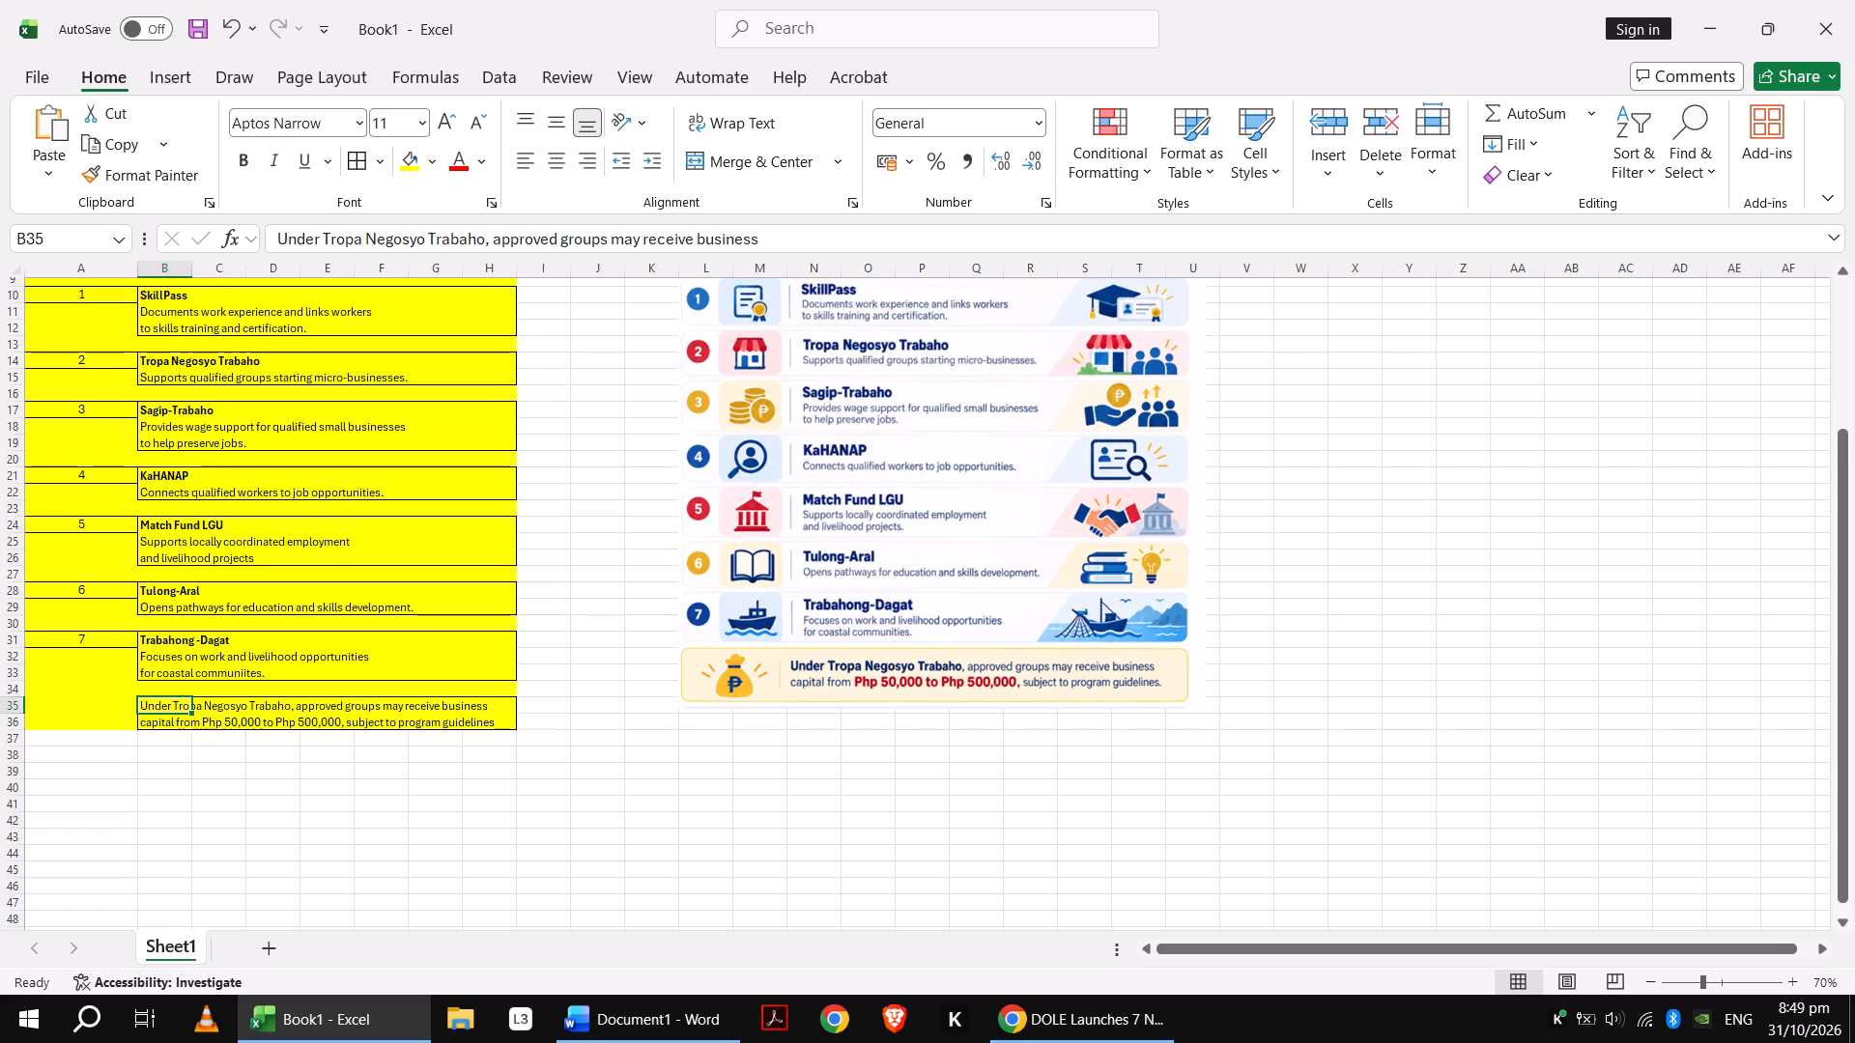
{"action": "left_click_drag", "start_coordinate": [166, 707], "coordinate": [478, 719]}
{"action": "left_click", "coordinate": [445, 113]}
{"action": "left_click", "coordinate": [445, 113]}
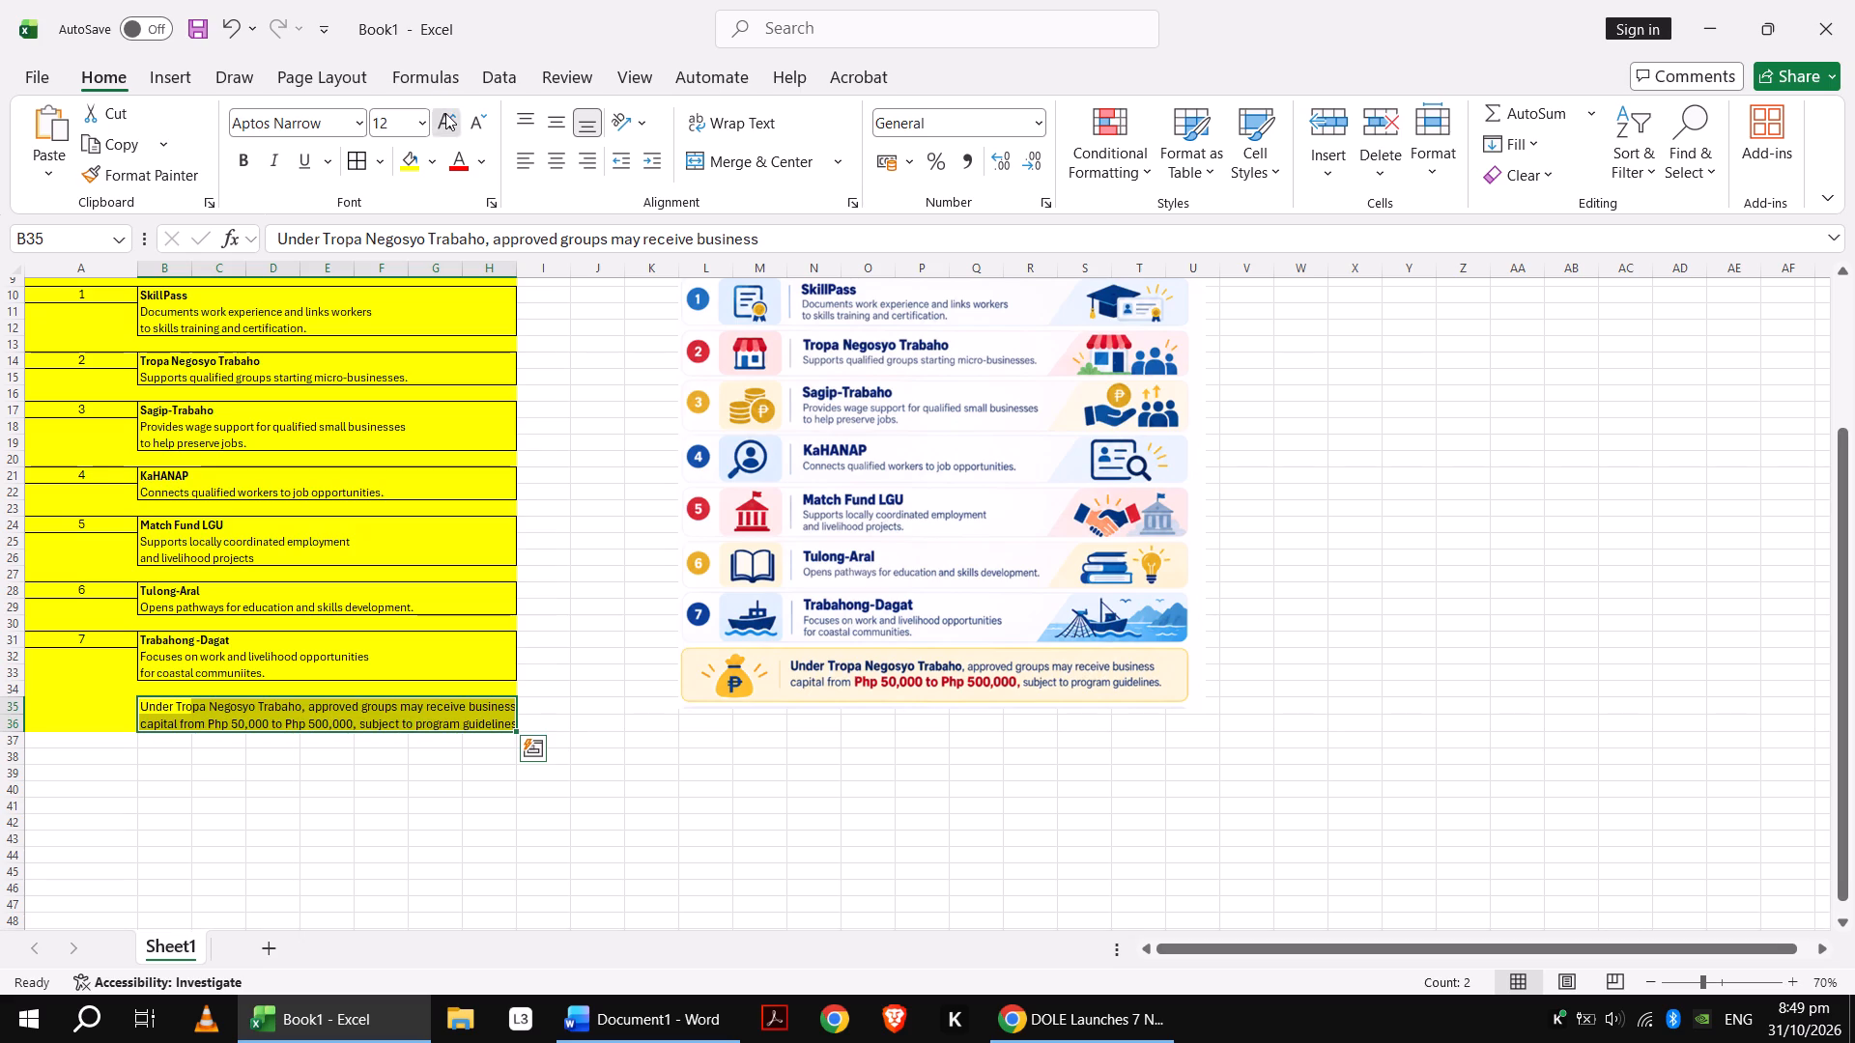
{"action": "left_click", "coordinate": [480, 112]}
Widen column H so the enlarged closing note fits inside its bordered box.
{"action": "left_click_drag", "start_coordinate": [517, 267], "coordinate": [577, 284]}
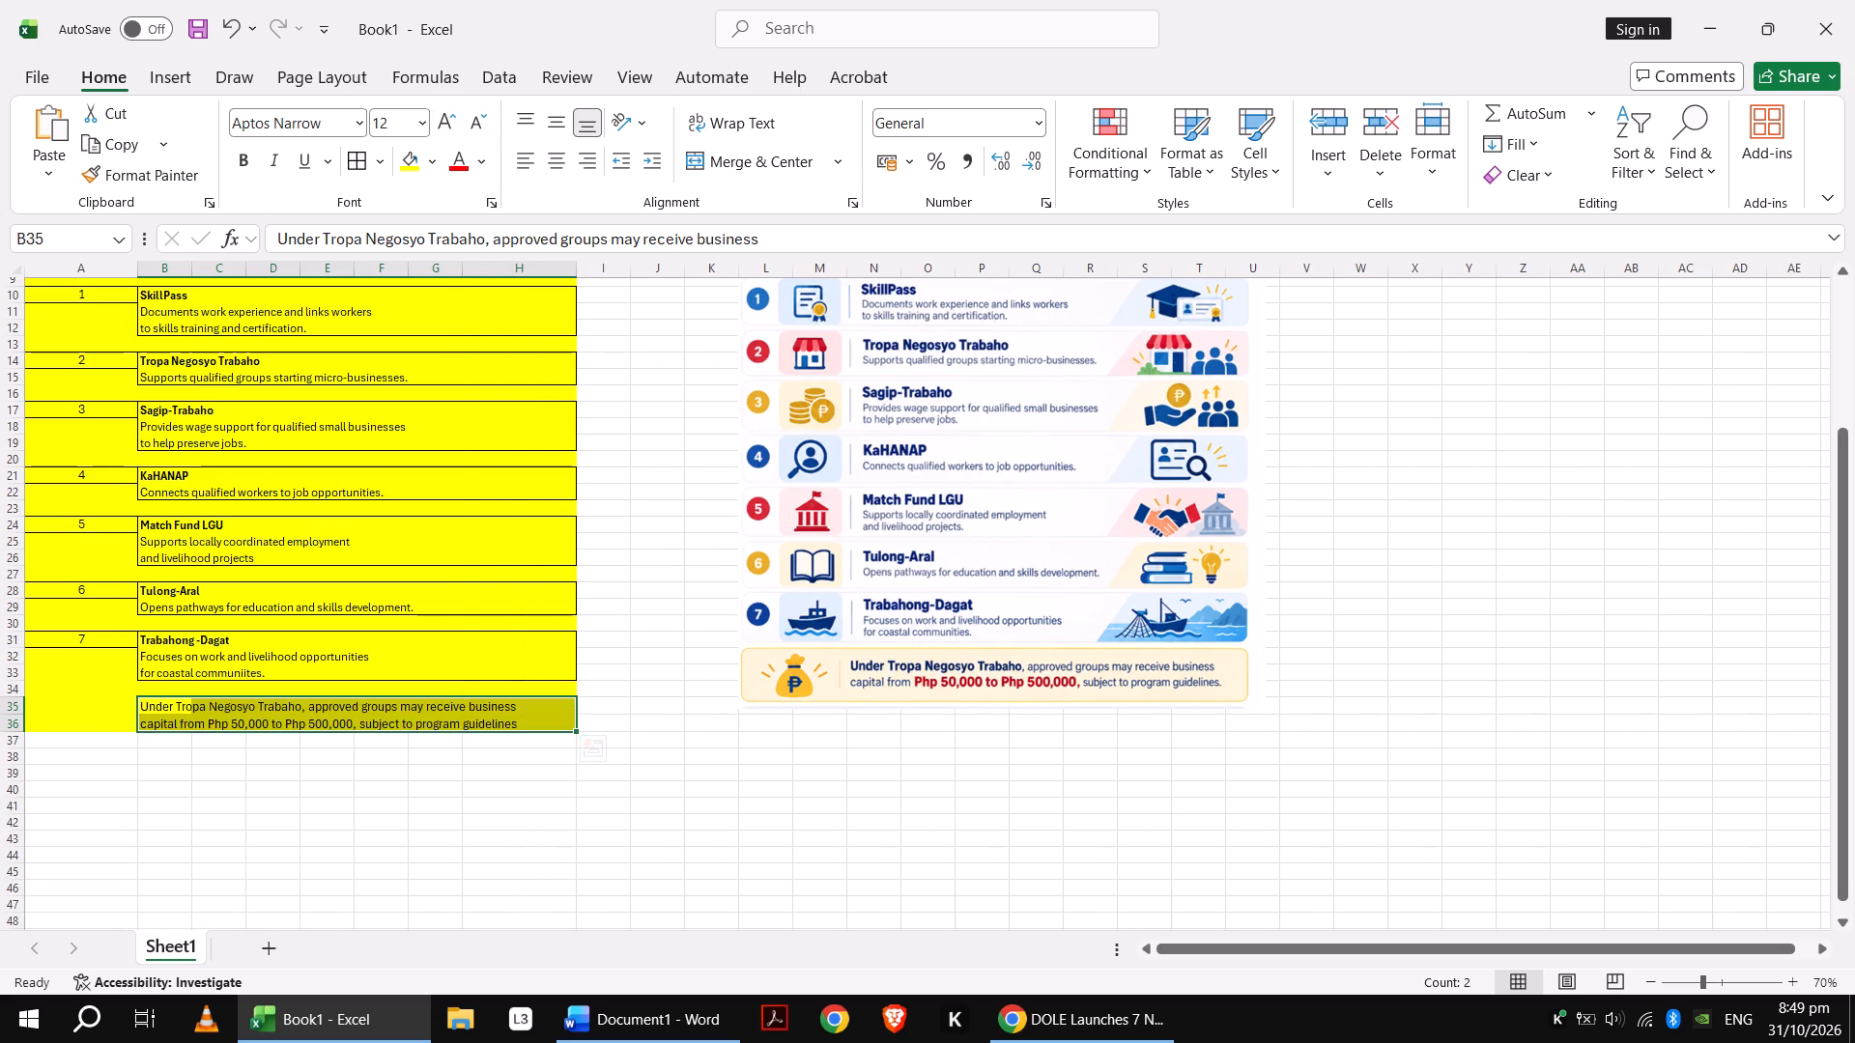
Format only the "Php 50,000 to Php 500,000" amount range in cell B36 as bold, red and font size 16.
{"action": "left_click", "coordinate": [352, 709]}
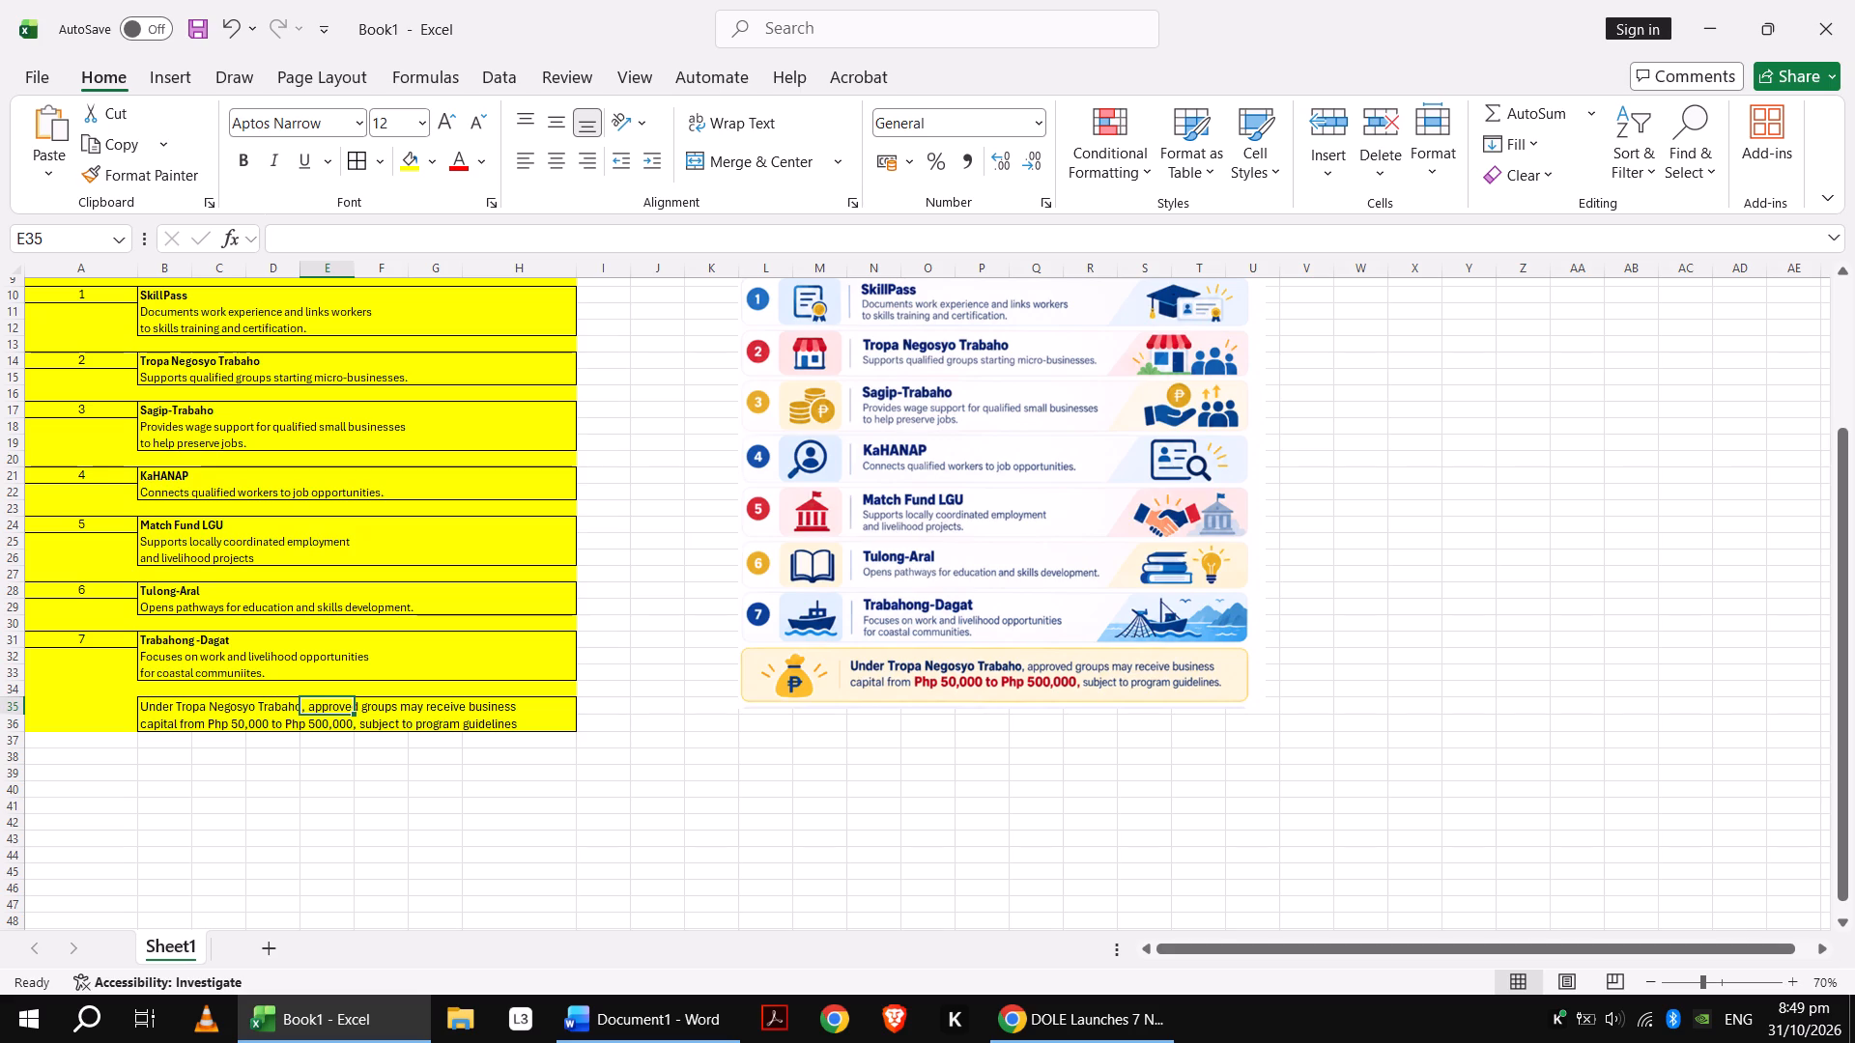
{"action": "left_click", "coordinate": [149, 700]}
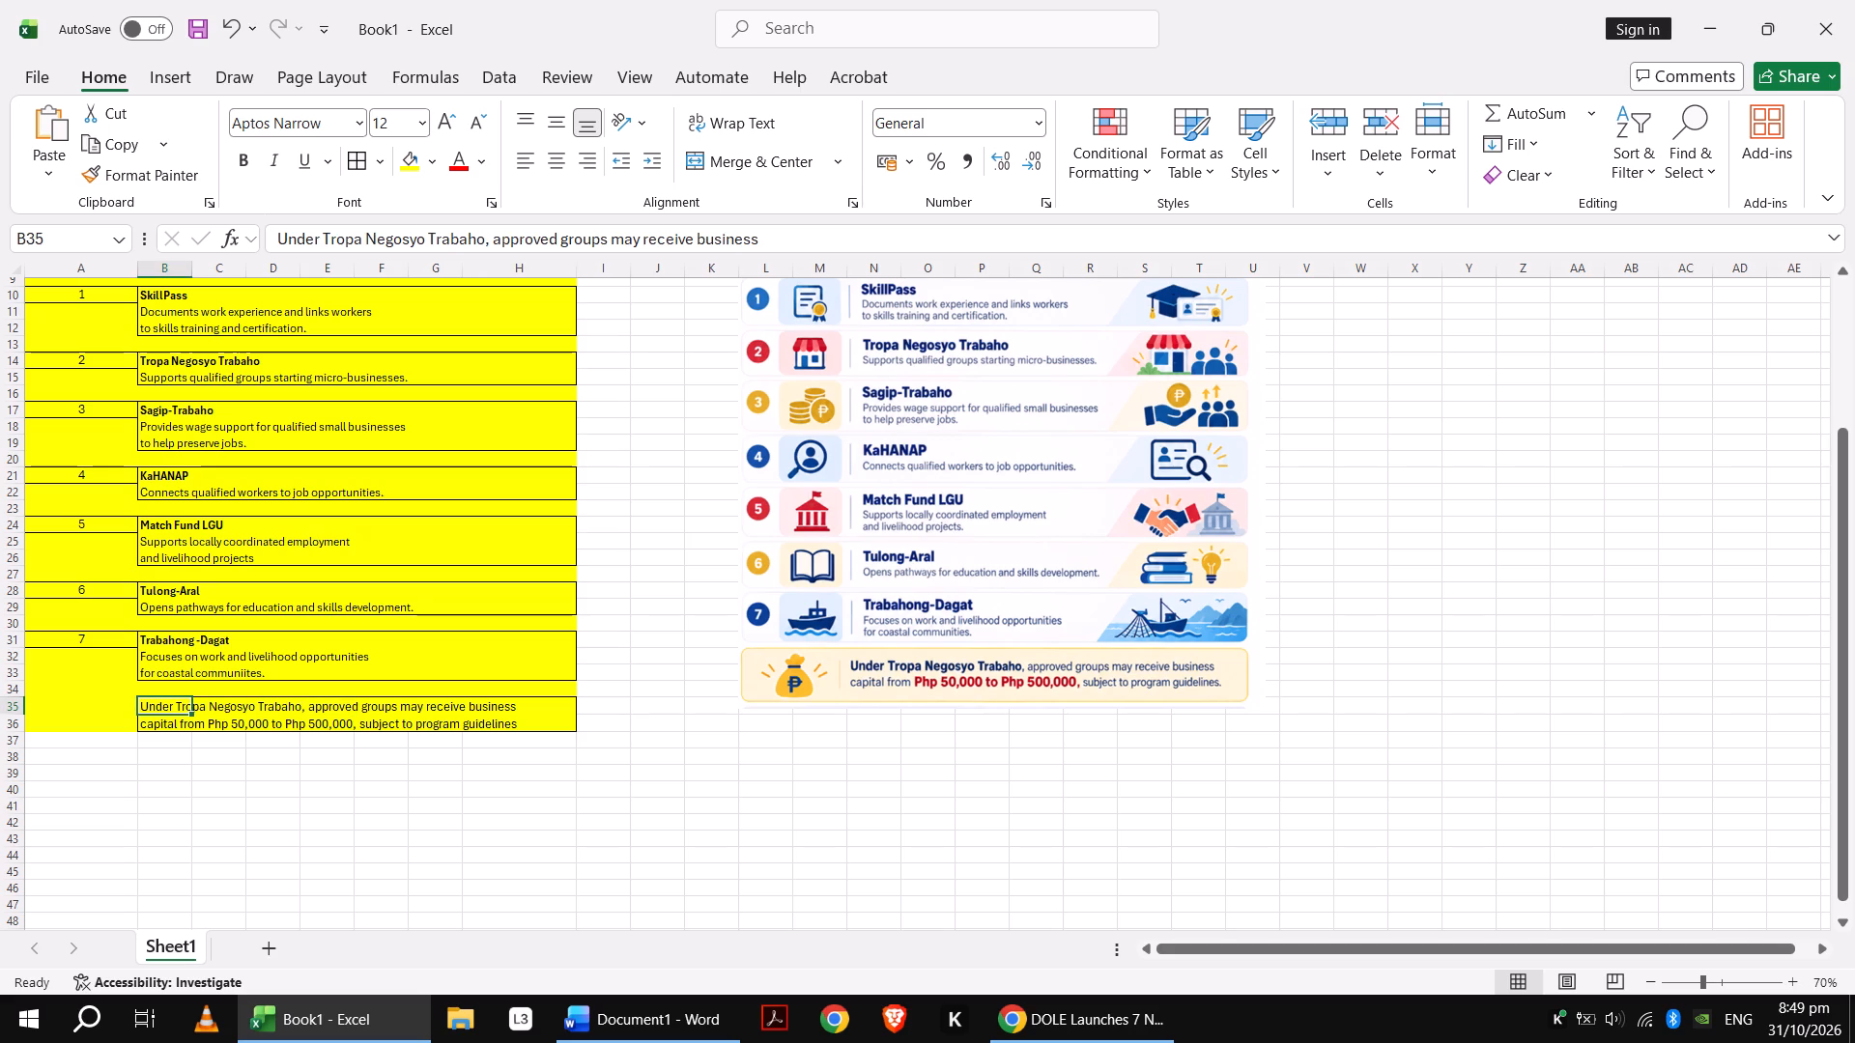
{"action": "left_click", "coordinate": [167, 722]}
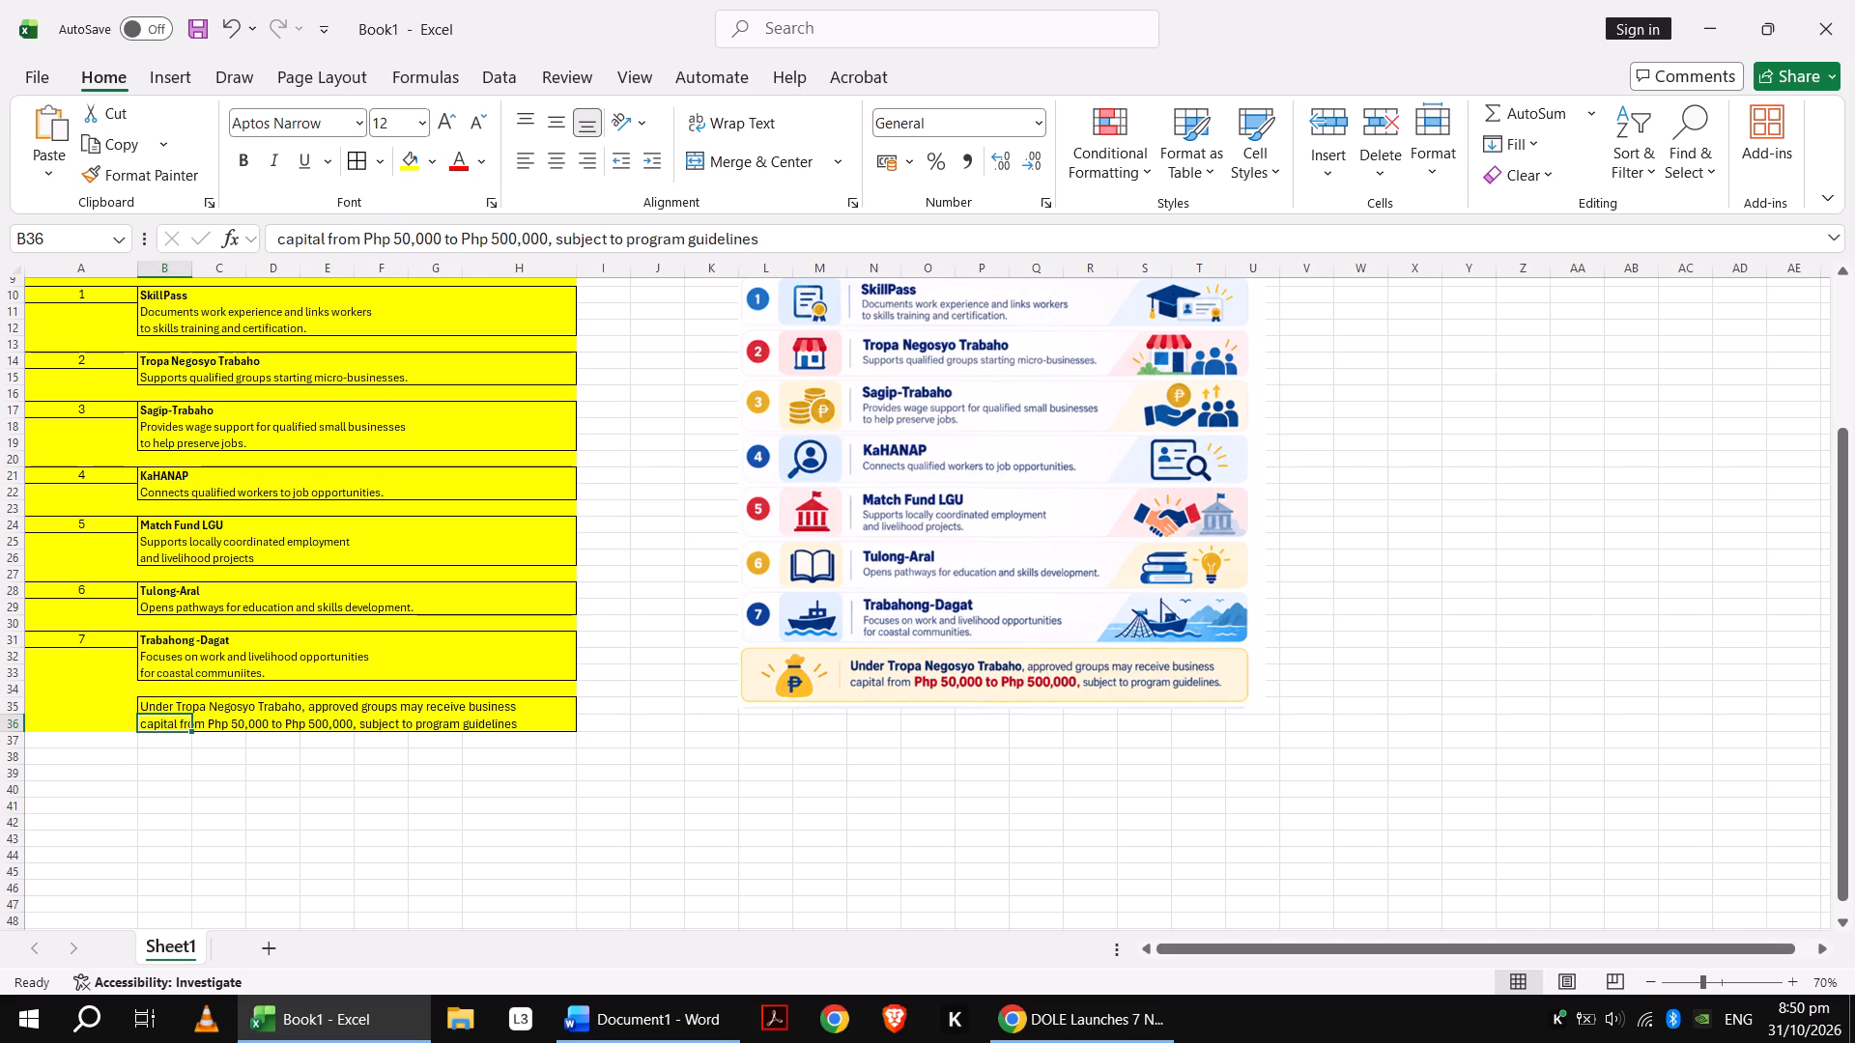
{"action": "left_click_drag", "start_coordinate": [361, 236], "coordinate": [547, 248]}
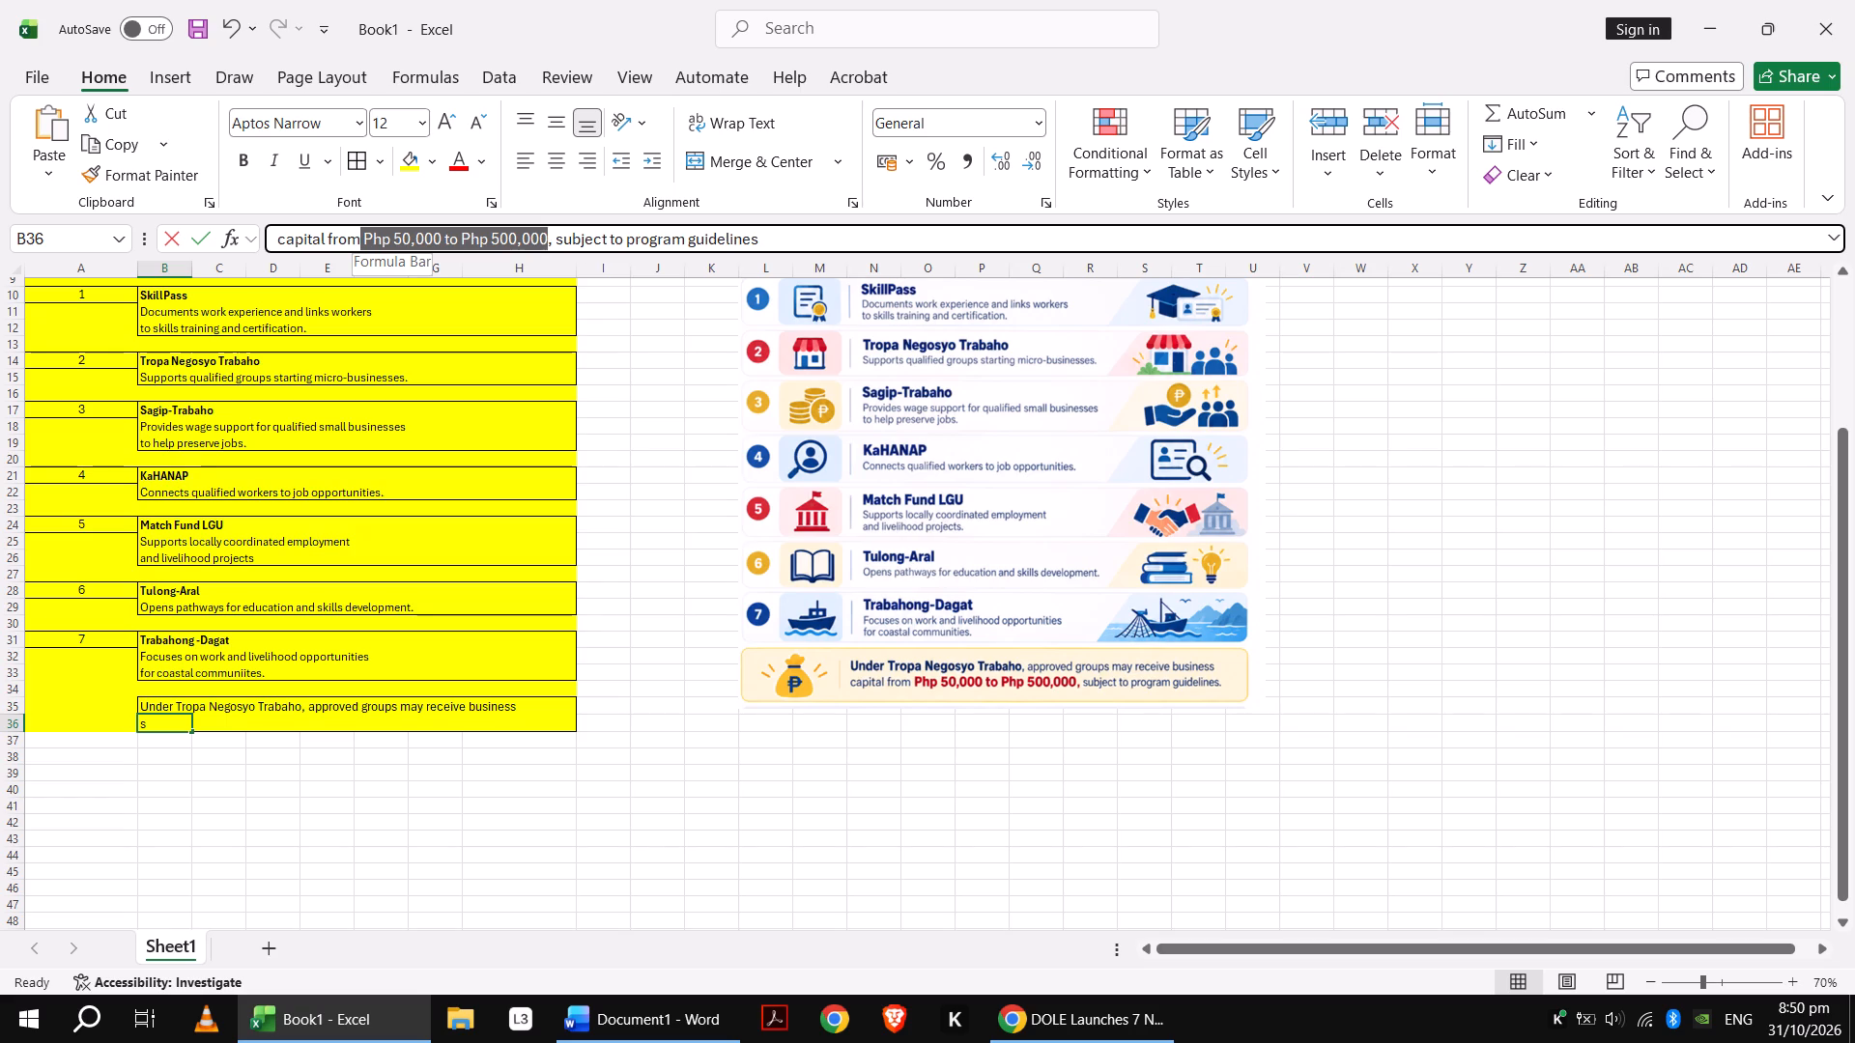
{"action": "left_click_drag", "start_coordinate": [547, 248], "coordinate": [543, 248]}
{"action": "left_click", "coordinate": [453, 152]}
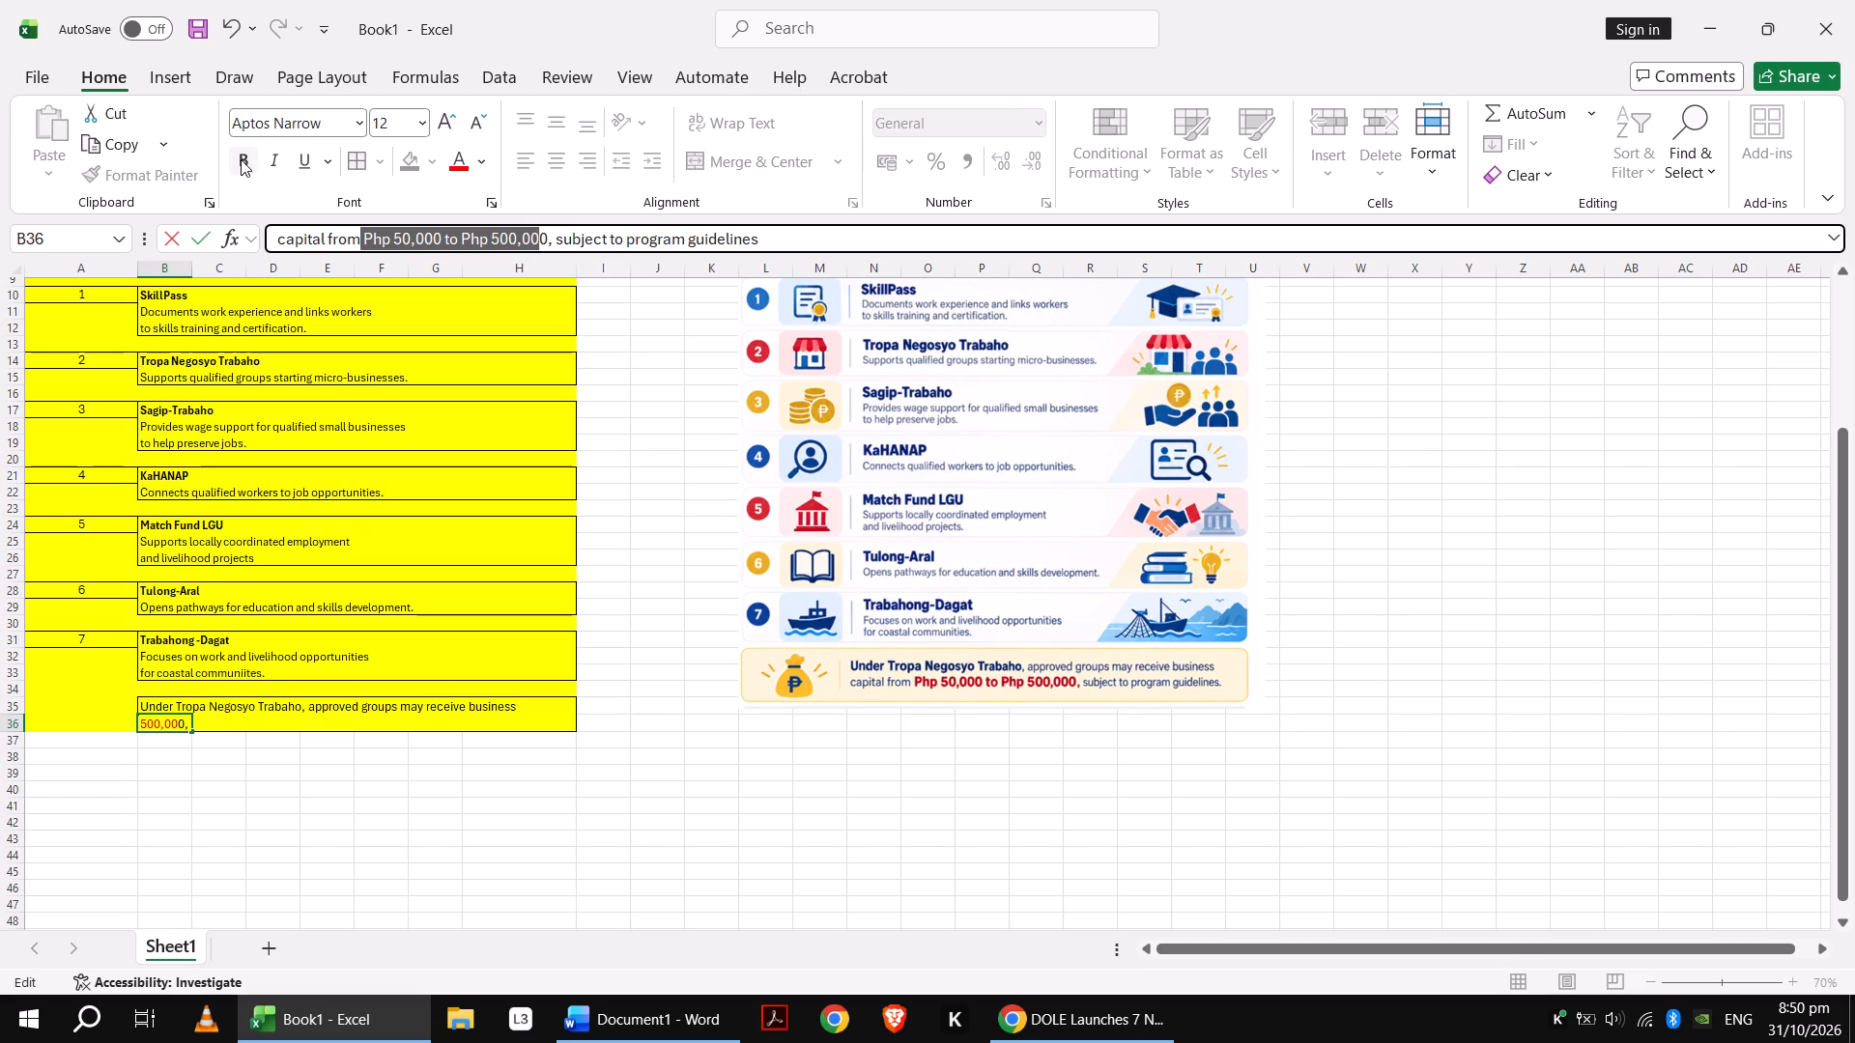
{"action": "left_click", "coordinate": [240, 158]}
{"action": "left_click", "coordinate": [442, 122]}
{"action": "left_click", "coordinate": [442, 122]}
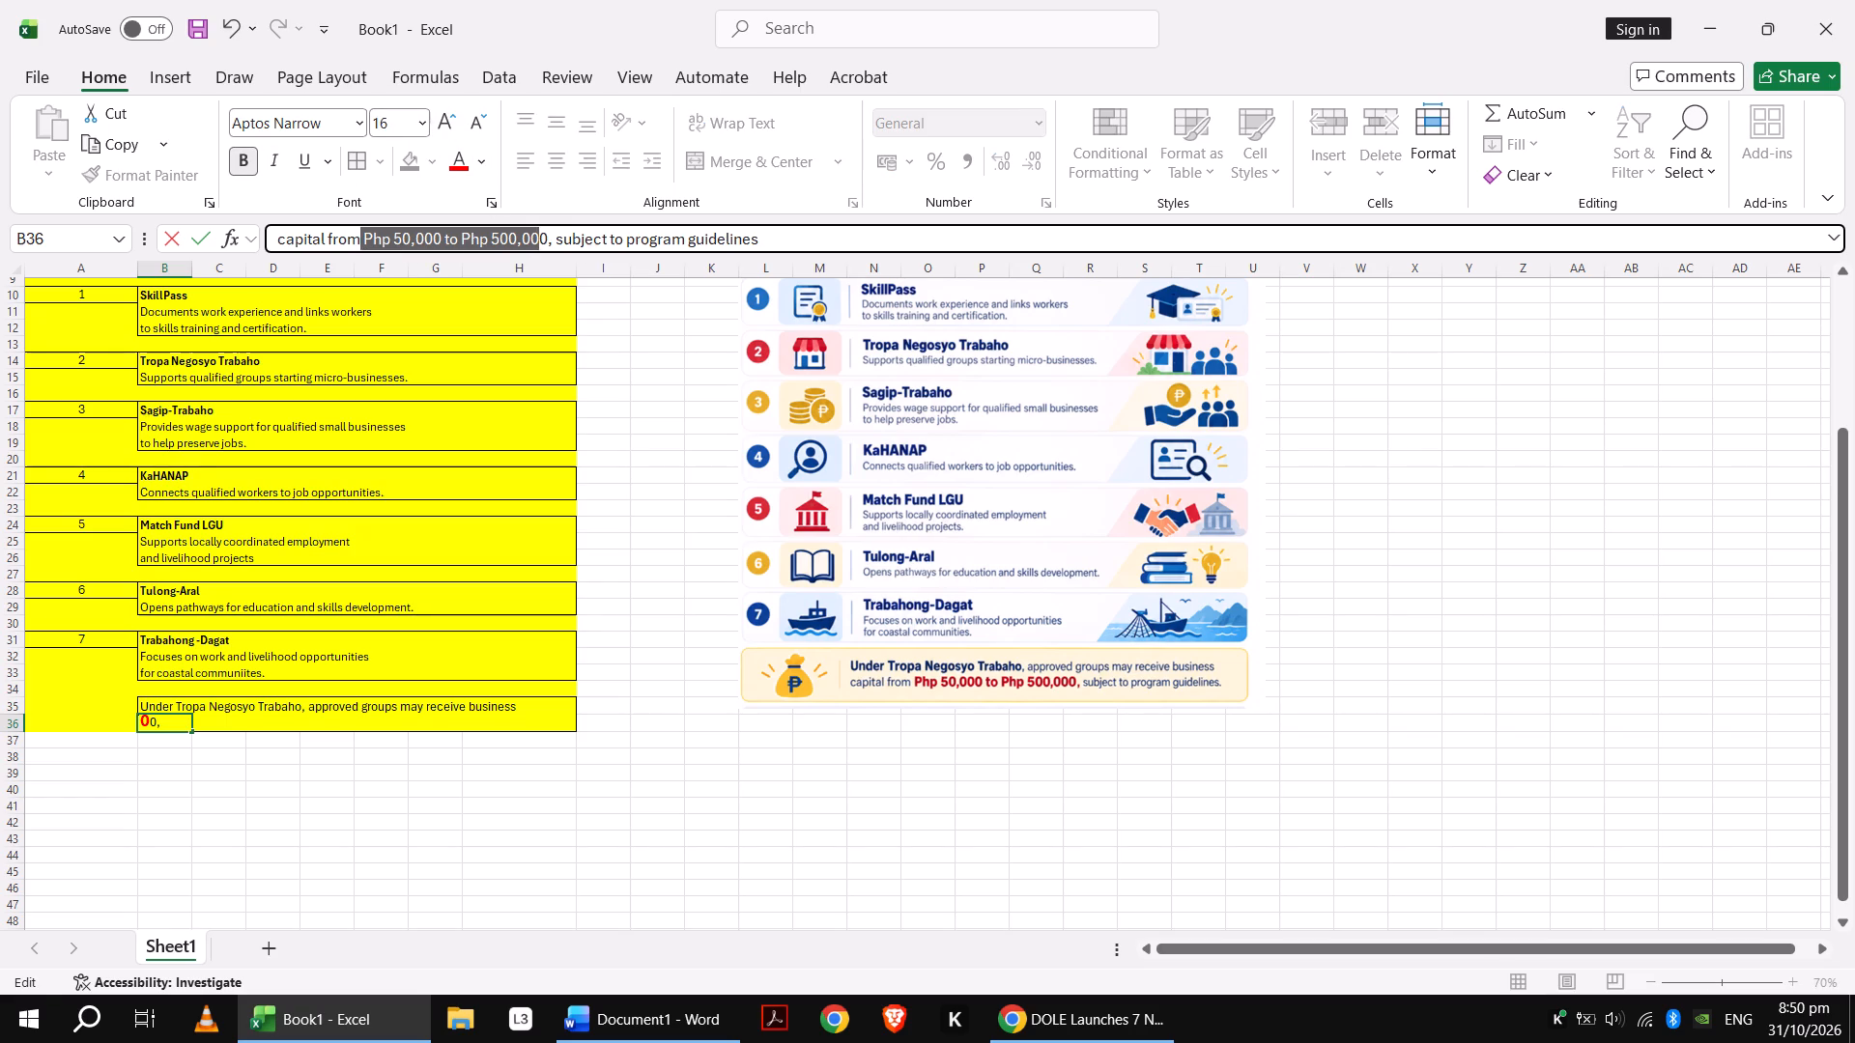
{"action": "left_click", "coordinate": [677, 698]}
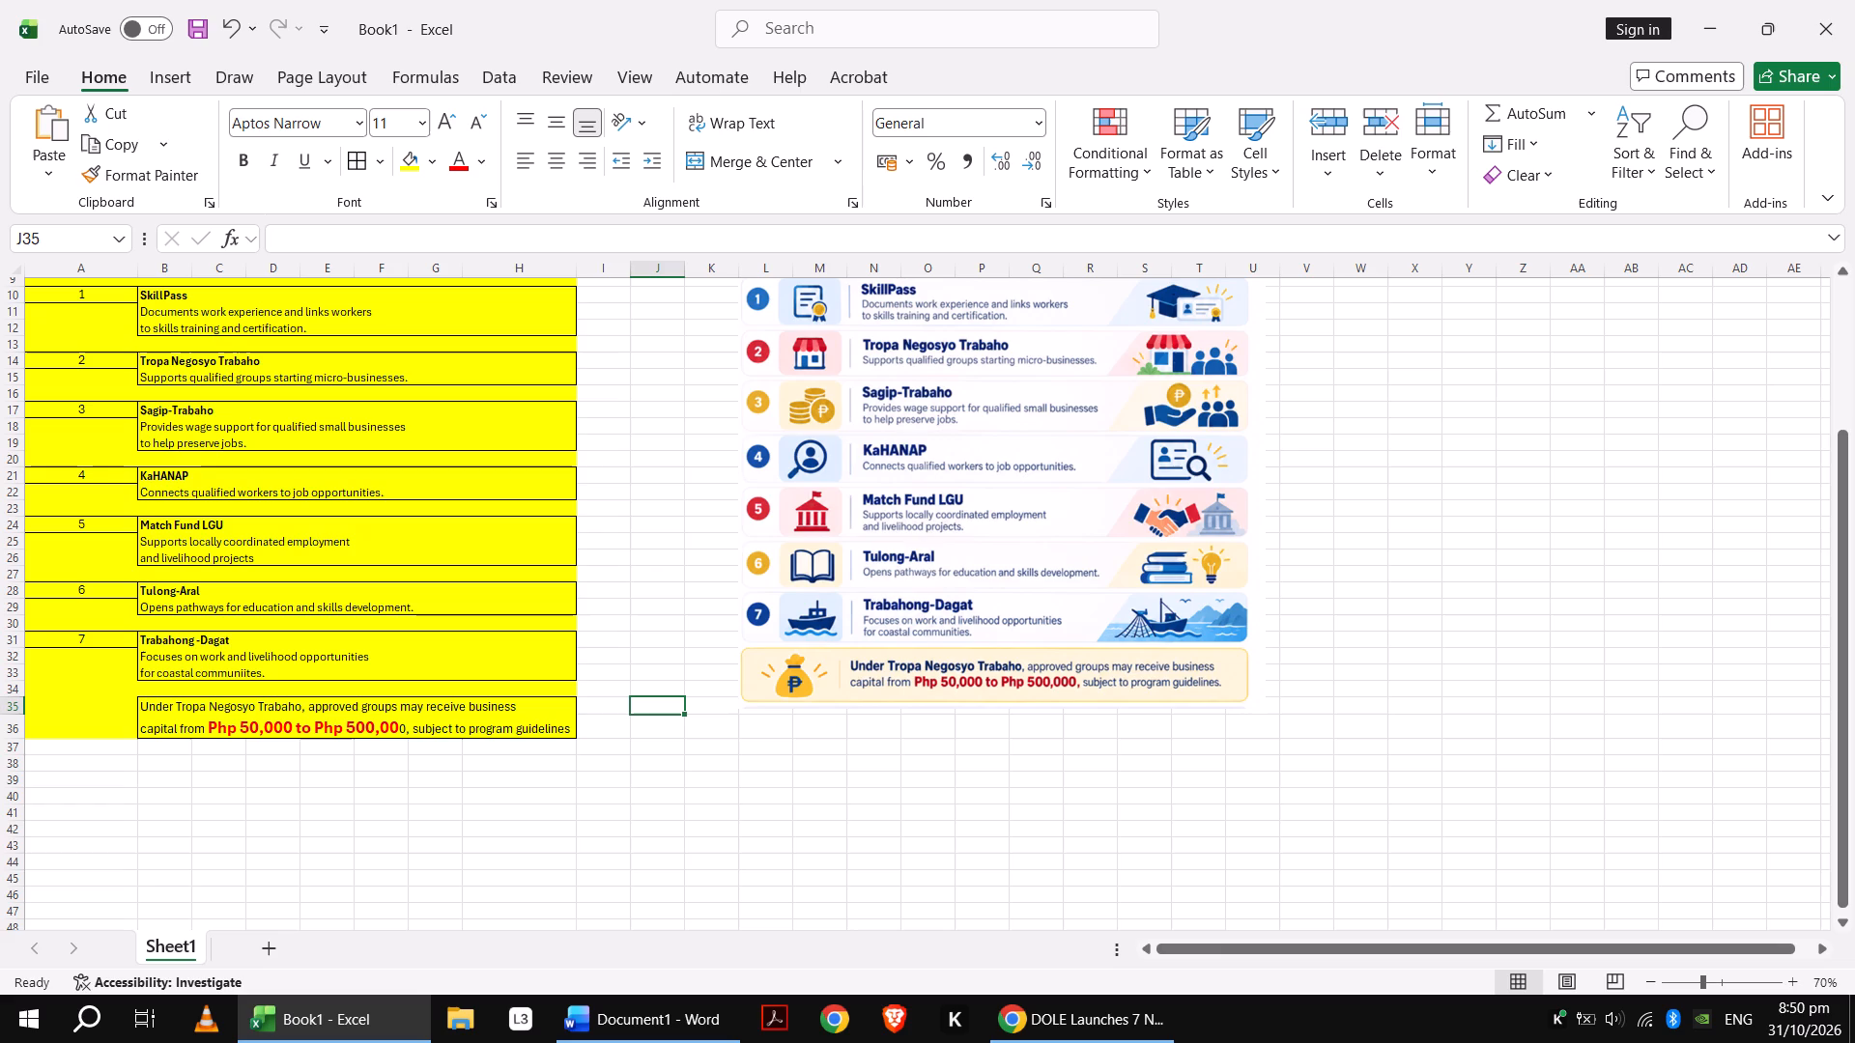
Set the seven programme headings in column B, from Trabahong-Dagat up to SkillPass, to font size 14.
{"action": "left_click", "coordinate": [164, 641]}
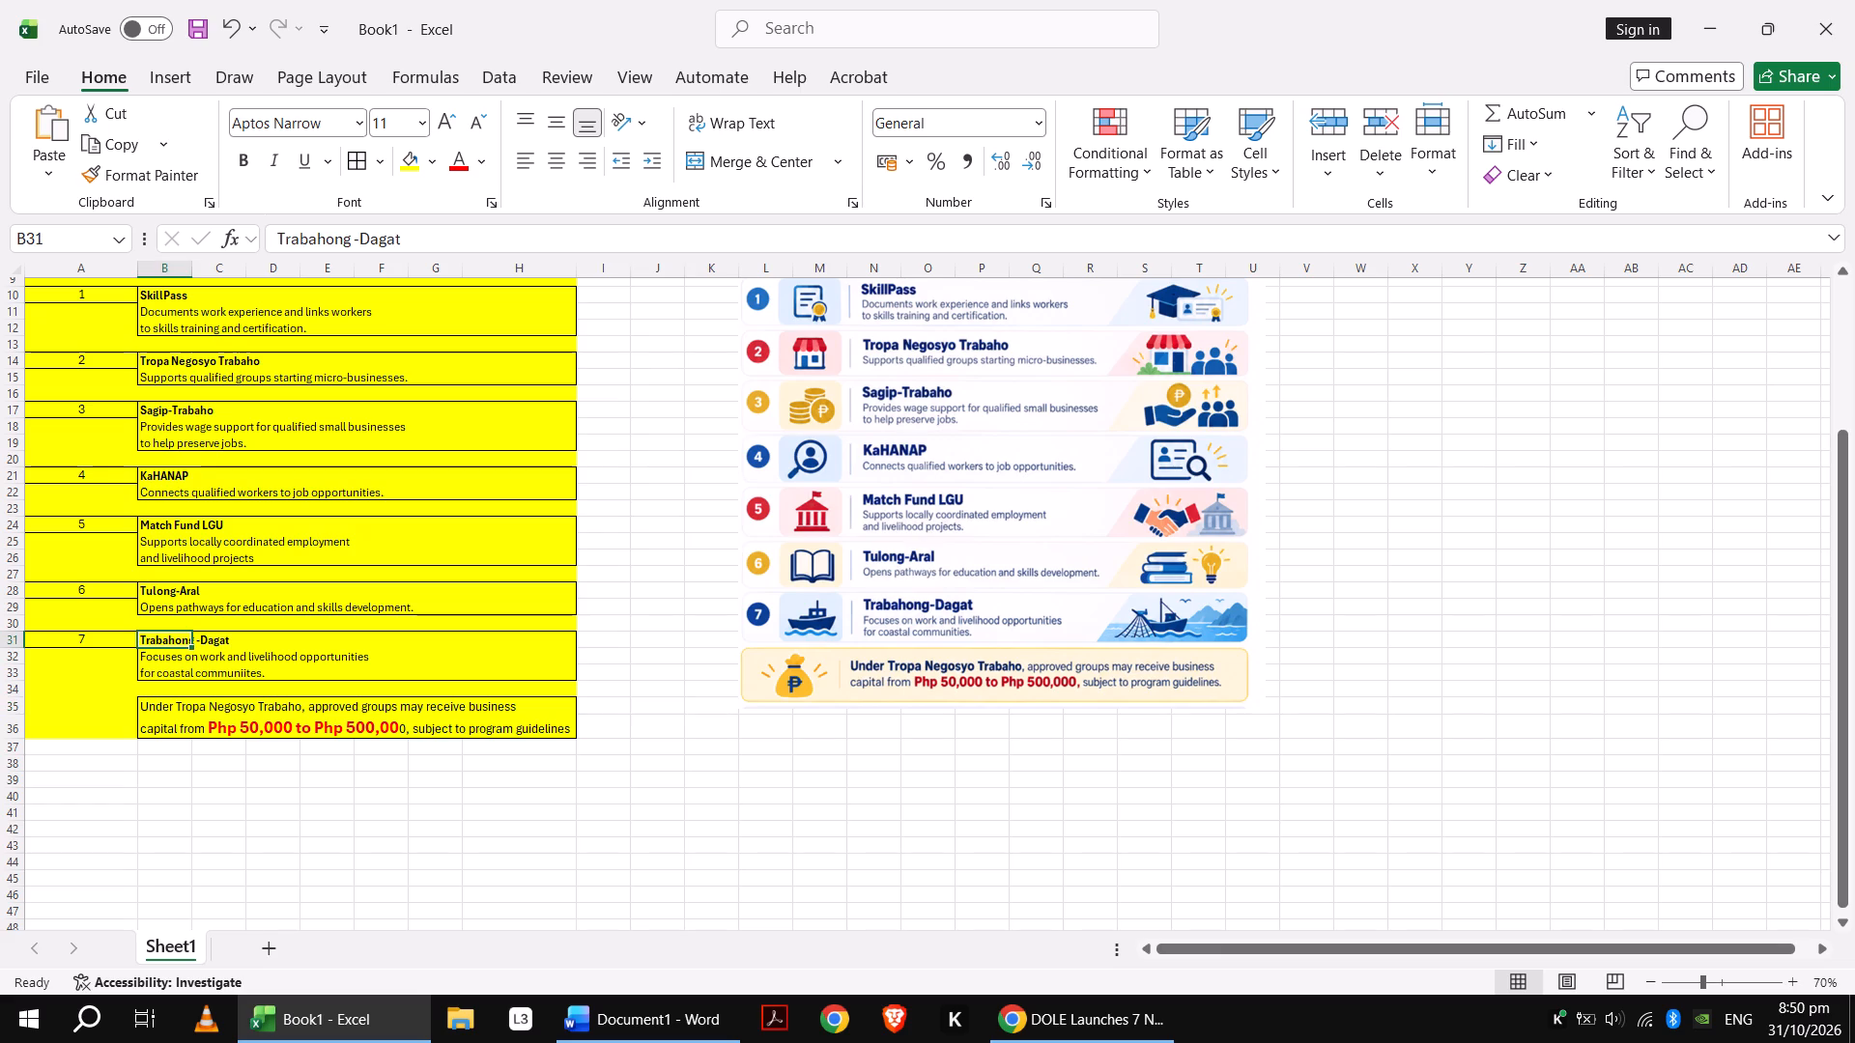
{"action": "double_click", "coordinate": [442, 118]}
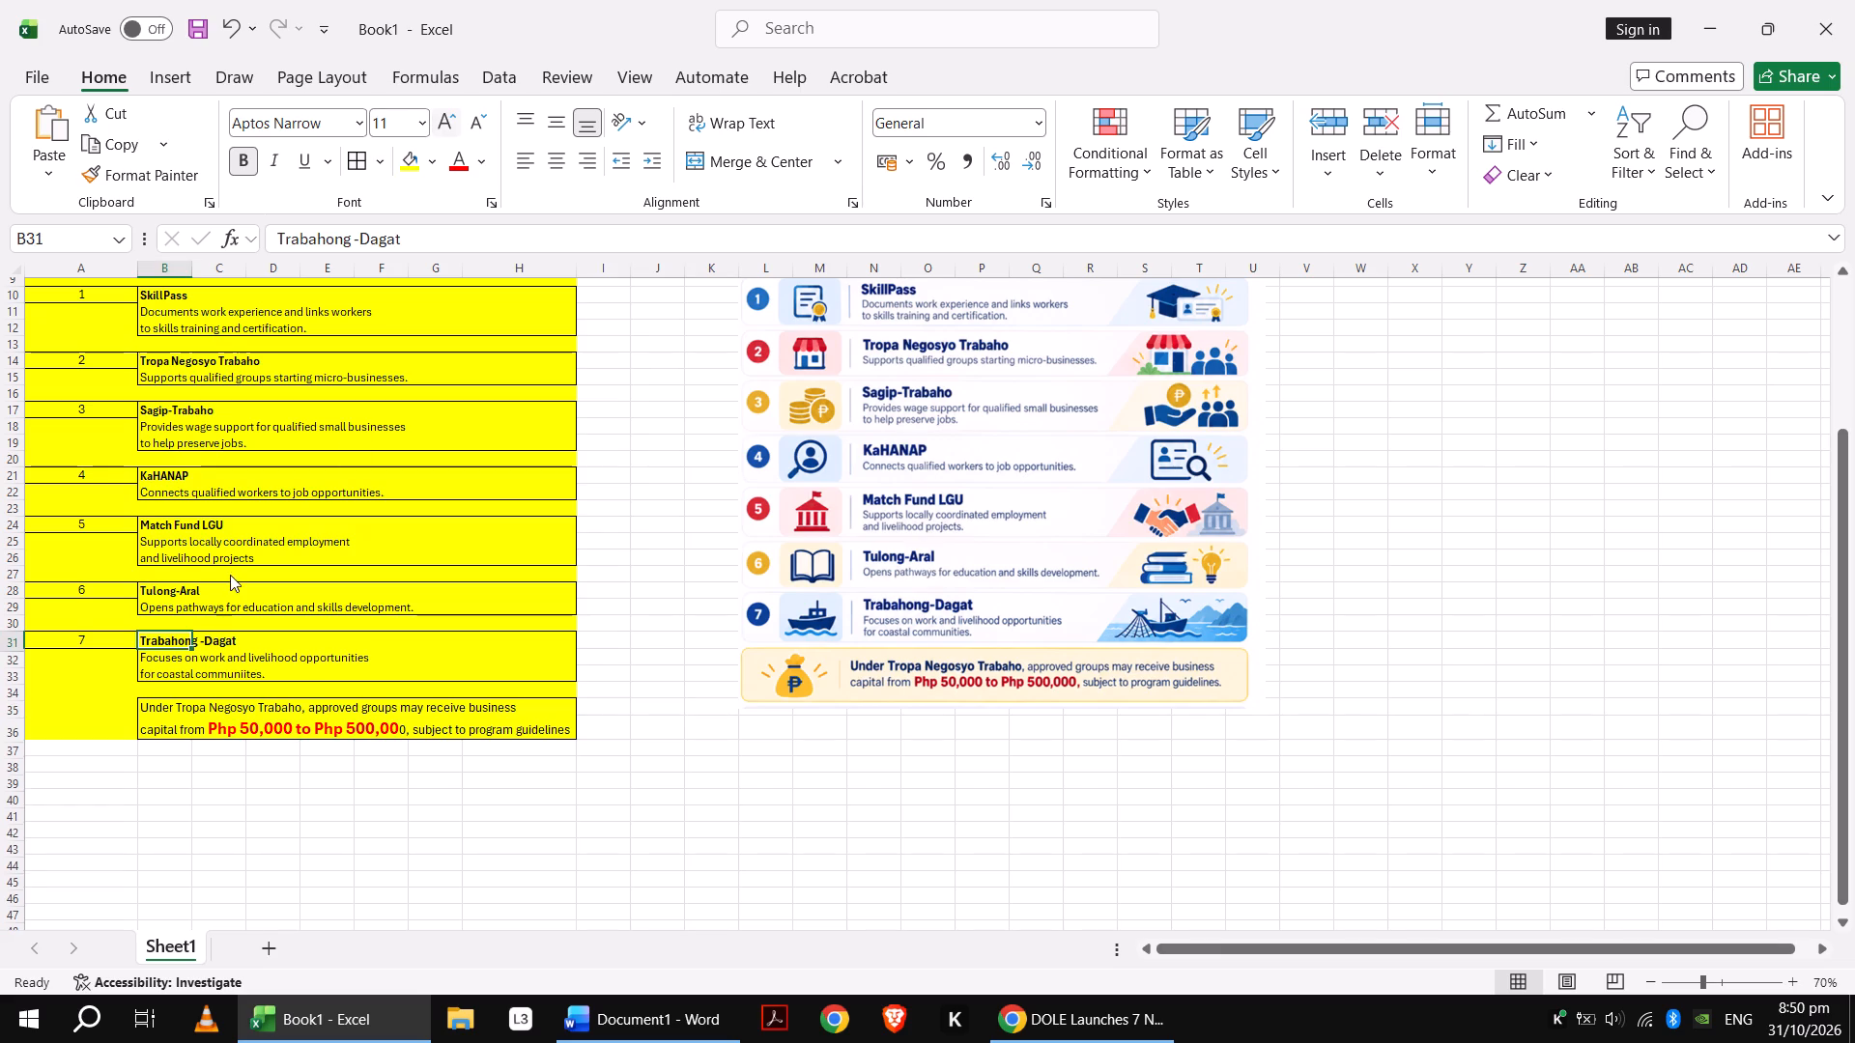
{"action": "left_click", "coordinate": [157, 587]}
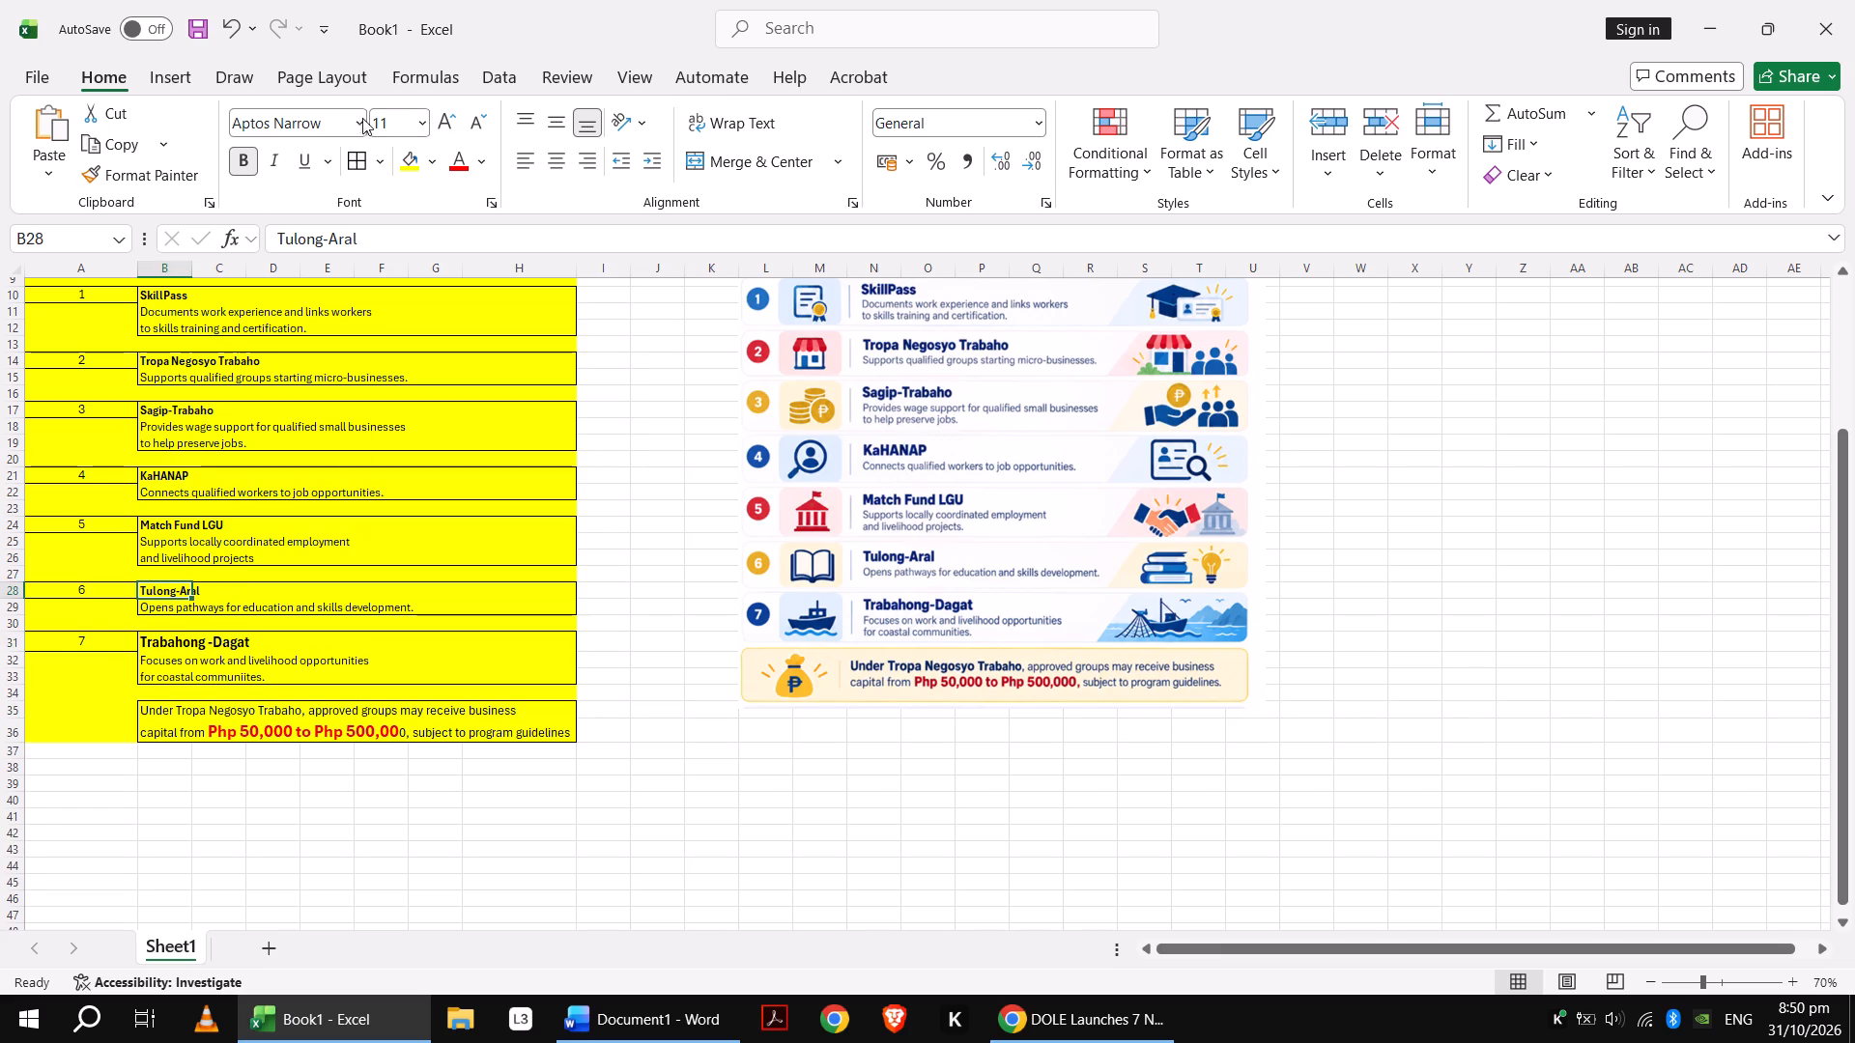
{"action": "double_click", "coordinate": [445, 120]}
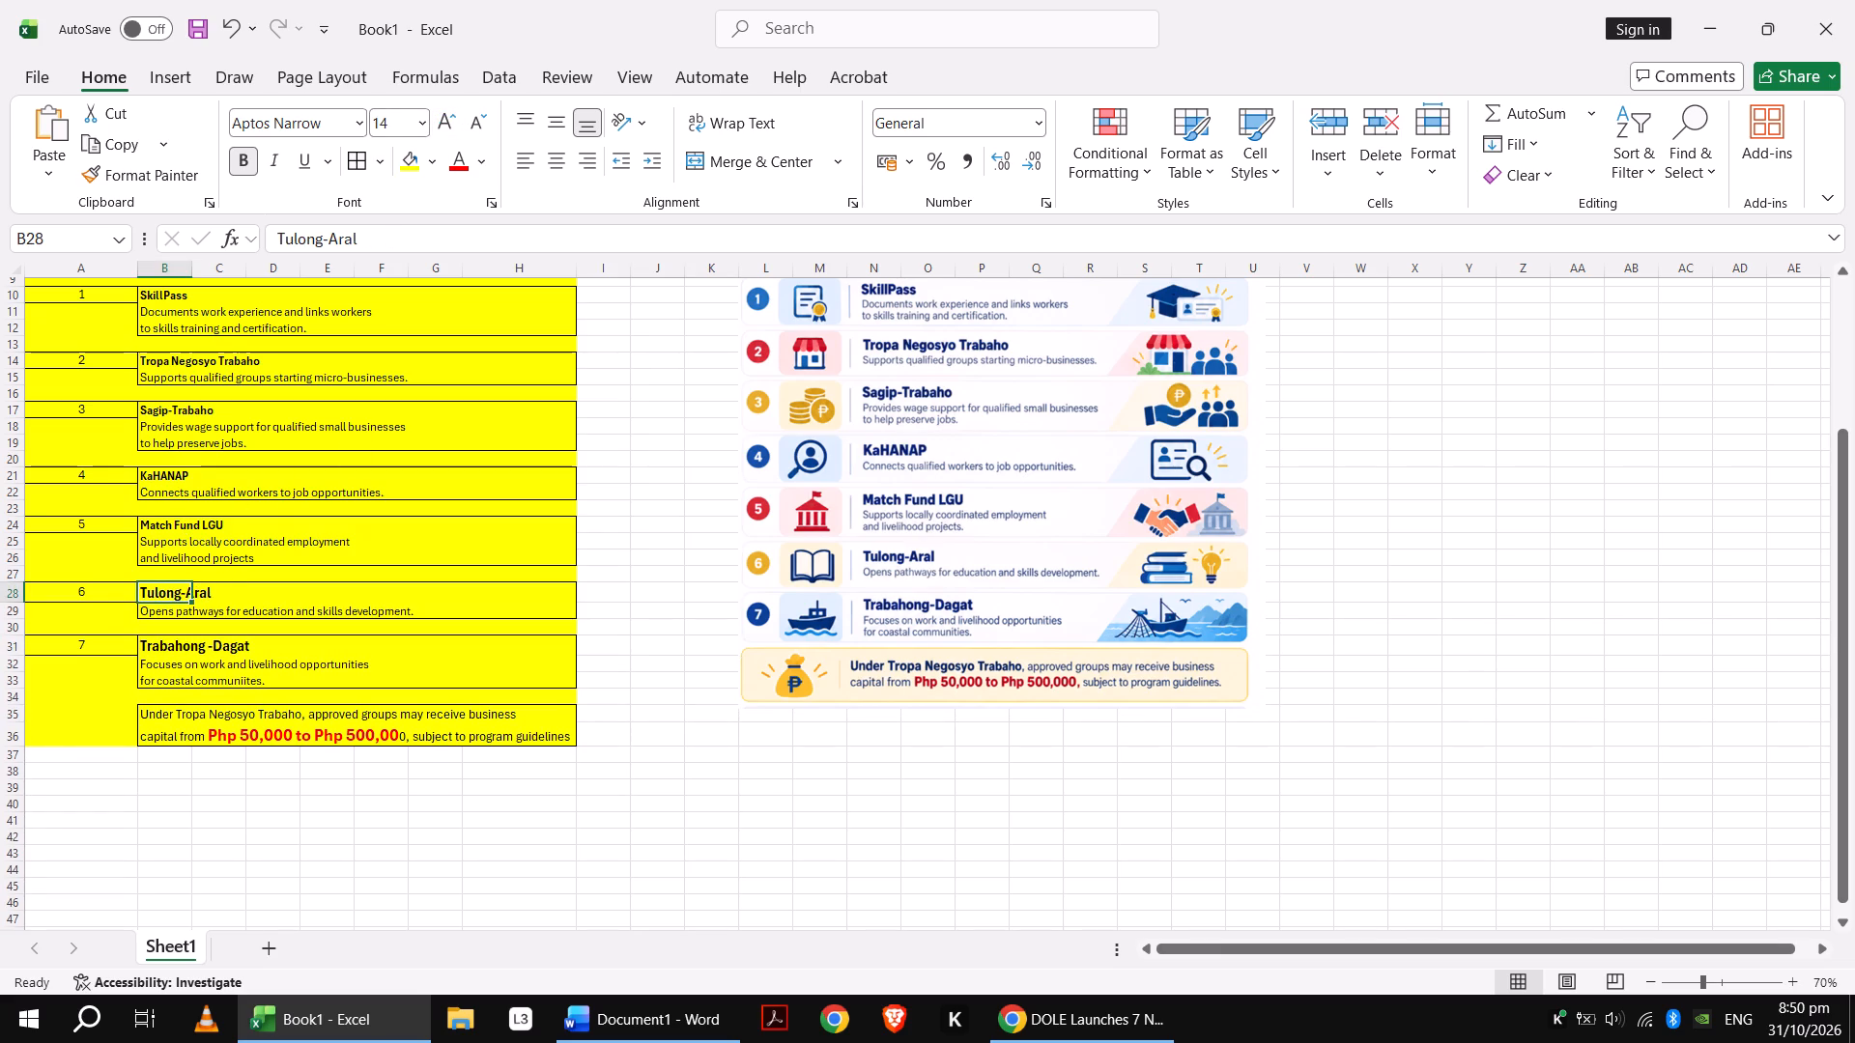
{"action": "left_click", "coordinate": [154, 524]}
{"action": "double_click", "coordinate": [439, 118]}
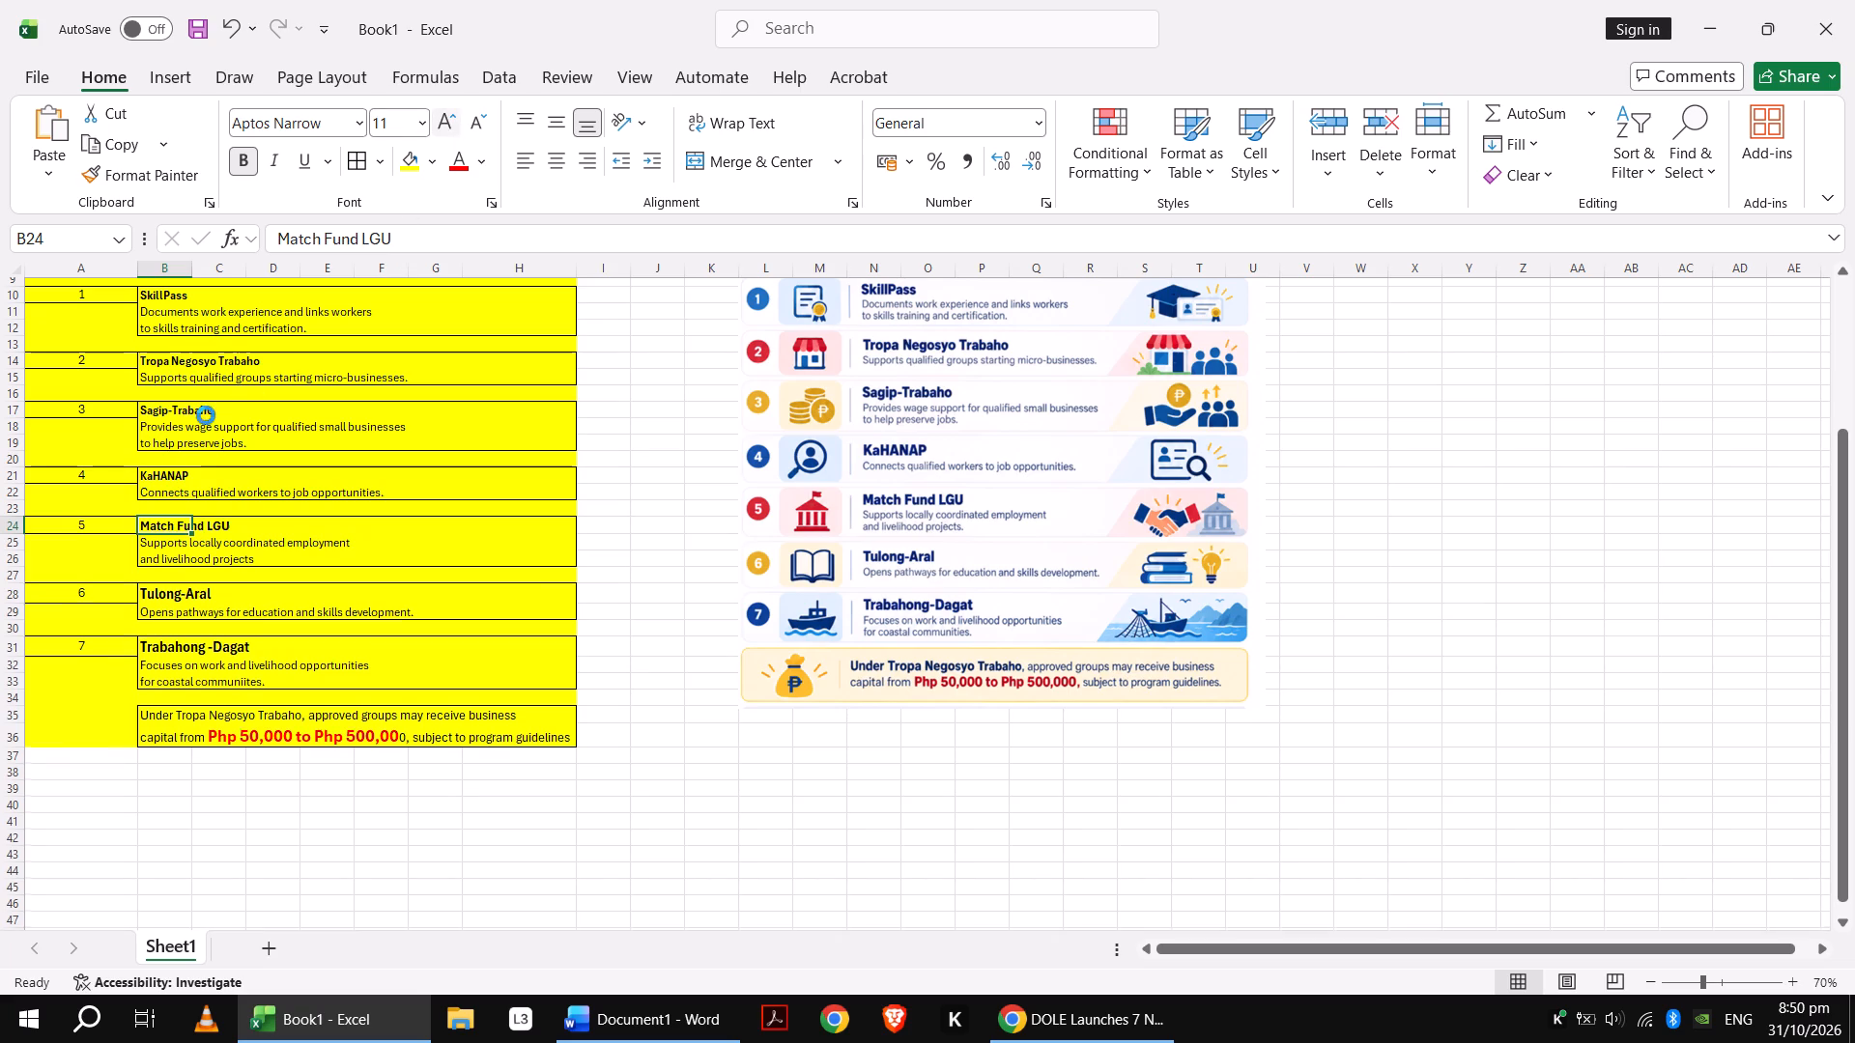
{"action": "left_click", "coordinate": [156, 481]}
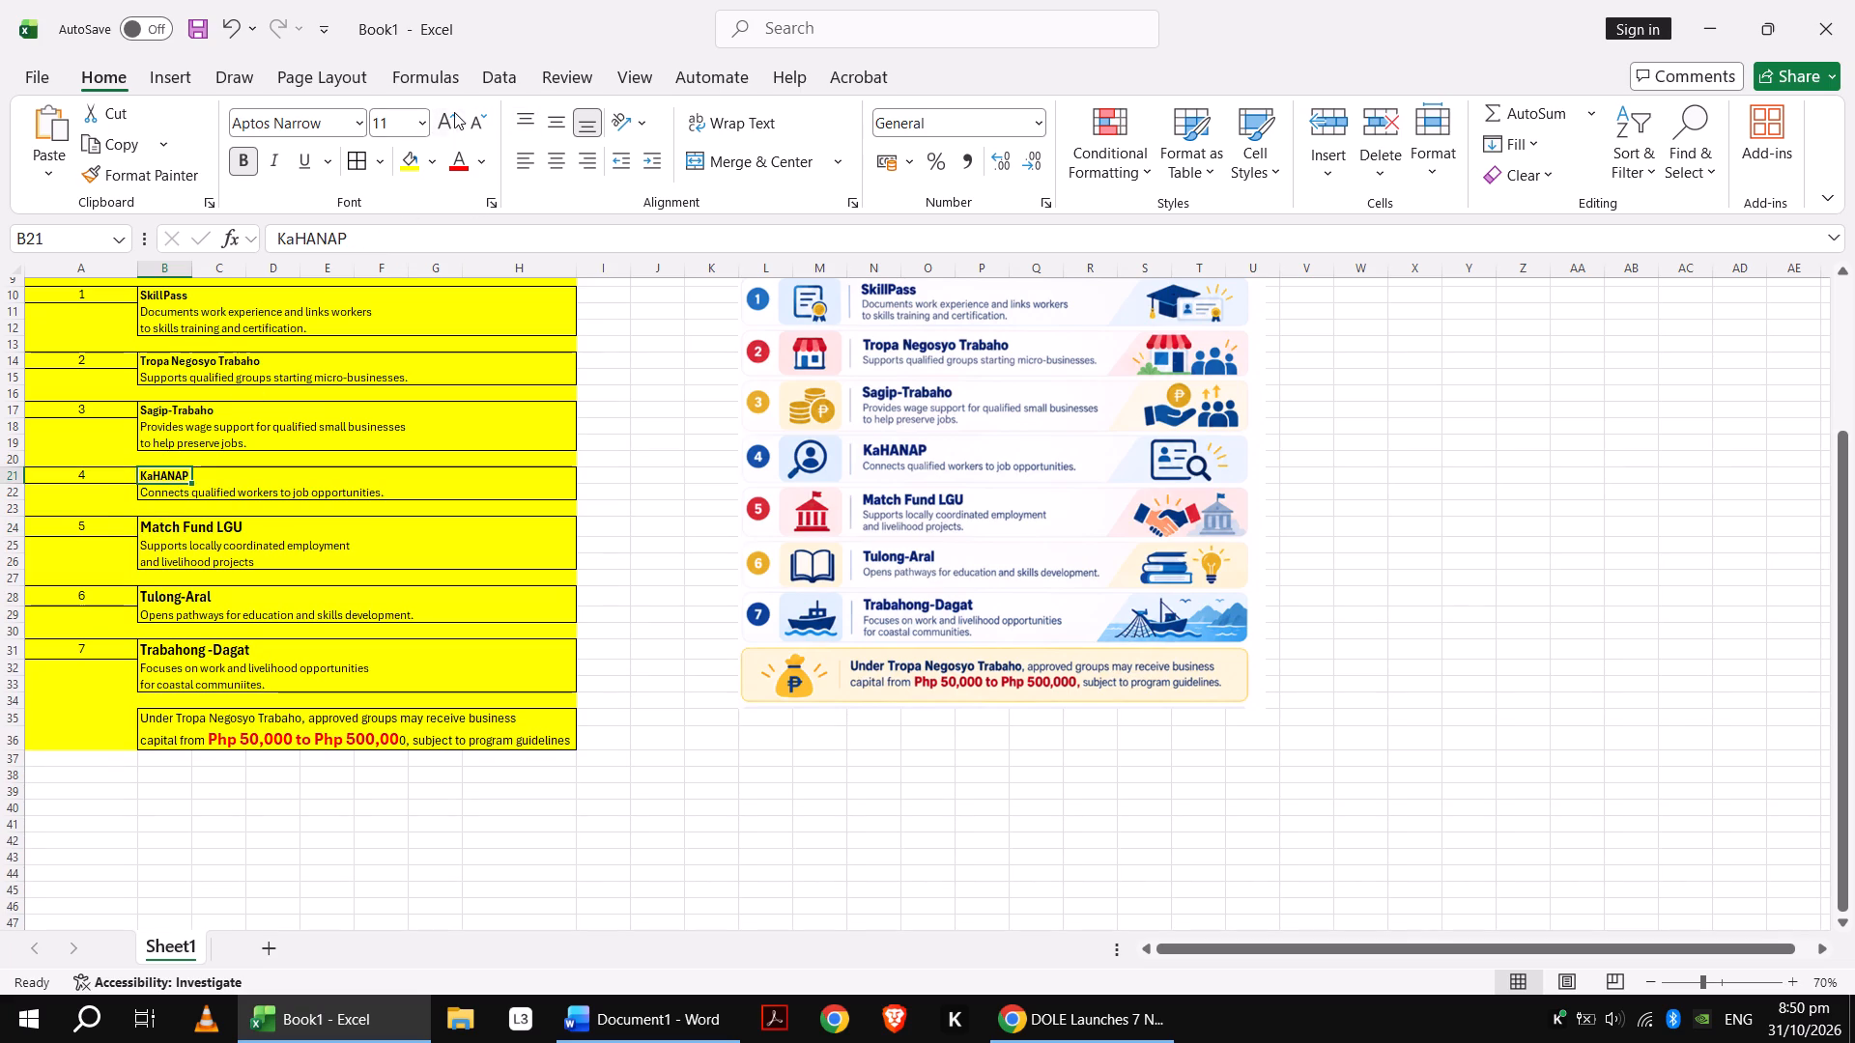
{"action": "double_click", "coordinate": [451, 113]}
{"action": "left_click", "coordinate": [160, 413]}
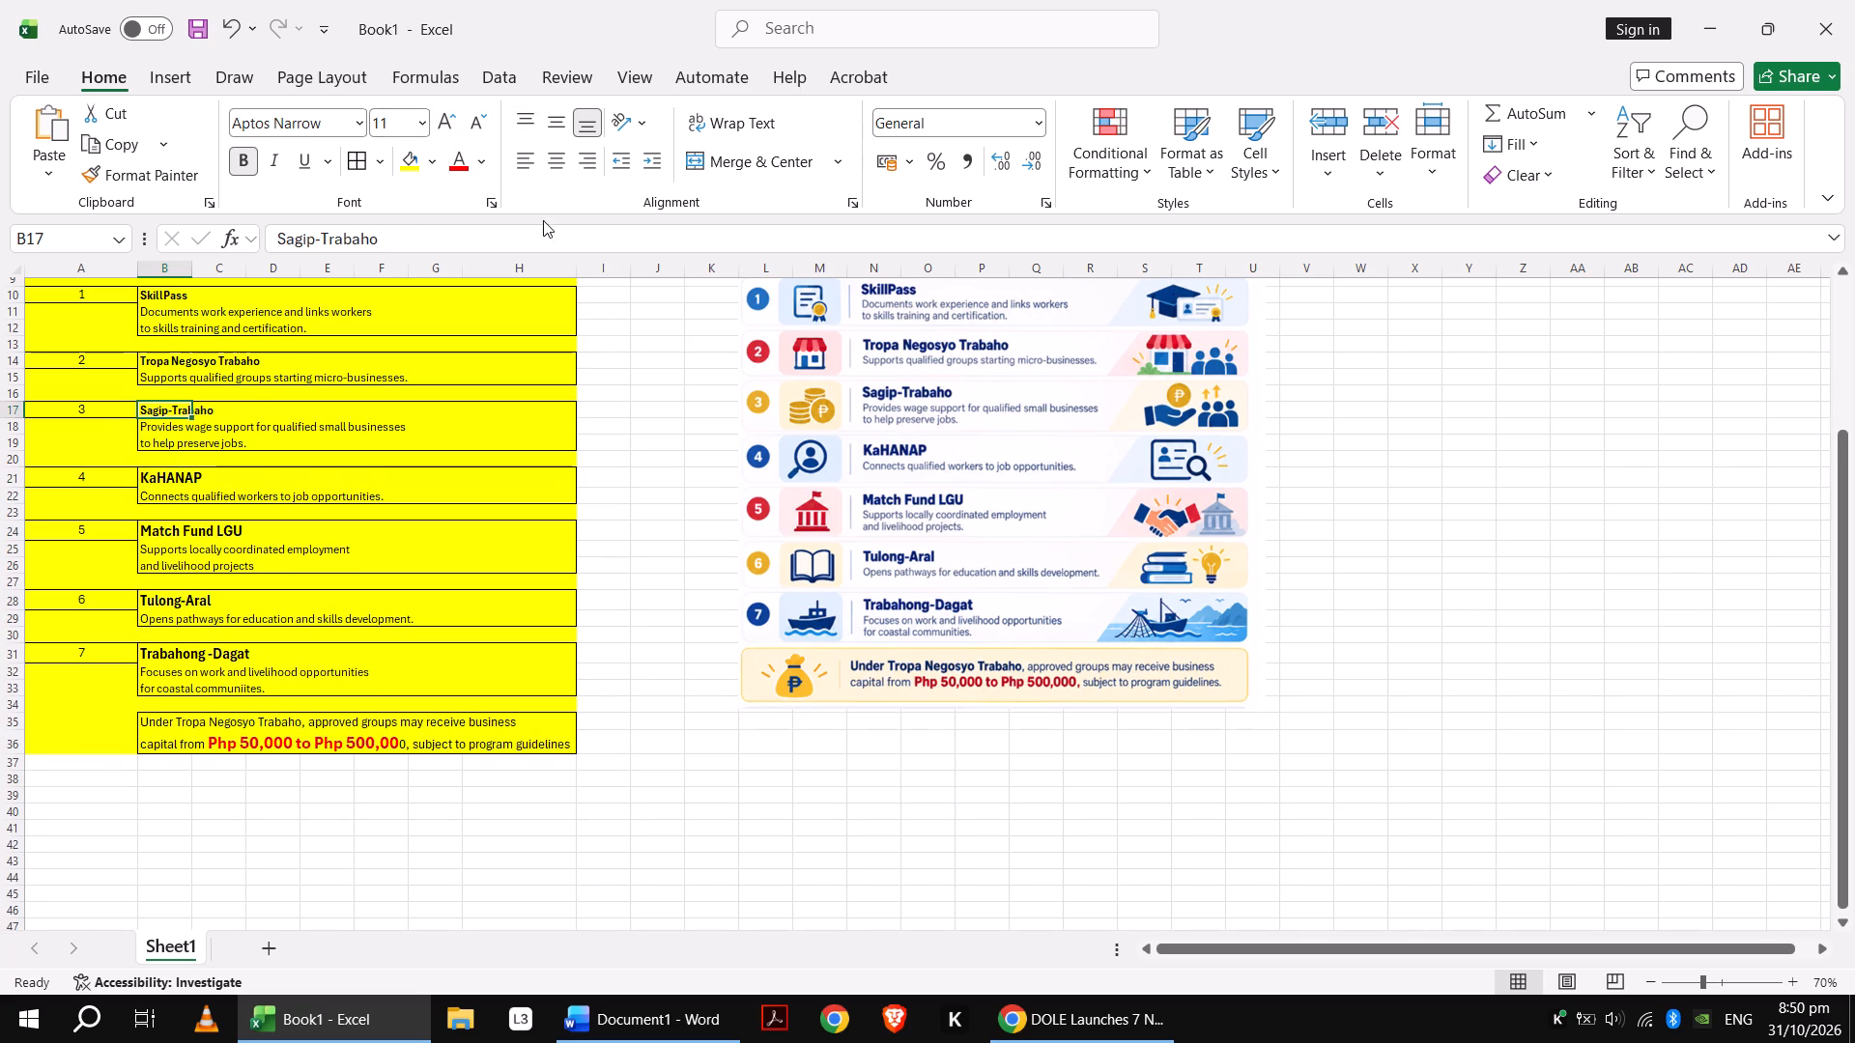
{"action": "double_click", "coordinate": [448, 115]}
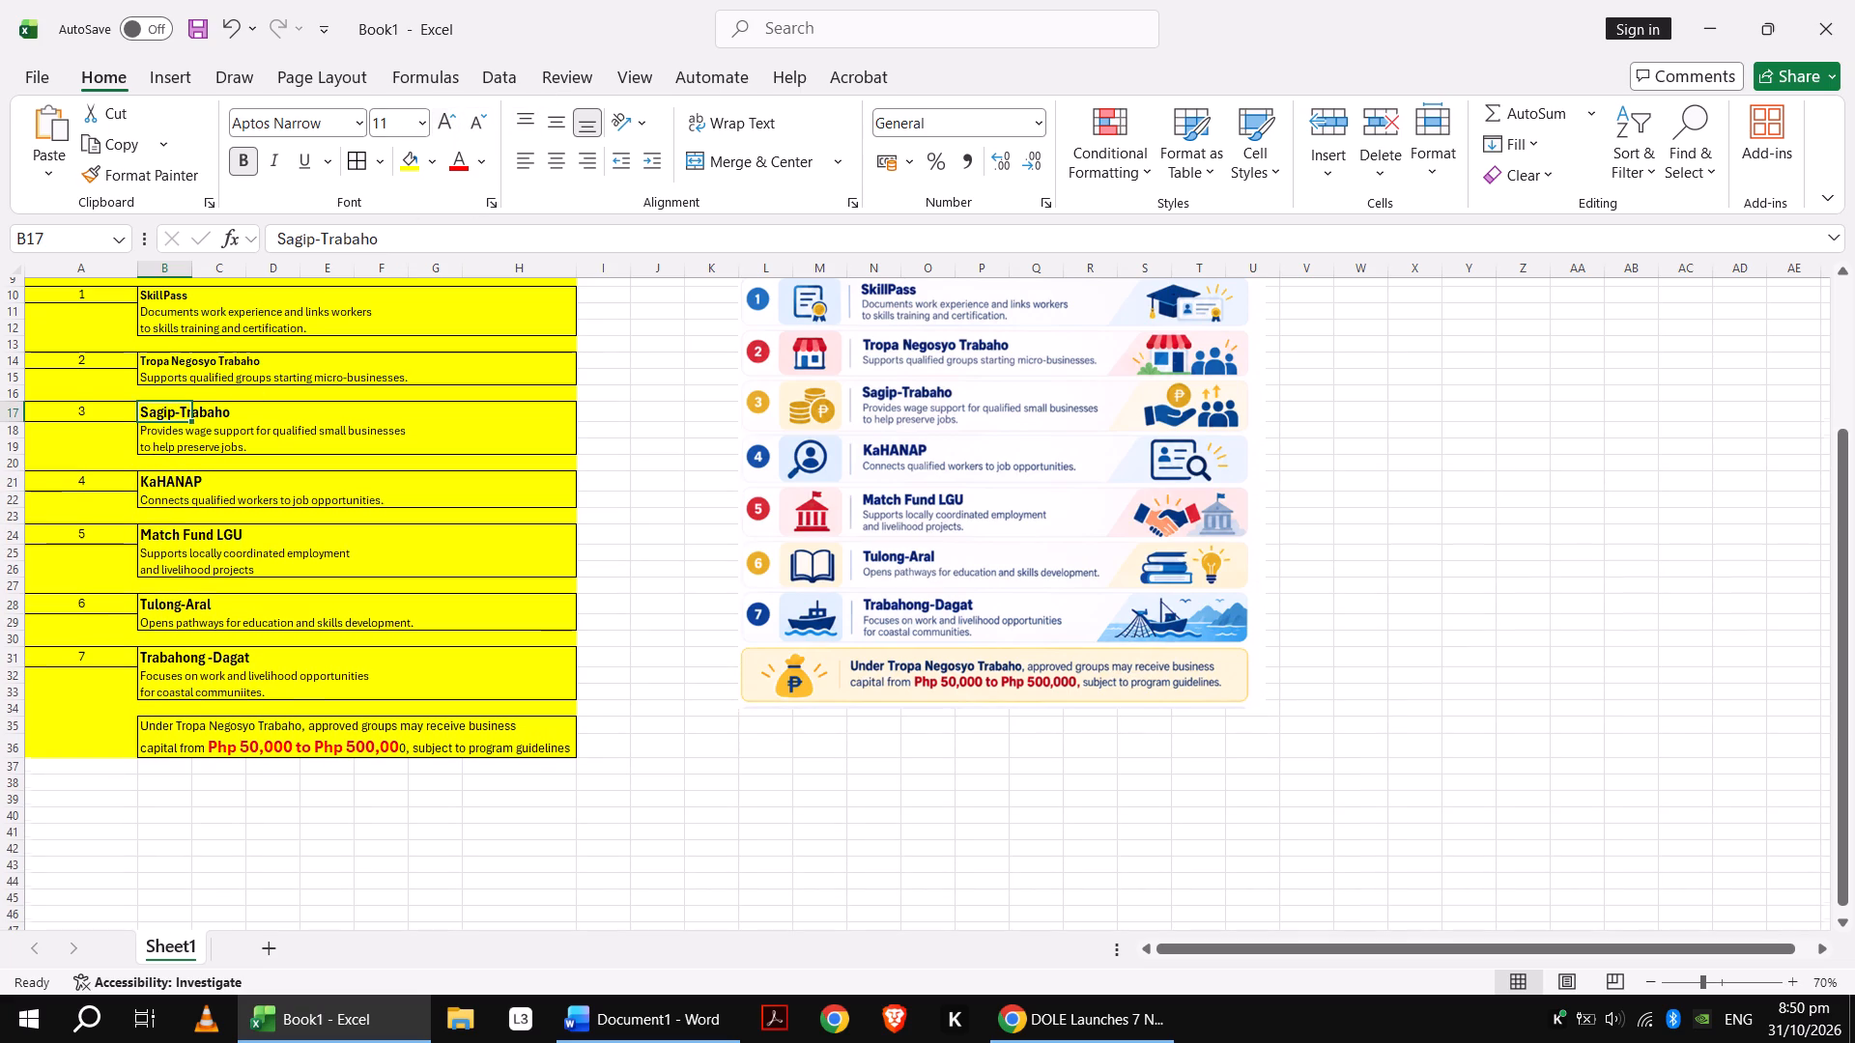
{"action": "left_click", "coordinate": [156, 354]}
{"action": "double_click", "coordinate": [449, 110]}
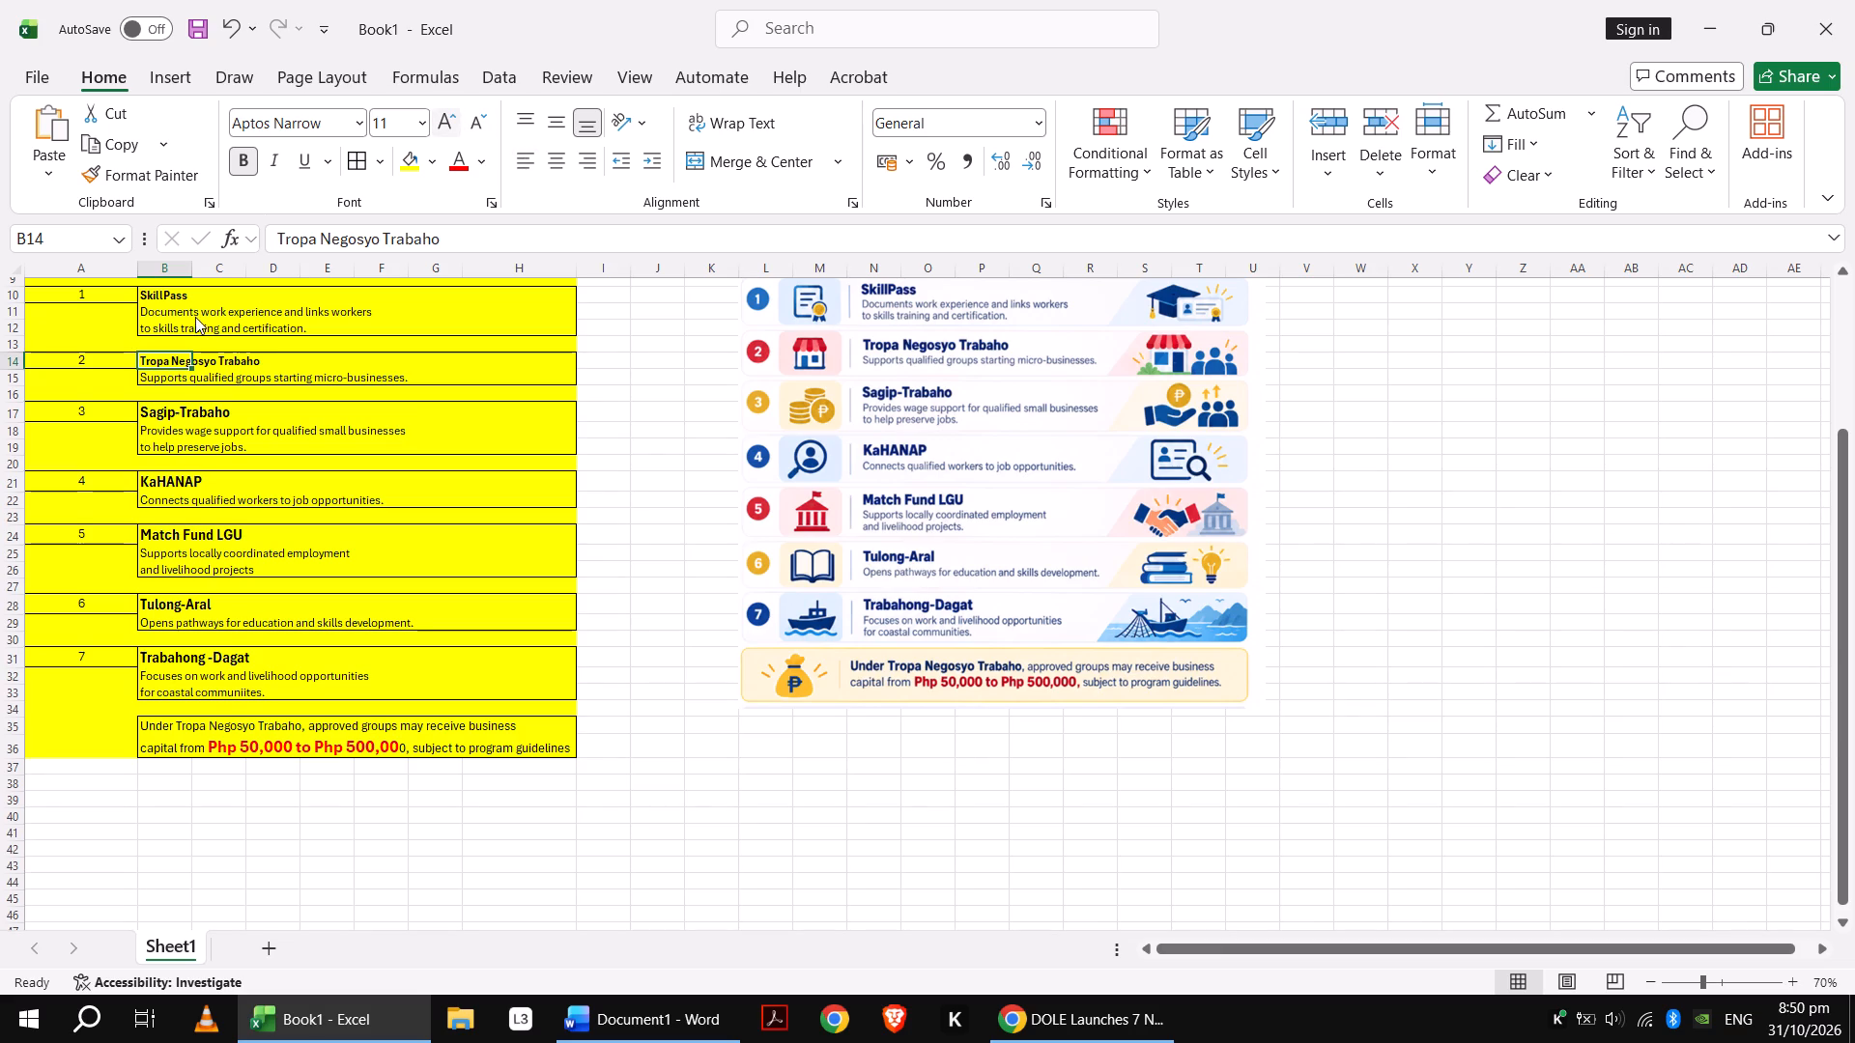
{"action": "left_click", "coordinate": [159, 295]}
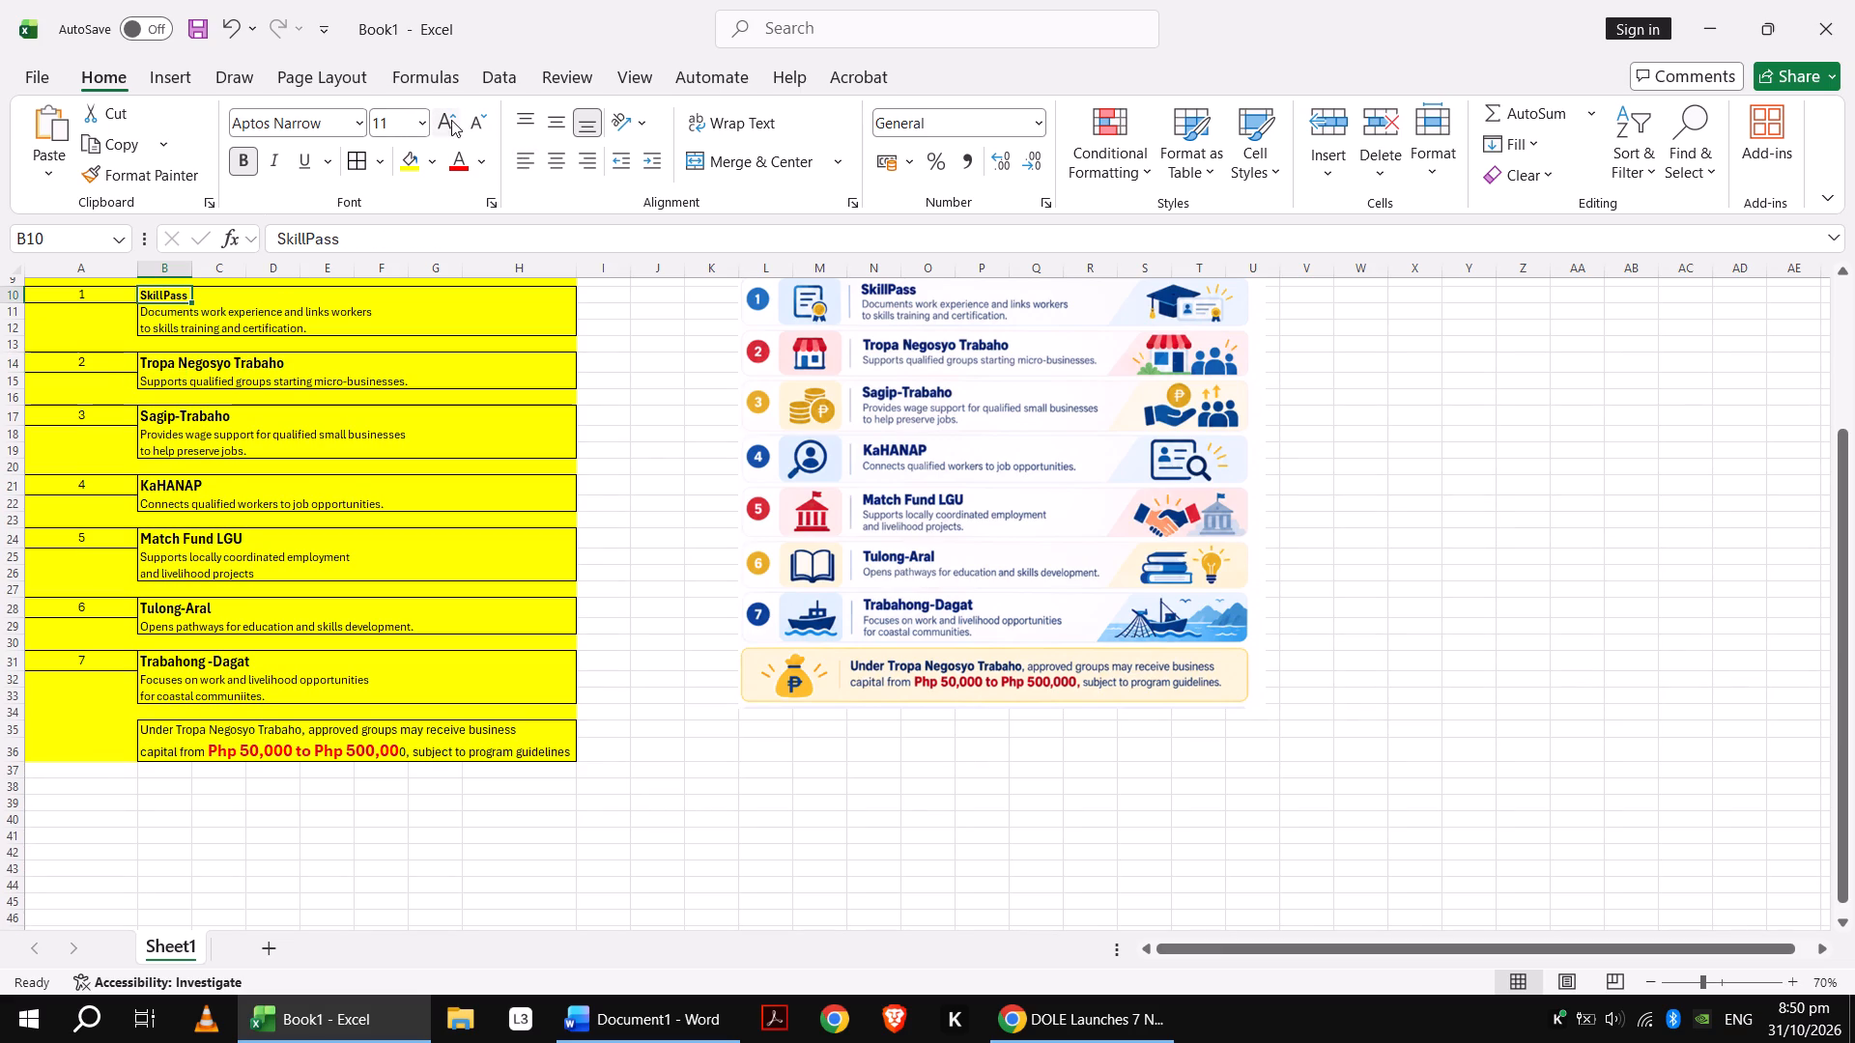
{"action": "double_click", "coordinate": [443, 114]}
Set the TUPAD line in cell B6 to font size 14.
{"action": "scroll", "coordinate": [335, 401], "scroll_direction": "up", "scroll_amount": 1}
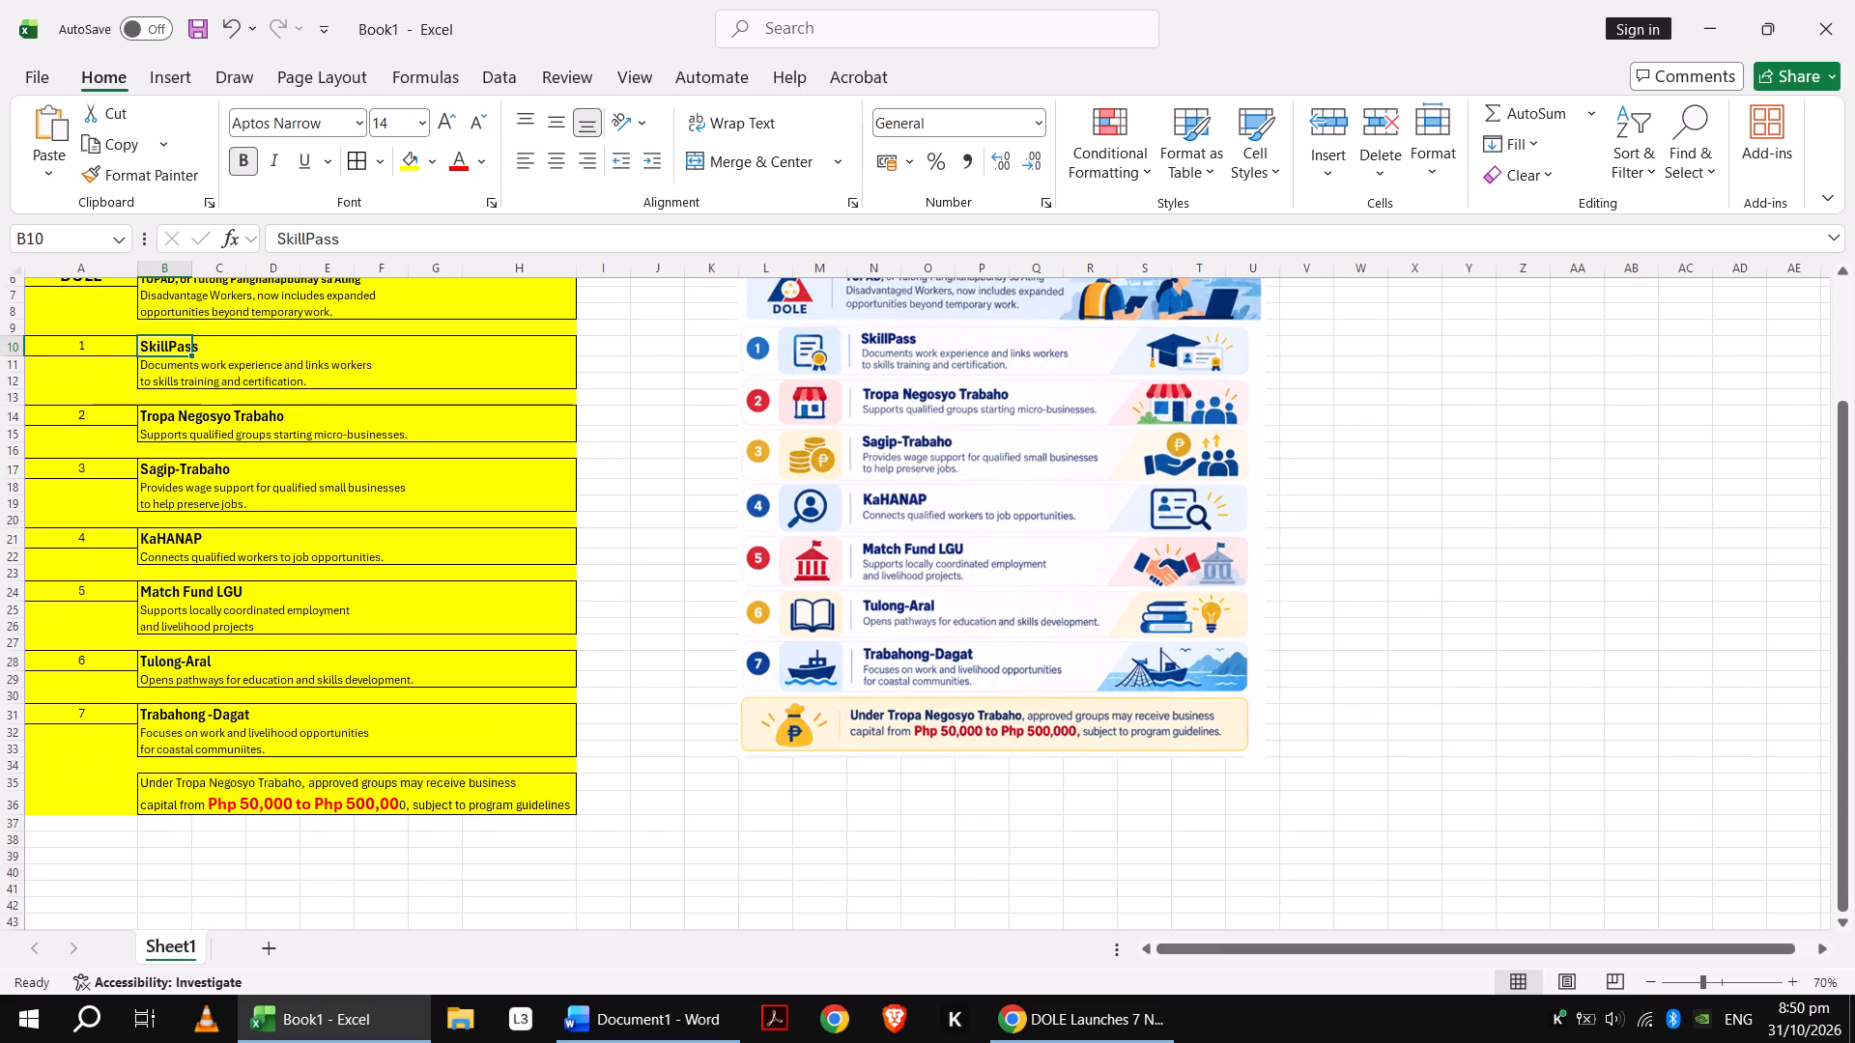
{"action": "scroll", "coordinate": [338, 398], "scroll_direction": "up", "scroll_amount": 1}
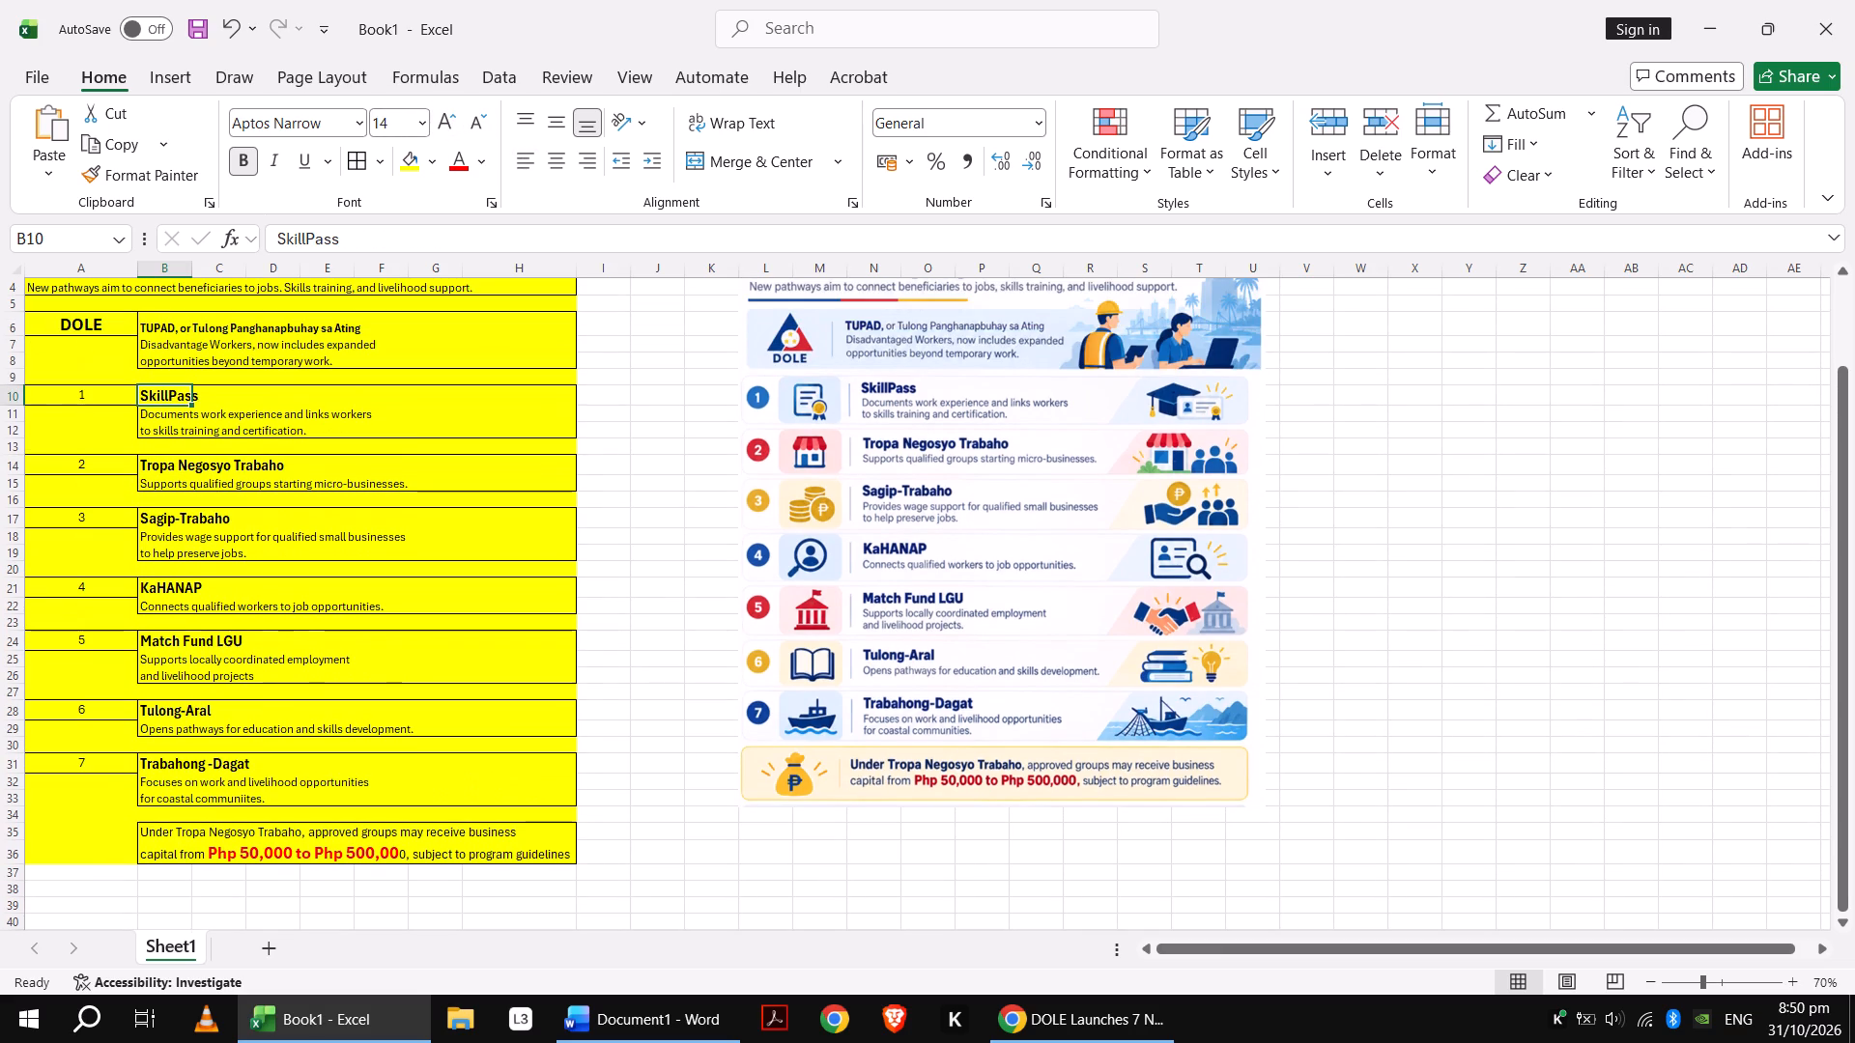
{"action": "left_click", "coordinate": [155, 323]}
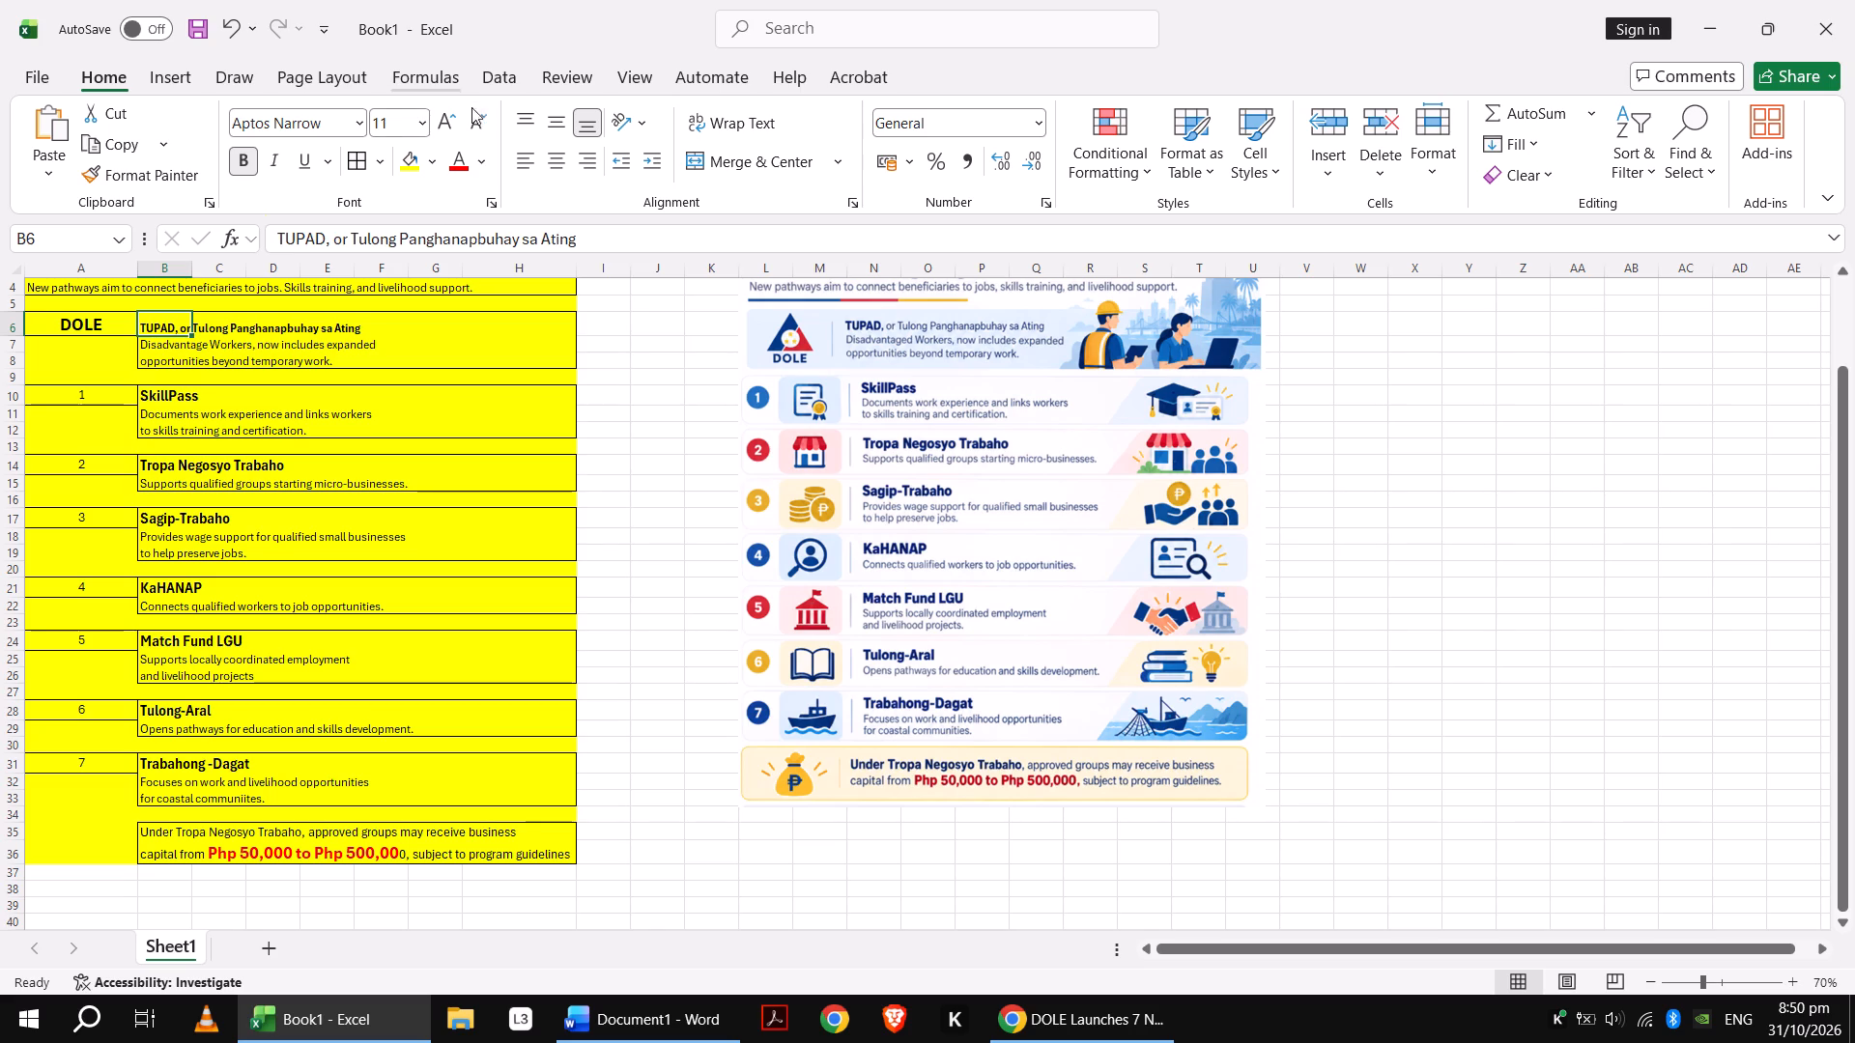
{"action": "double_click", "coordinate": [454, 125]}
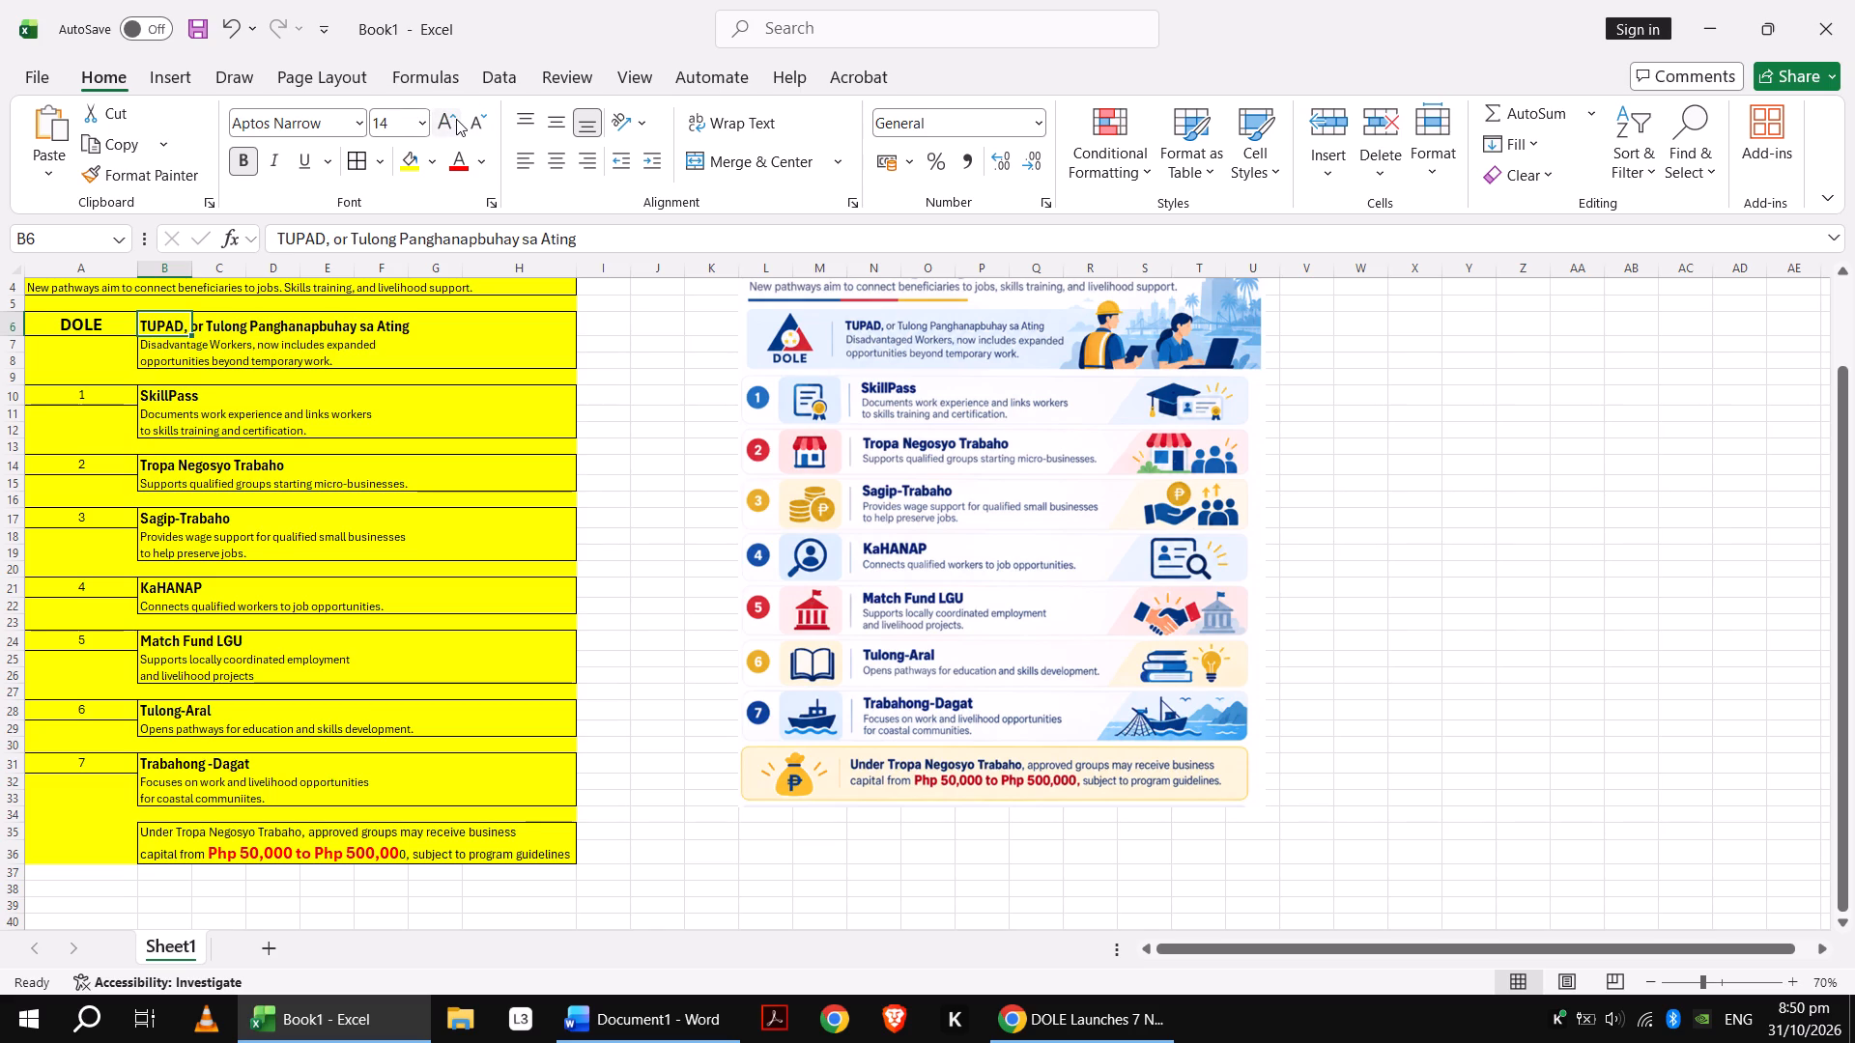
Remove bold from "or Tulong Panghanapbuhay sa Ating" in cell B6, keeping only "TUPAD," bold.
{"action": "left_click", "coordinate": [269, 345]}
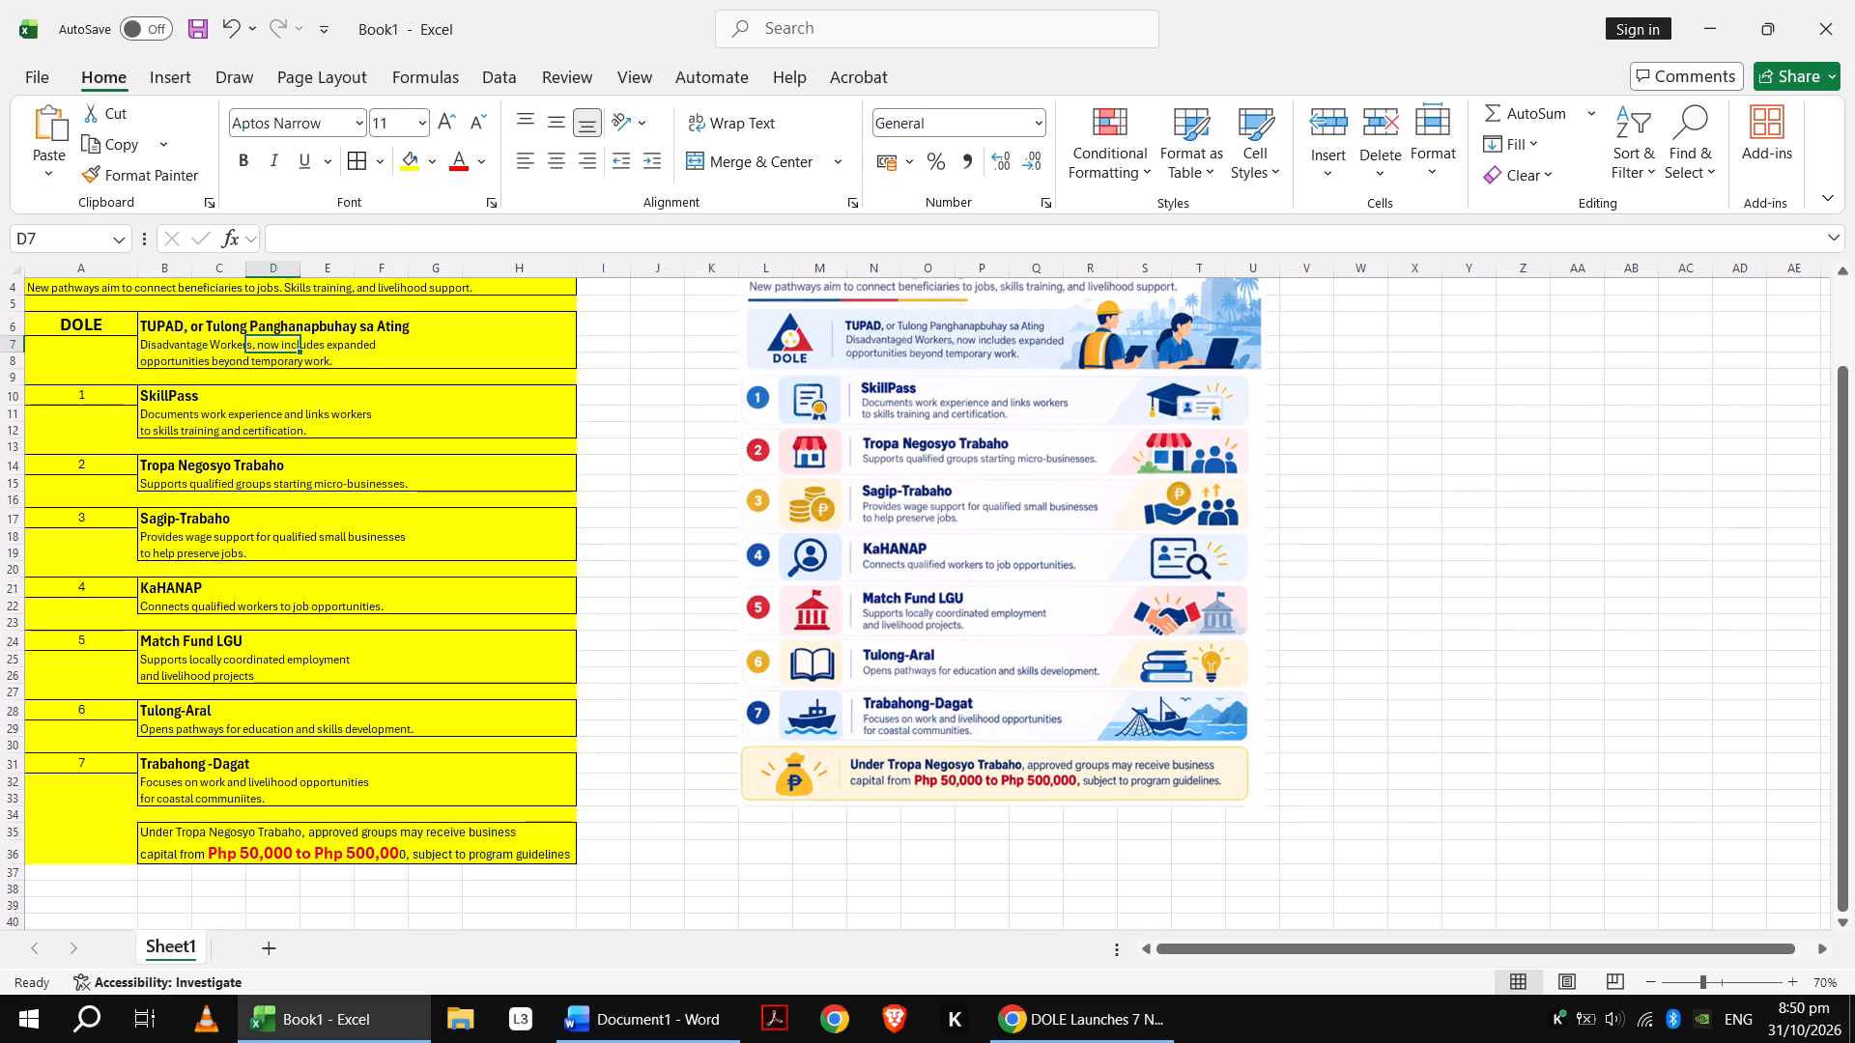
{"action": "double_click", "coordinate": [222, 327]}
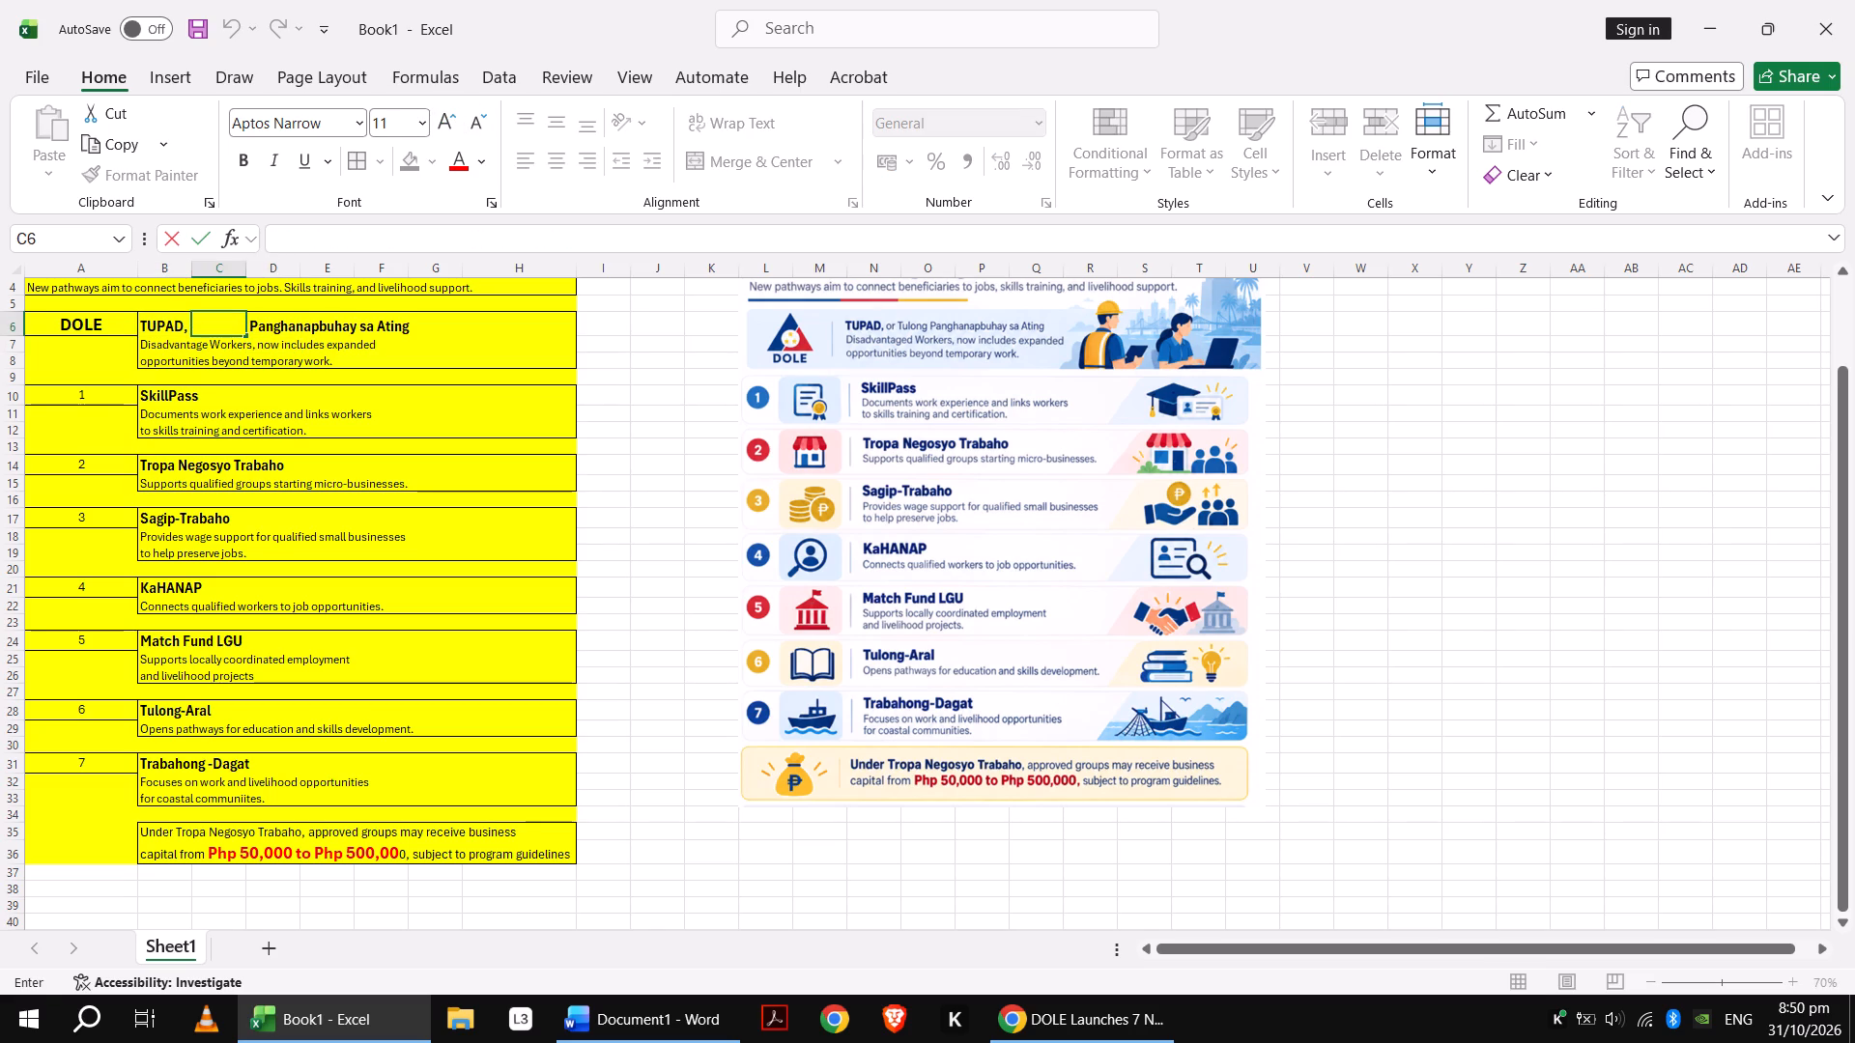
{"action": "left_click", "coordinate": [161, 325]}
{"action": "left_click_drag", "start_coordinate": [333, 238], "coordinate": [569, 252]}
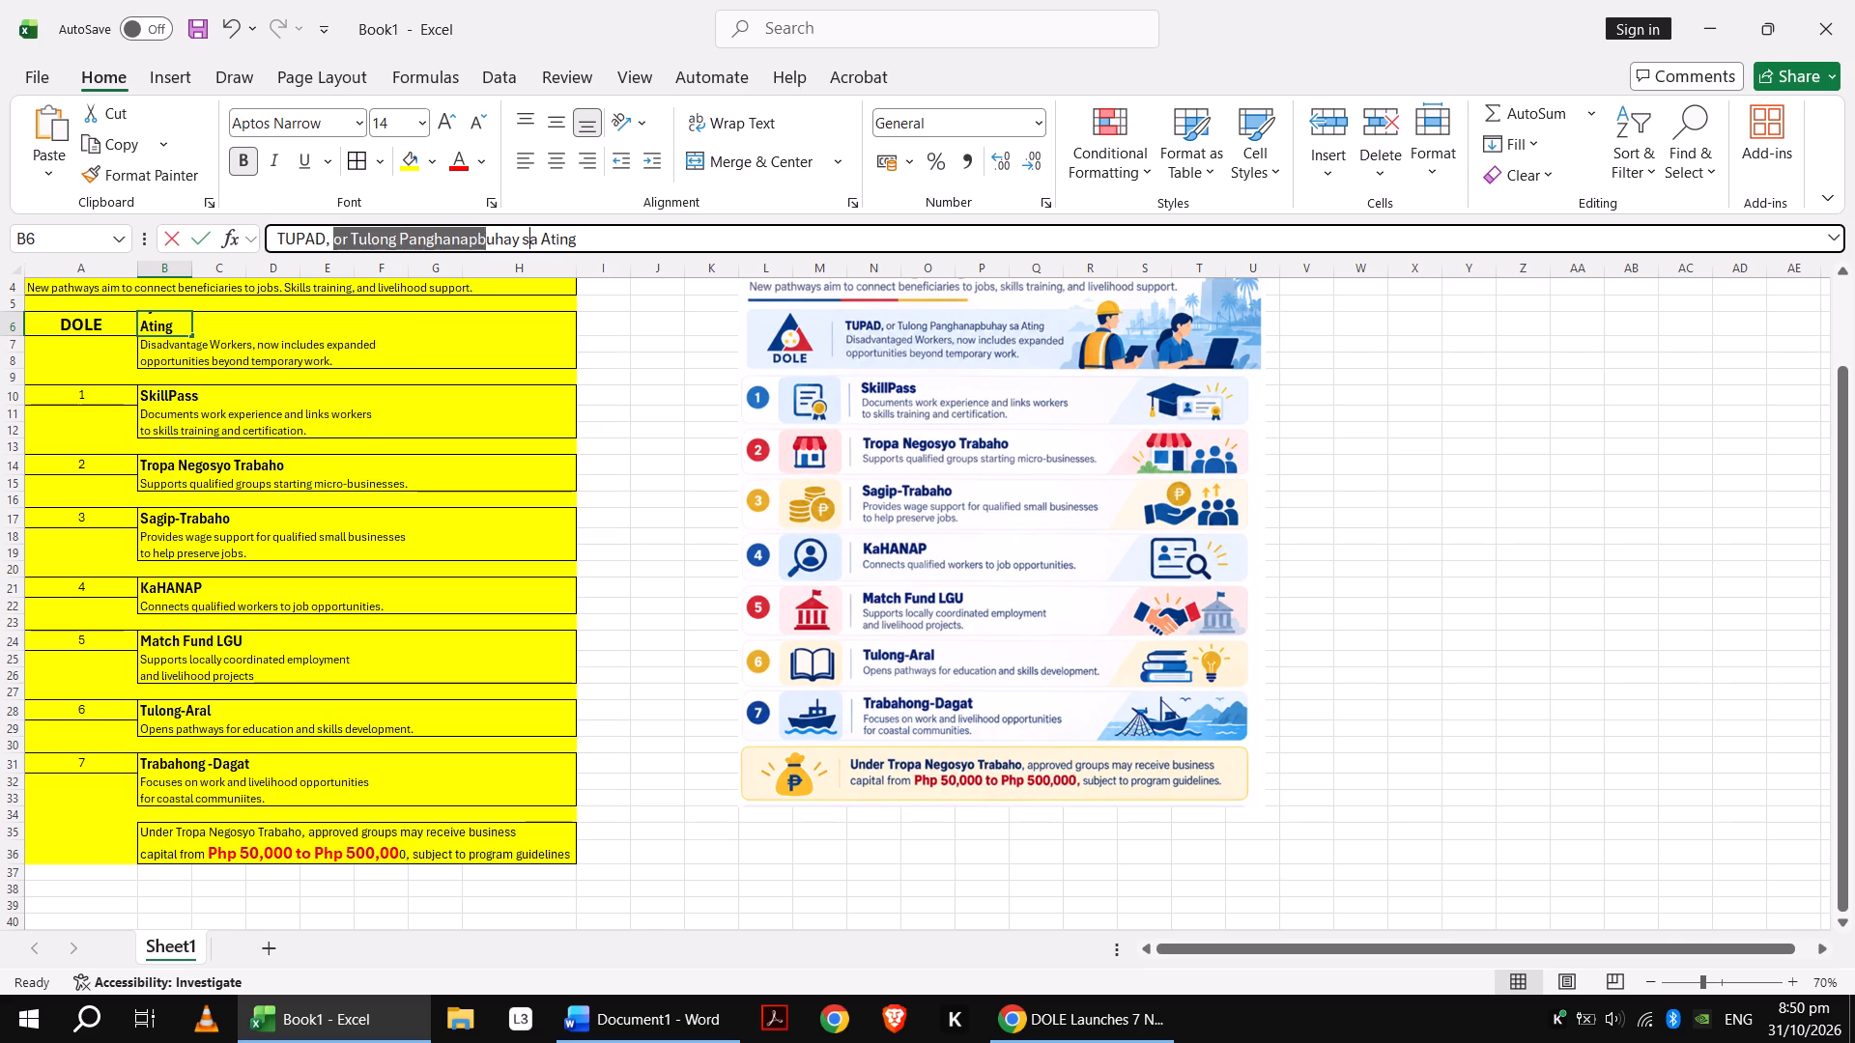
{"action": "left_click_drag", "start_coordinate": [569, 252], "coordinate": [675, 250]}
{"action": "key", "text": "ctrl+b"}
{"action": "left_click", "coordinate": [635, 465]}
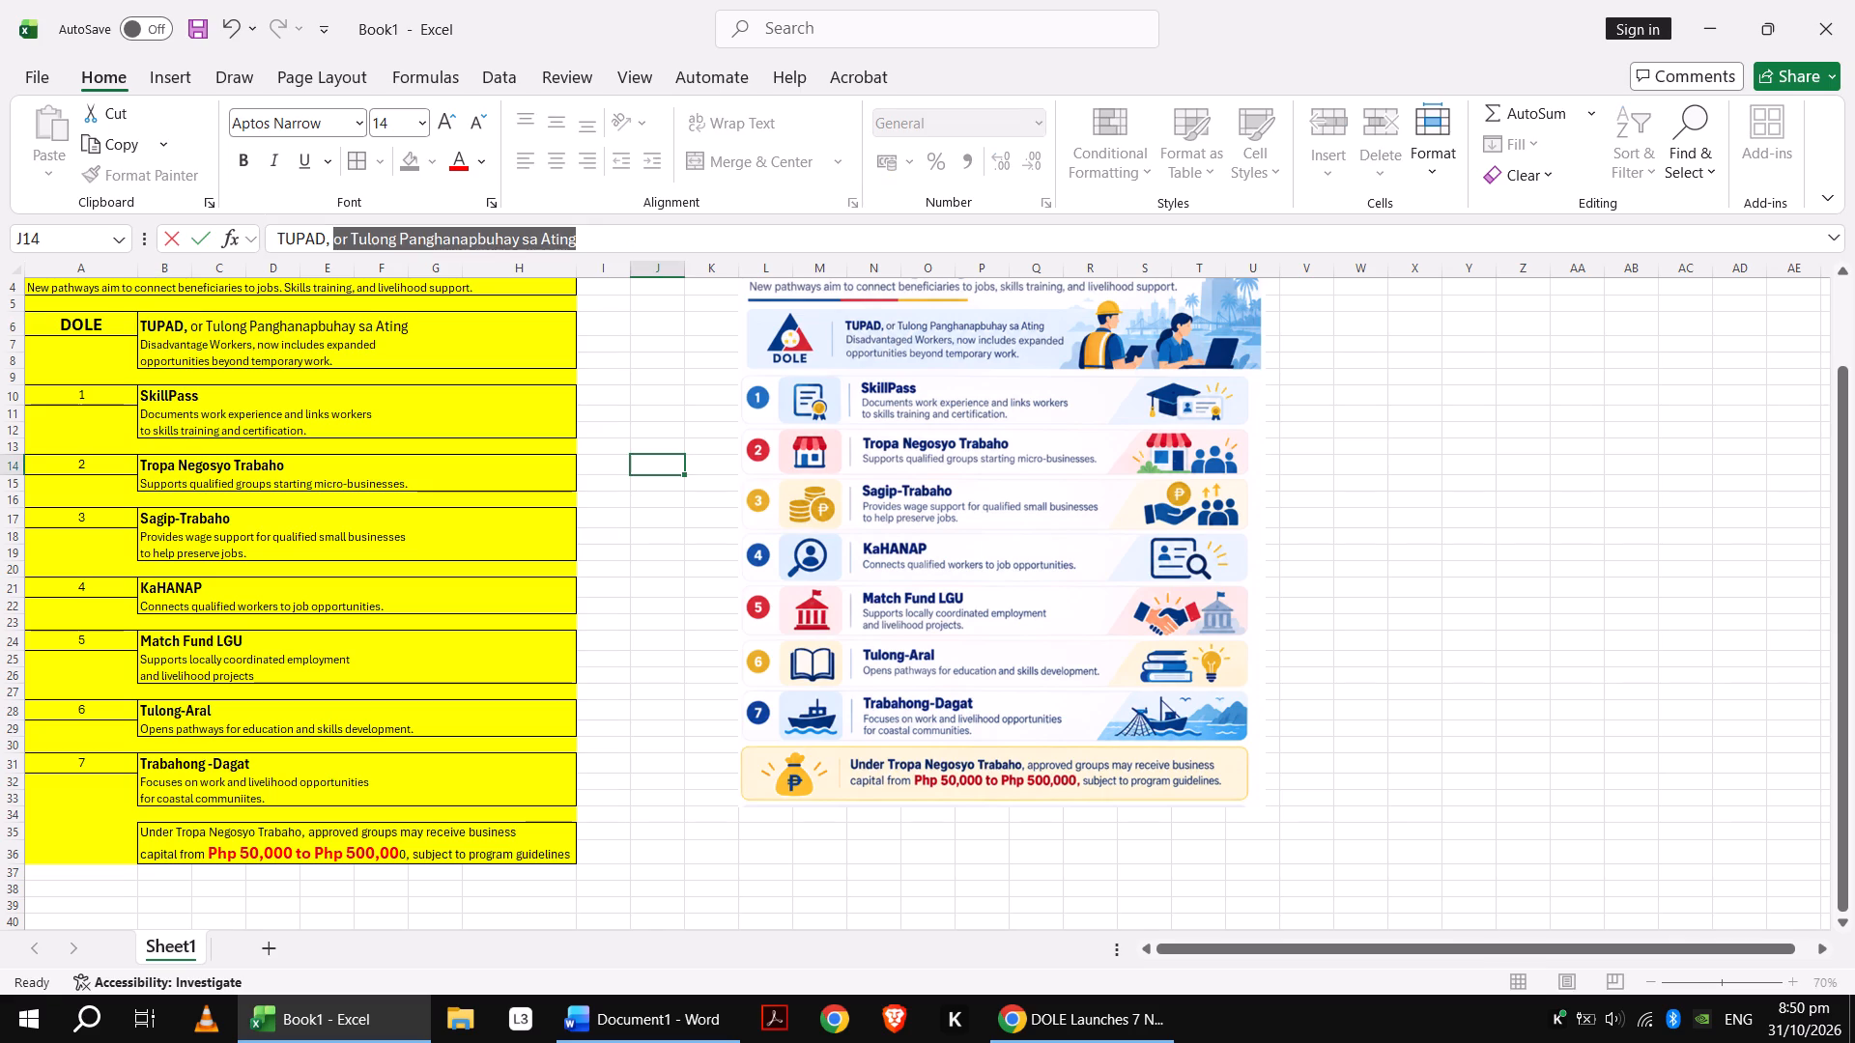
Reduce the font size of only "or Tulong Panghanapbuhay sa Ating" in cell B6 by two size increments.
{"action": "left_click", "coordinate": [217, 358]}
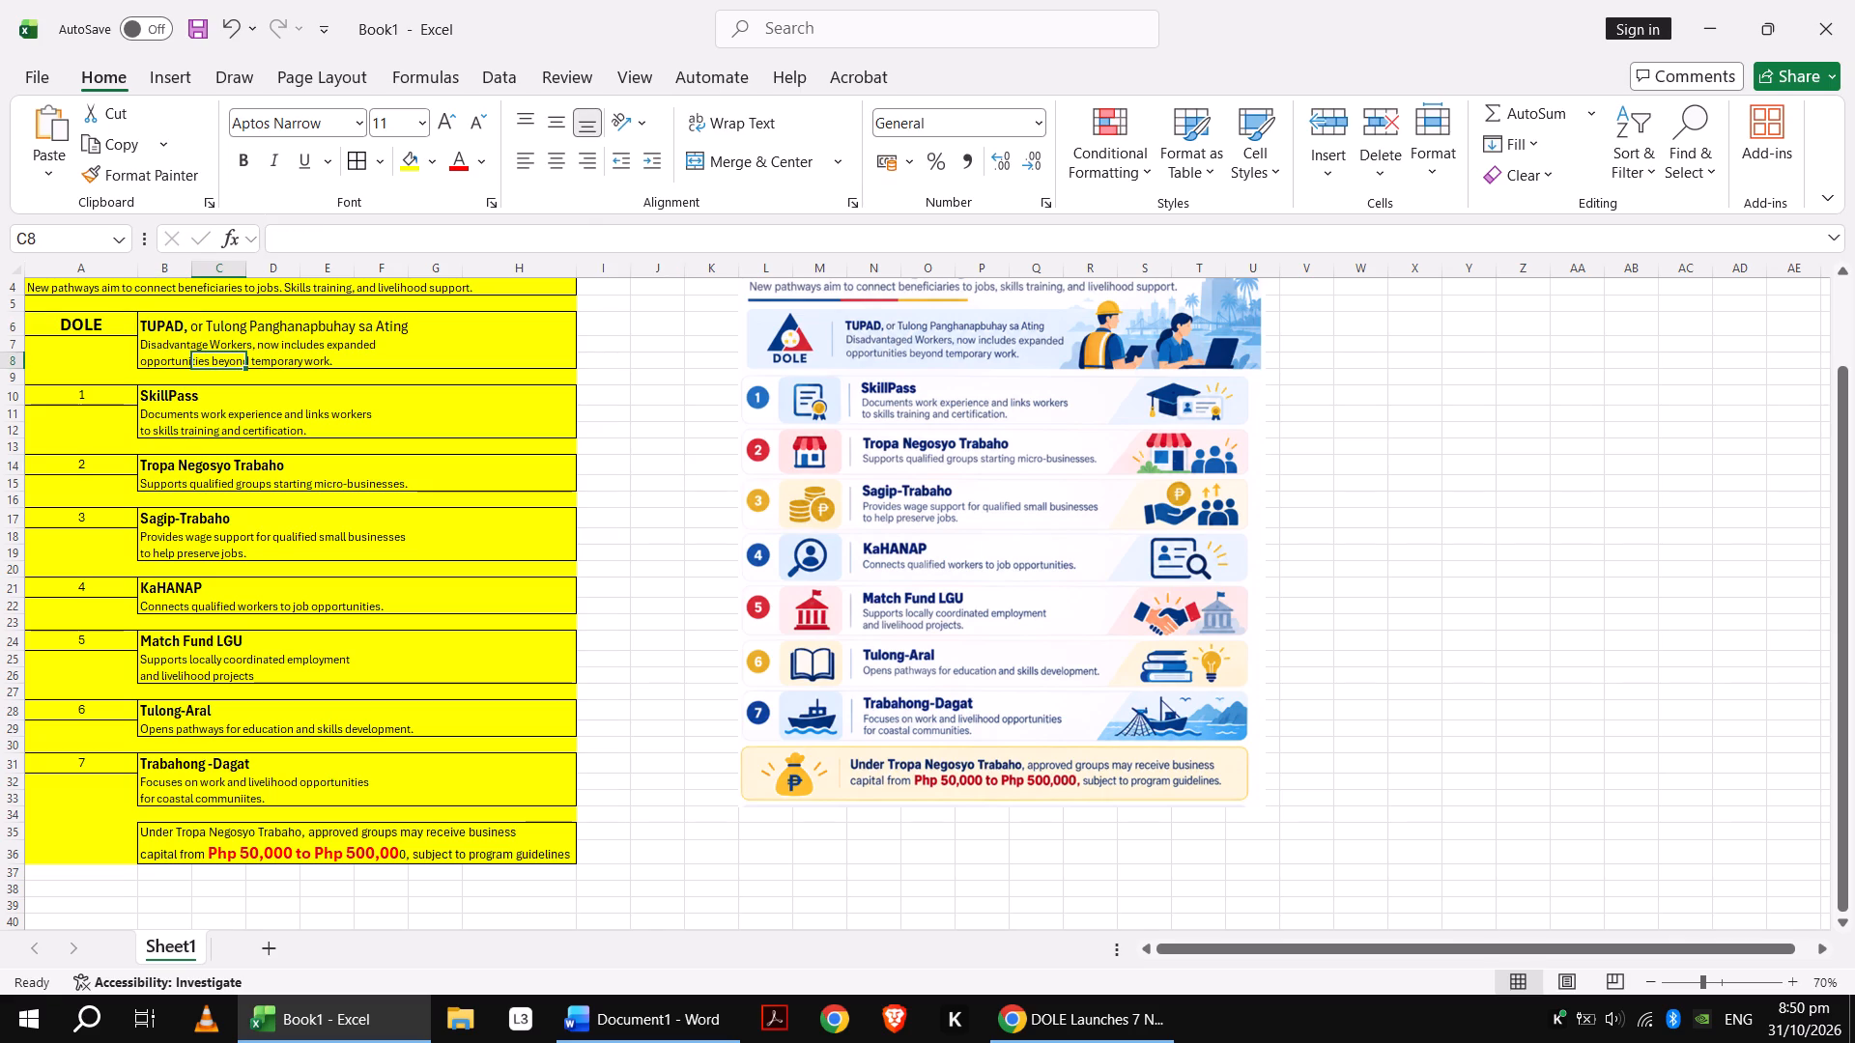
{"action": "left_click", "coordinate": [259, 324]}
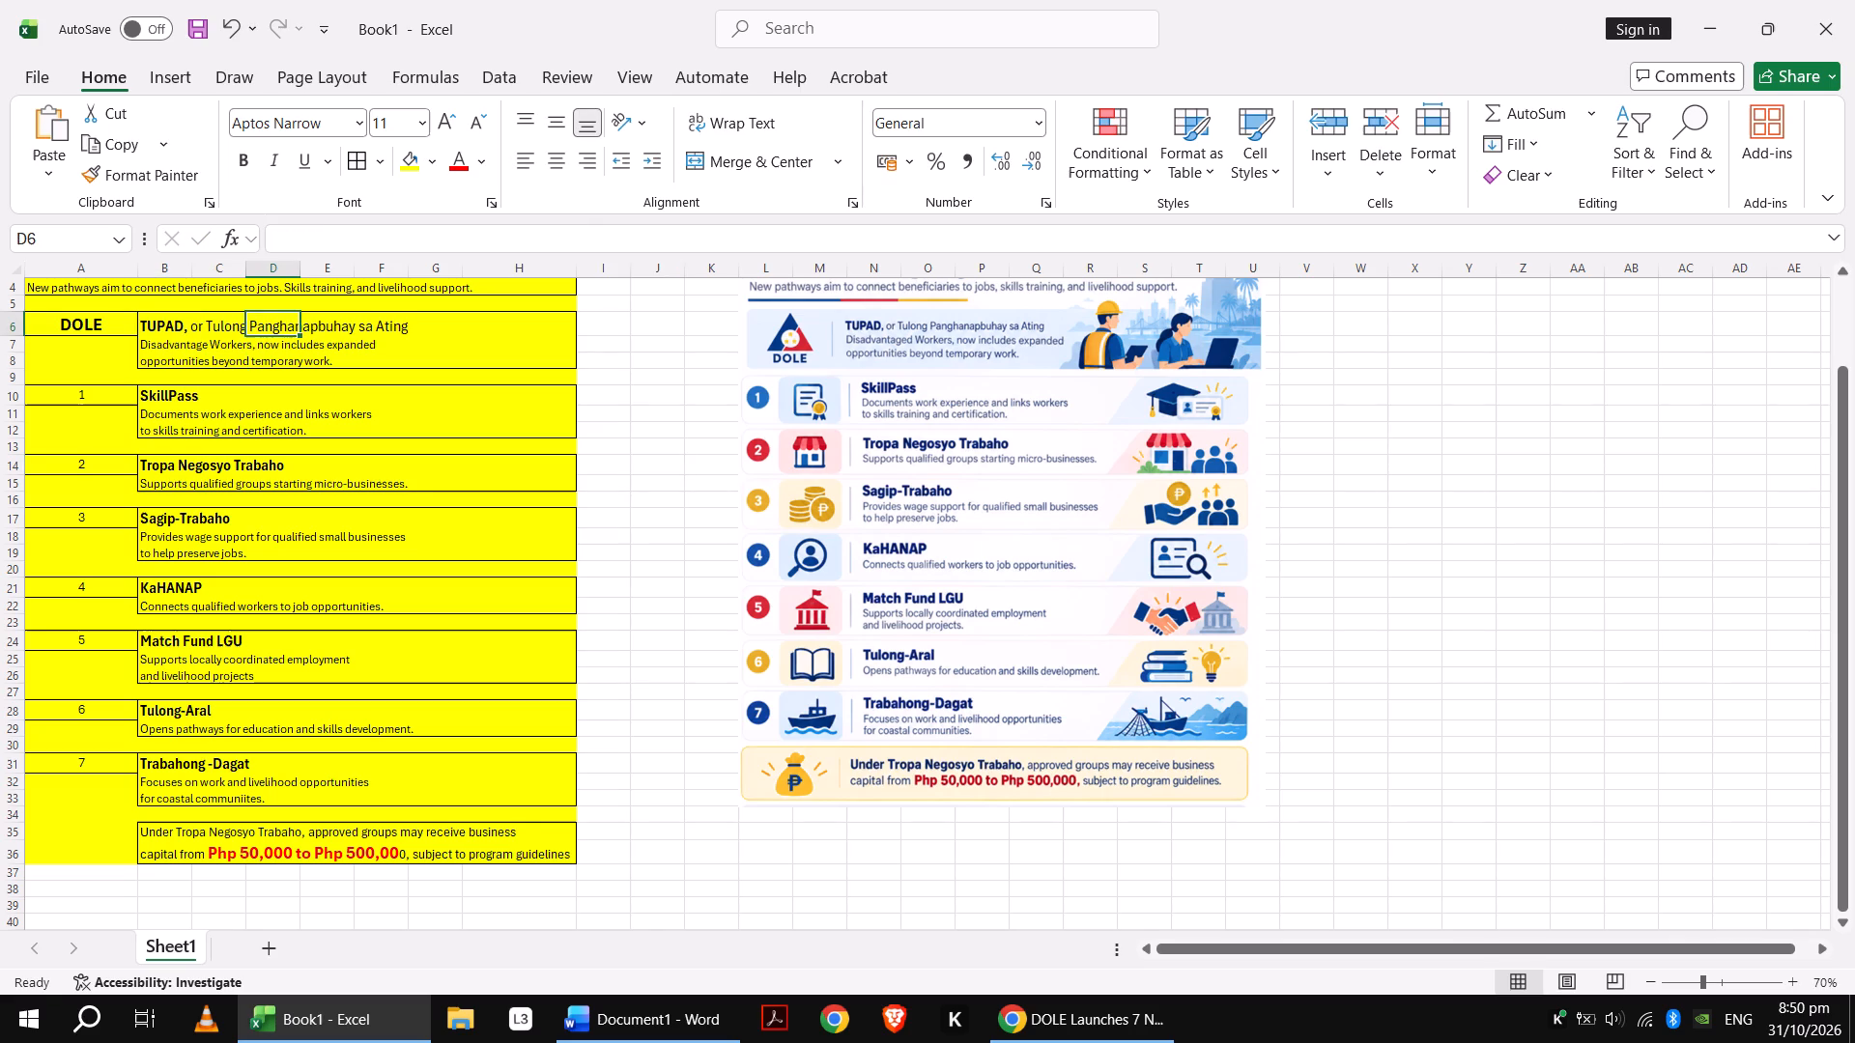
{"action": "left_click", "coordinate": [148, 323]}
{"action": "left_click_drag", "start_coordinate": [330, 233], "coordinate": [331, 233]}
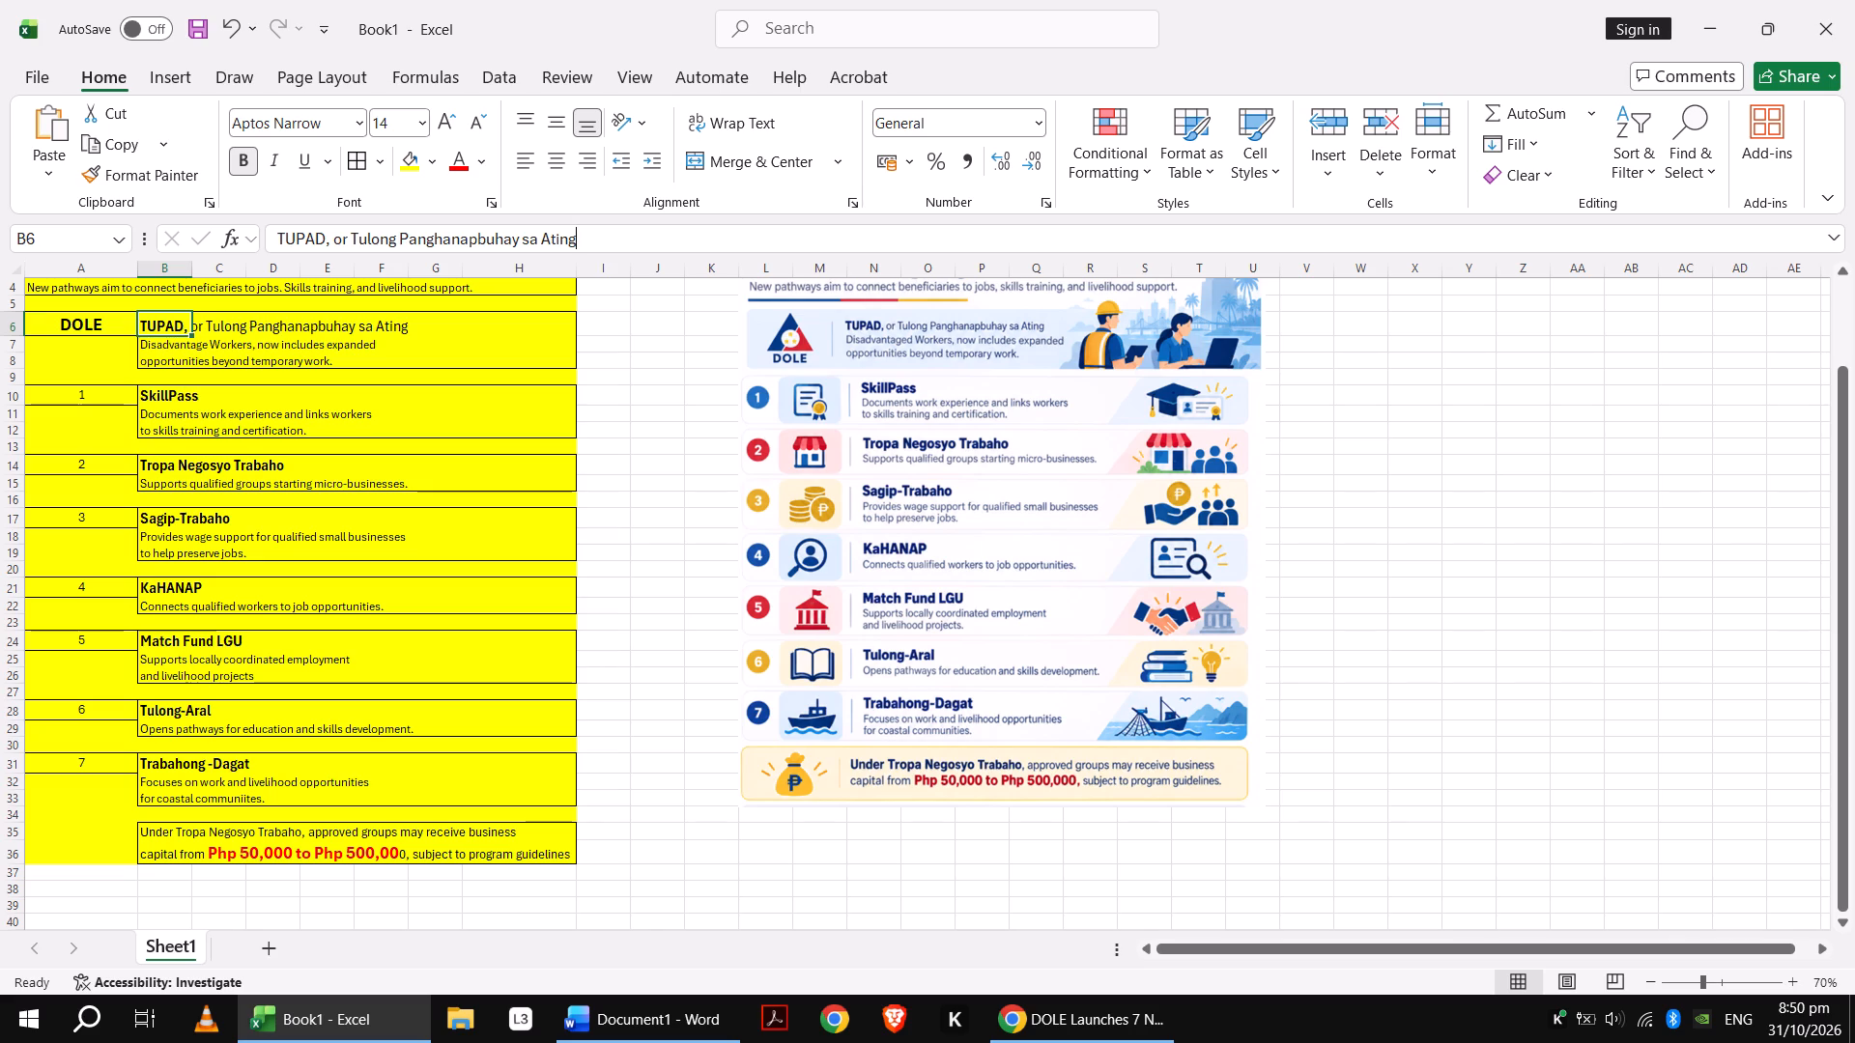
{"action": "left_click_drag", "start_coordinate": [331, 233], "coordinate": [583, 239]}
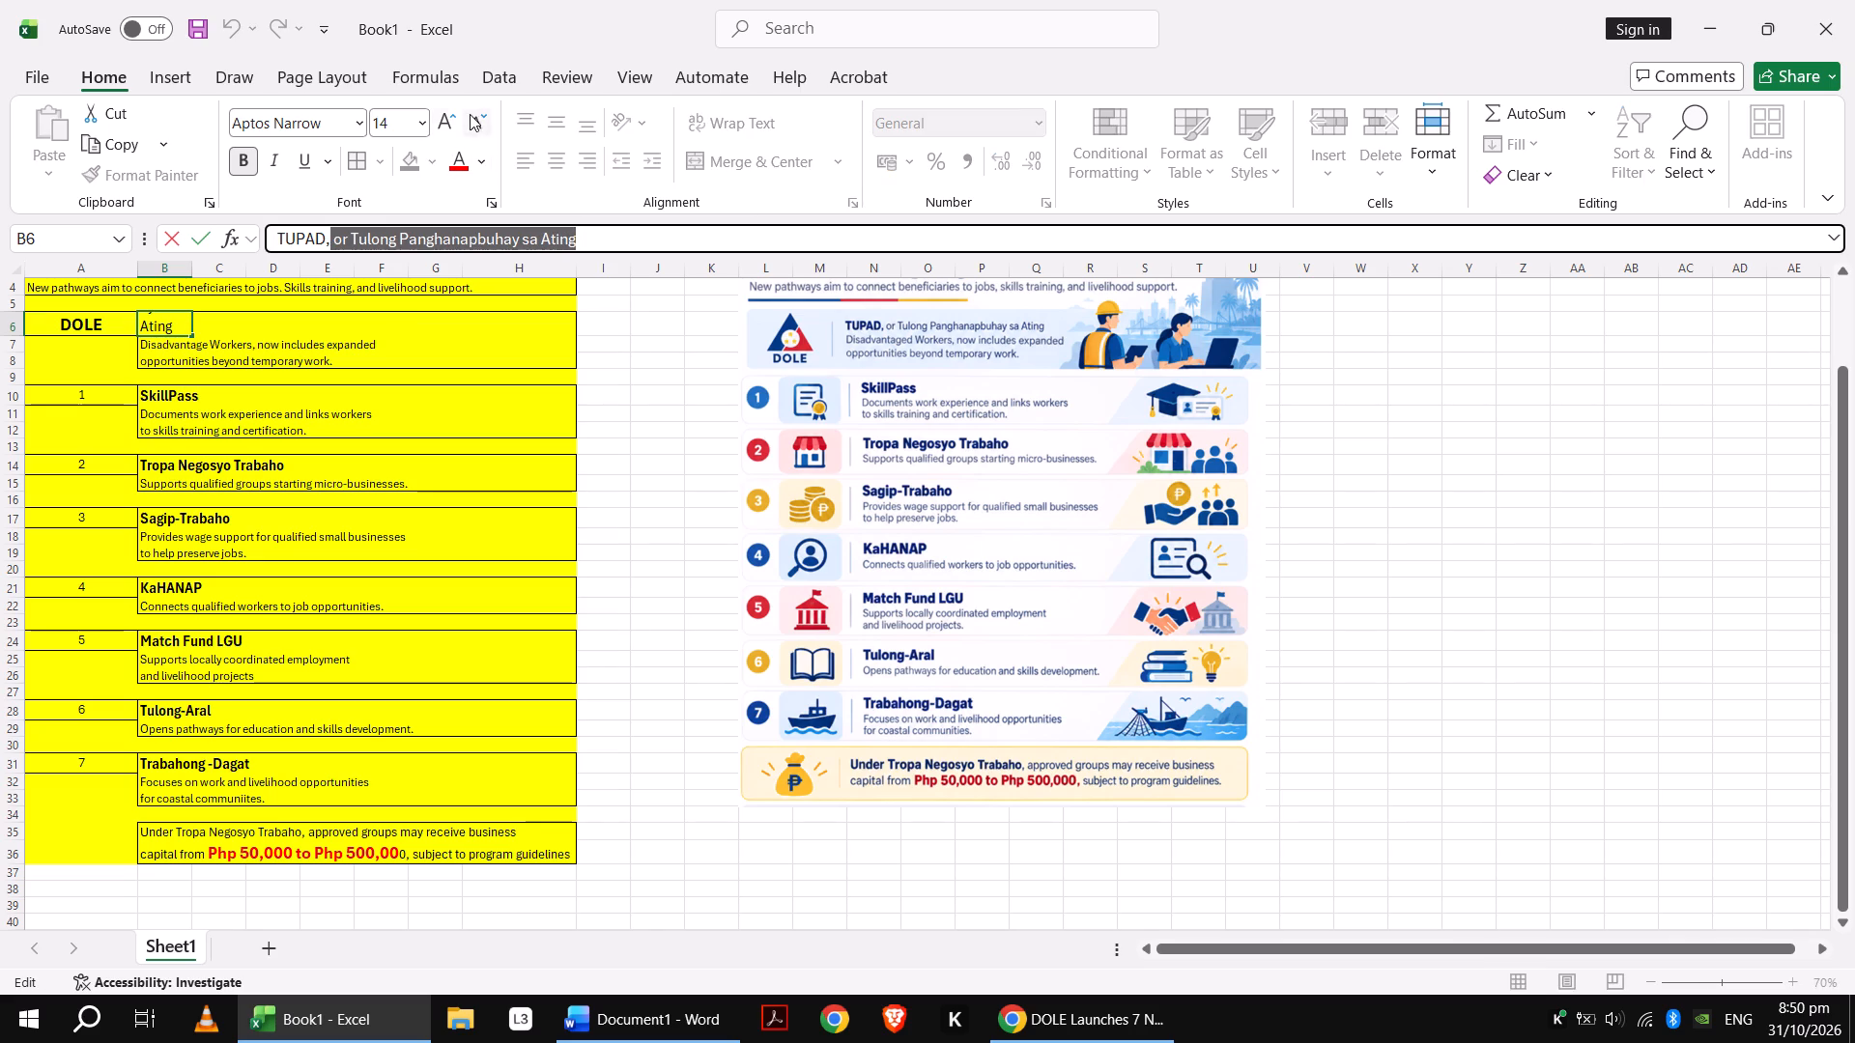
{"action": "double_click", "coordinate": [474, 115]}
{"action": "left_click", "coordinate": [501, 402]}
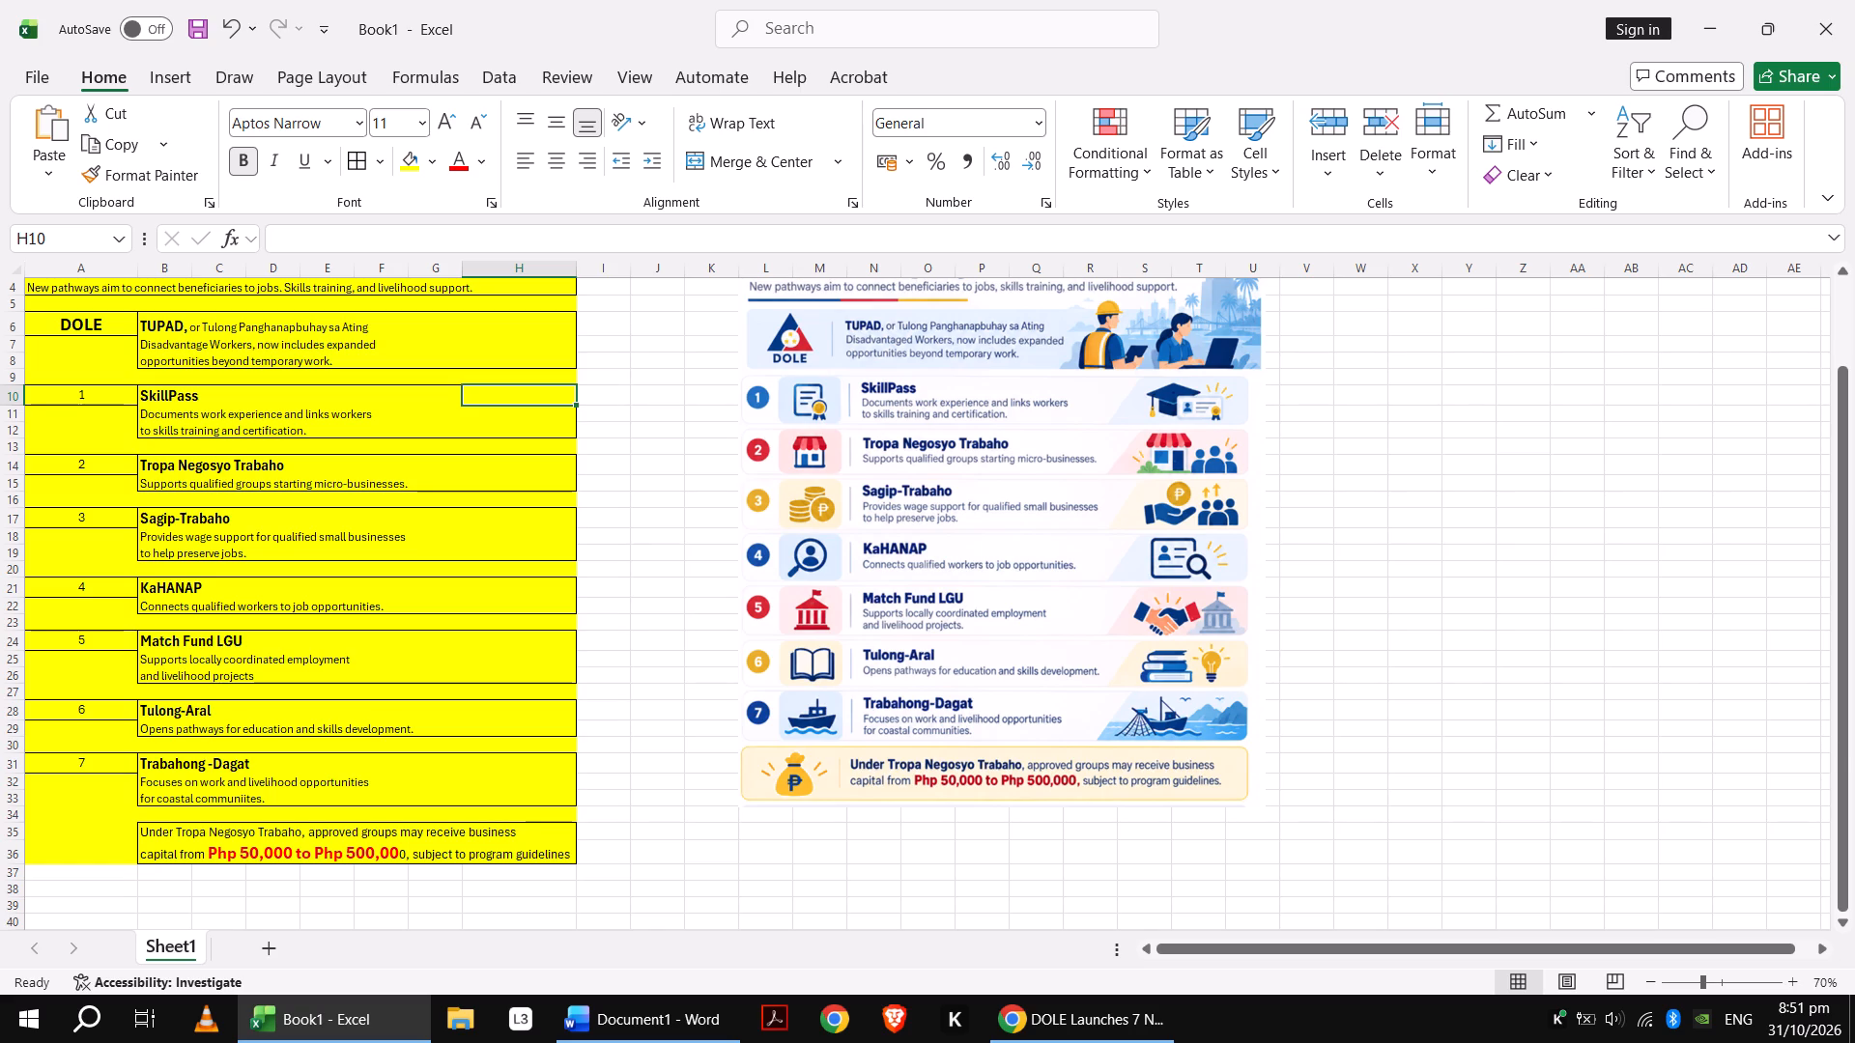
Insert a blank column before column B, between the number labels and the programme text.
{"action": "scroll", "coordinate": [250, 392], "scroll_direction": "up", "scroll_amount": 7}
{"action": "scroll", "coordinate": [266, 401], "scroll_direction": "down", "scroll_amount": 7}
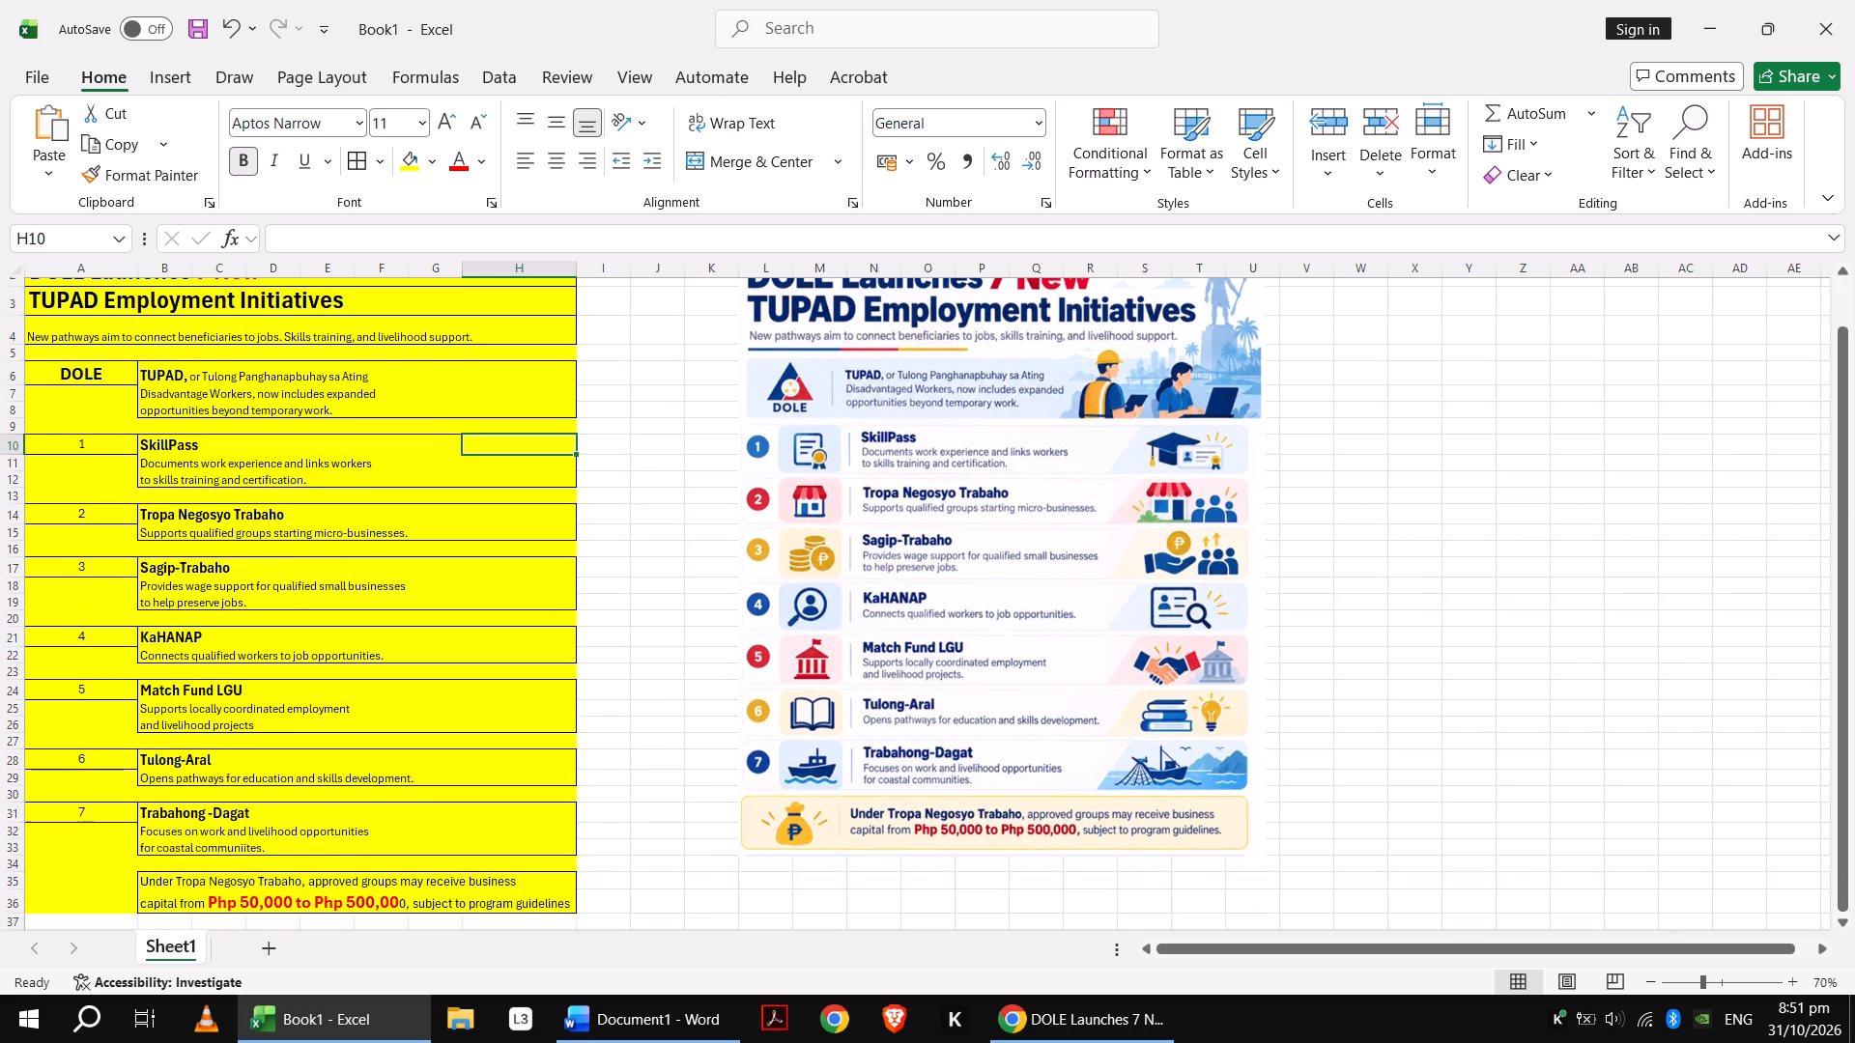
{"action": "scroll", "coordinate": [255, 426], "scroll_direction": "down", "scroll_amount": 1}
{"action": "scroll", "coordinate": [260, 404], "scroll_direction": "up", "scroll_amount": 7}
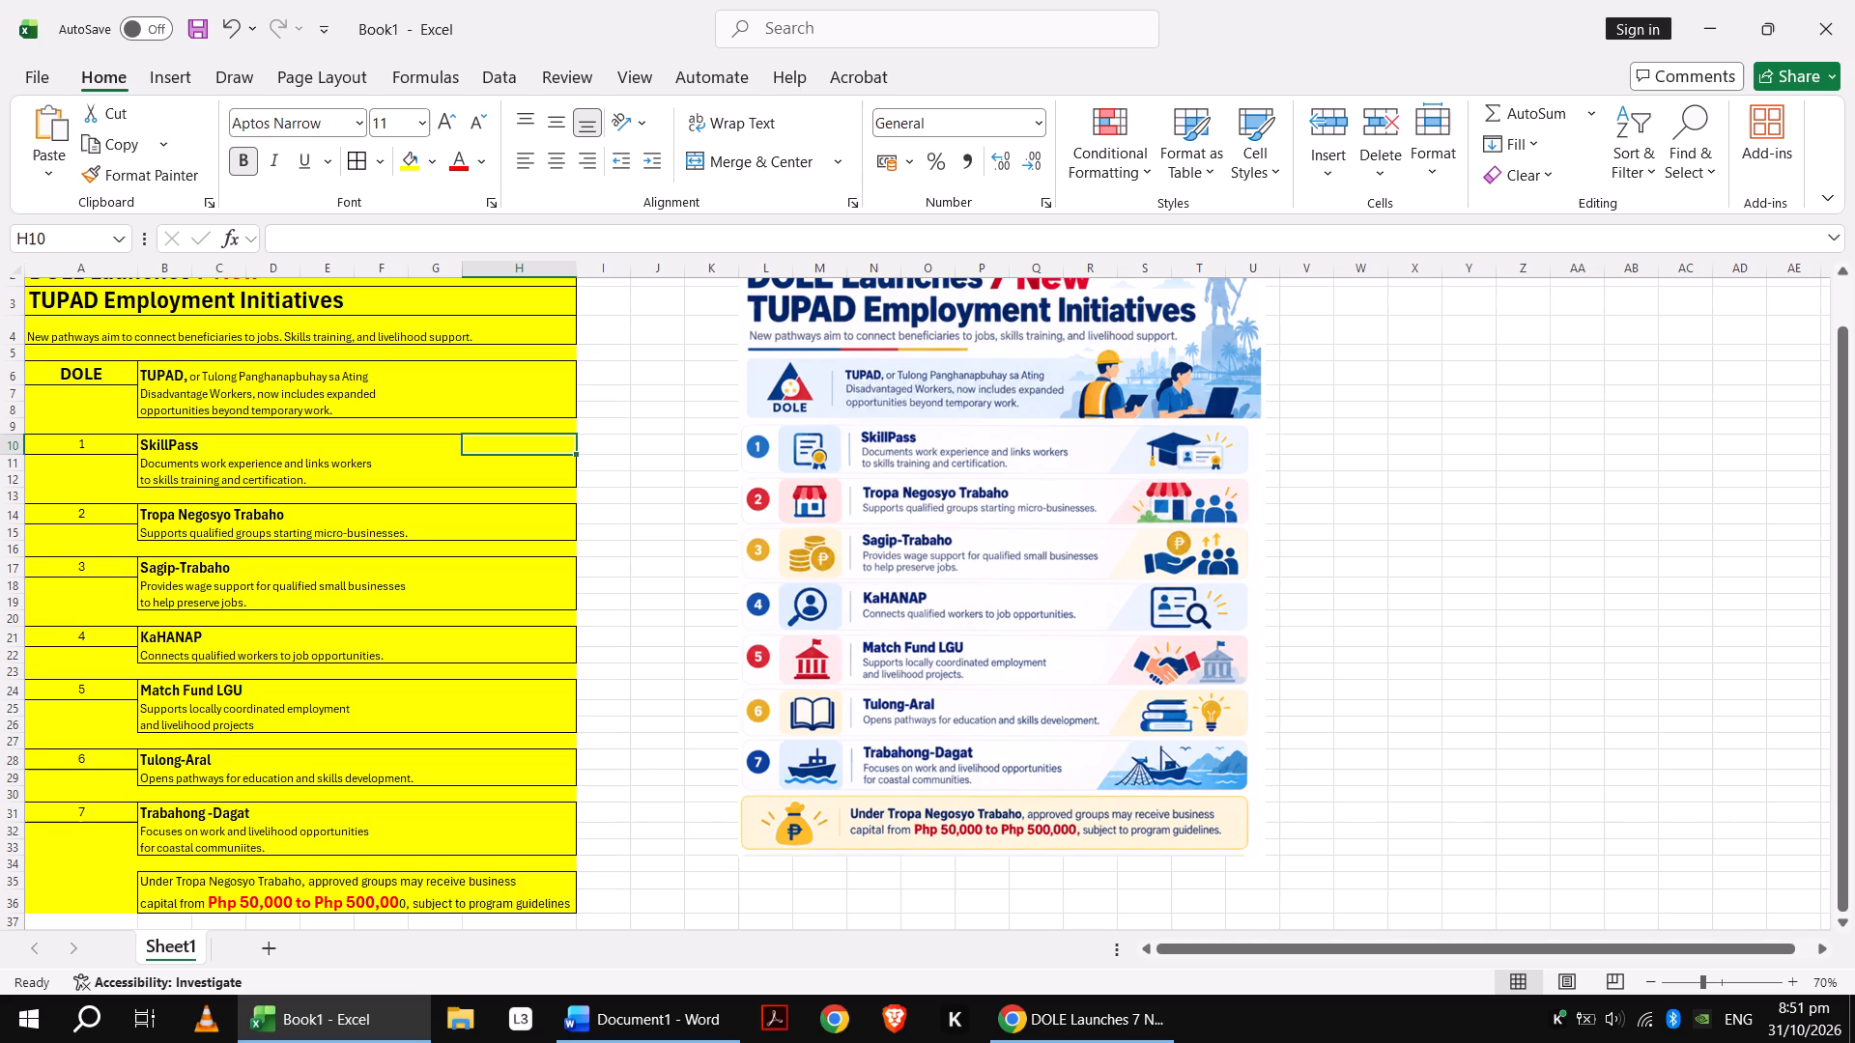
{"action": "left_click", "coordinate": [164, 265]}
{"action": "right_click", "coordinate": [164, 264]}
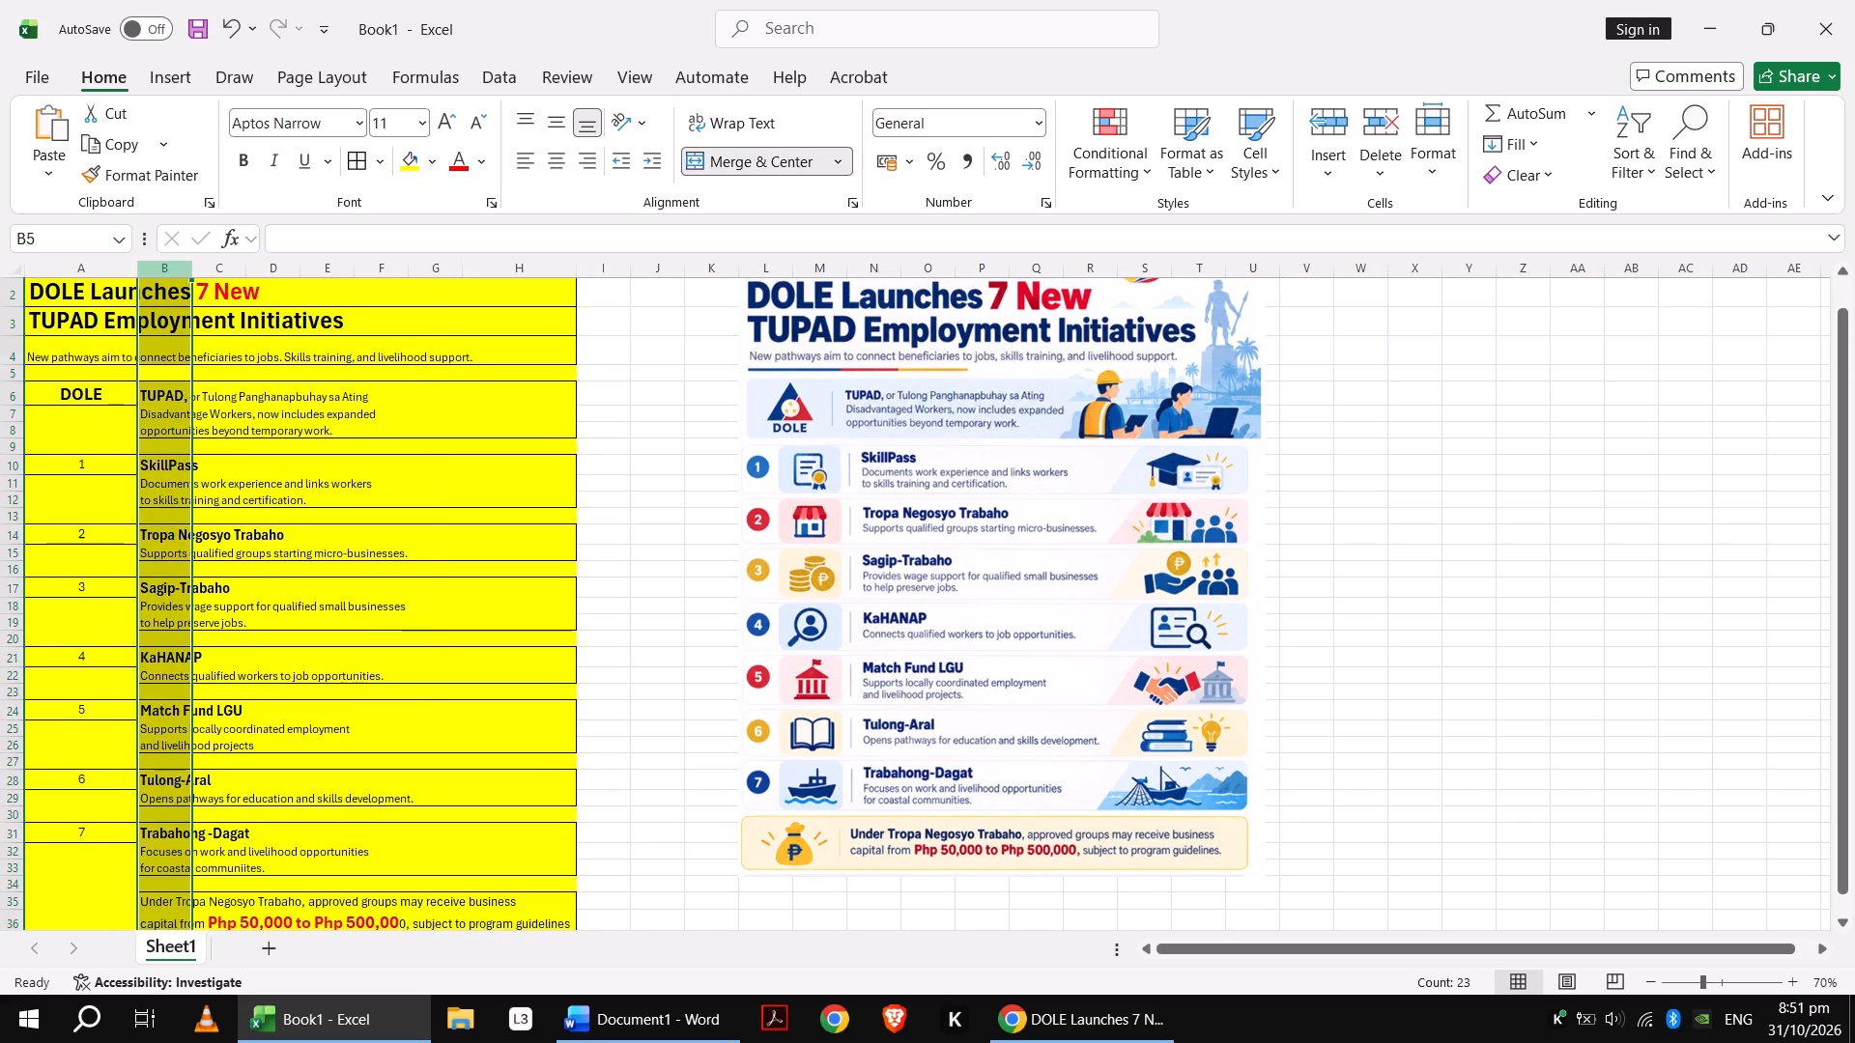
{"action": "left_click", "coordinate": [230, 496]}
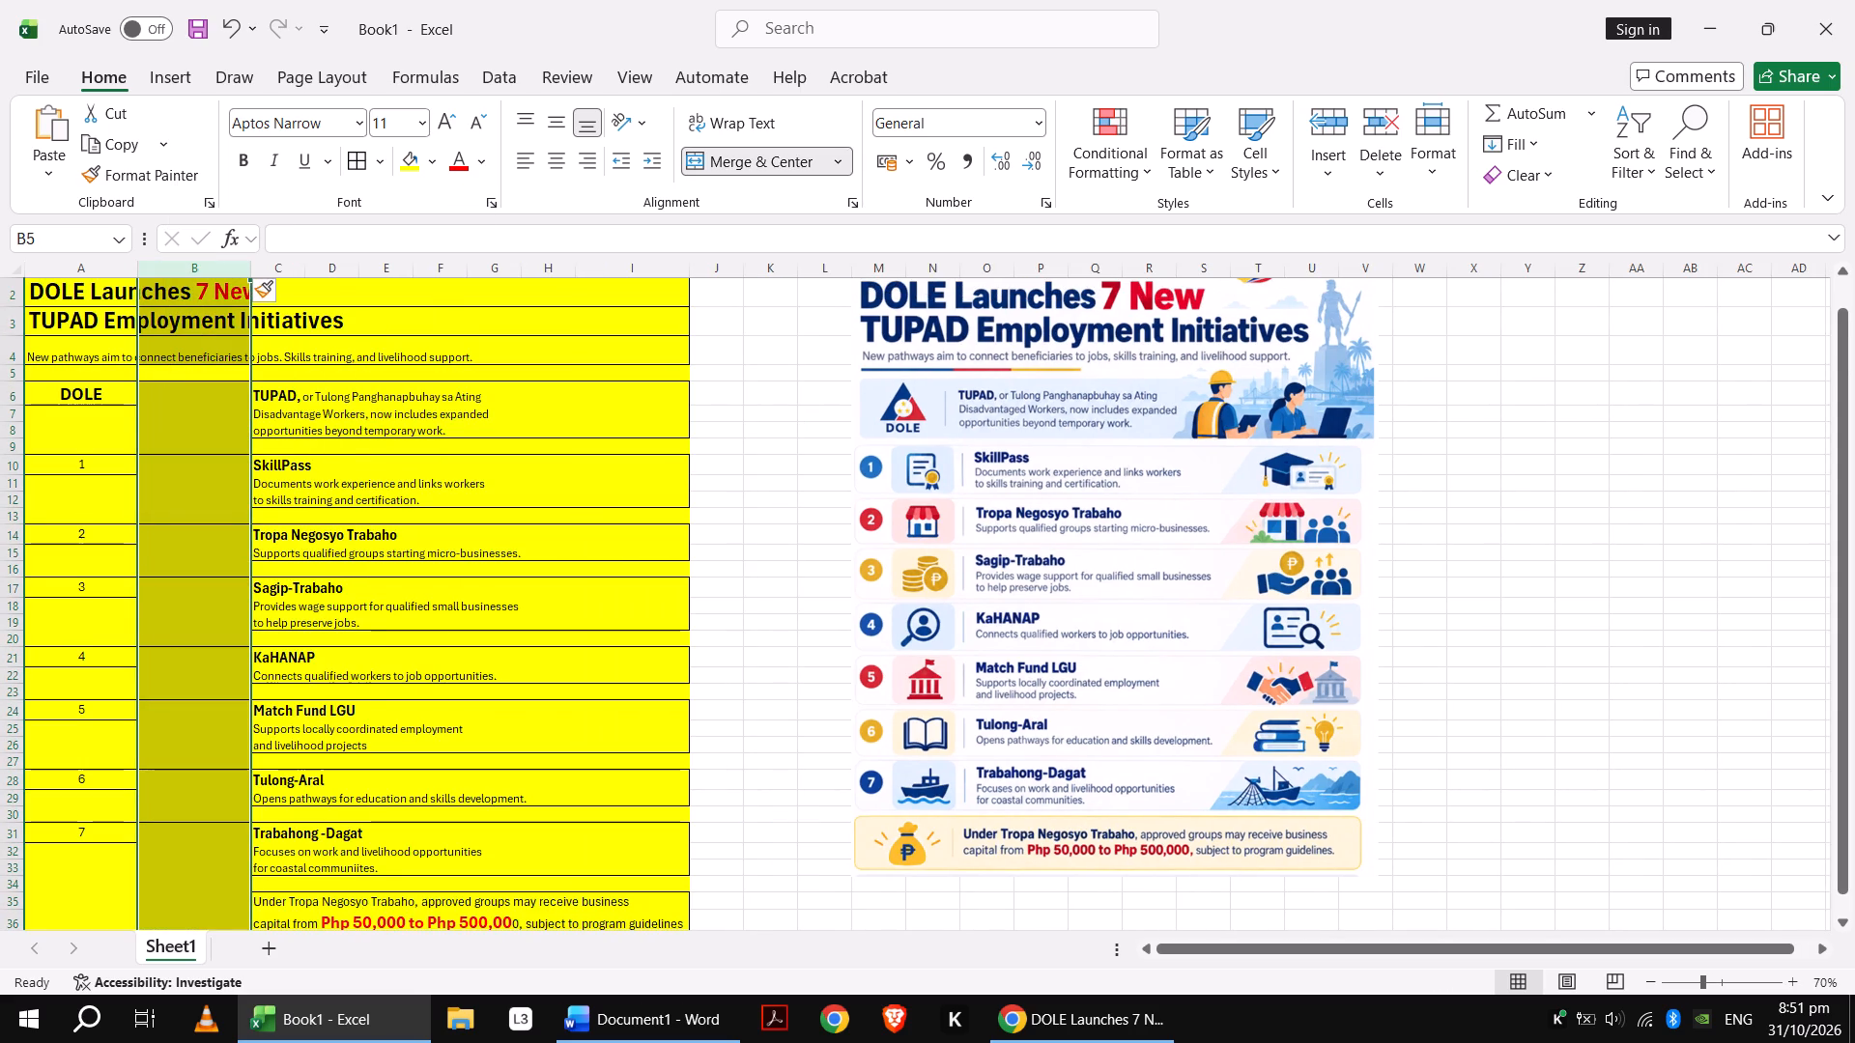
Snip the DOLE logo from the infographic and paste it as a picture inside cell B7.
{"action": "left_click", "coordinate": [1113, 511]}
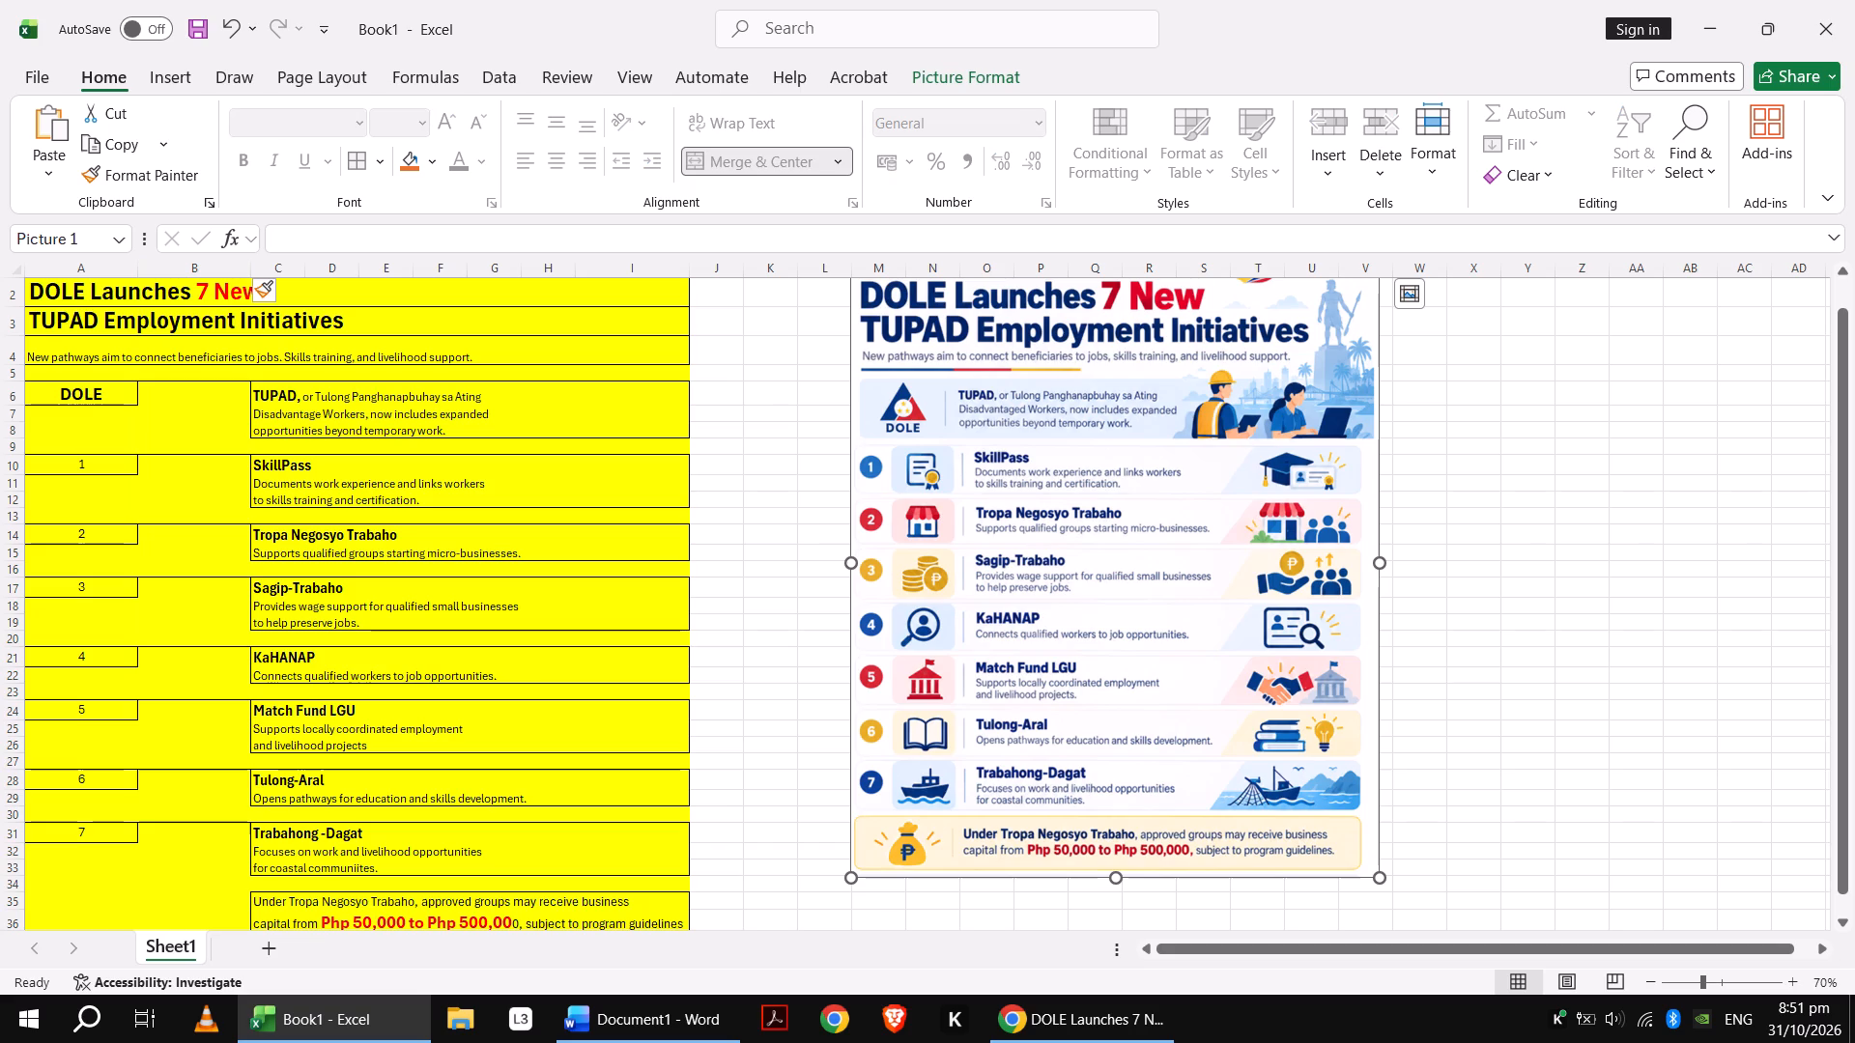
{"action": "key", "text": "Print"}
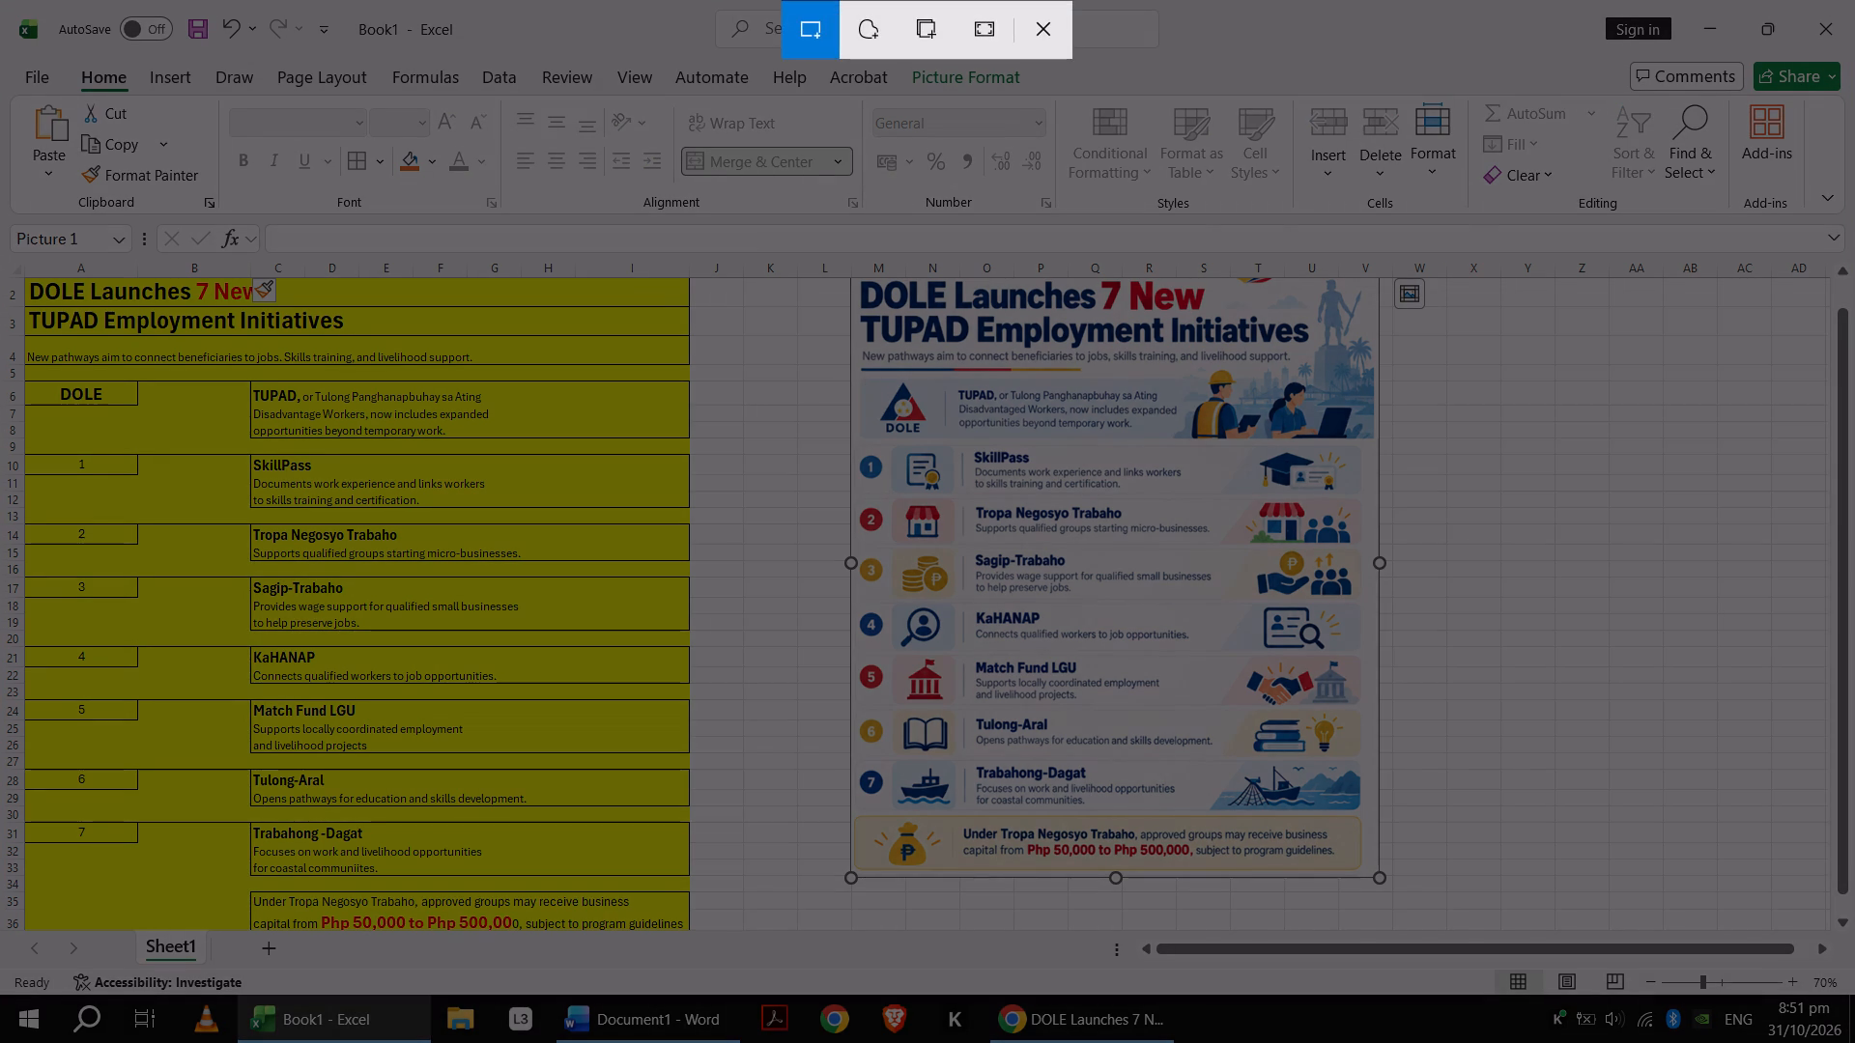
{"action": "left_click_drag", "start_coordinate": [867, 377], "coordinate": [939, 441]}
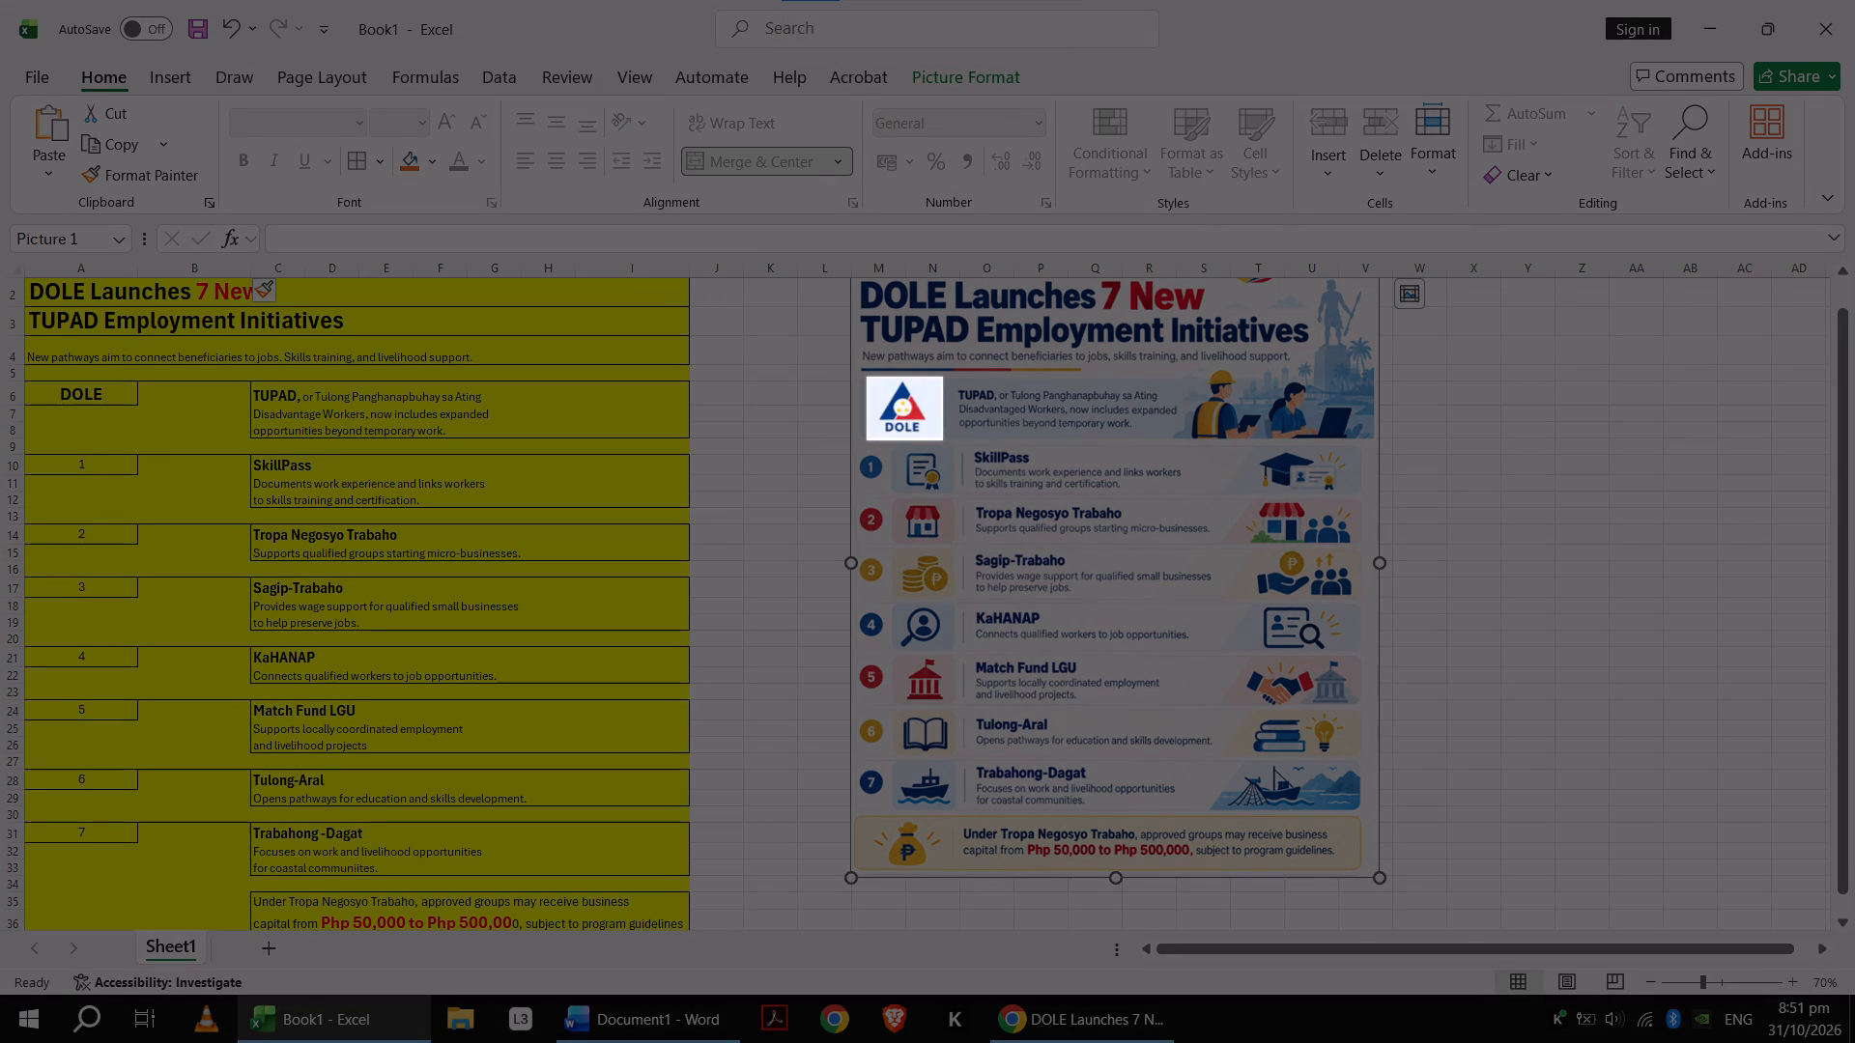
{"action": "left_click_drag", "start_coordinate": [939, 441], "coordinate": [940, 435]}
{"action": "left_click_drag", "start_coordinate": [940, 435], "coordinate": [940, 439]}
{"action": "left_click", "coordinate": [204, 407]}
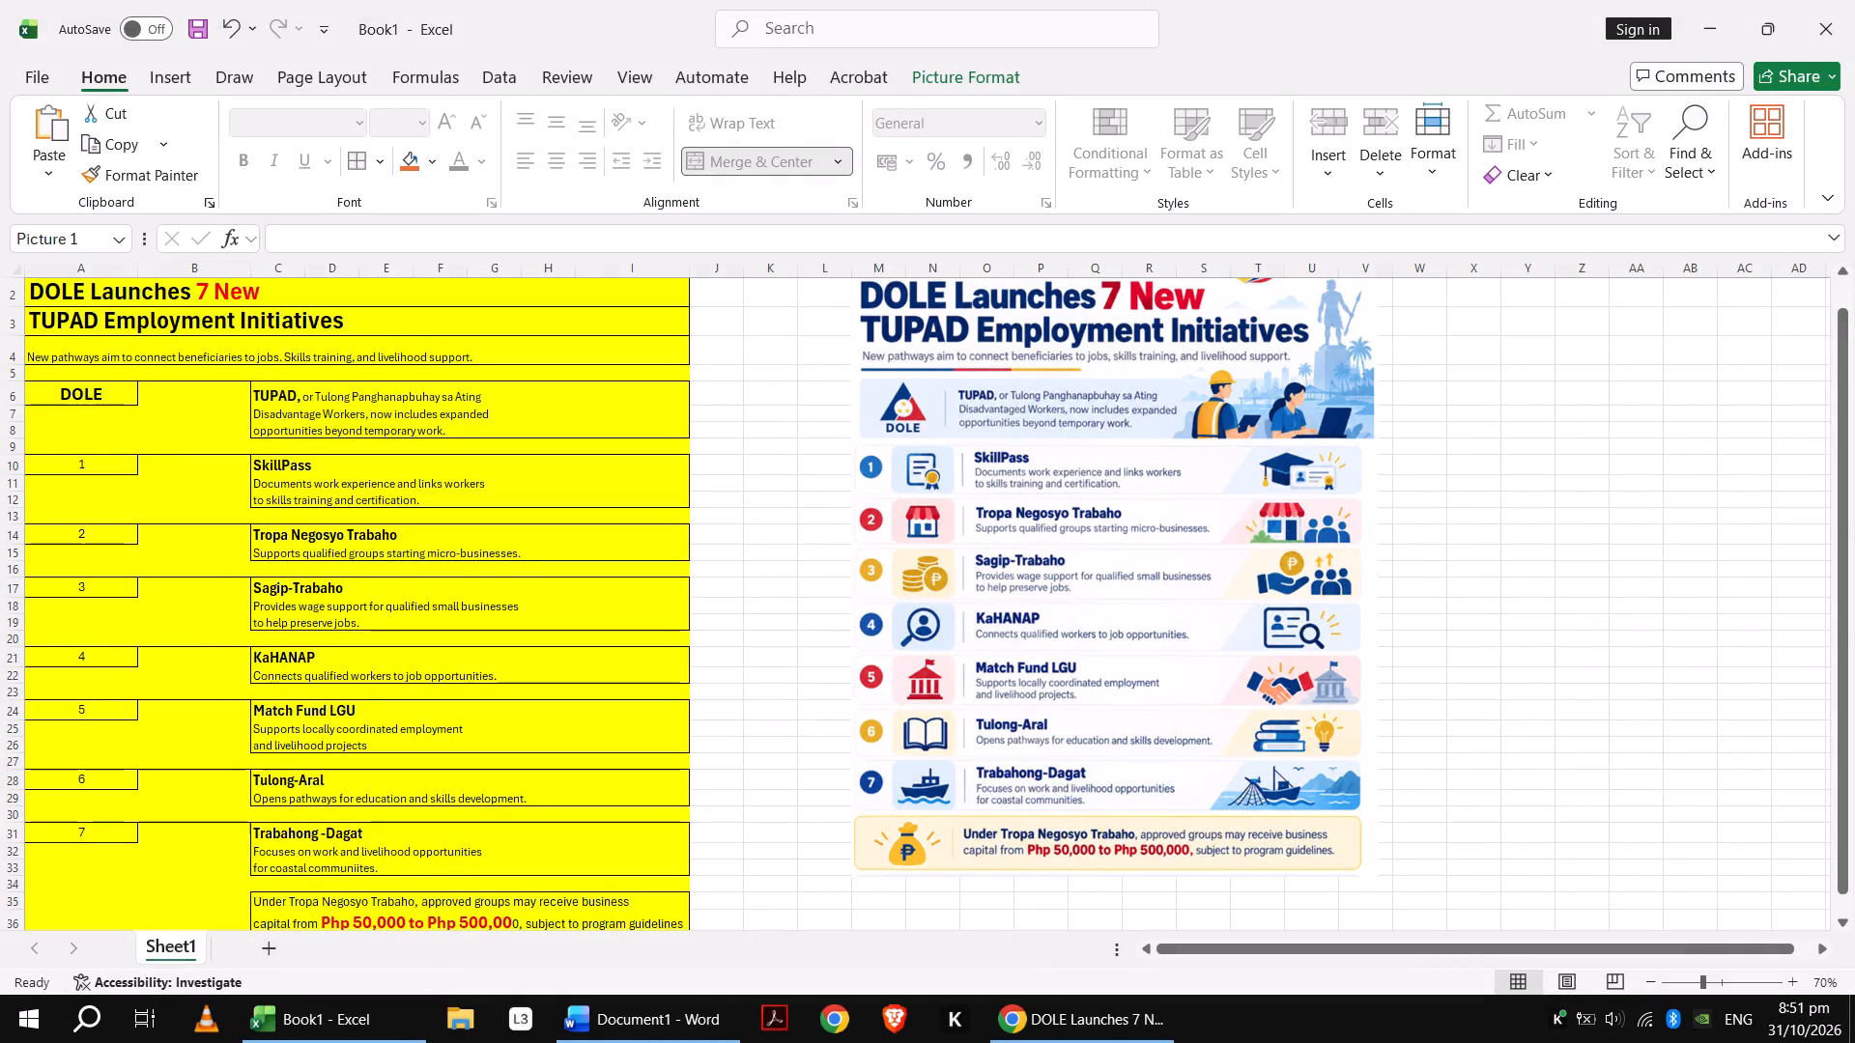
{"action": "right_click", "coordinate": [199, 416]}
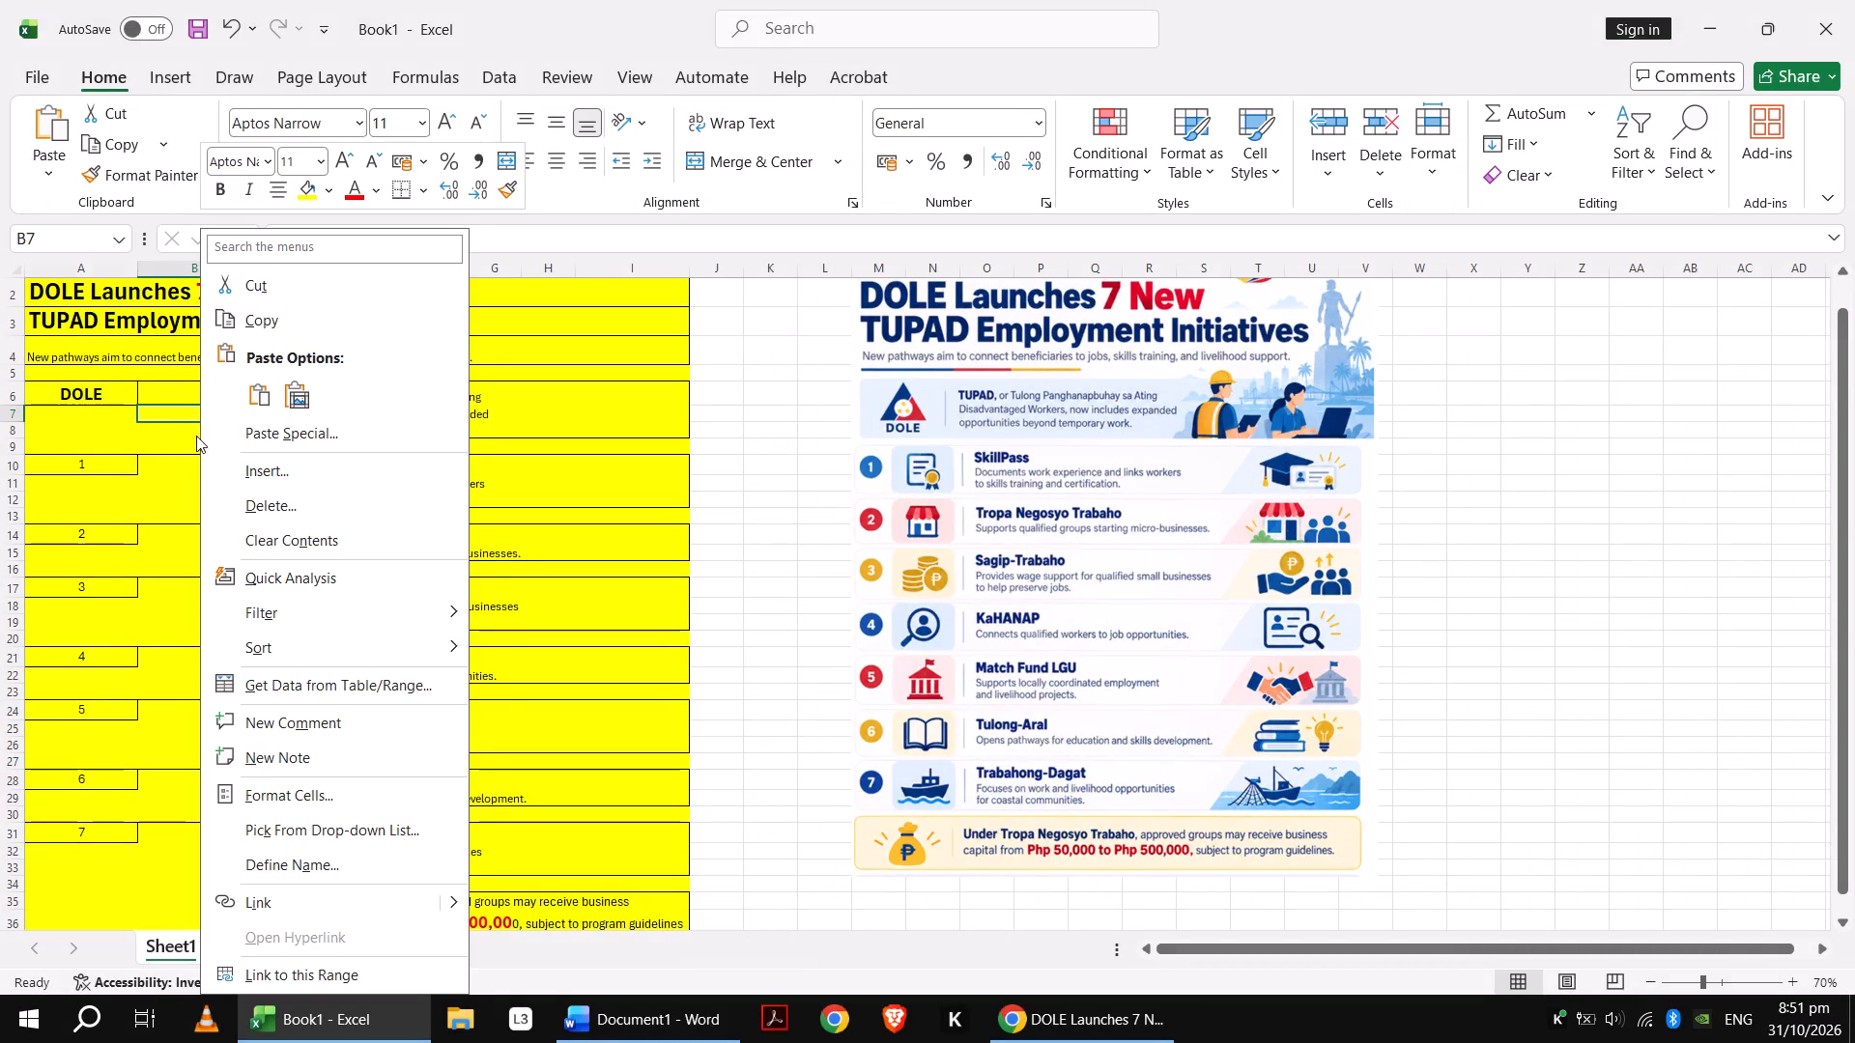
{"action": "left_click", "coordinate": [300, 399]}
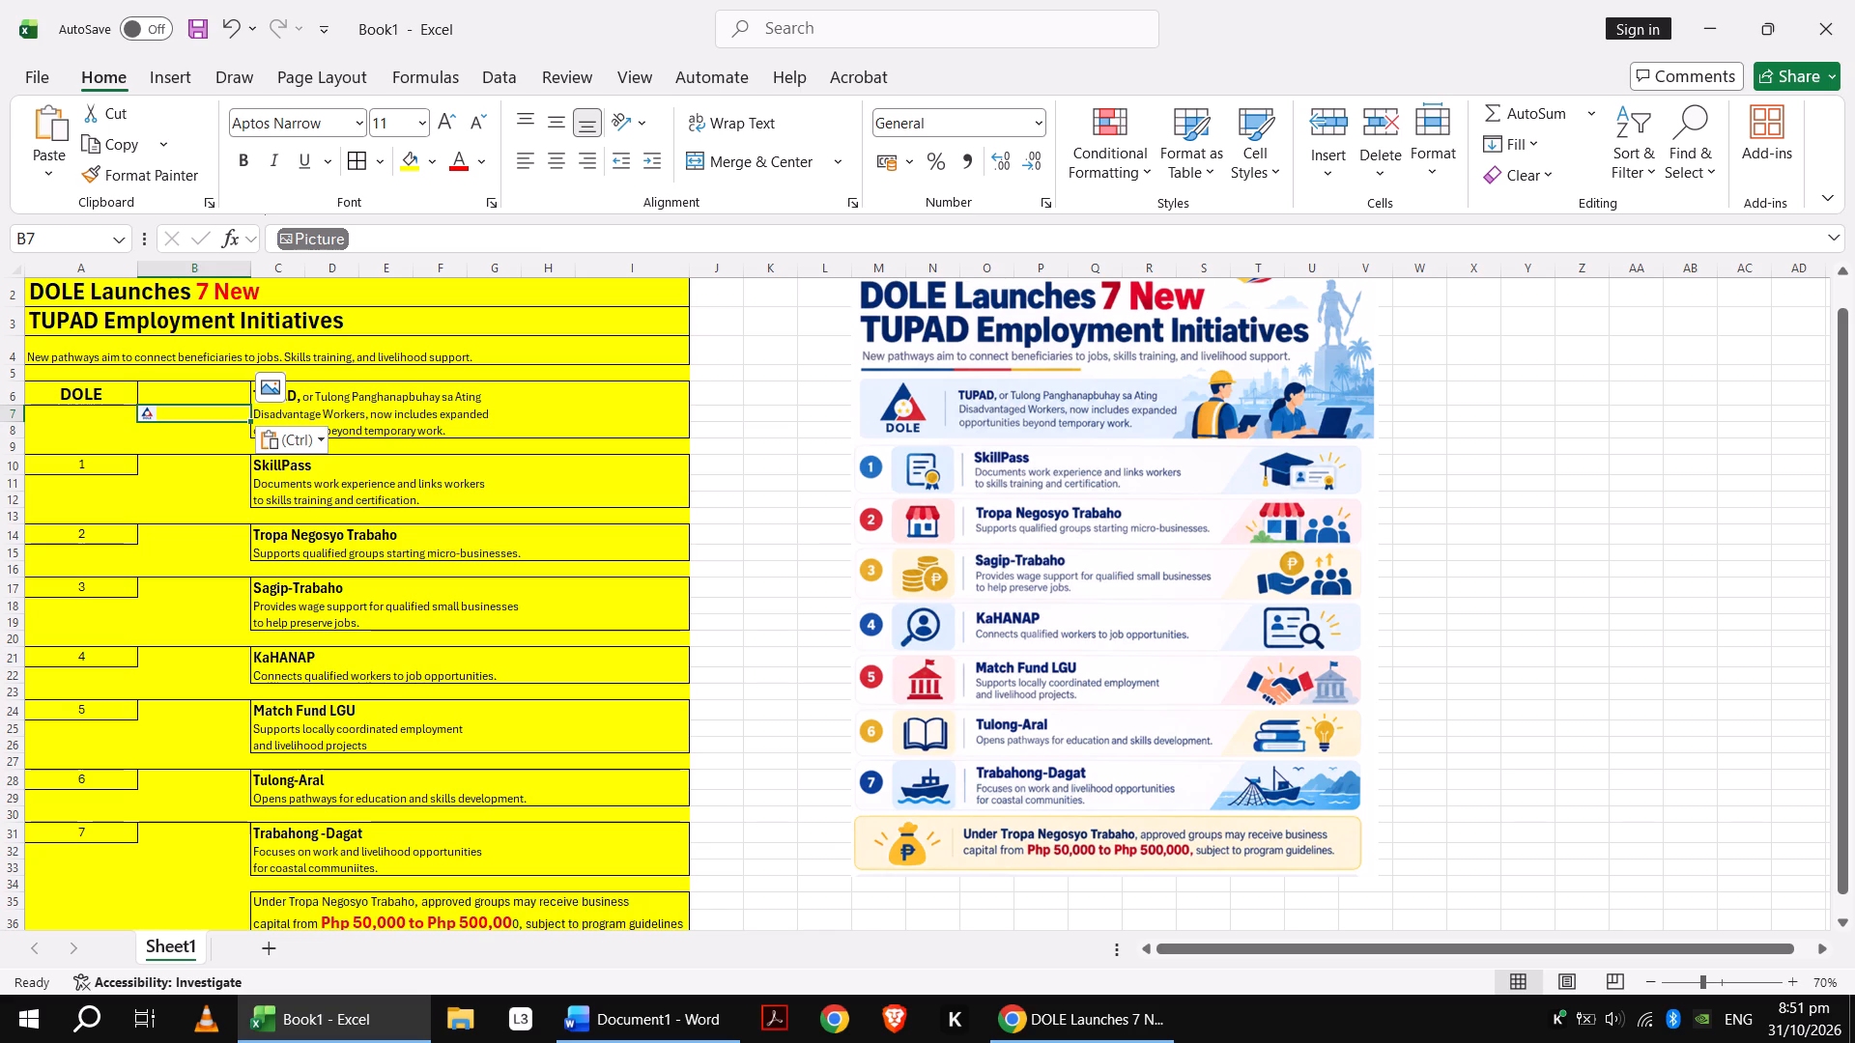
Float the DOLE logo over the cells and enlarge it to about 2.25 by 2.62 cm beside the DOLE label in column B.
{"action": "left_click", "coordinate": [280, 378]}
{"action": "left_click", "coordinate": [182, 430]}
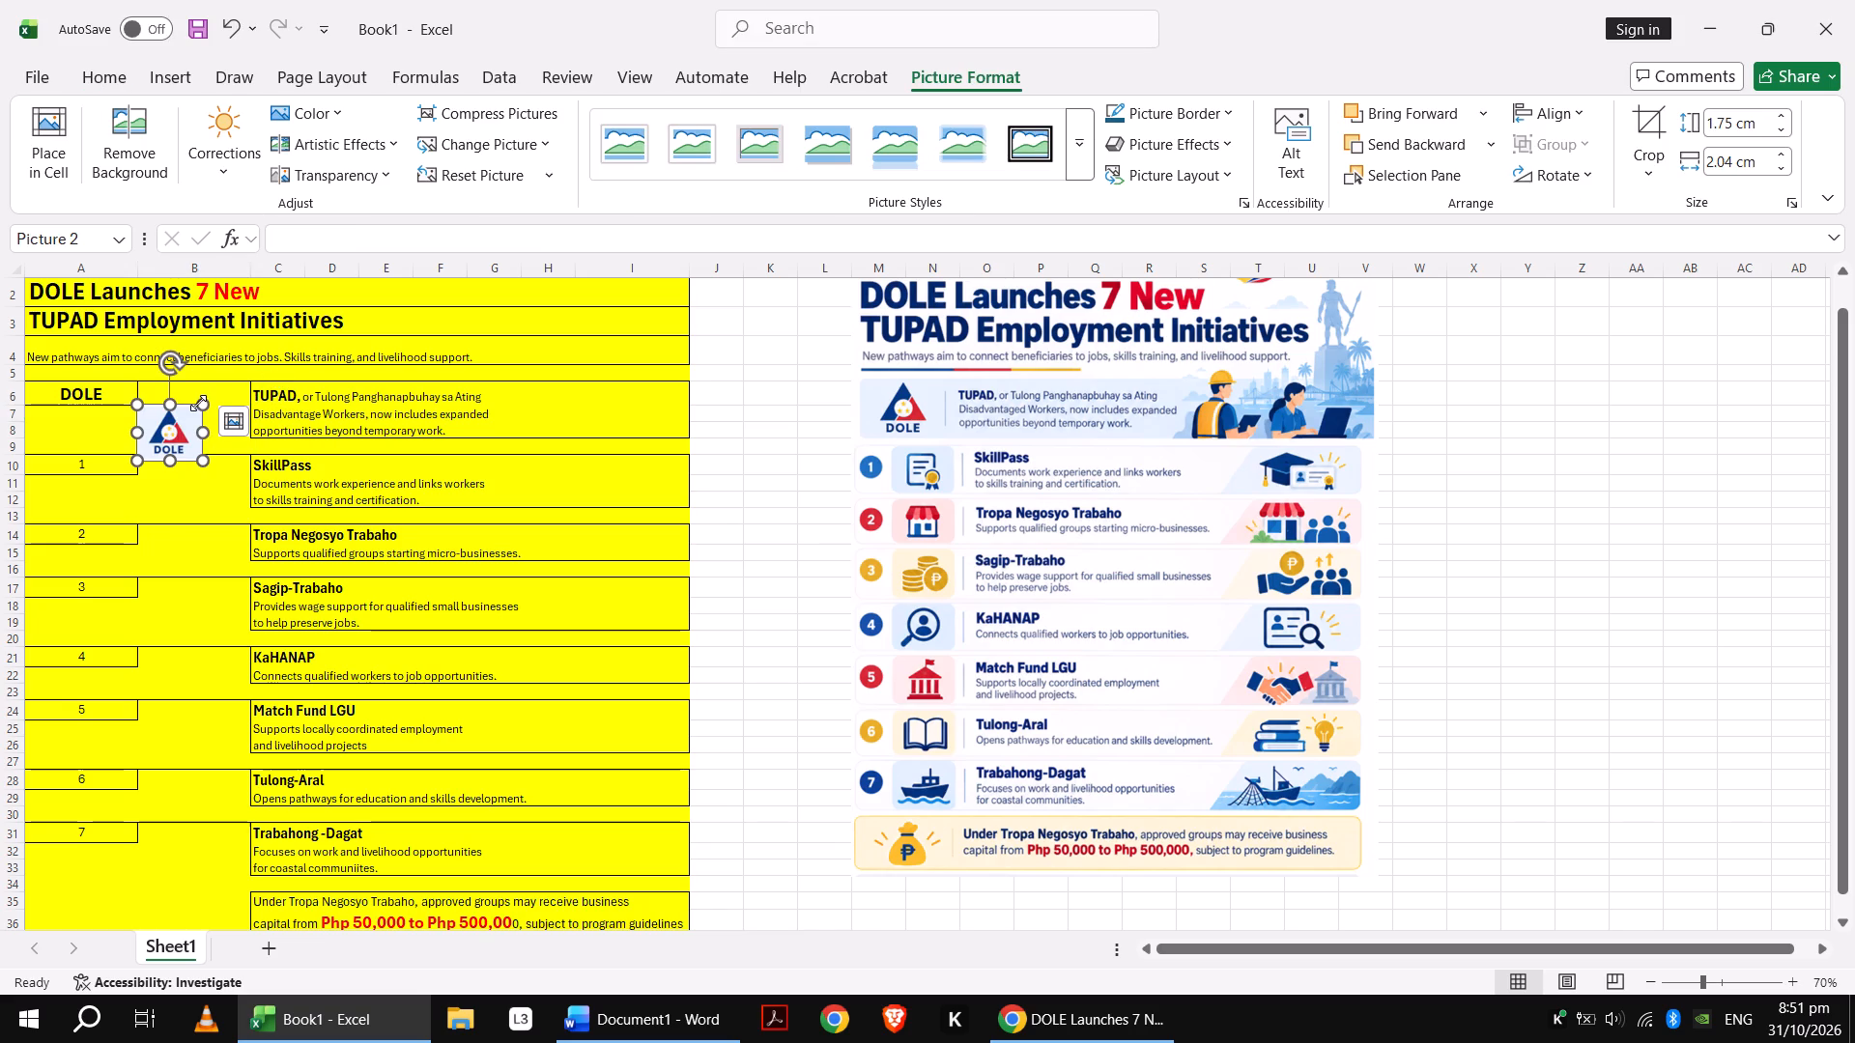
{"action": "left_click_drag", "start_coordinate": [198, 401], "coordinate": [214, 397]}
{"action": "left_click", "coordinate": [185, 422]}
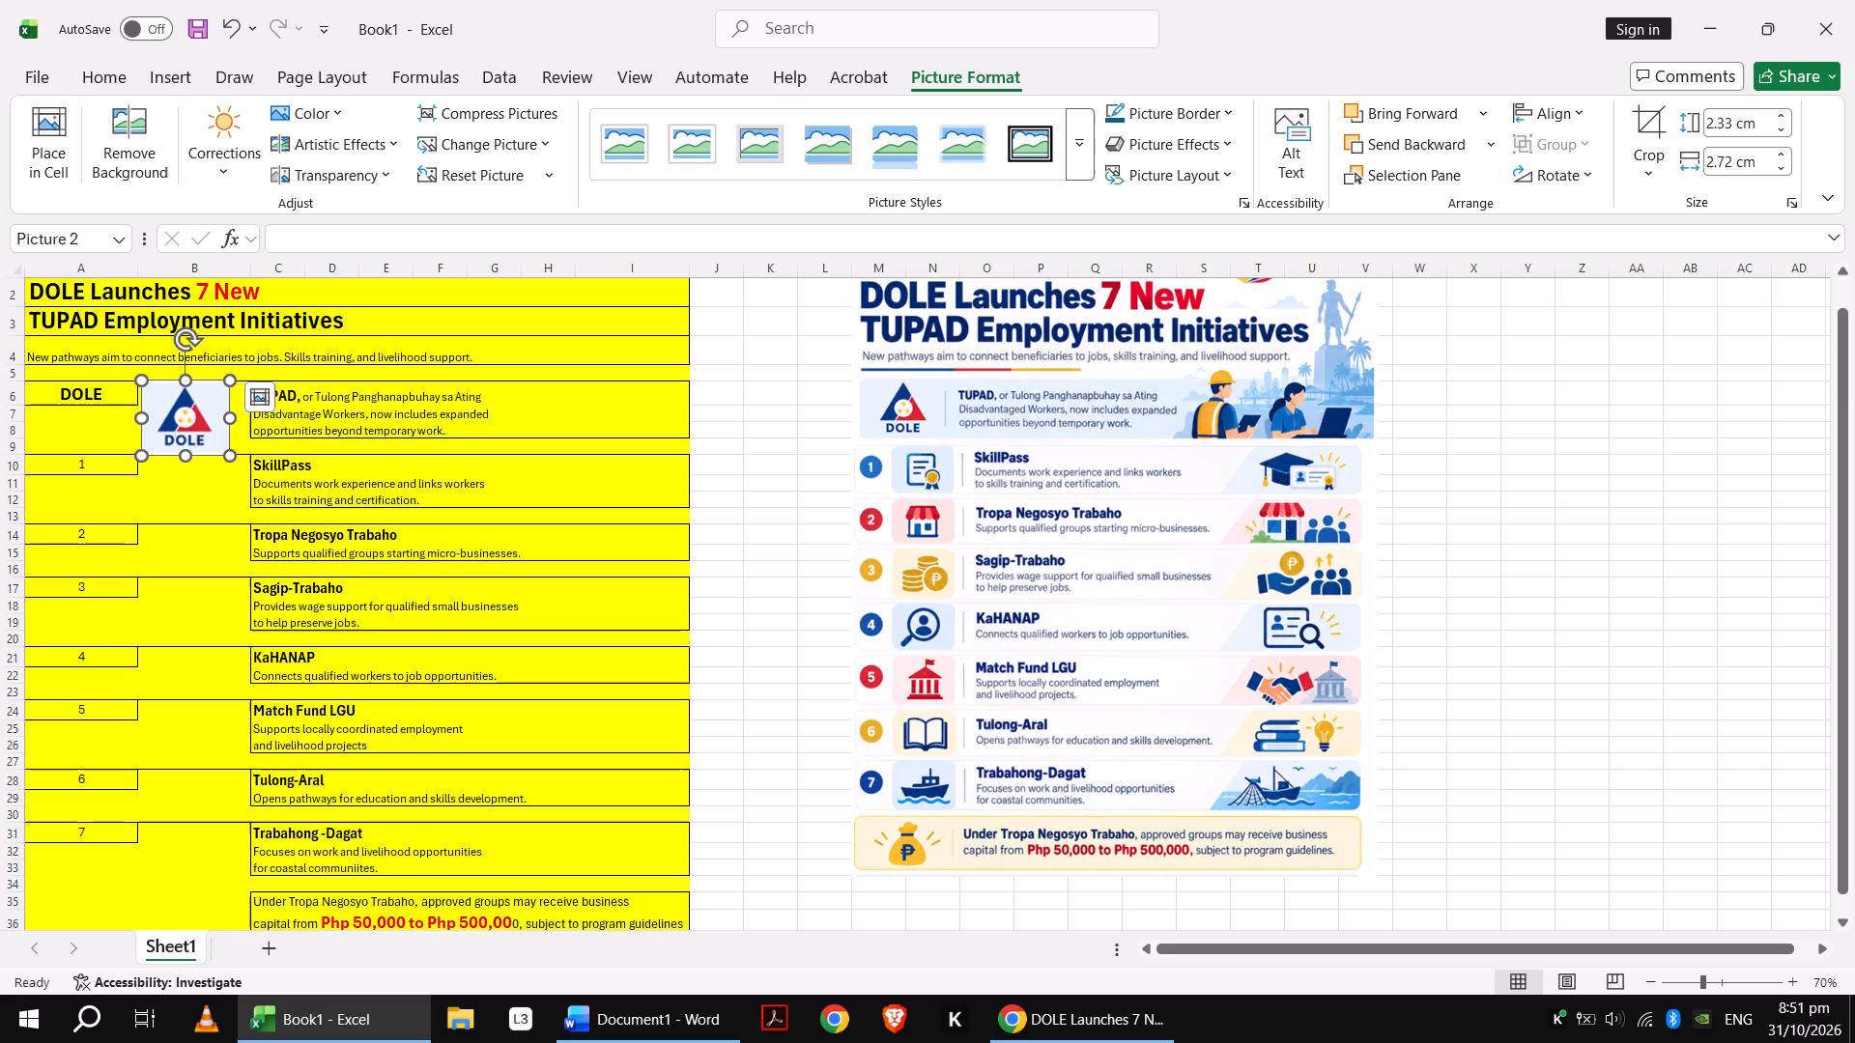
{"action": "left_click", "coordinate": [229, 454]}
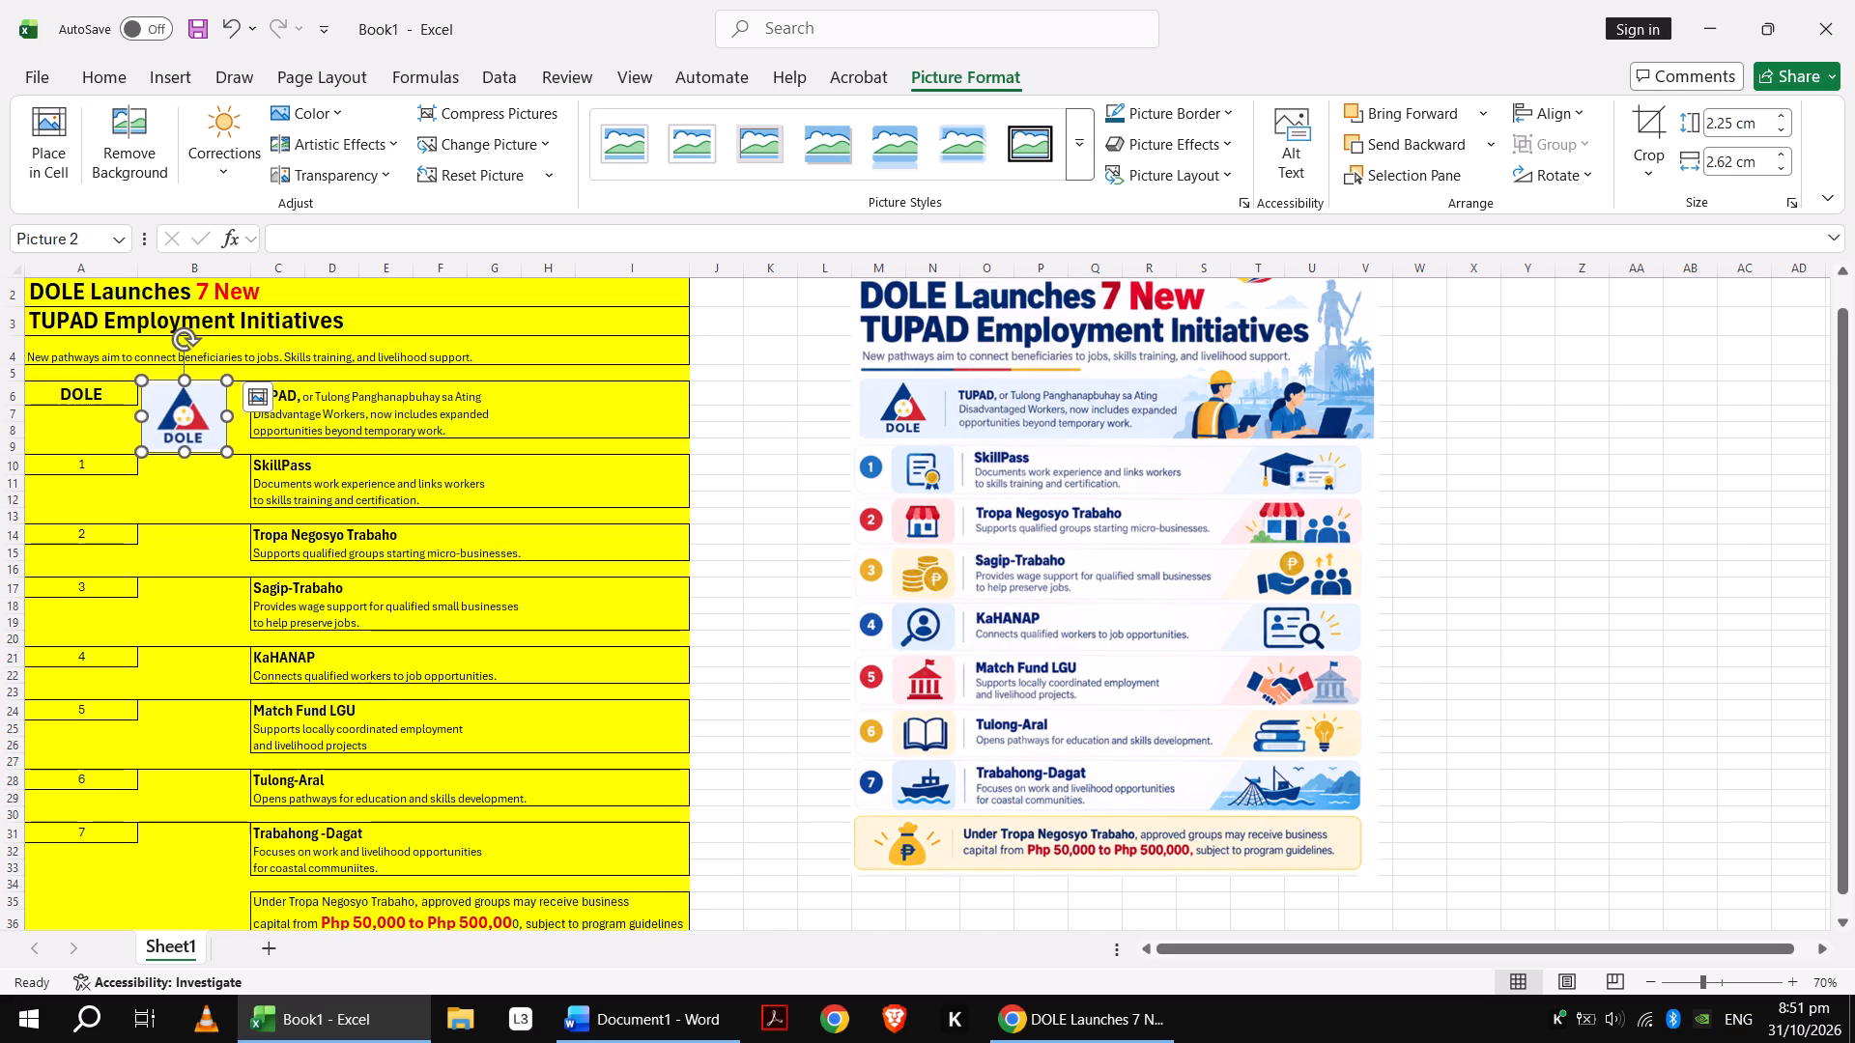
Merge and center cells A6 to A9 holding the DOLE label.
{"action": "left_click_drag", "start_coordinate": [98, 391], "coordinate": [102, 444]}
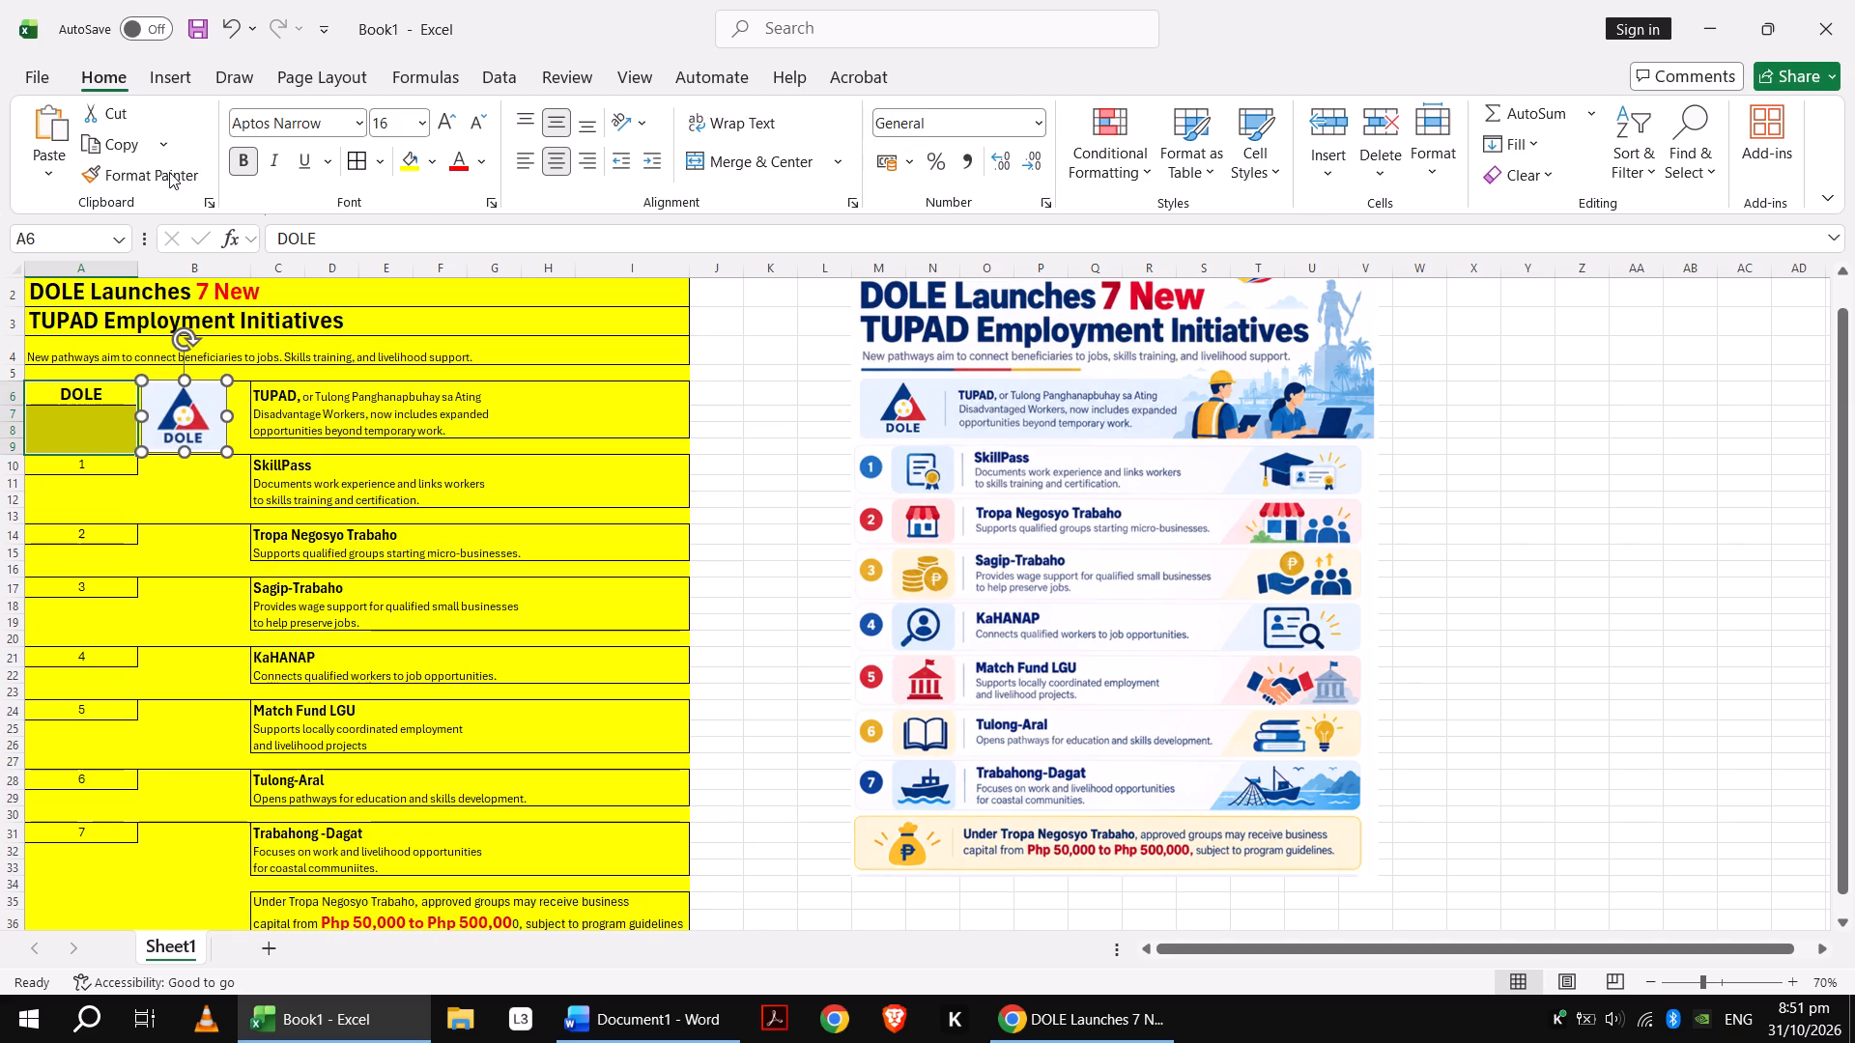
{"action": "left_click", "coordinate": [107, 72]}
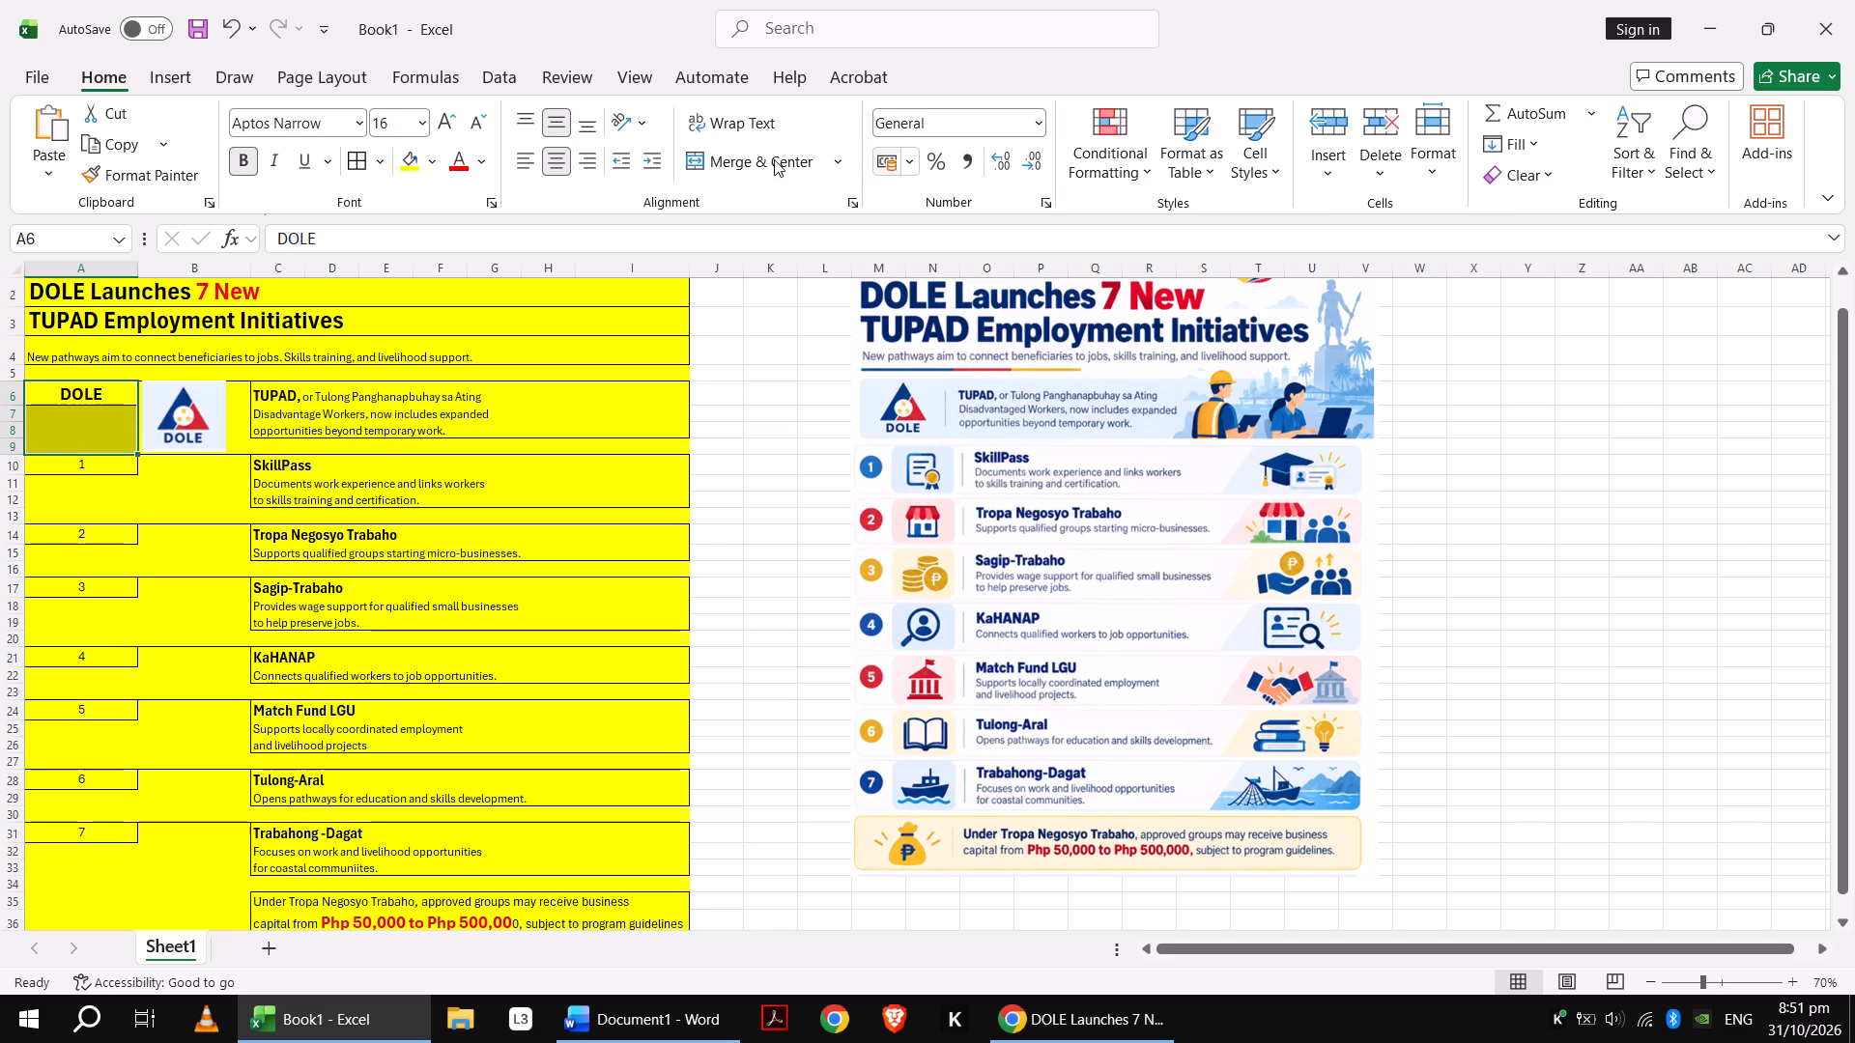
{"action": "left_click", "coordinate": [763, 156]}
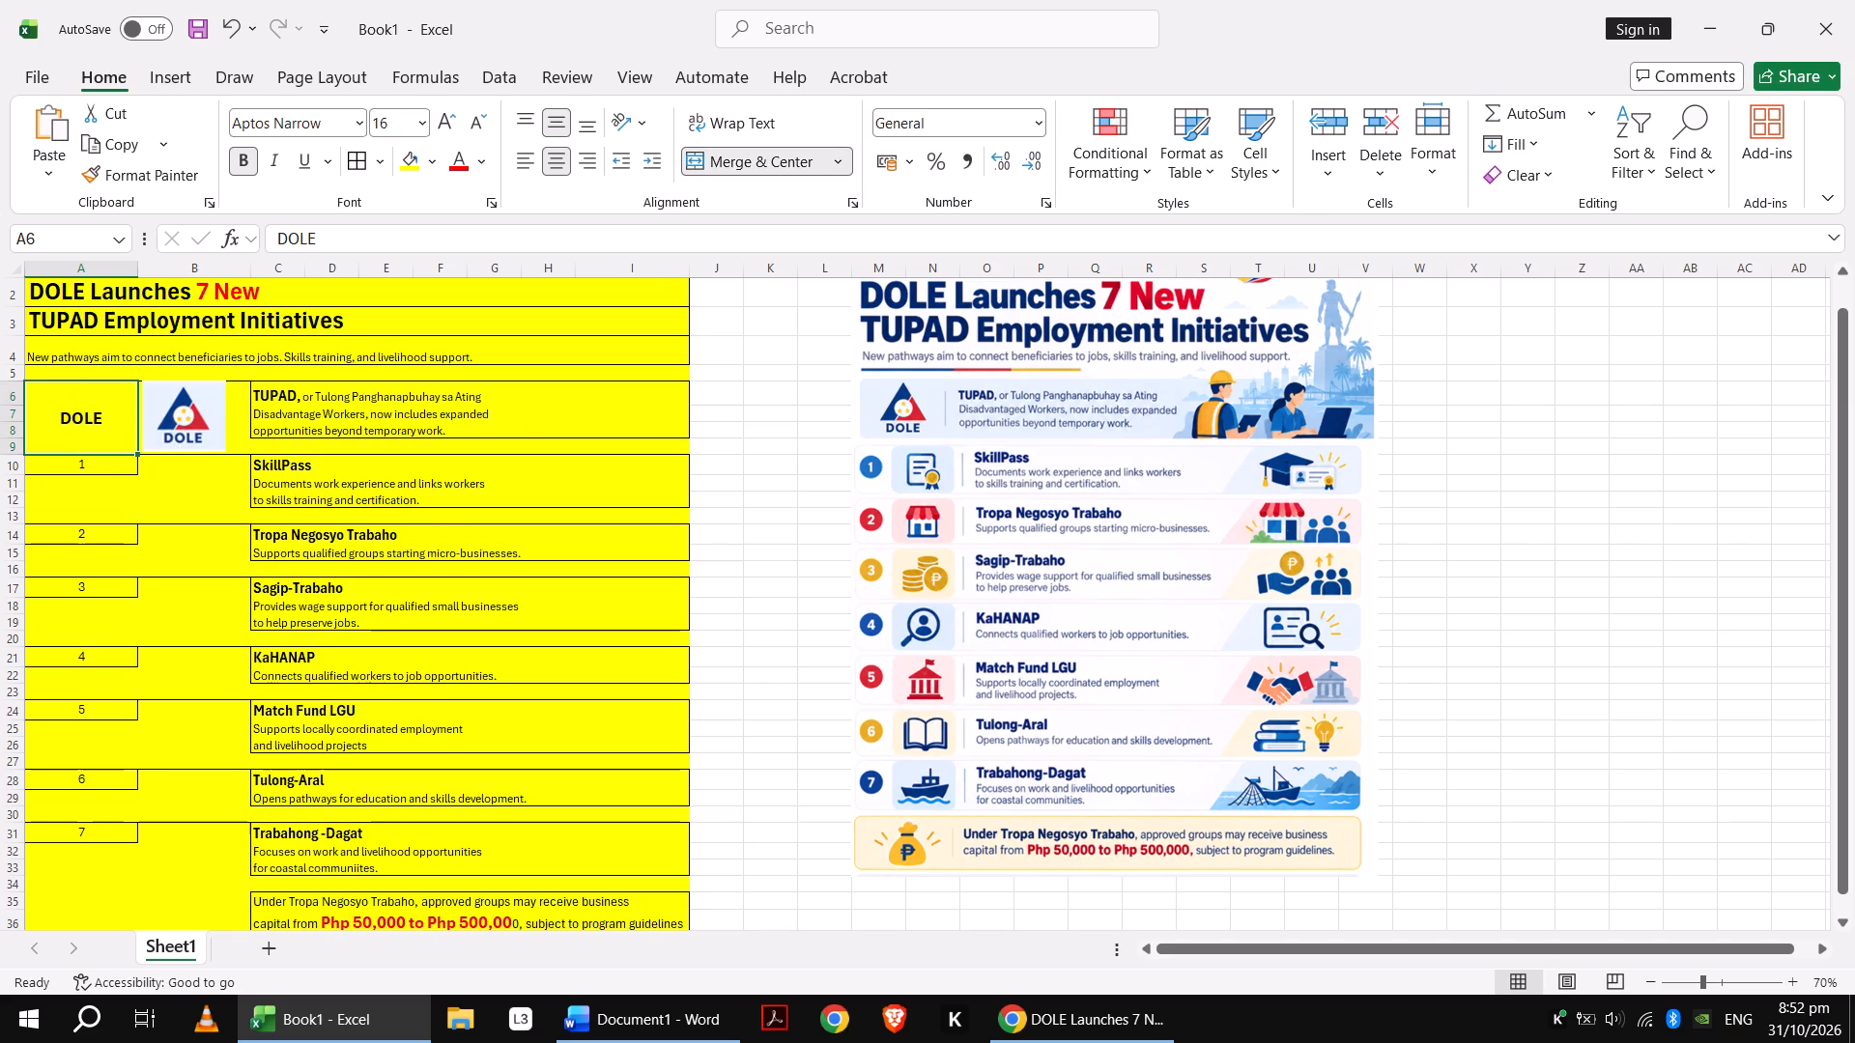
Snip the SkillPass certificate icon from the infographic, paste it at cell B10 and enlarge it to about the DOLE logo's width.
{"action": "left_click", "coordinate": [1063, 467]}
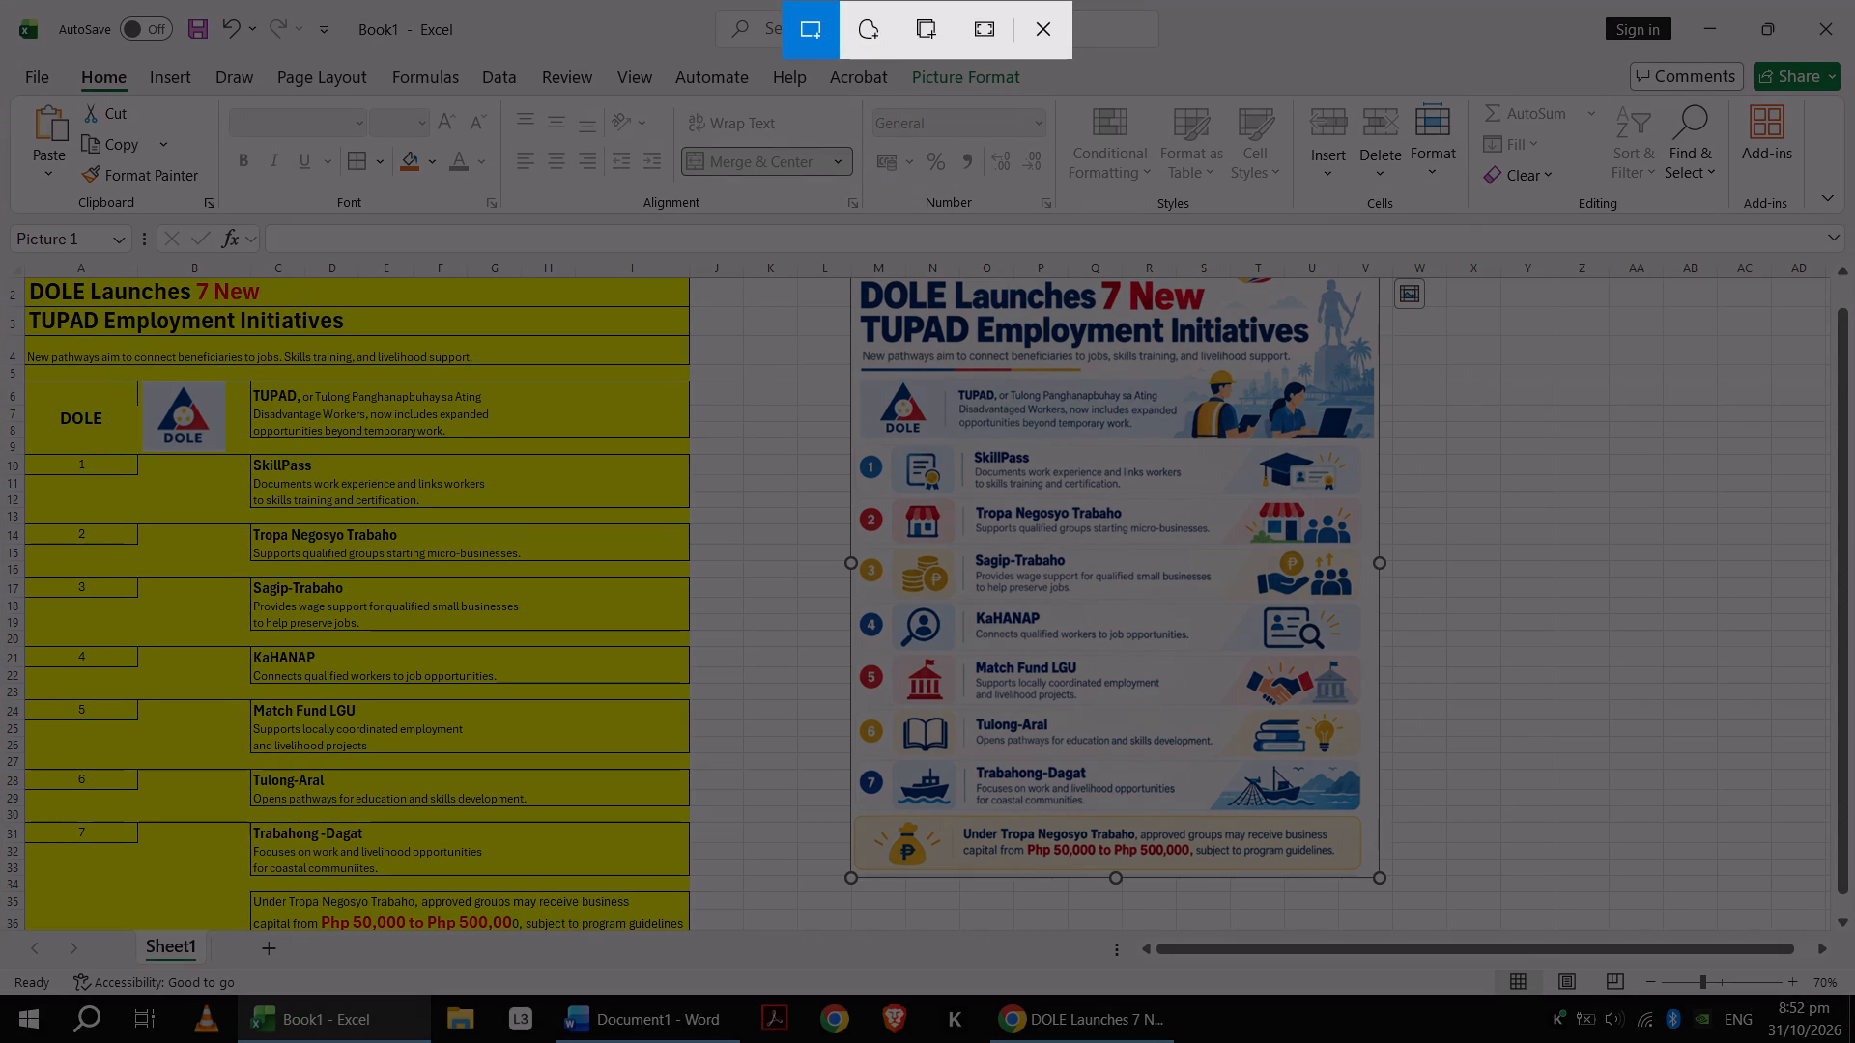
{"action": "left_click_drag", "start_coordinate": [894, 448], "coordinate": [953, 493]}
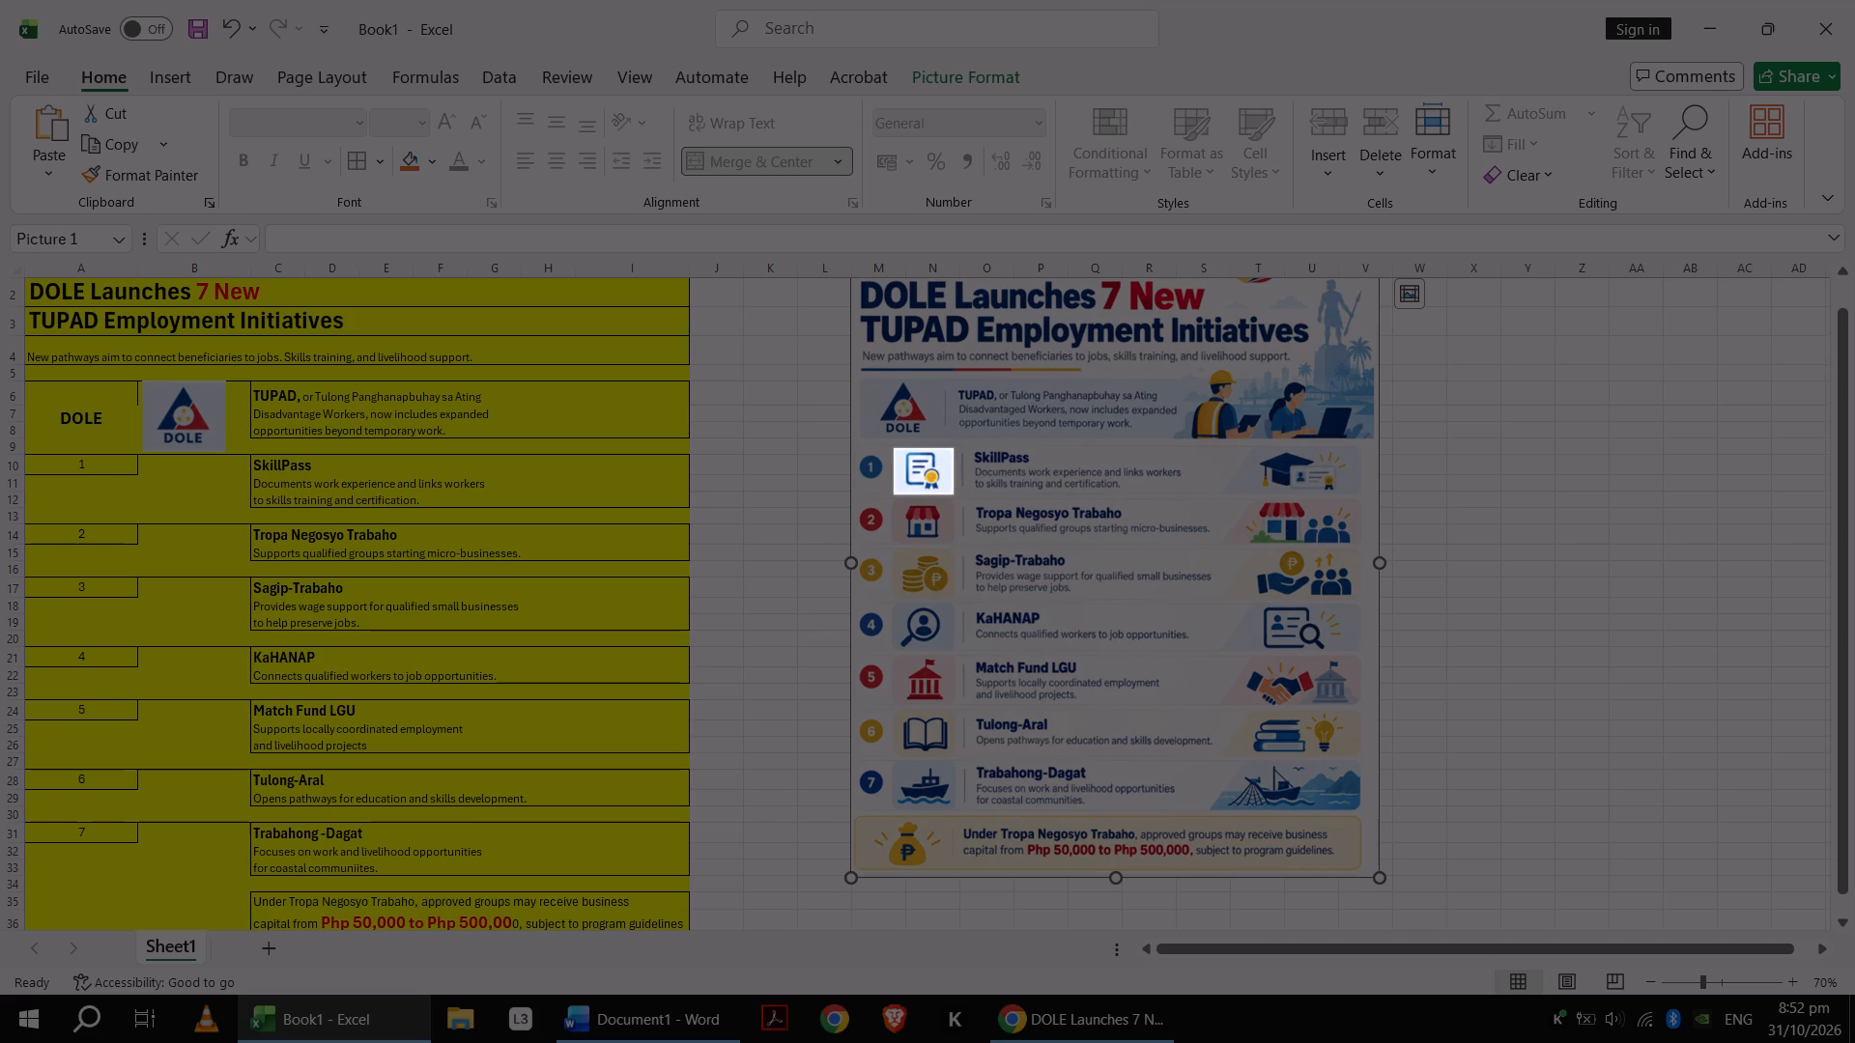
{"action": "left_click_drag", "start_coordinate": [953, 493], "coordinate": [951, 493]}
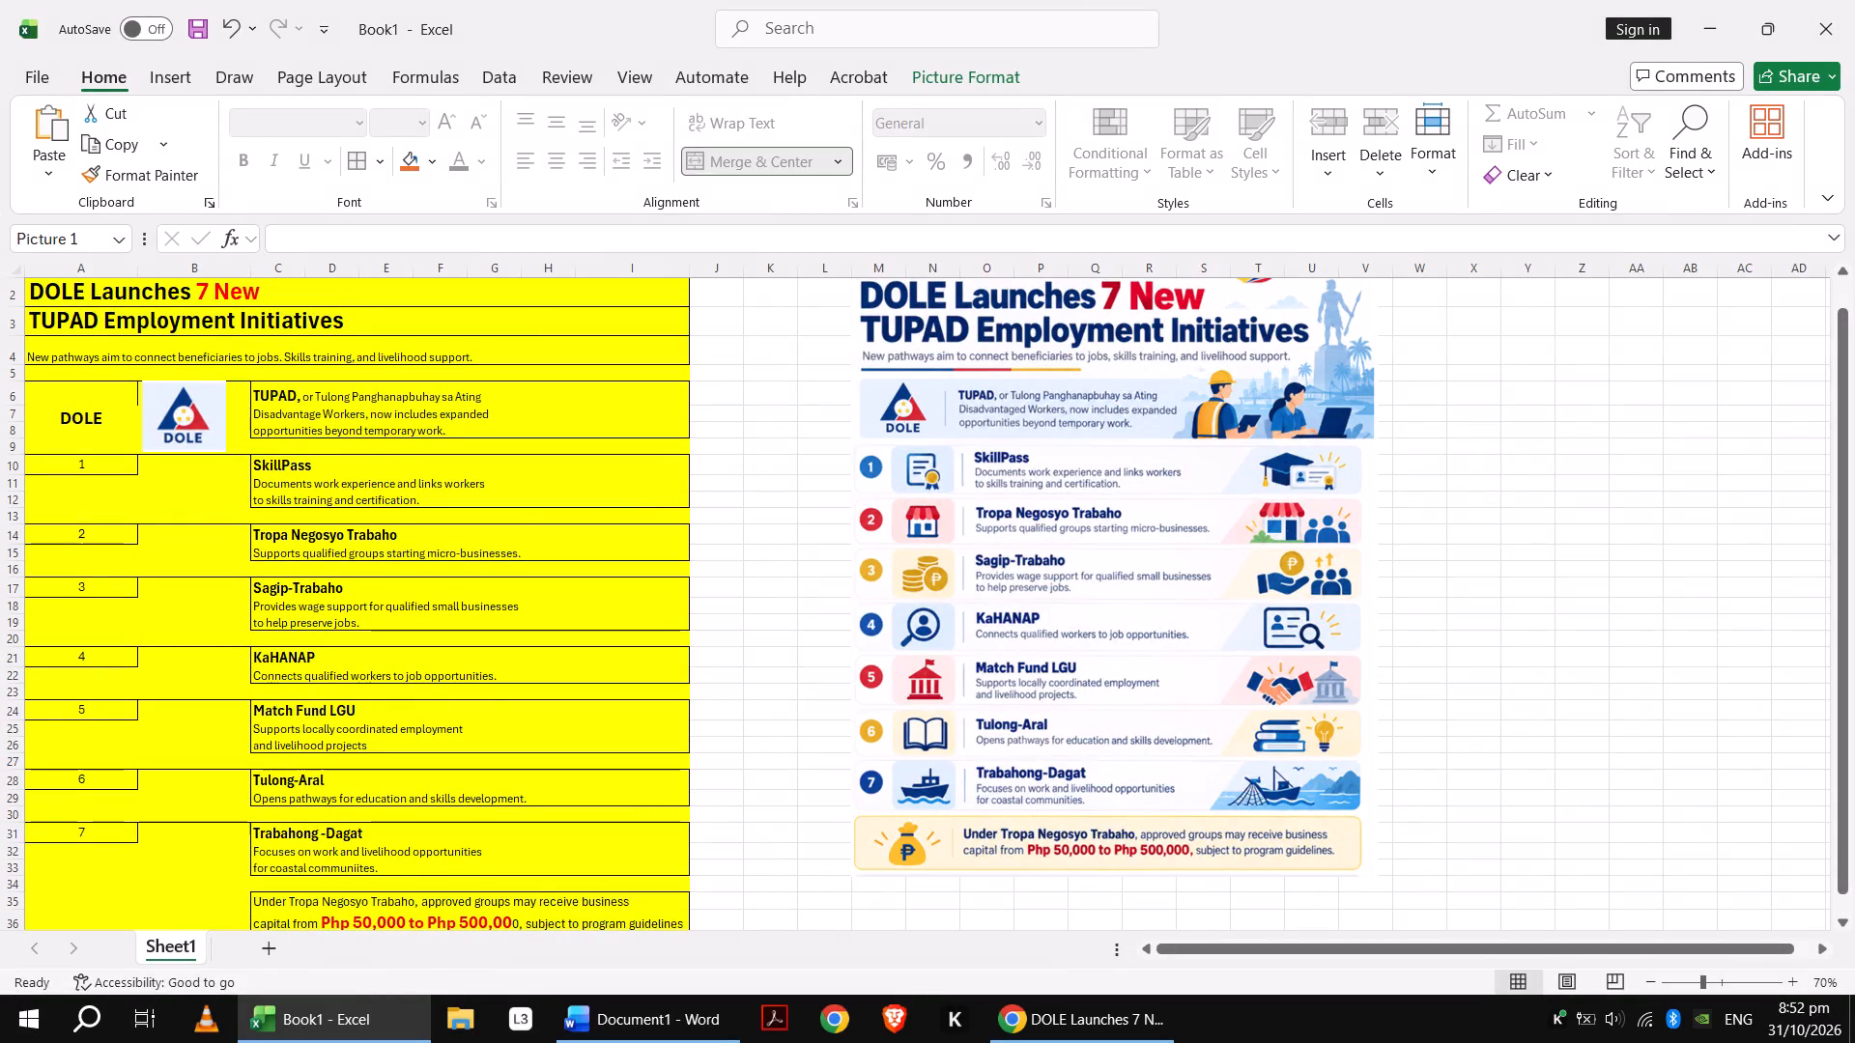
{"action": "left_click", "coordinate": [168, 471]}
{"action": "key", "text": "ctrl+v"}
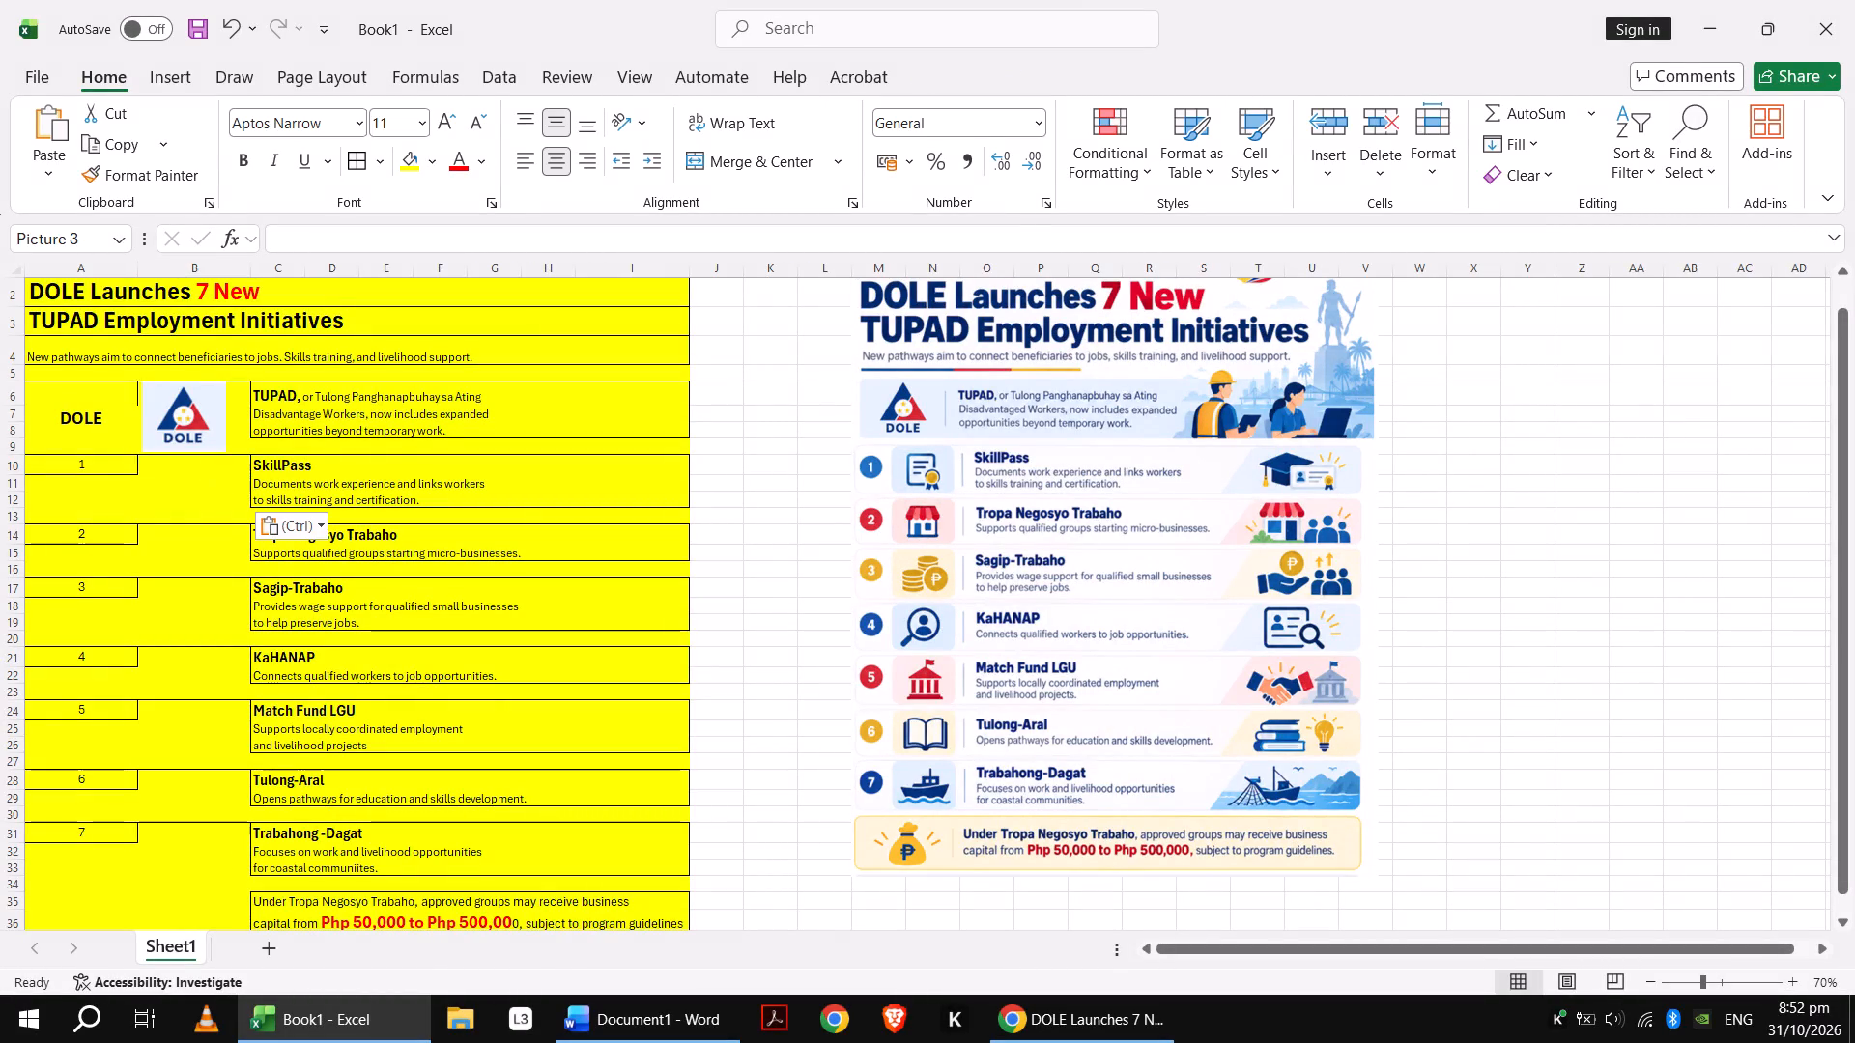
{"action": "left_click_drag", "start_coordinate": [193, 495], "coordinate": [226, 524]}
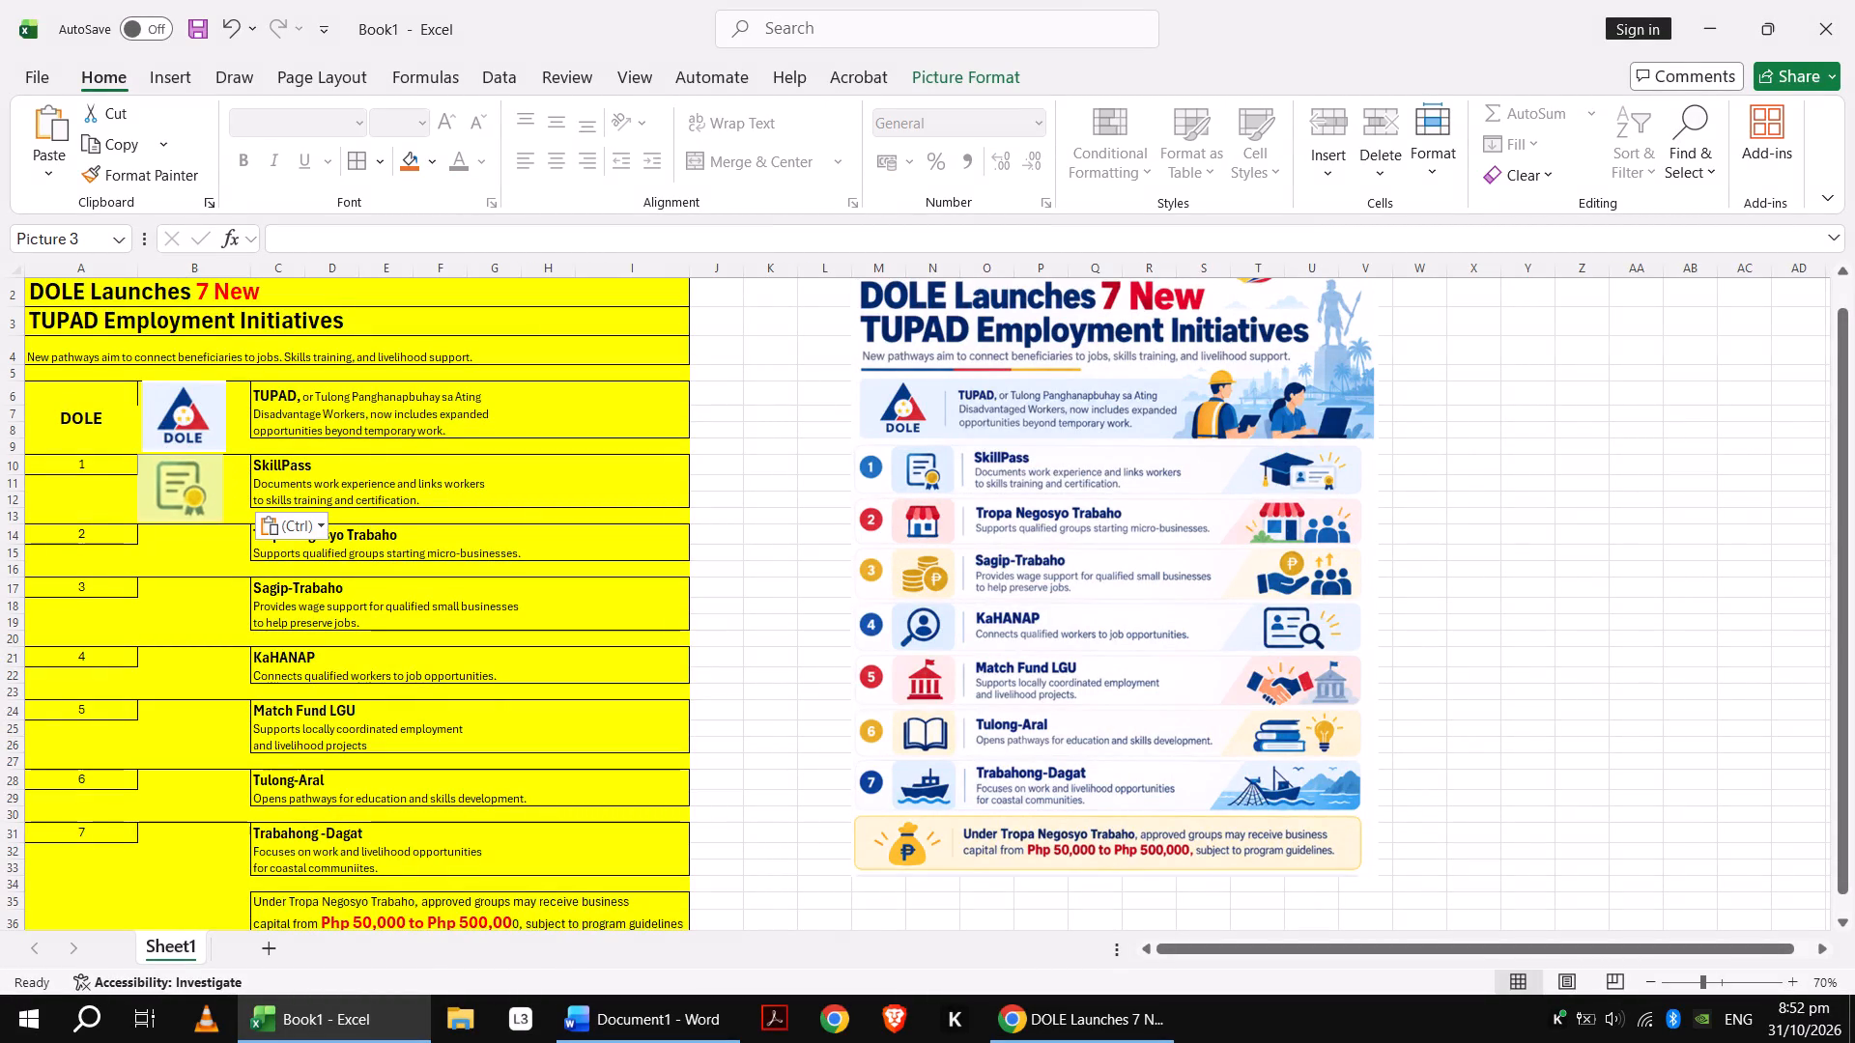
{"action": "left_click_drag", "start_coordinate": [226, 524], "coordinate": [224, 521]}
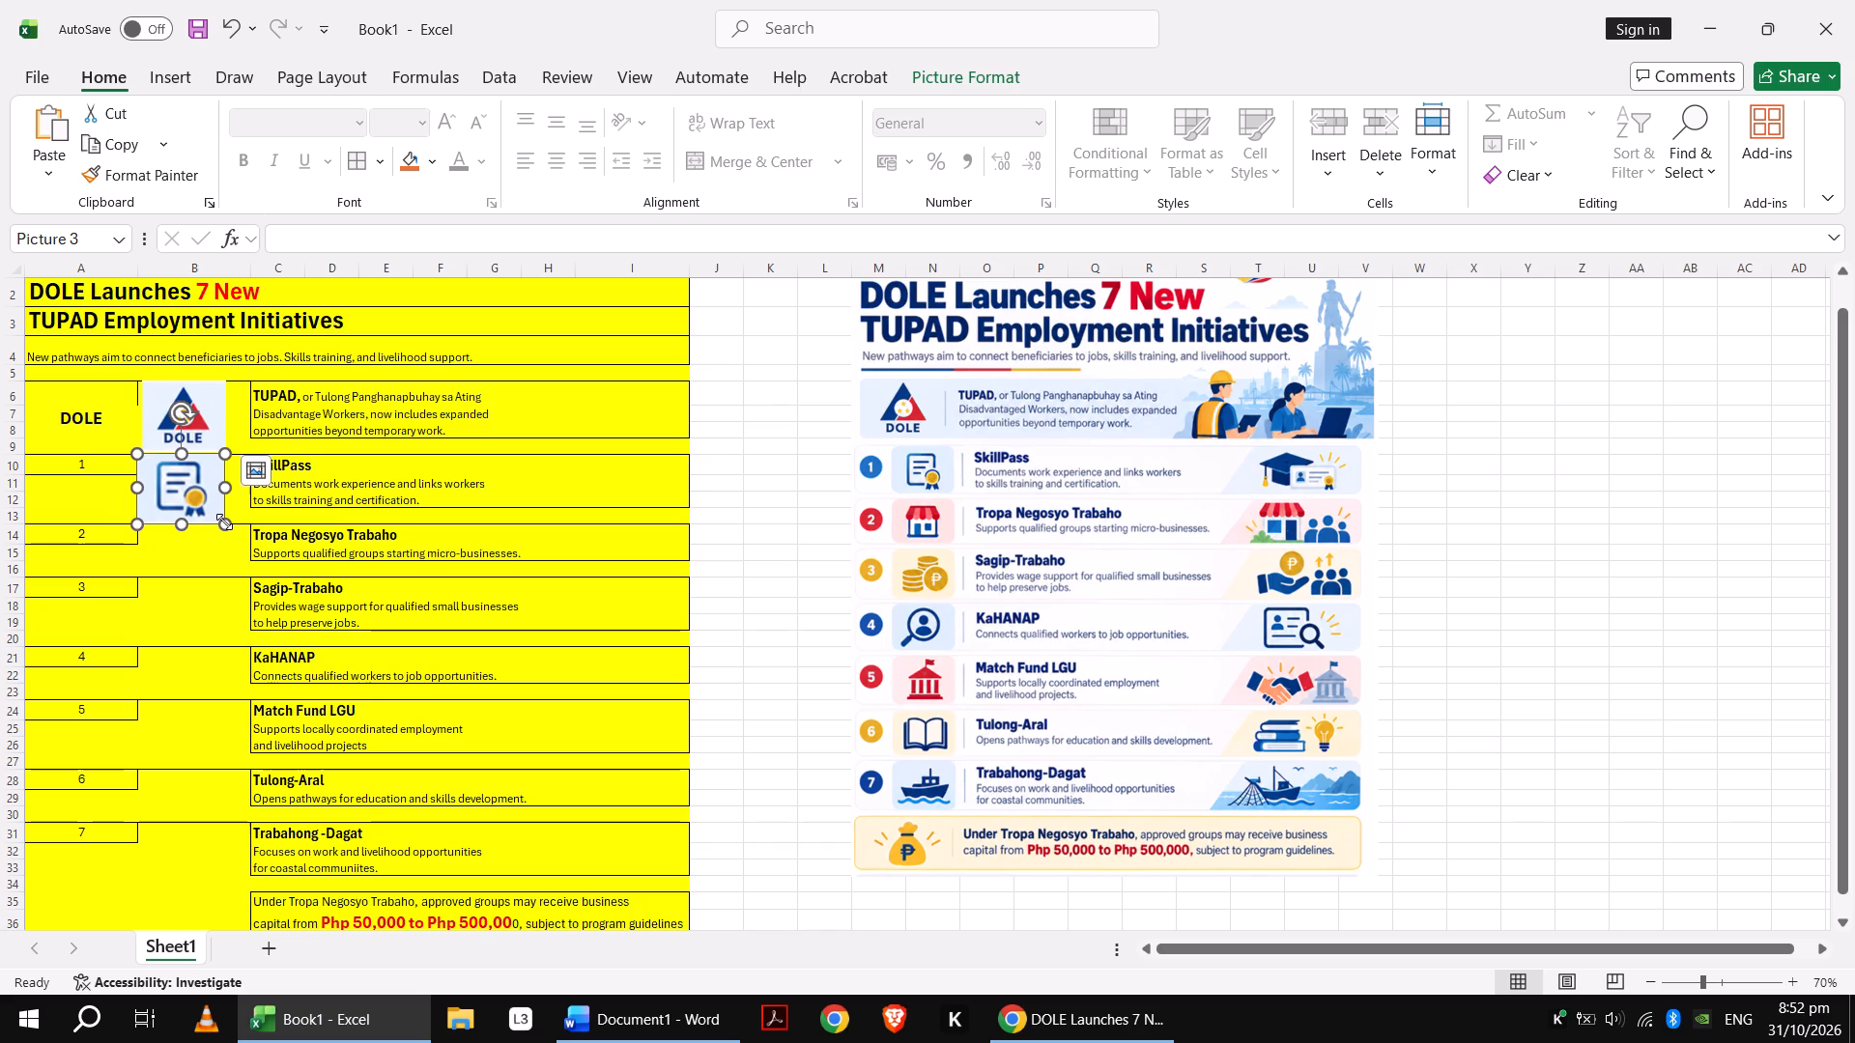
{"action": "left_click", "coordinate": [271, 571]}
Snip the Tropa Negosyo Trabaho store icon from the infographic, paste it at cell B14 and enlarge it to match the SkillPass icon.
{"action": "left_click", "coordinate": [216, 551]}
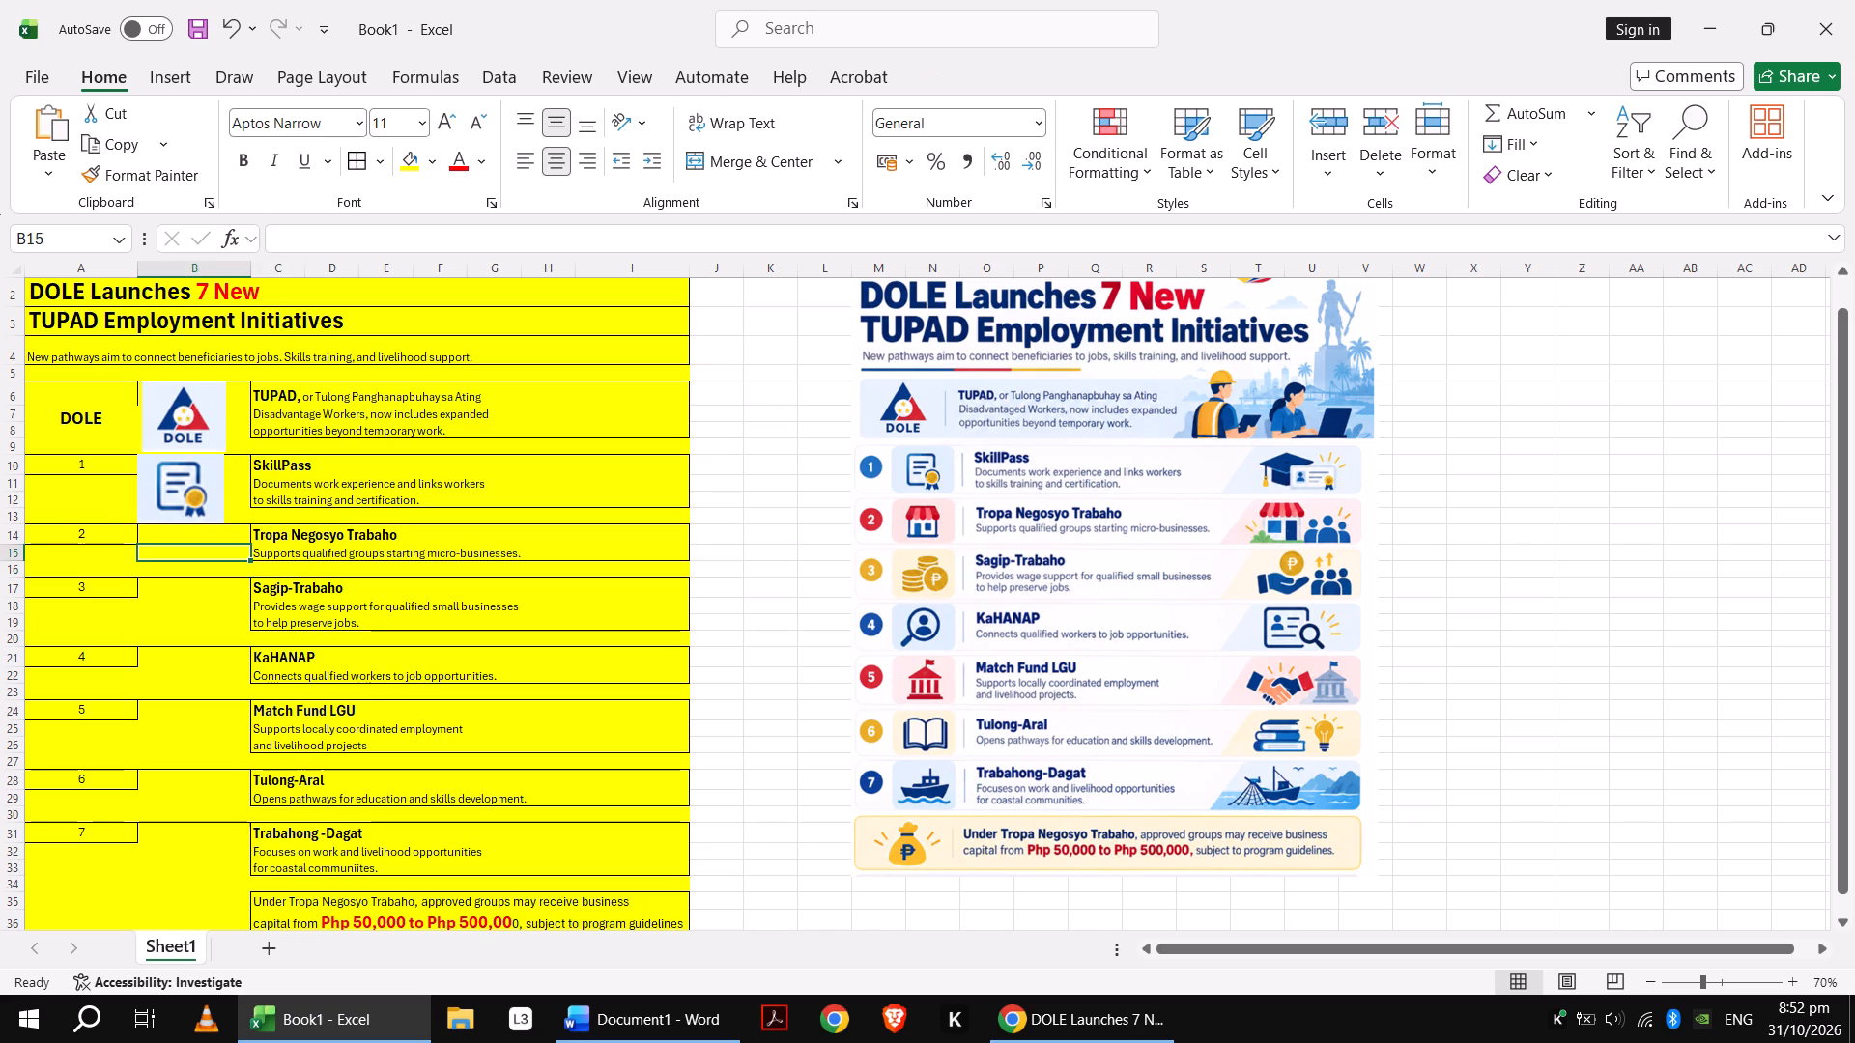
{"action": "key", "text": "Print"}
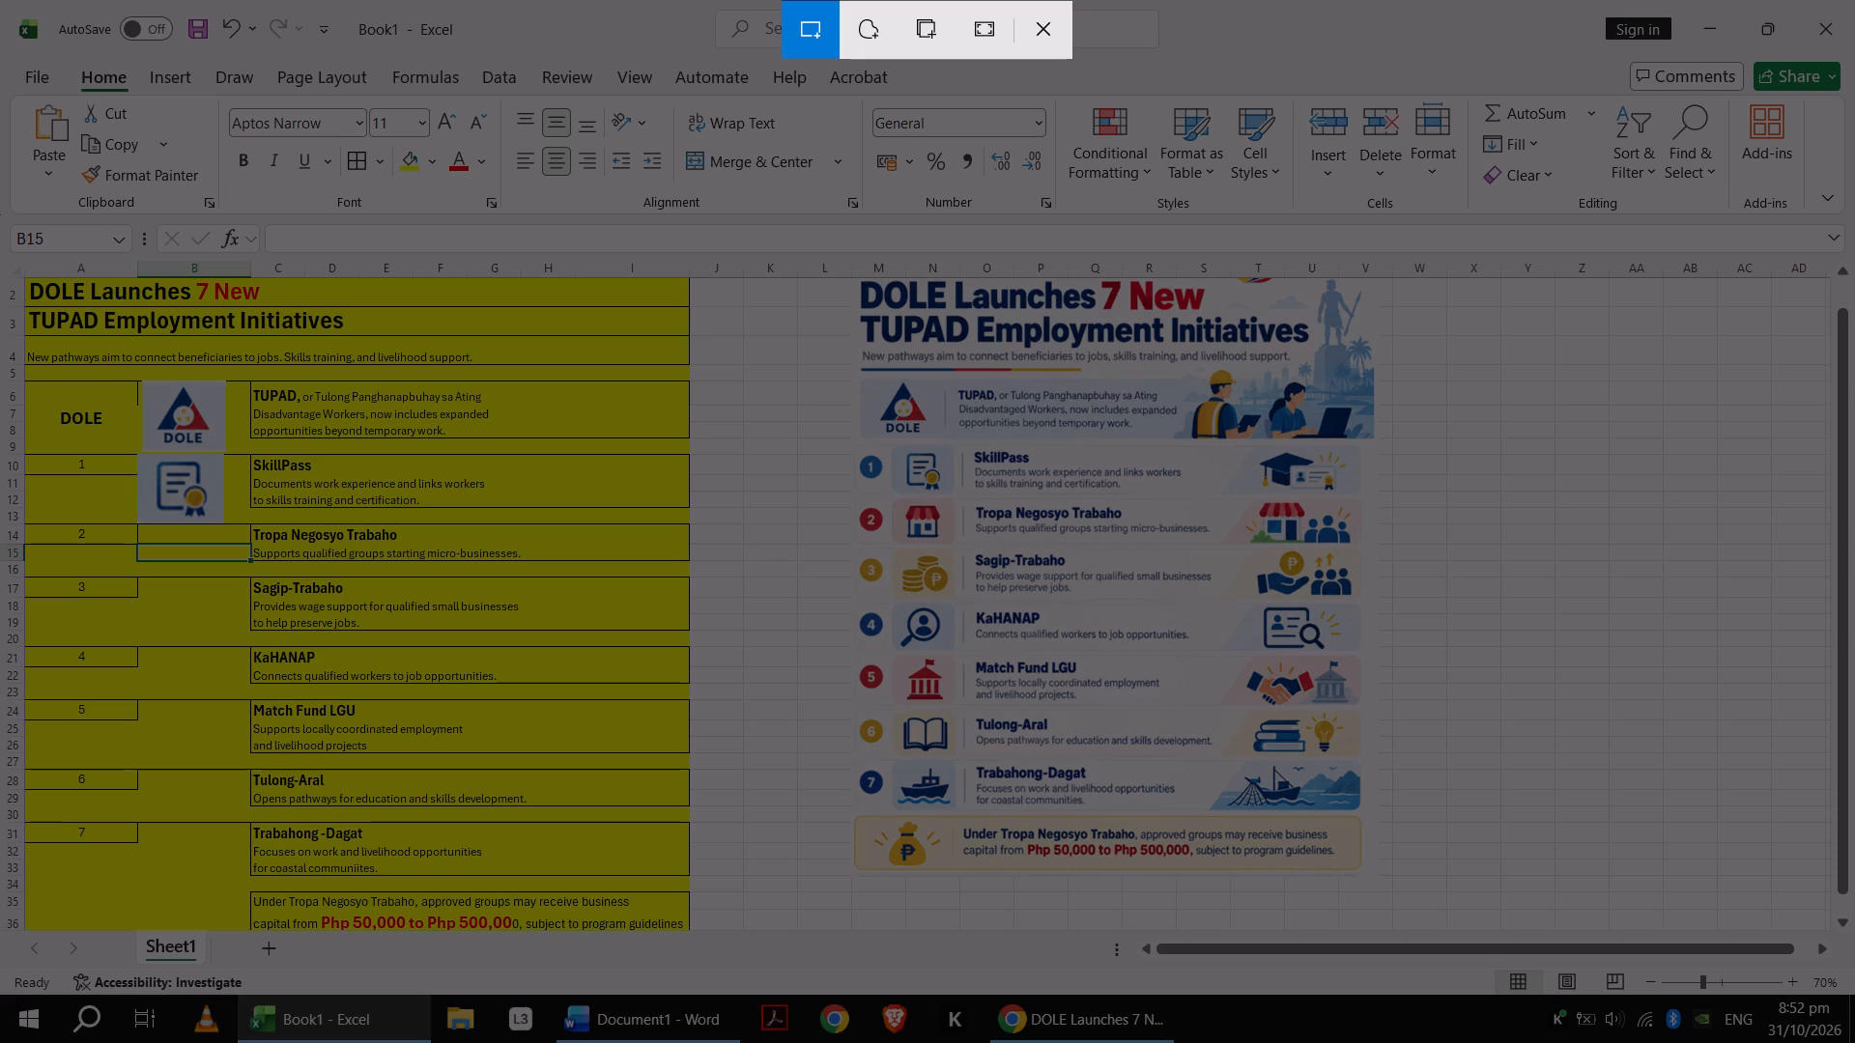
{"action": "left_click_drag", "start_coordinate": [891, 498], "coordinate": [946, 541]}
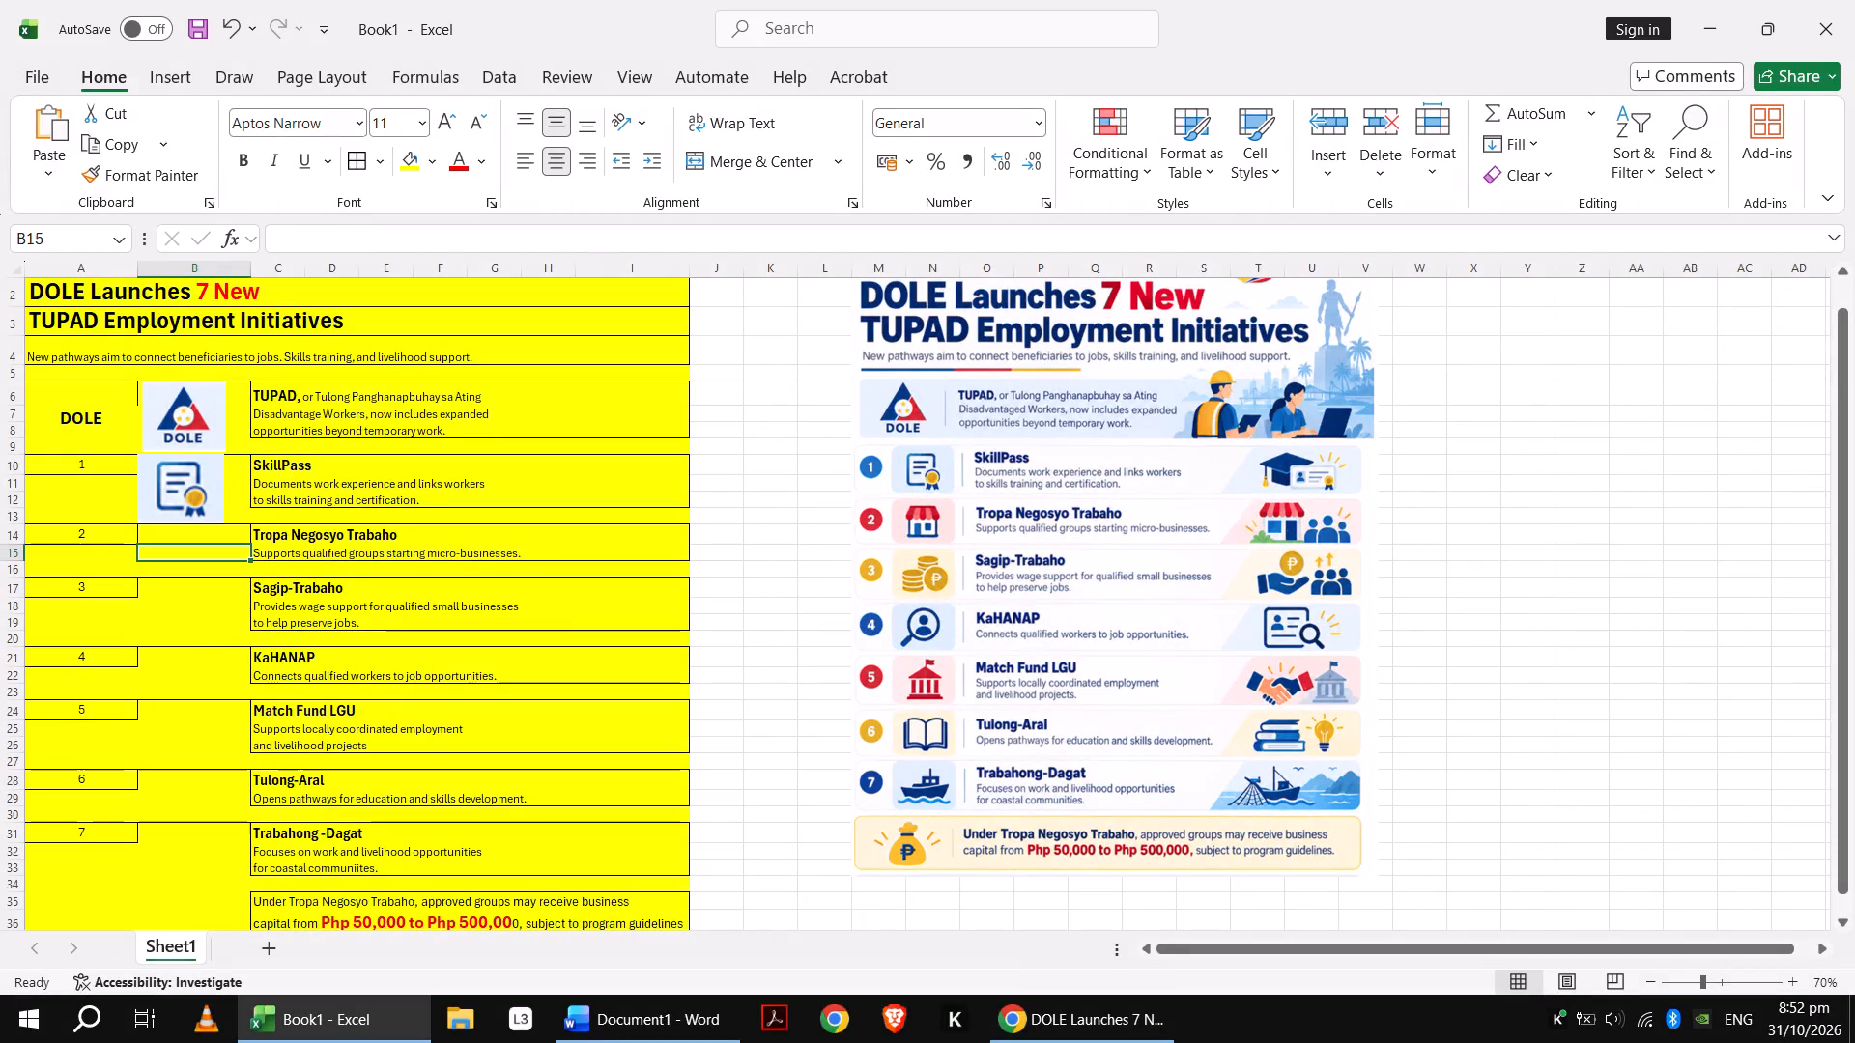
{"action": "left_click", "coordinate": [165, 537]}
{"action": "key", "text": "ctrl+v"}
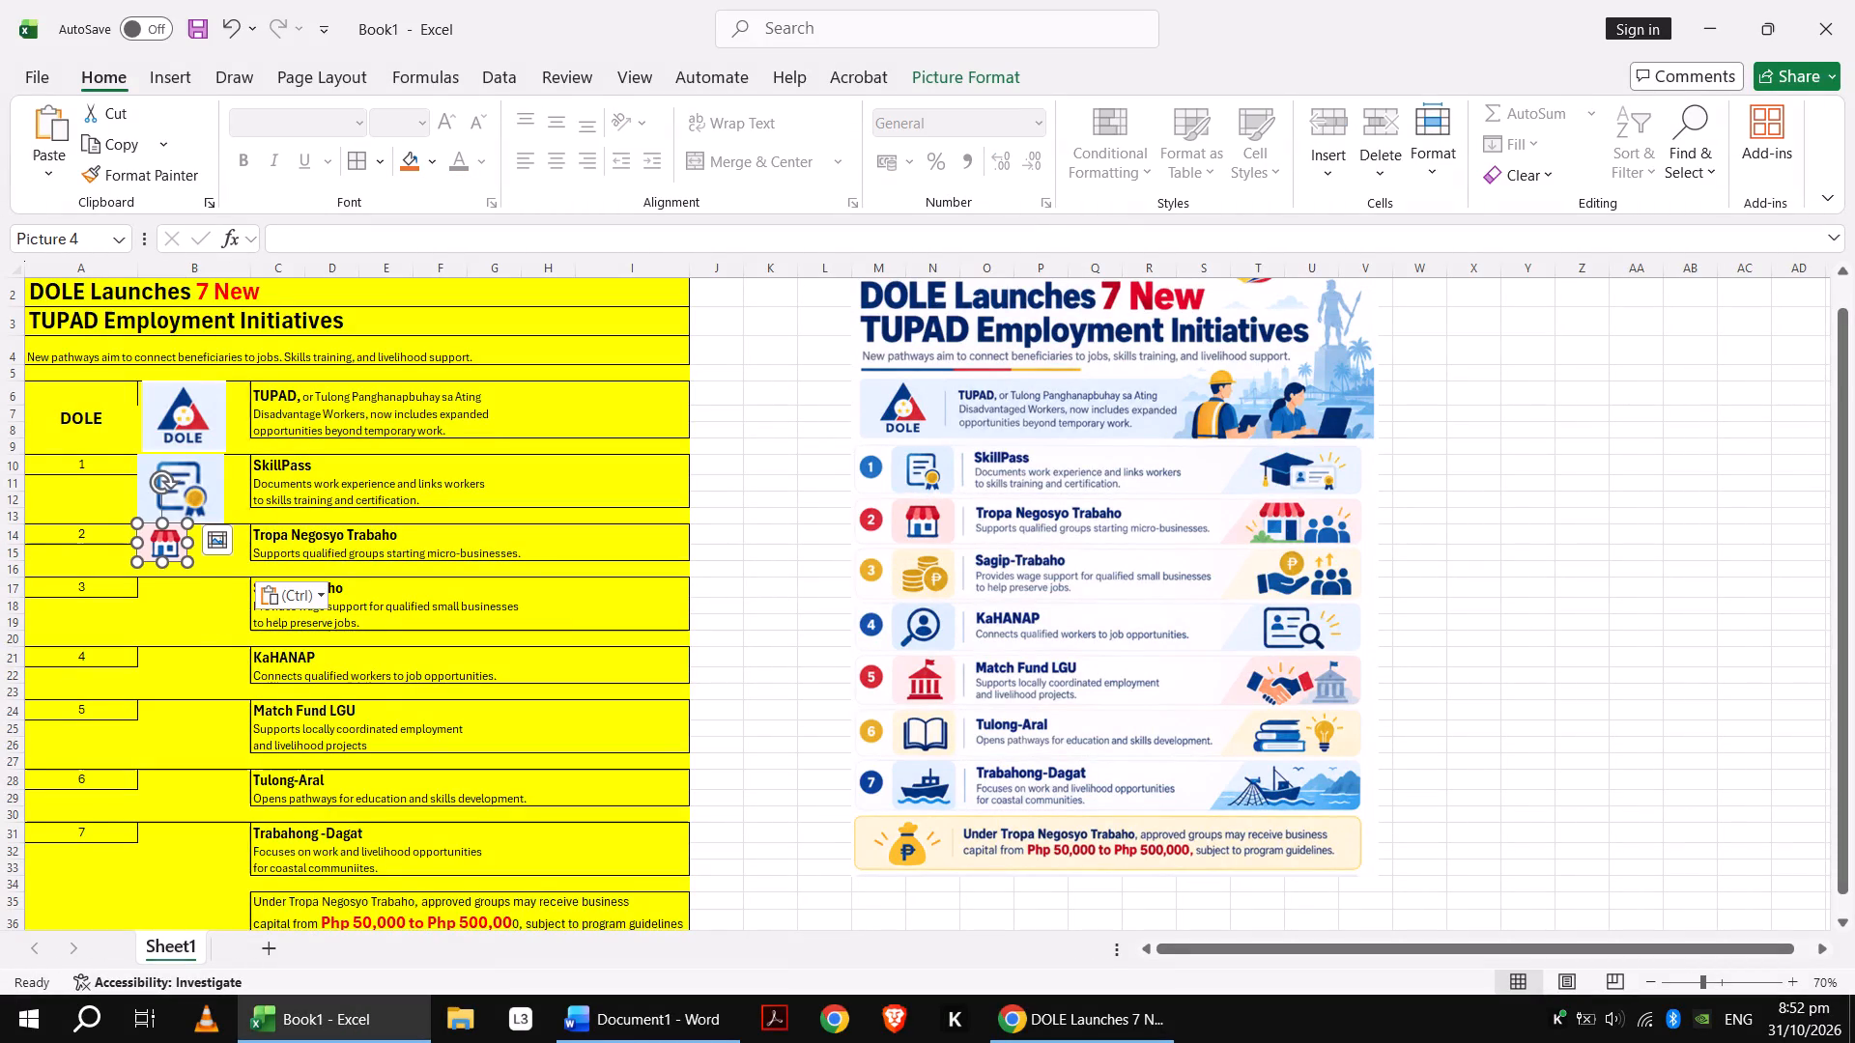
{"action": "left_click_drag", "start_coordinate": [194, 565], "coordinate": [223, 575]}
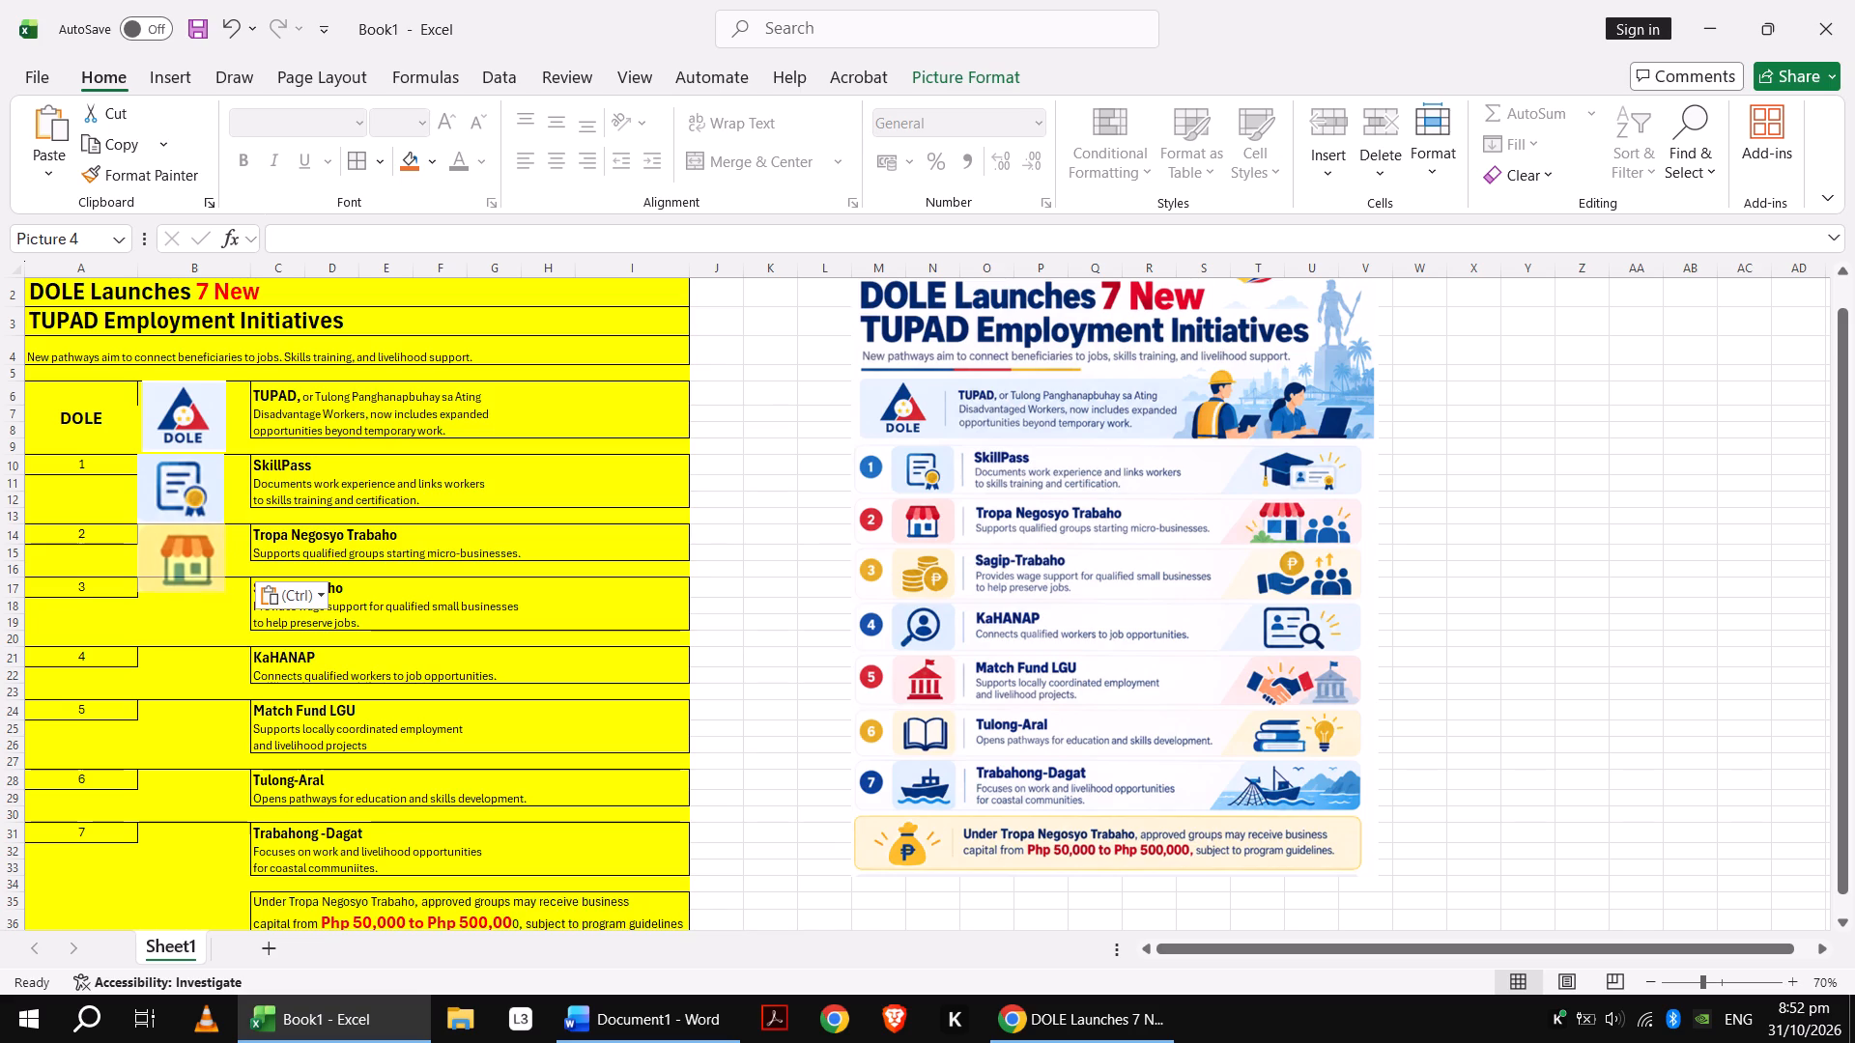
{"action": "left_click_drag", "start_coordinate": [223, 575], "coordinate": [225, 577]}
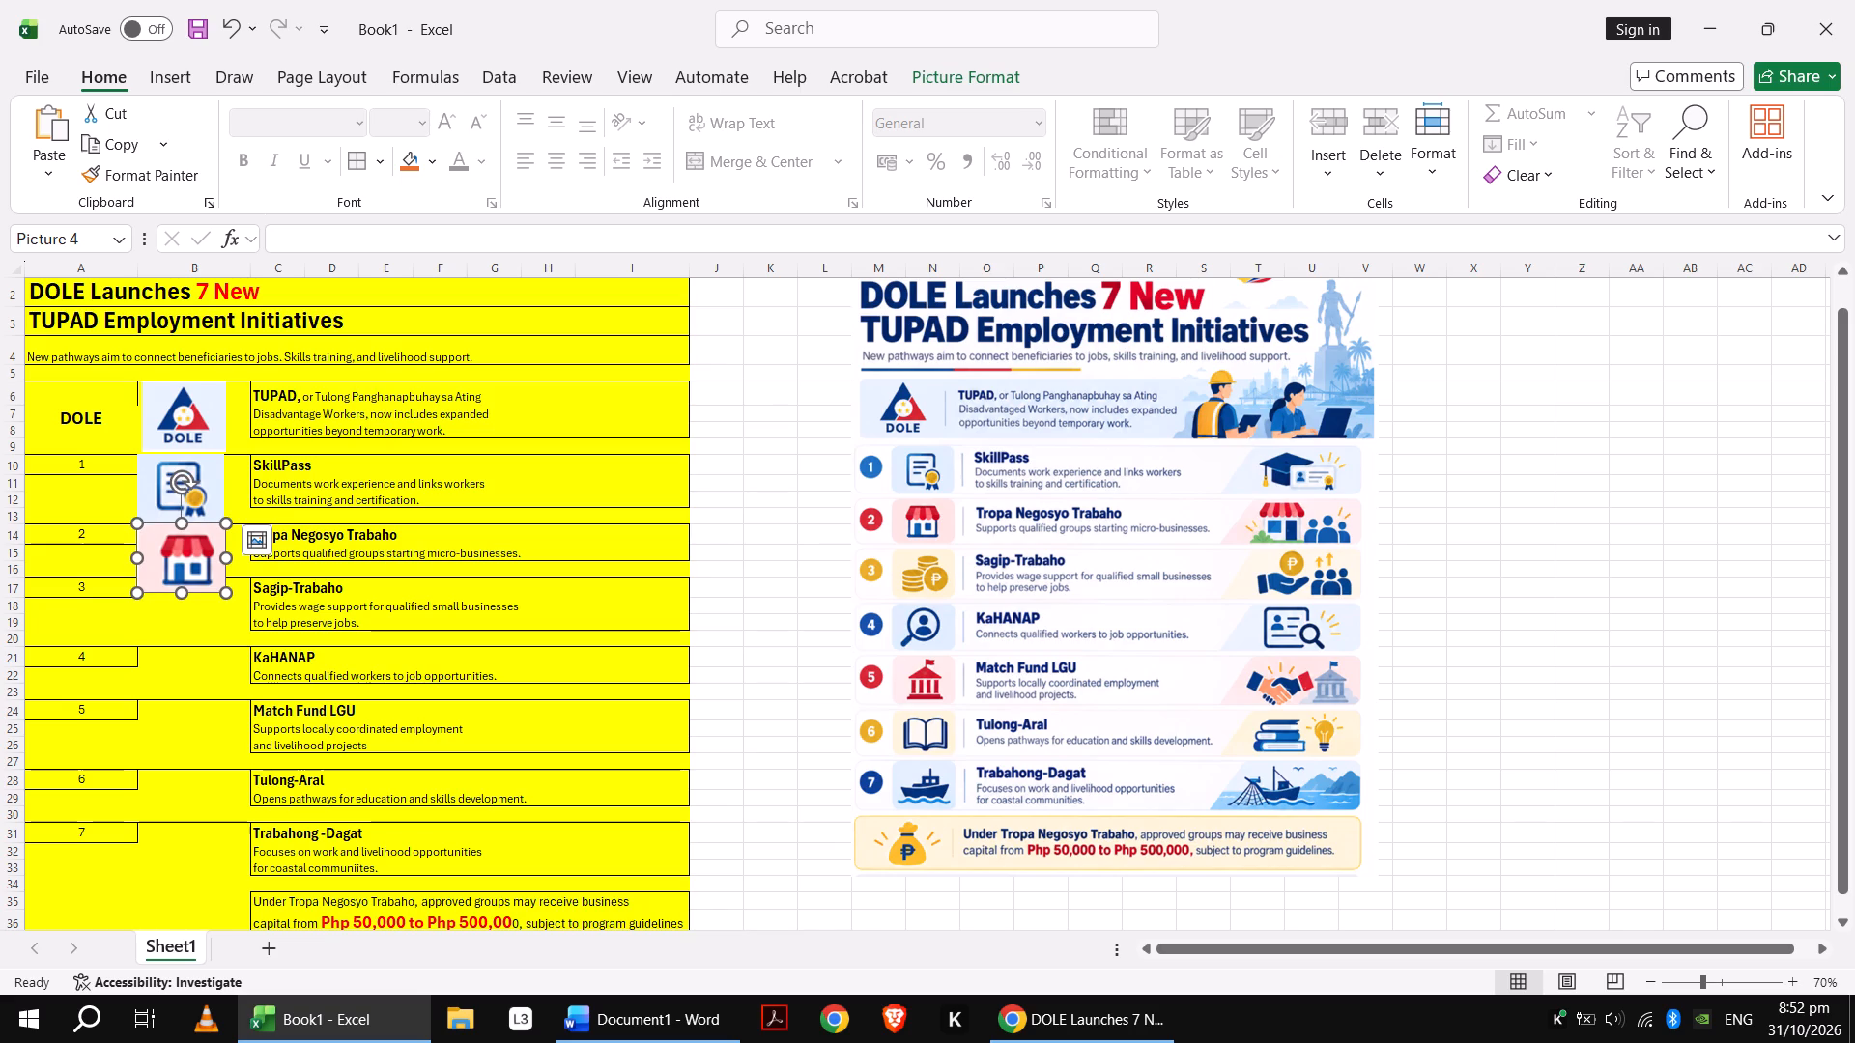
Increase the height of row 16 so the Sagip-Trabaho row starts just below the store icon.
{"action": "left_click_drag", "start_coordinate": [14, 575], "coordinate": [21, 590]}
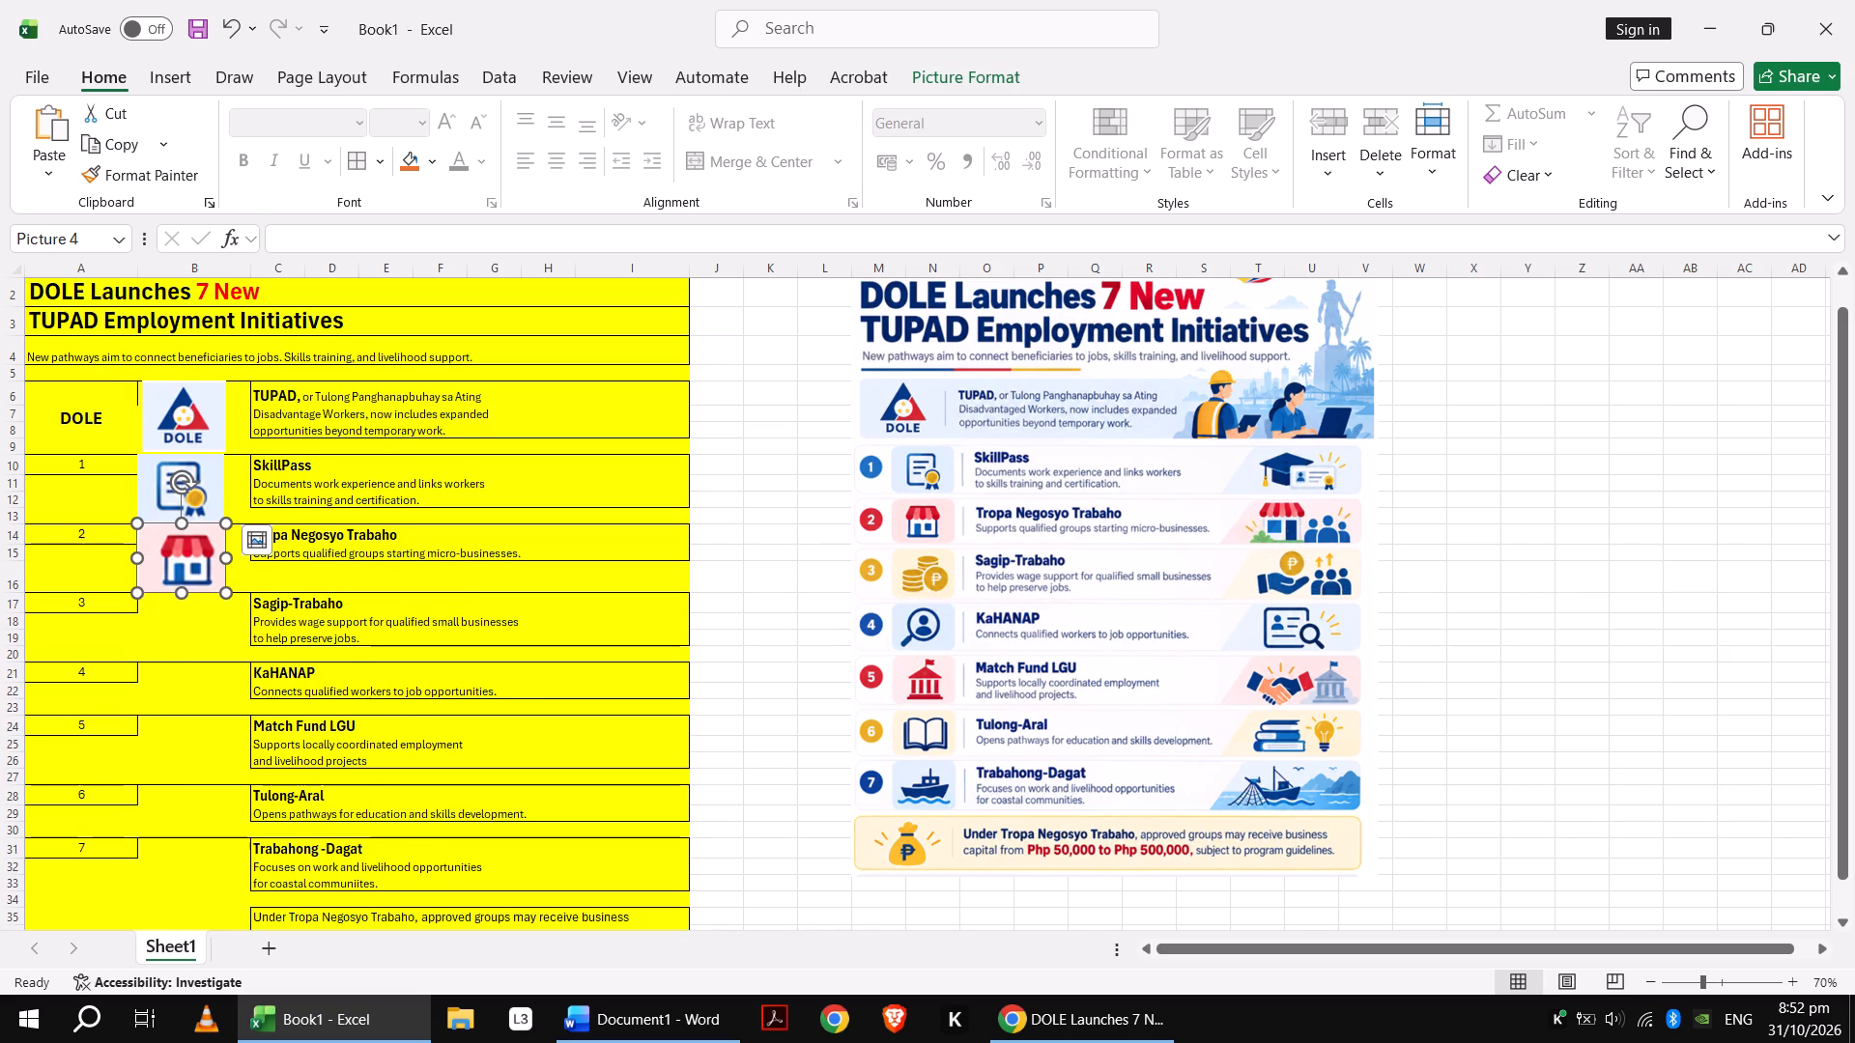
{"action": "left_click", "coordinate": [439, 599]}
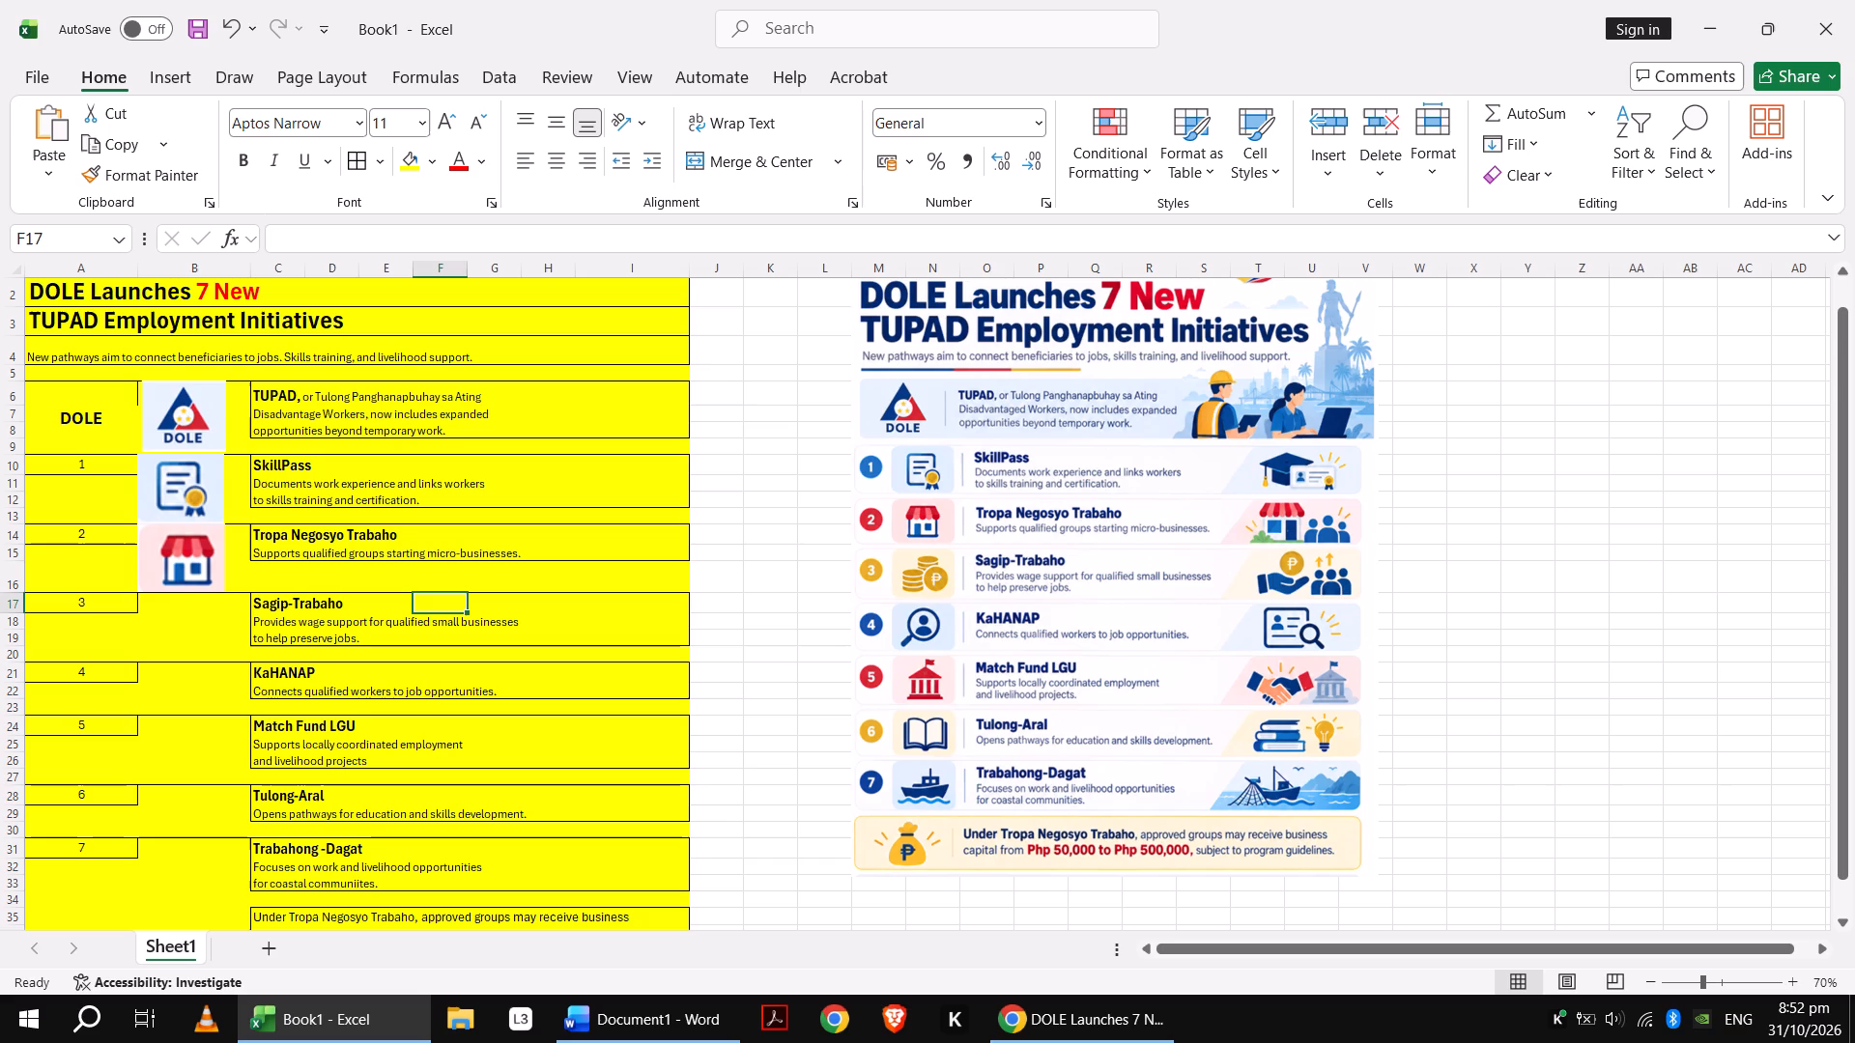
Snip the Sagip-Trabaho coins icon from the infographic, paste it at cell B17 and enlarge it to match the store icon.
{"action": "key", "text": "Print"}
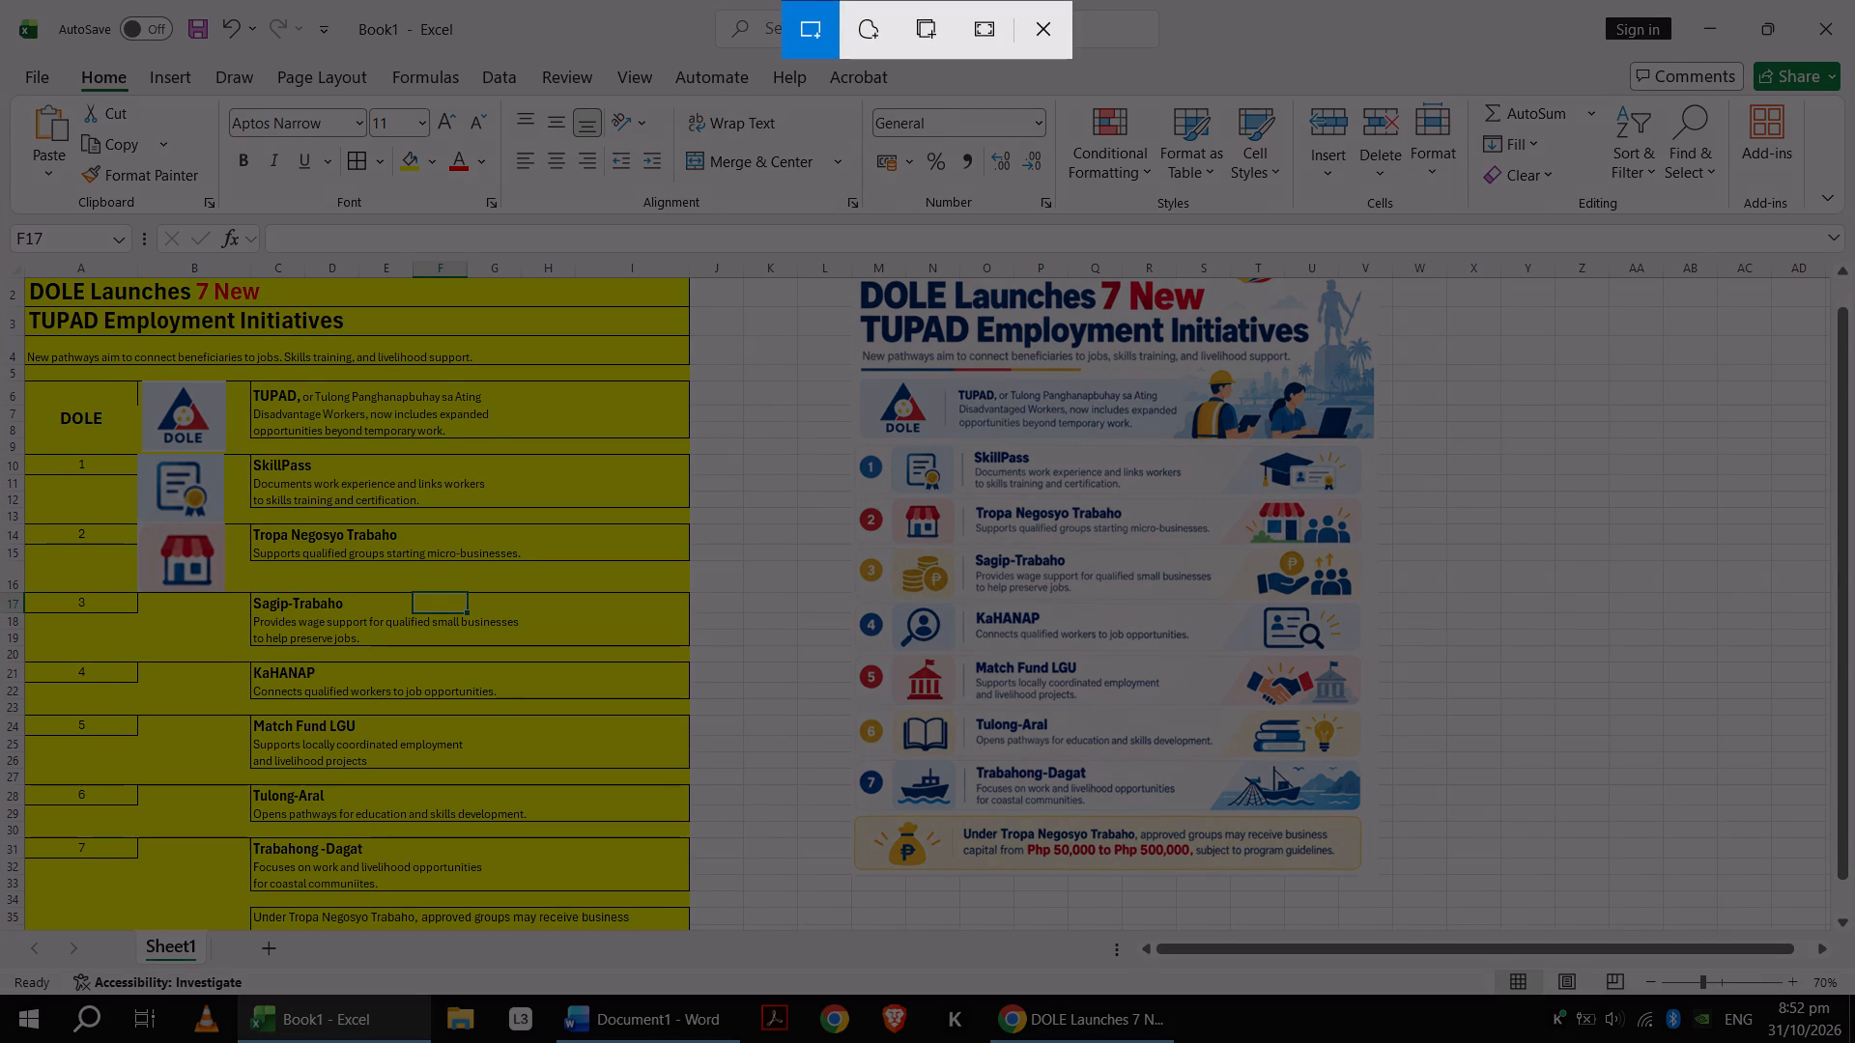
{"action": "left_click_drag", "start_coordinate": [894, 550], "coordinate": [955, 599]}
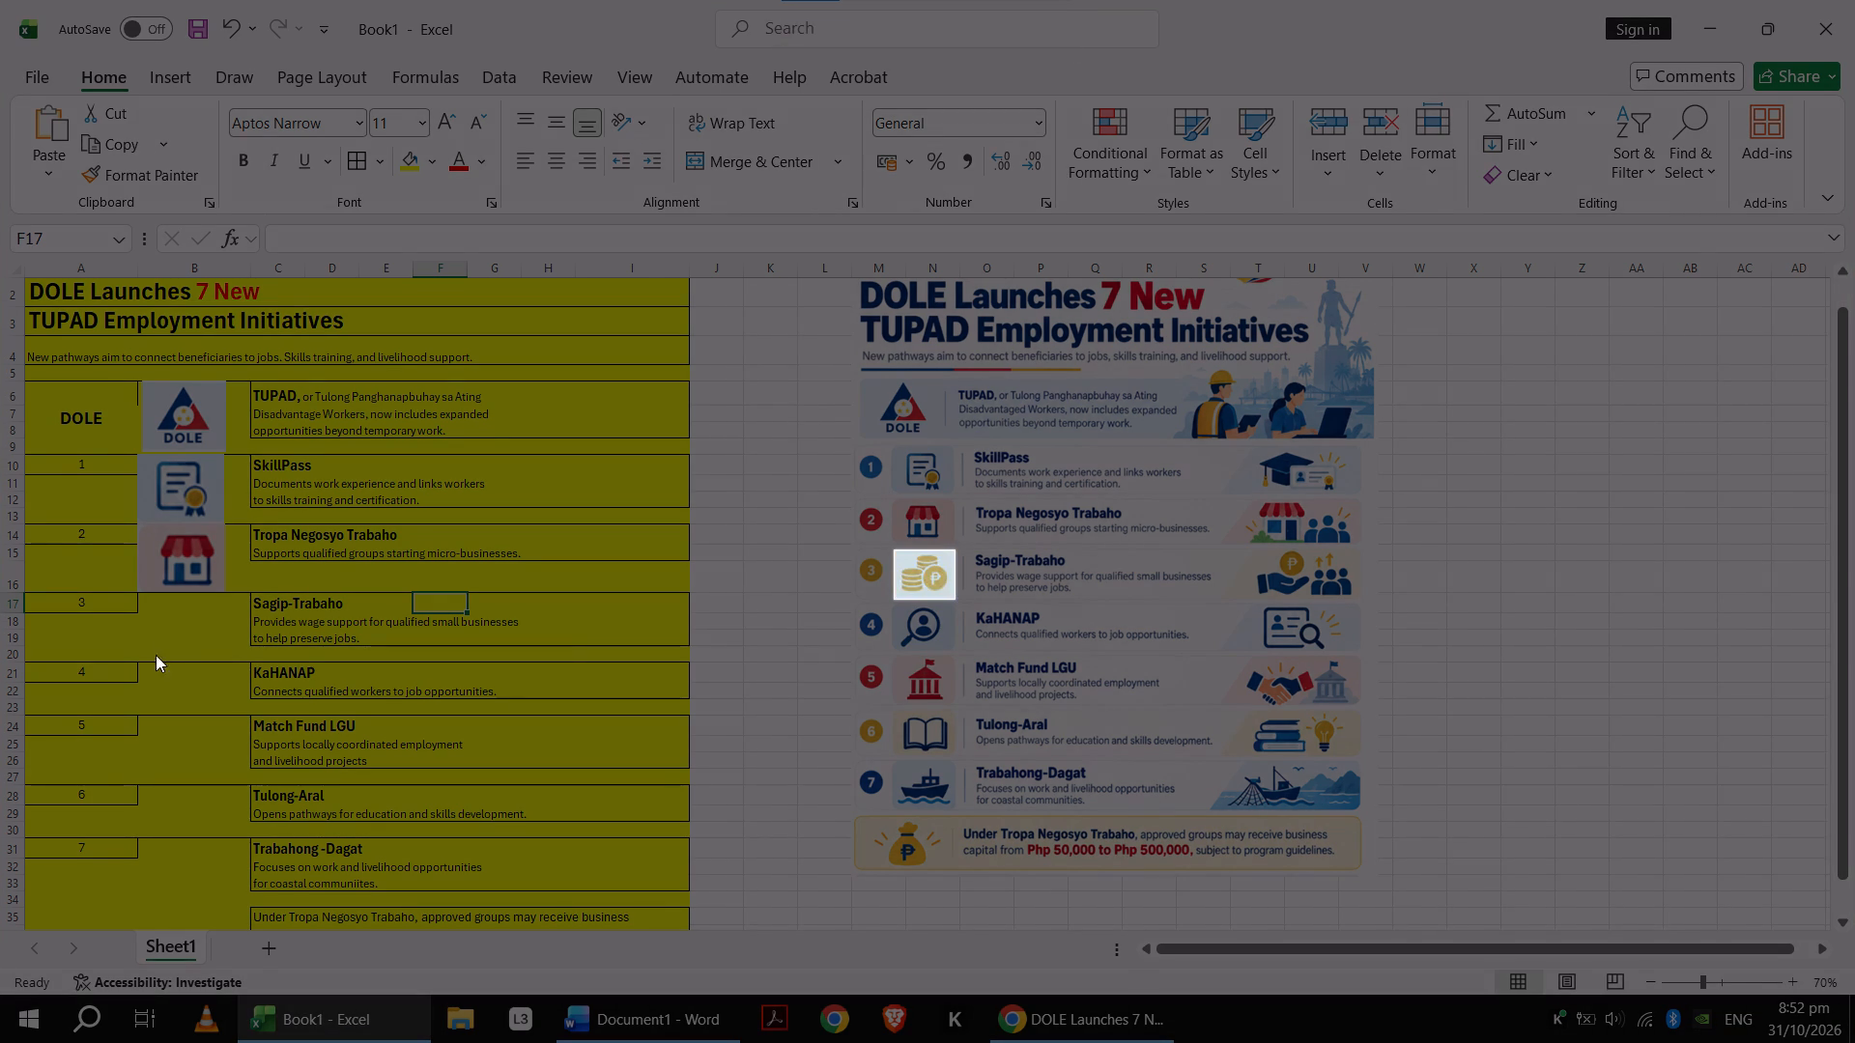
{"action": "left_click", "coordinate": [159, 603]}
{"action": "key", "text": "ctrl+v"}
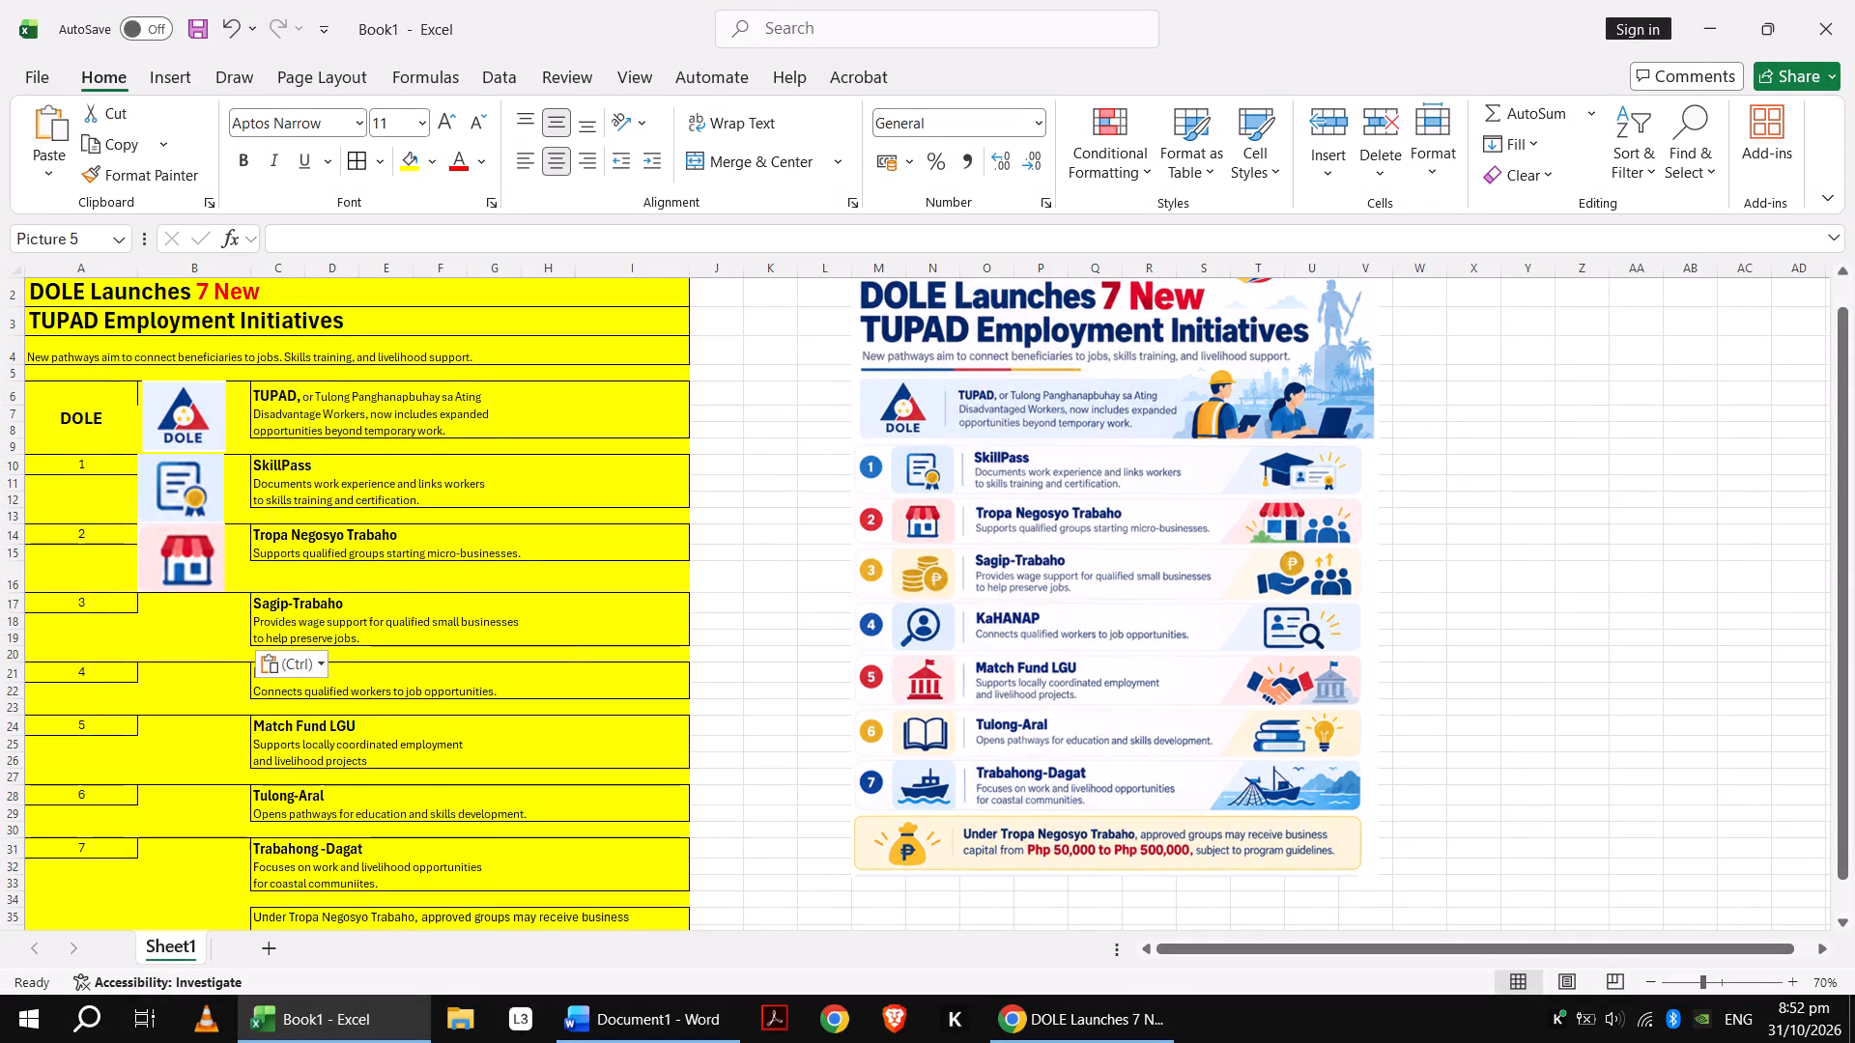
{"action": "left_click_drag", "start_coordinate": [195, 638], "coordinate": [221, 661]}
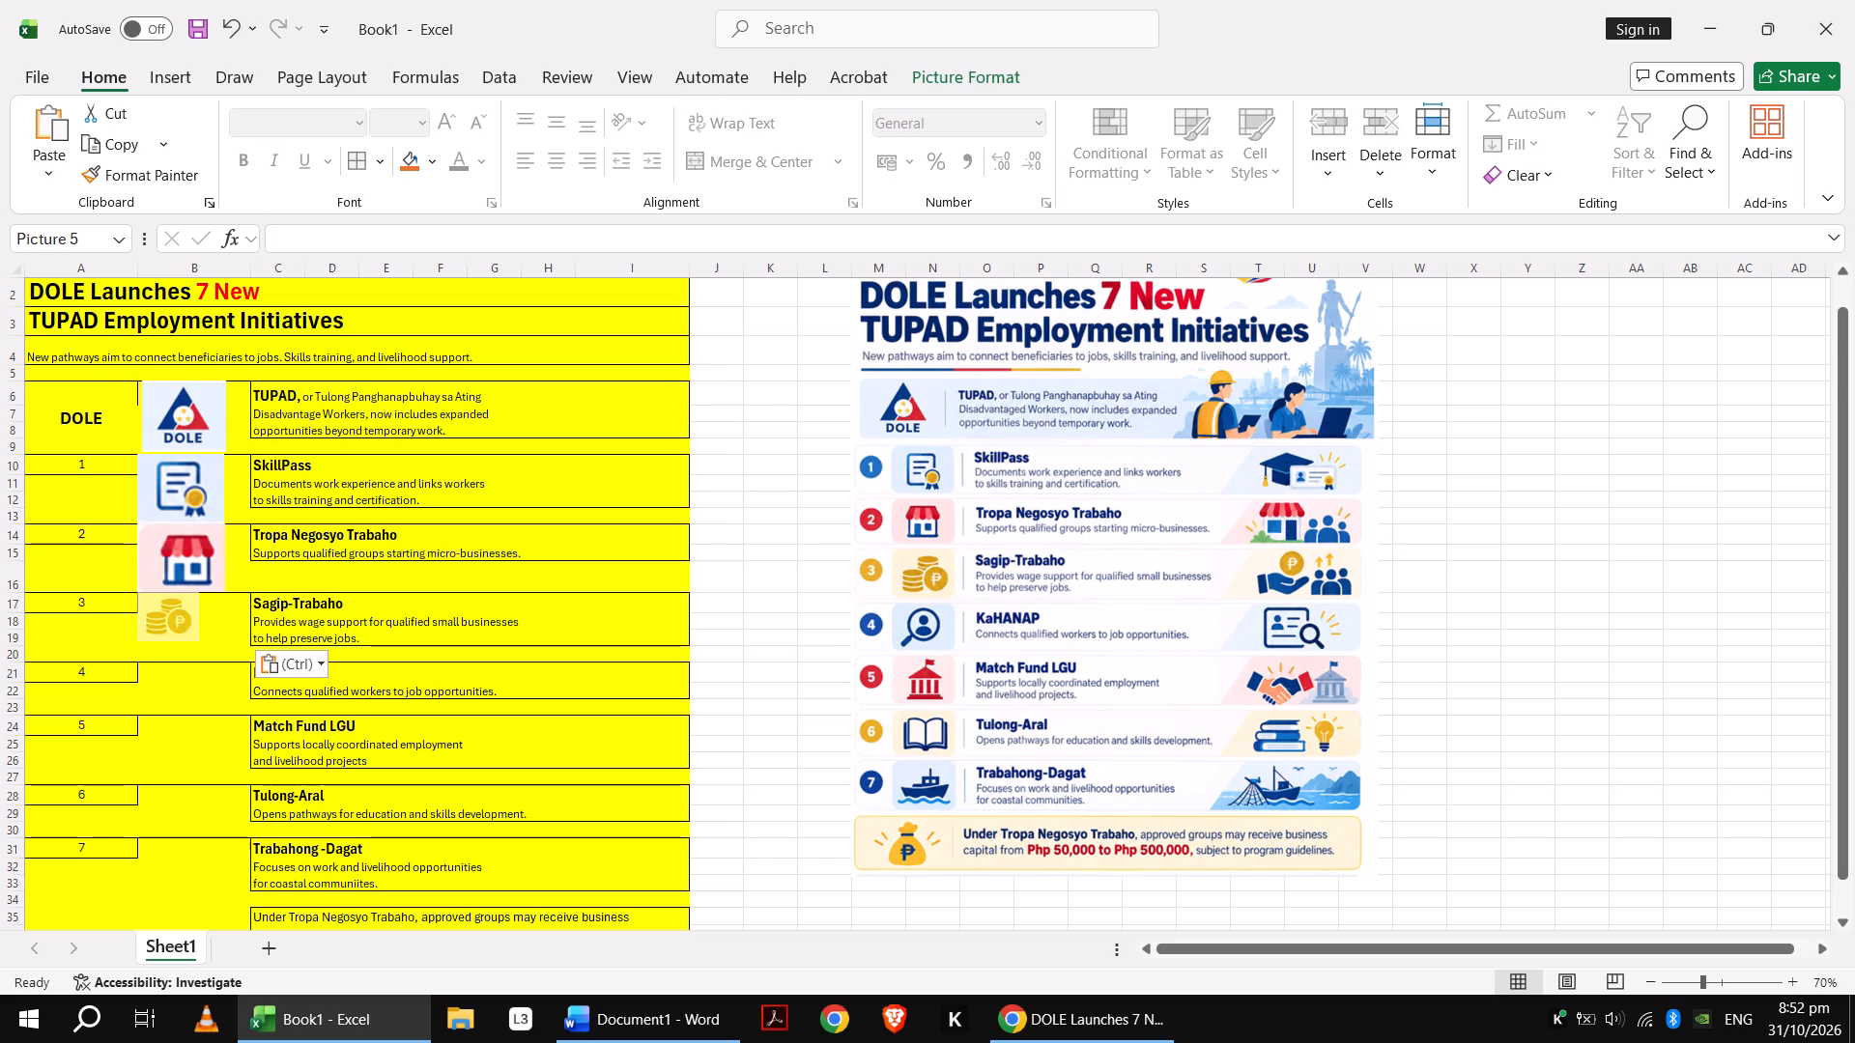
{"action": "left_click_drag", "start_coordinate": [221, 661], "coordinate": [223, 663]}
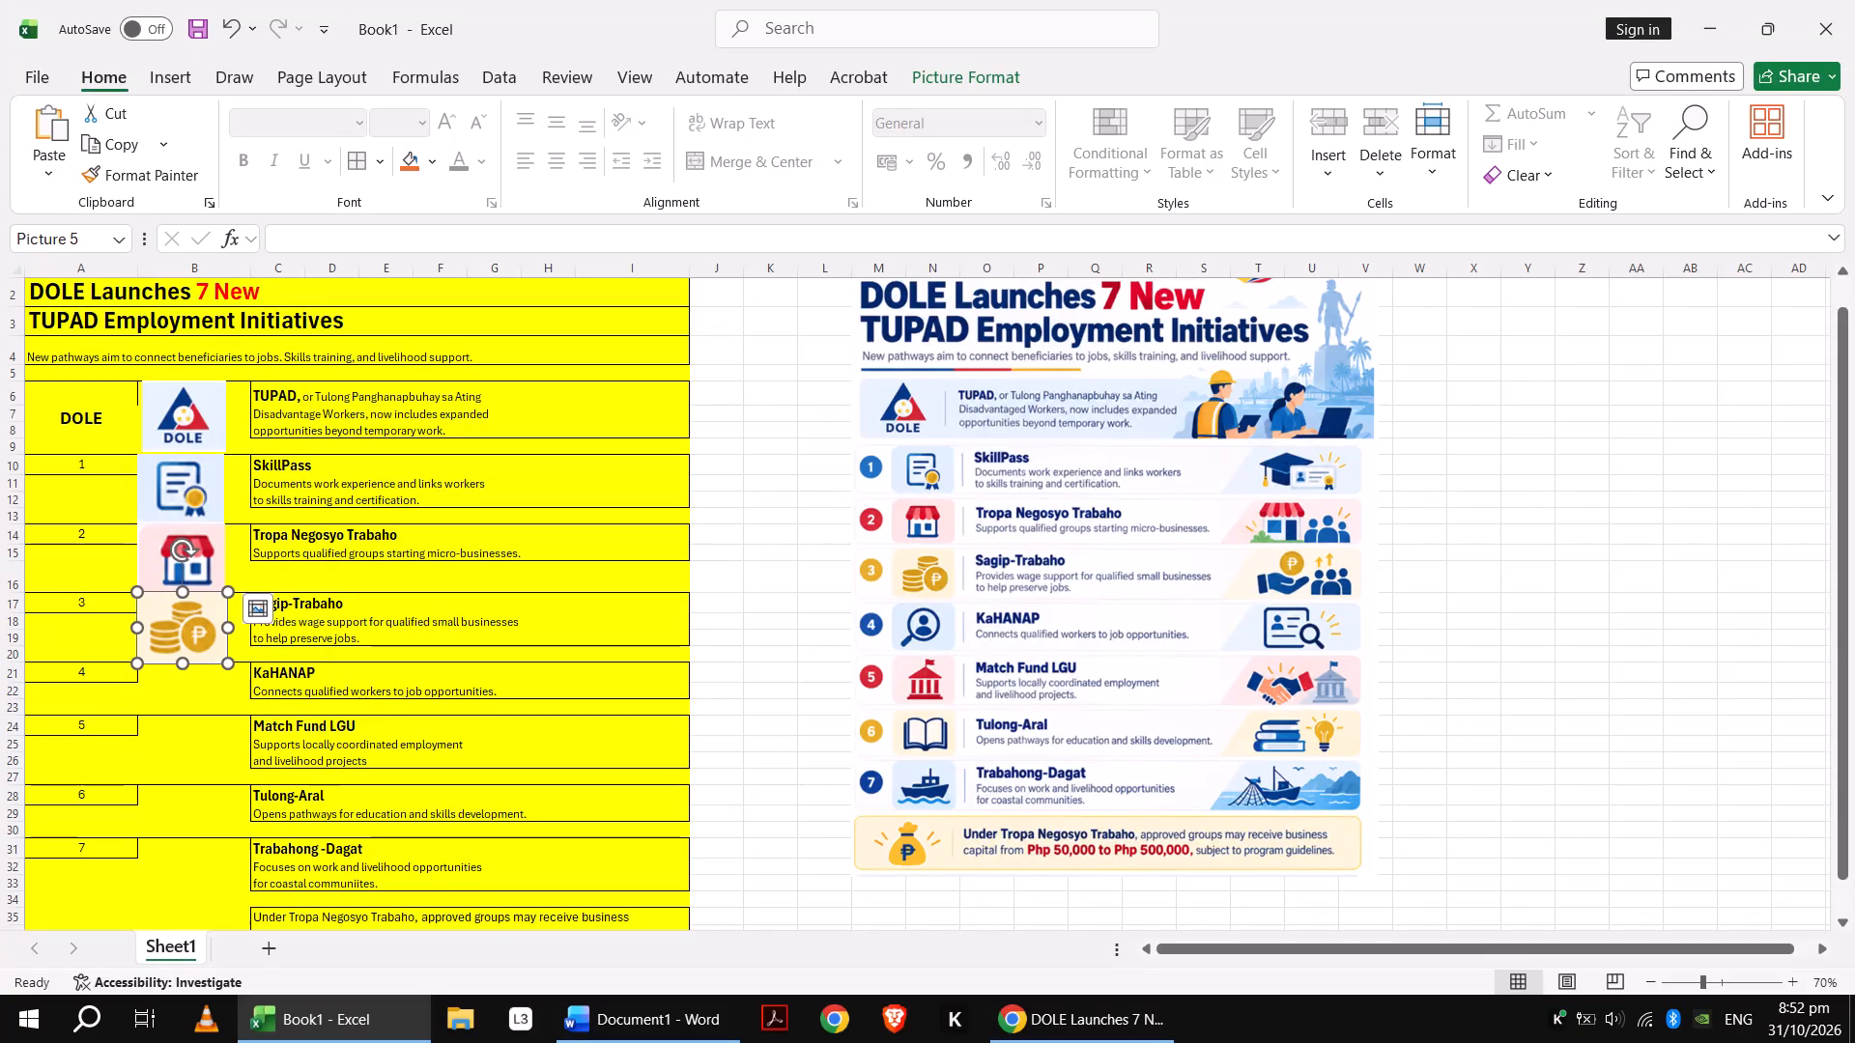
Snip the KaHANAP magnifier icon from the infographic, paste it at cell B21 and enlarge it to match the coins icon.
{"action": "key", "text": "Print"}
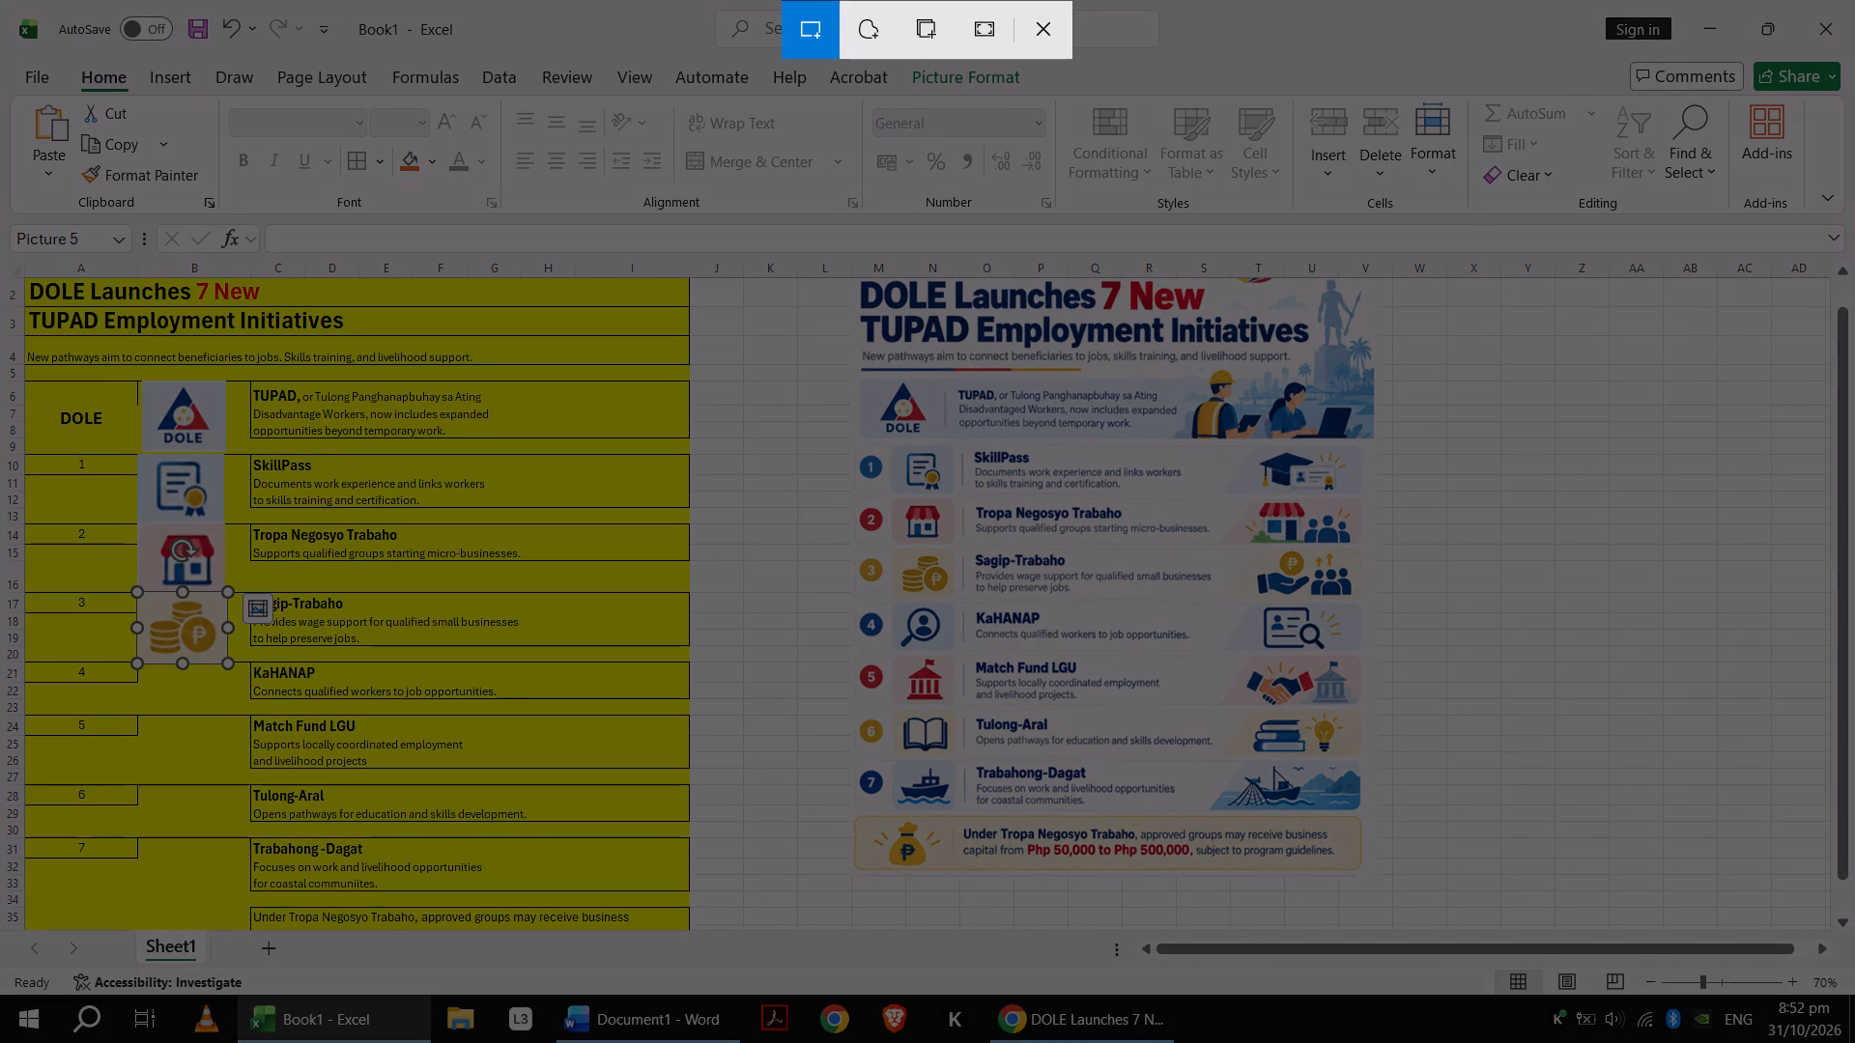
{"action": "left_click_drag", "start_coordinate": [892, 606], "coordinate": [948, 651]}
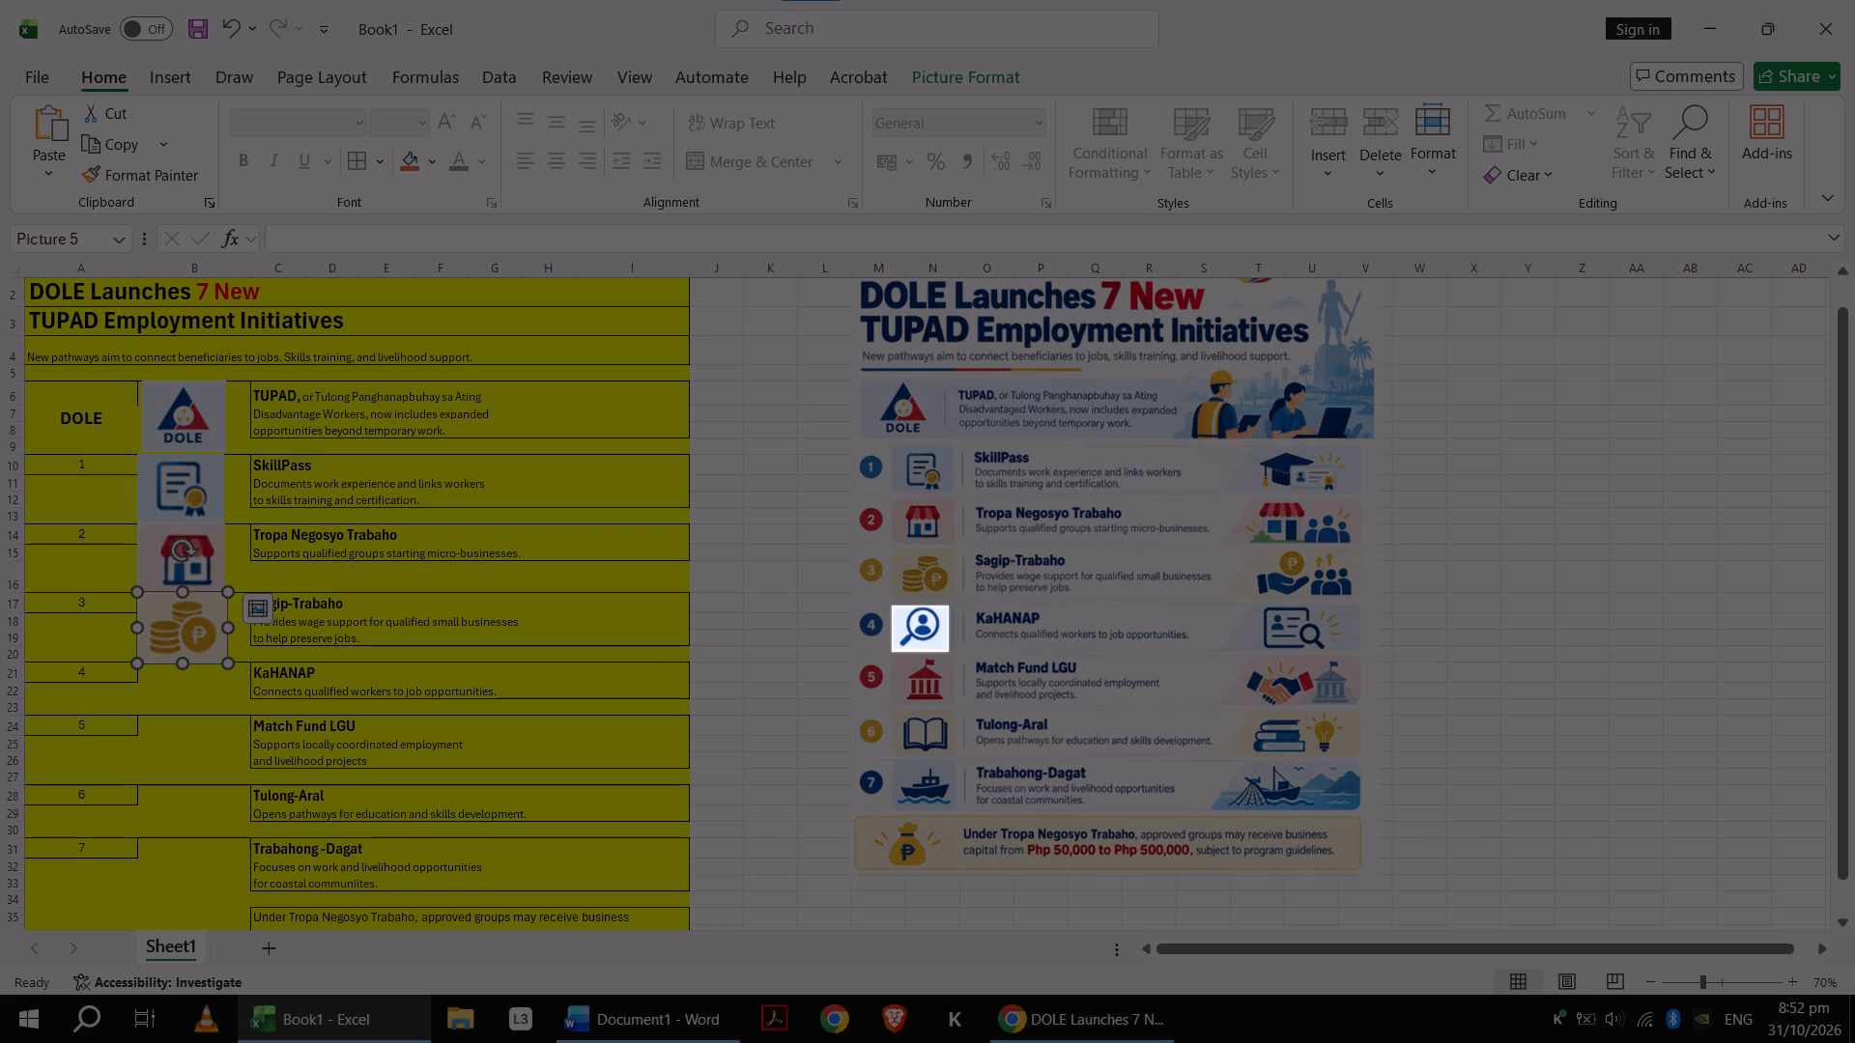
{"action": "left_click_drag", "start_coordinate": [948, 651], "coordinate": [949, 650]}
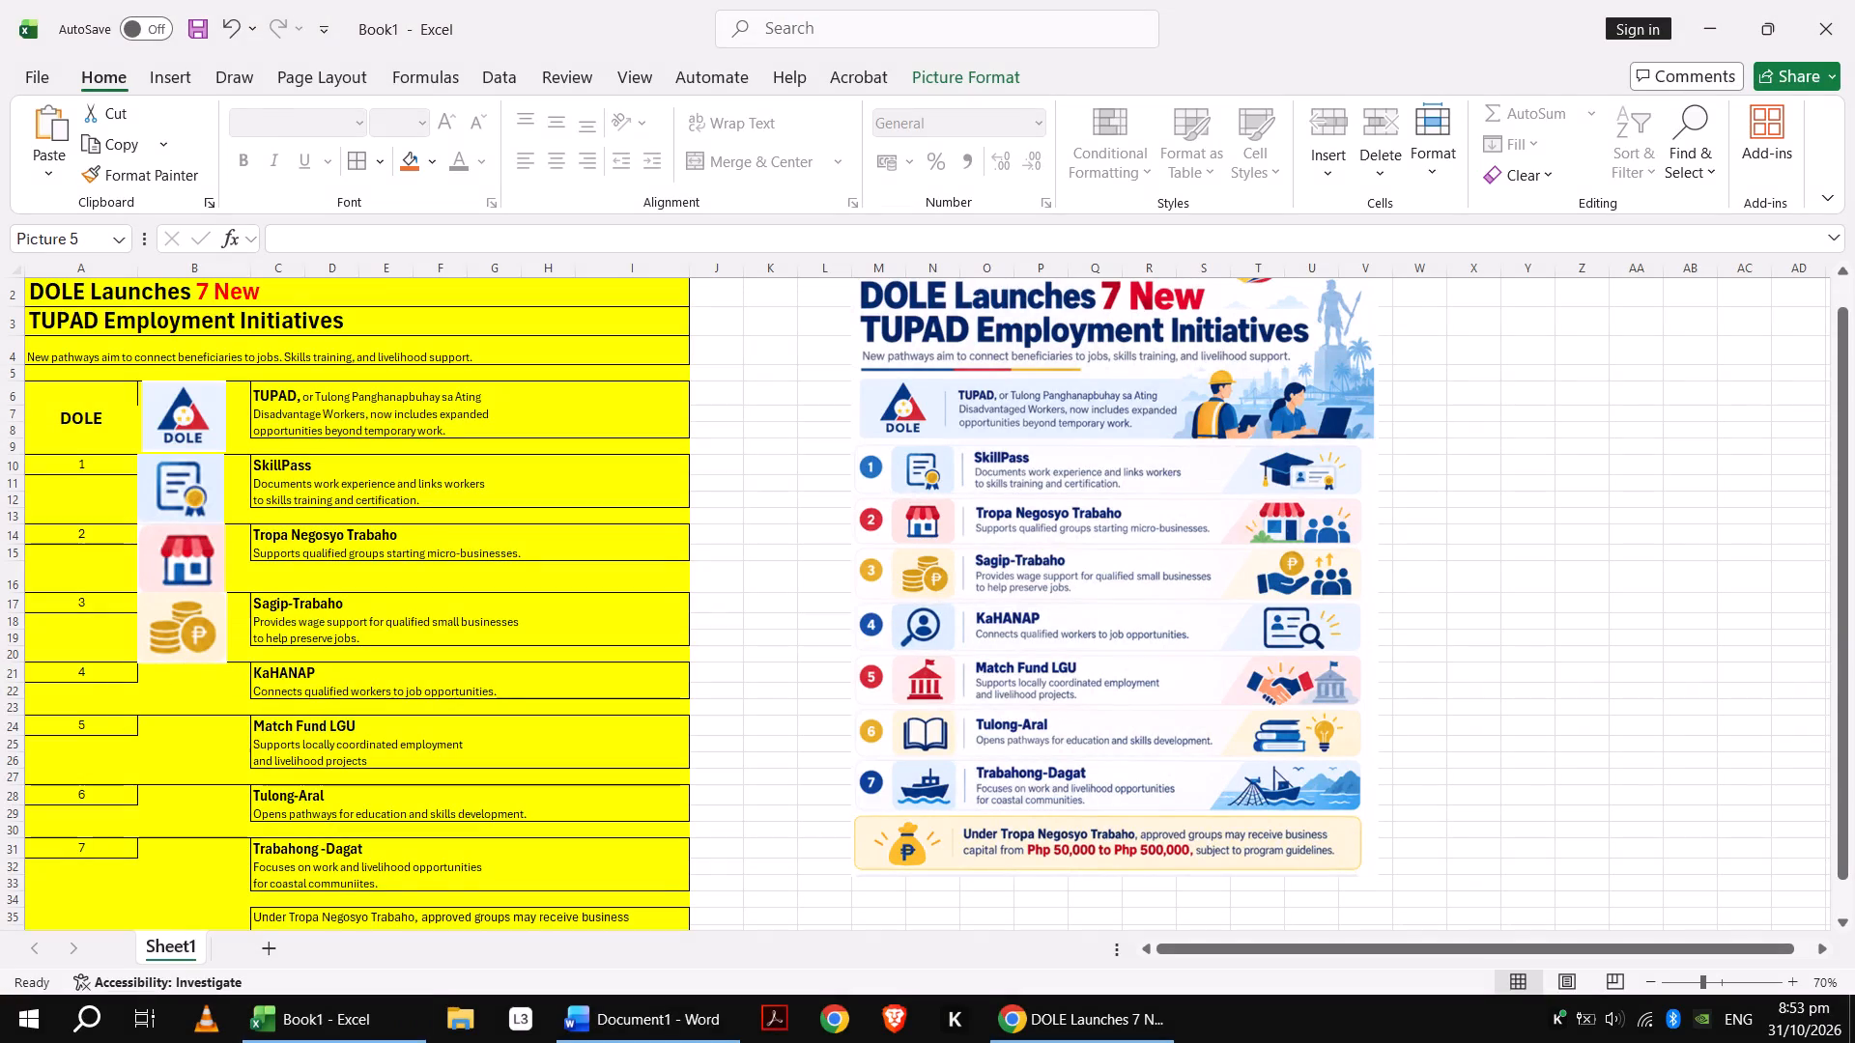
{"action": "left_click", "coordinate": [159, 679]}
{"action": "key", "text": "ctrl+v"}
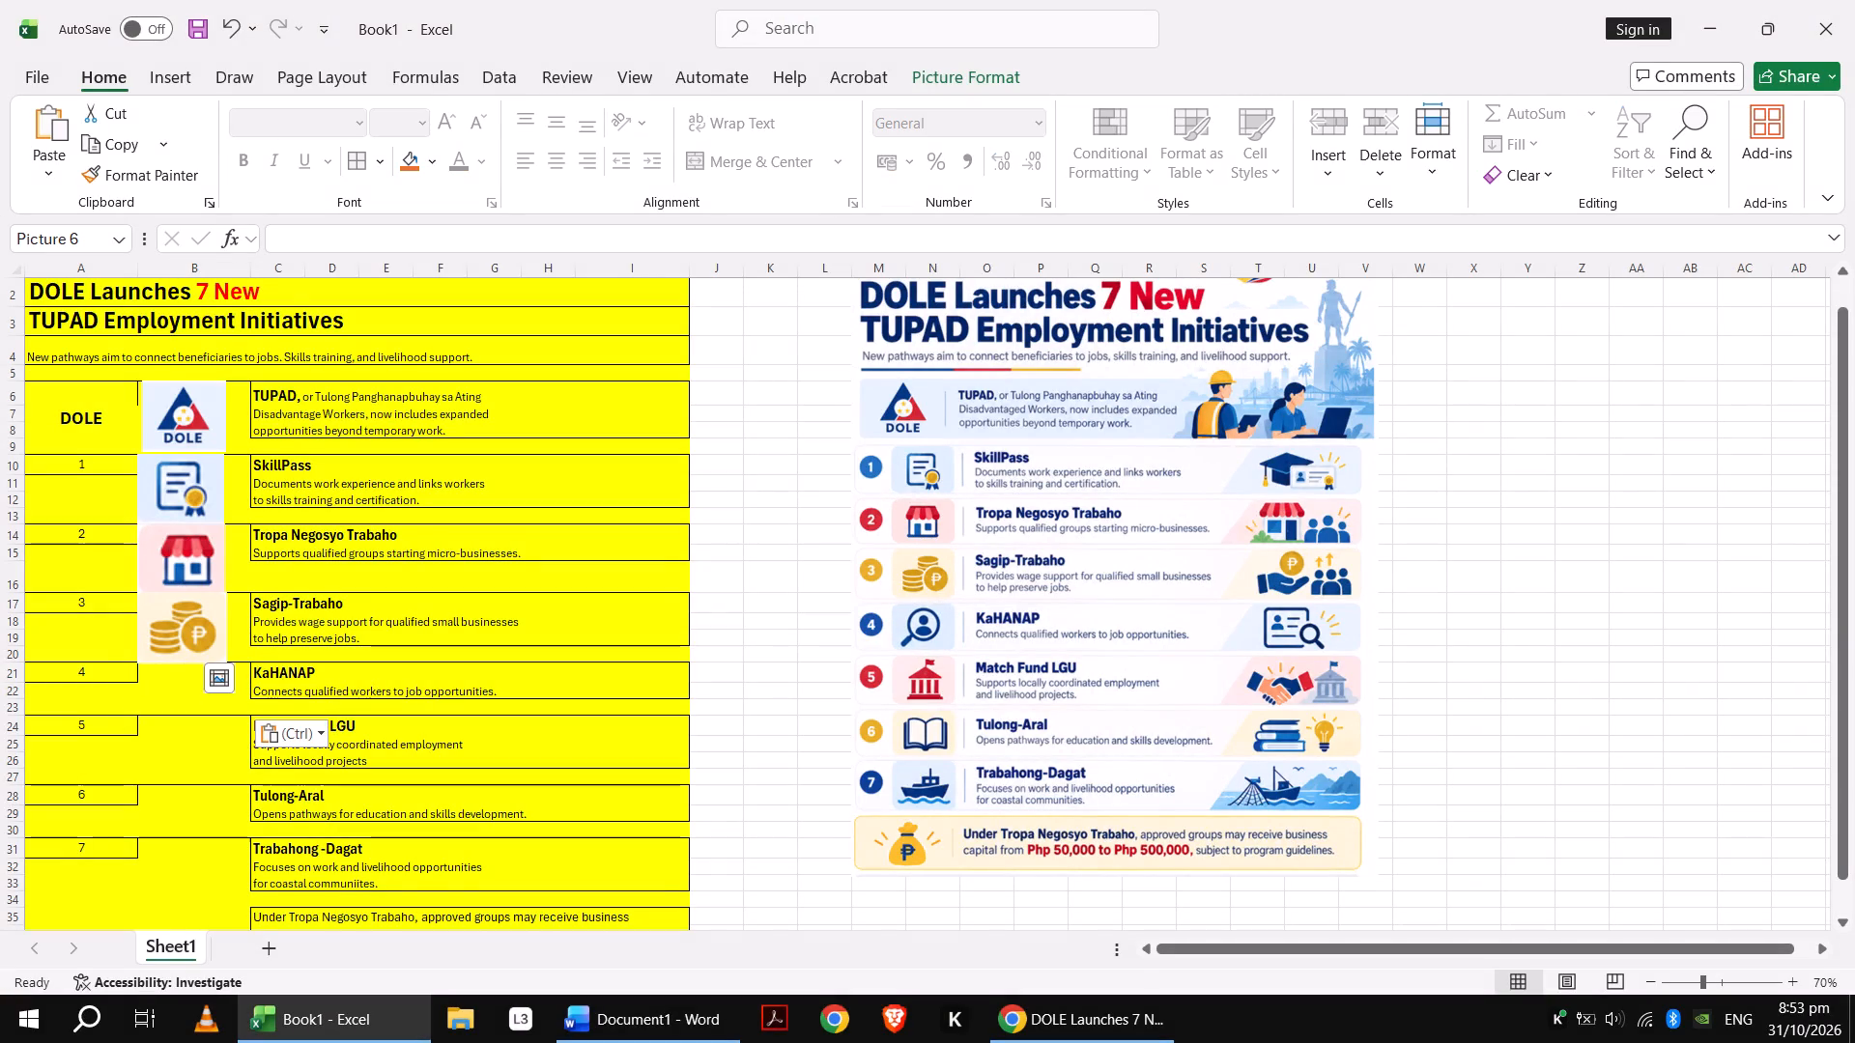
{"action": "left_click_drag", "start_coordinate": [186, 705], "coordinate": [229, 727]}
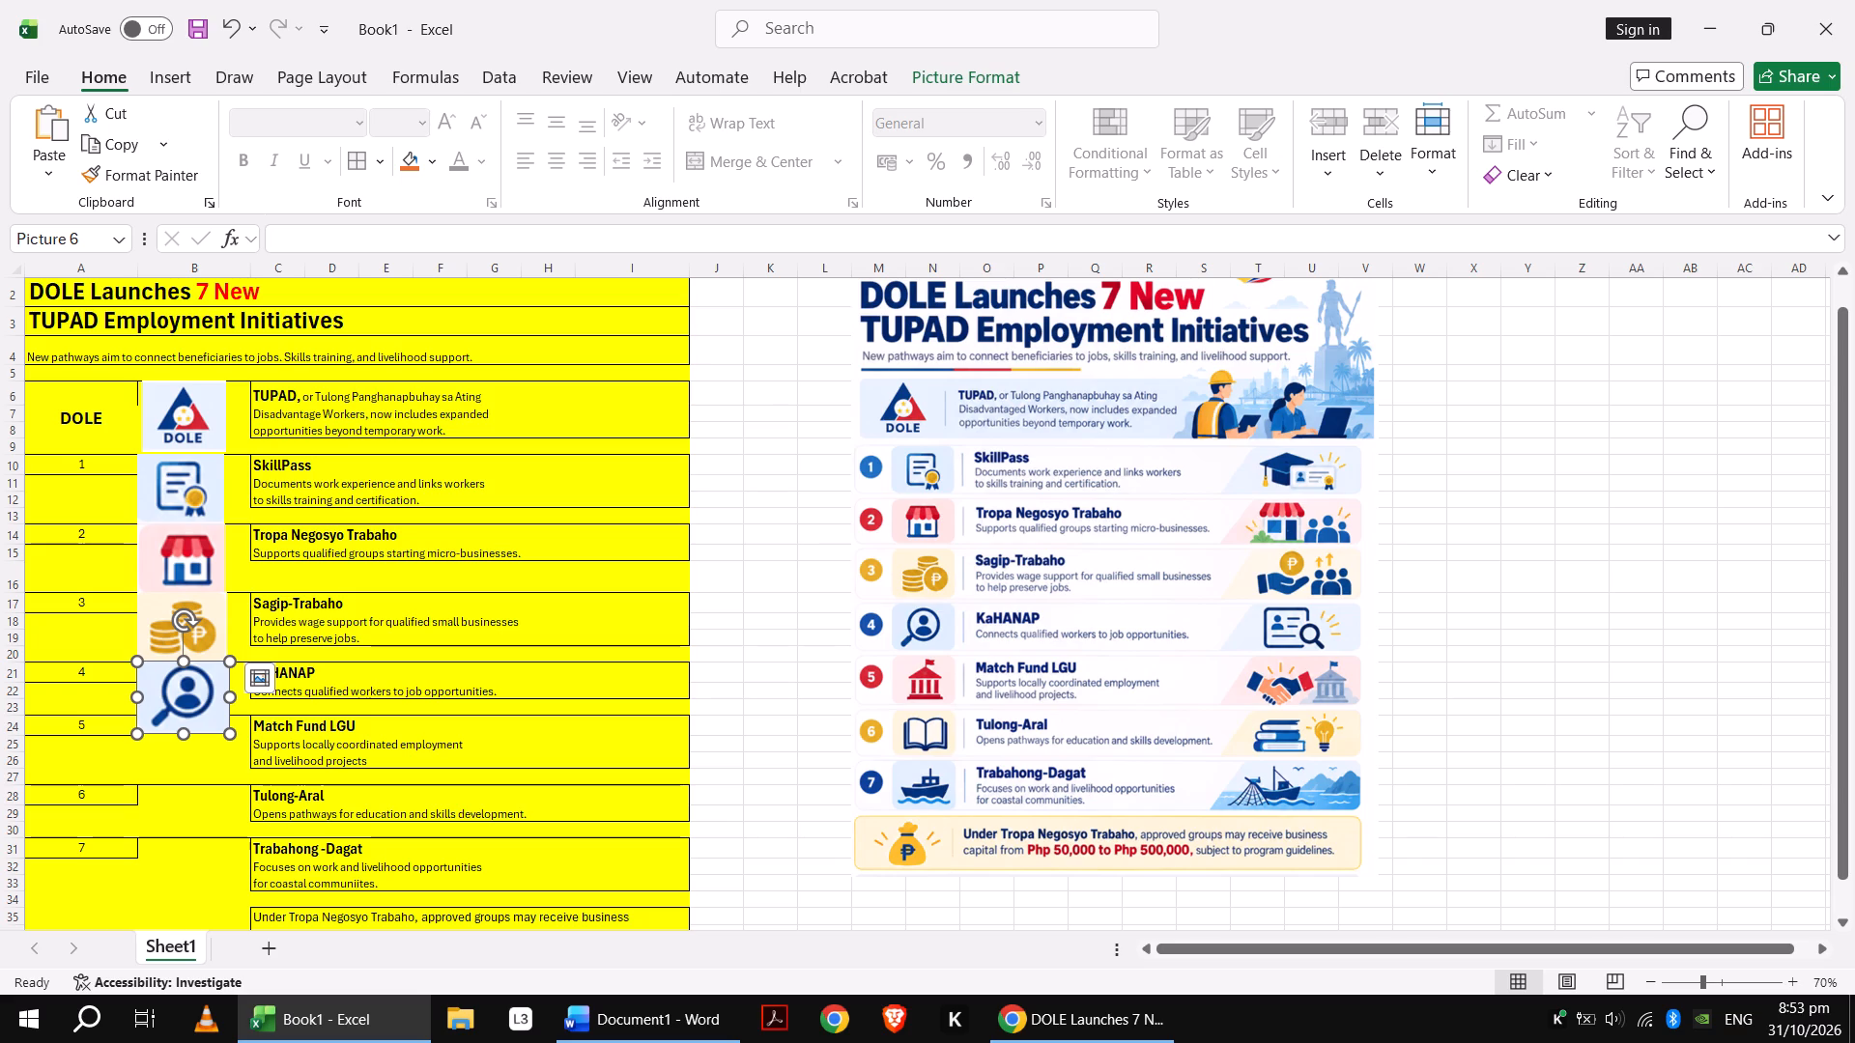
Increase the height of row 23 so the Match Fund LGU row starts just below the magnifier icon.
{"action": "left_click_drag", "start_coordinate": [12, 713], "coordinate": [20, 730]}
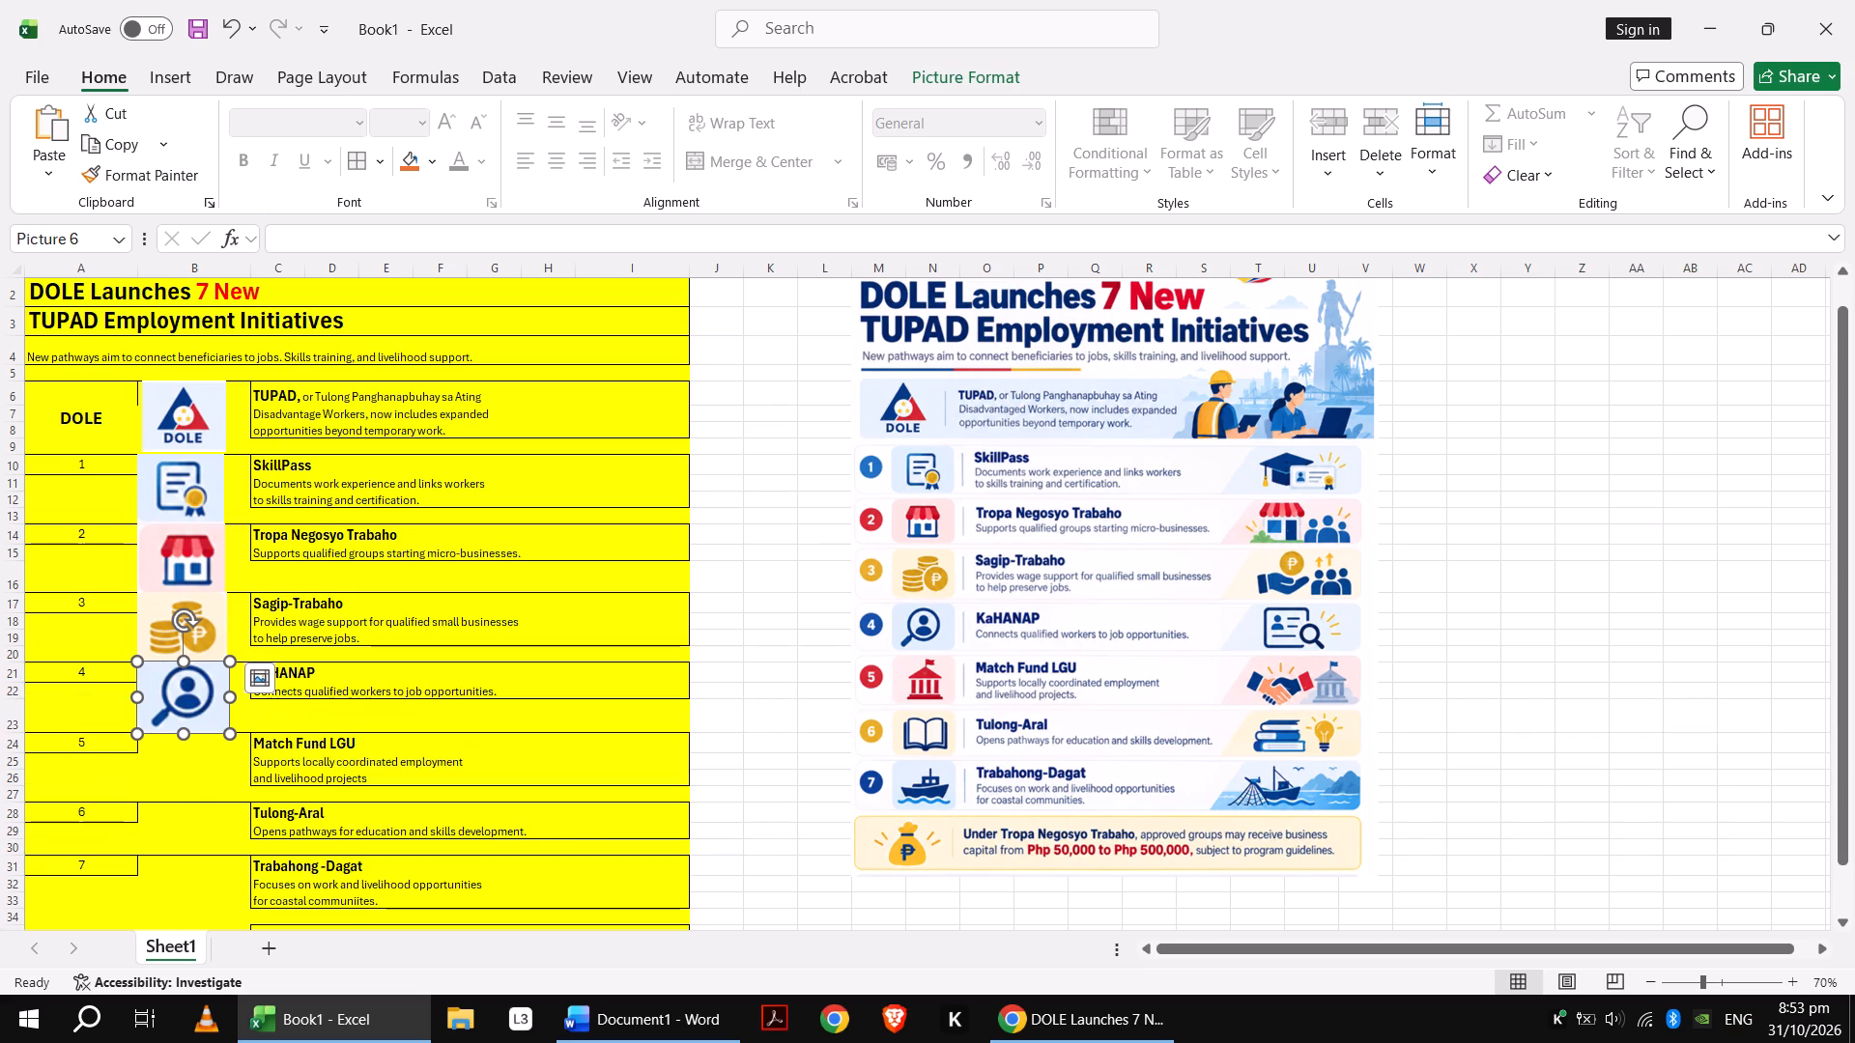
{"action": "left_click", "coordinate": [14, 730]}
Snip the Match Fund LGU building icon from the infographic, paste it at cell B24 and enlarge it to the other icons' width.
{"action": "key", "text": "Print"}
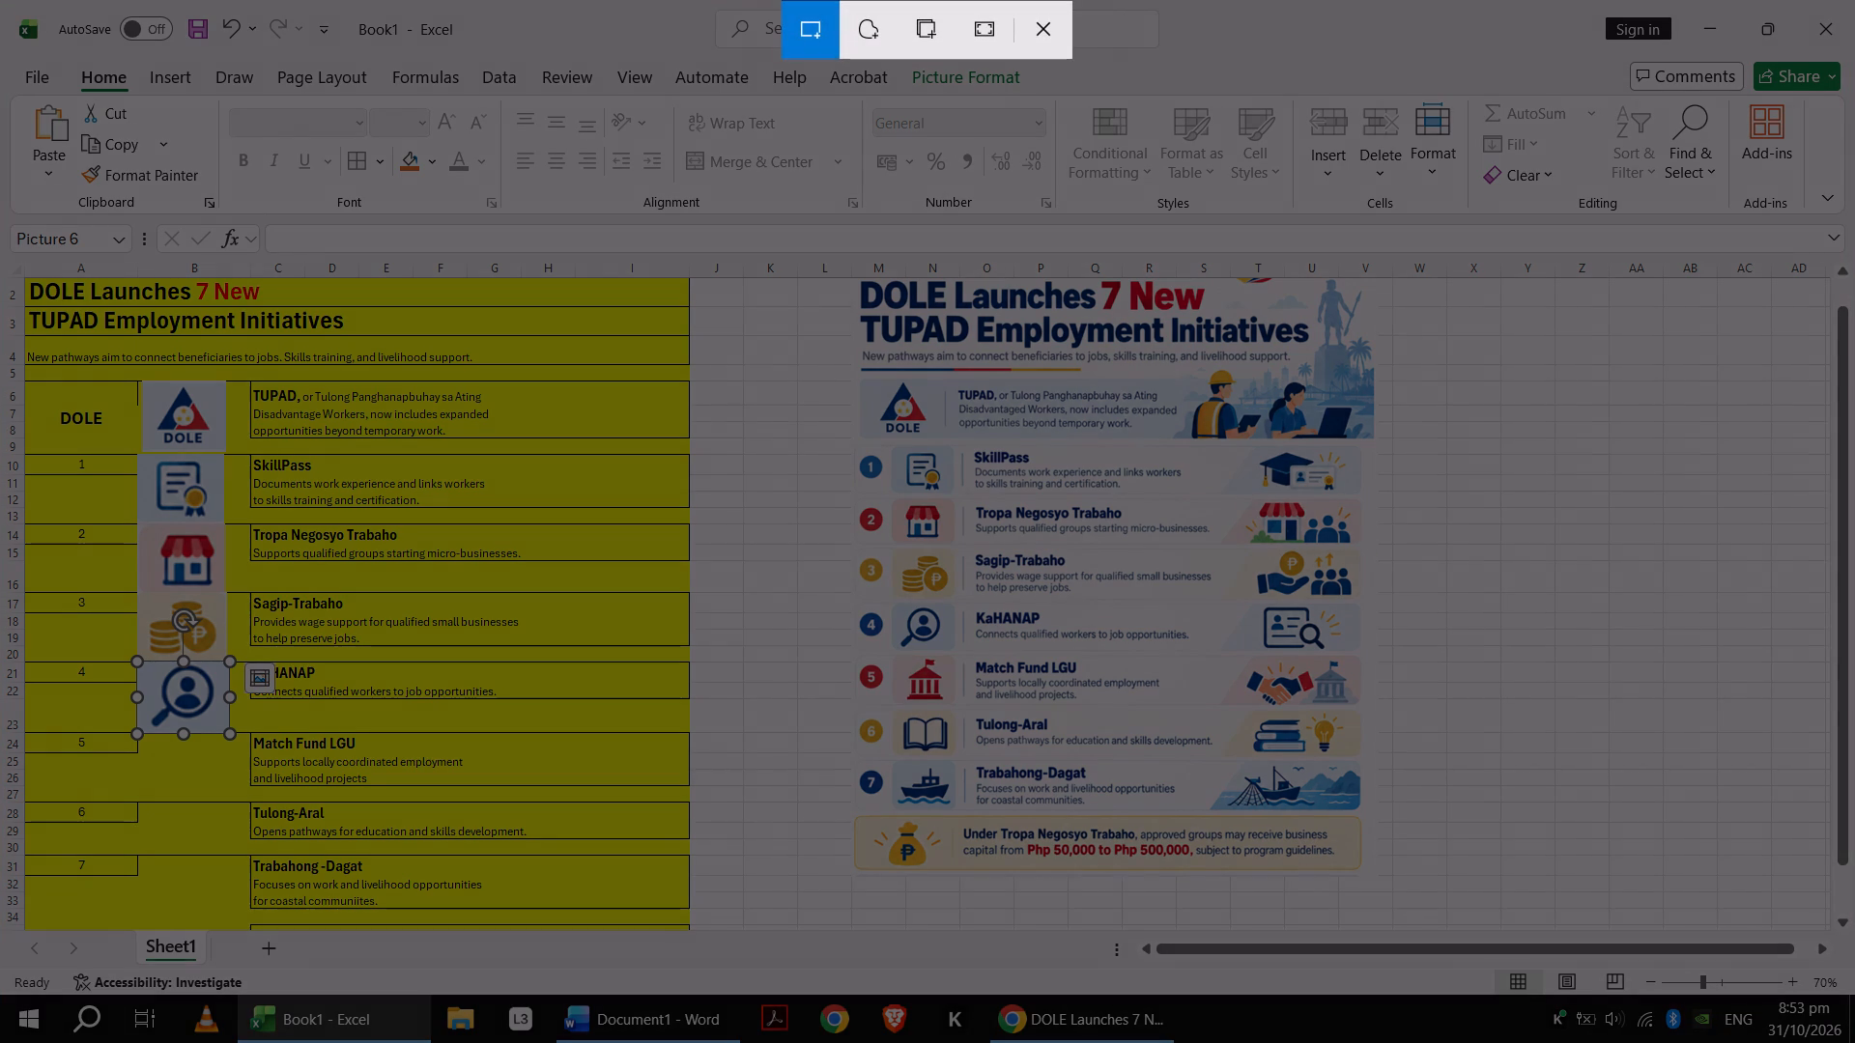
{"action": "left_click_drag", "start_coordinate": [896, 656], "coordinate": [944, 691]}
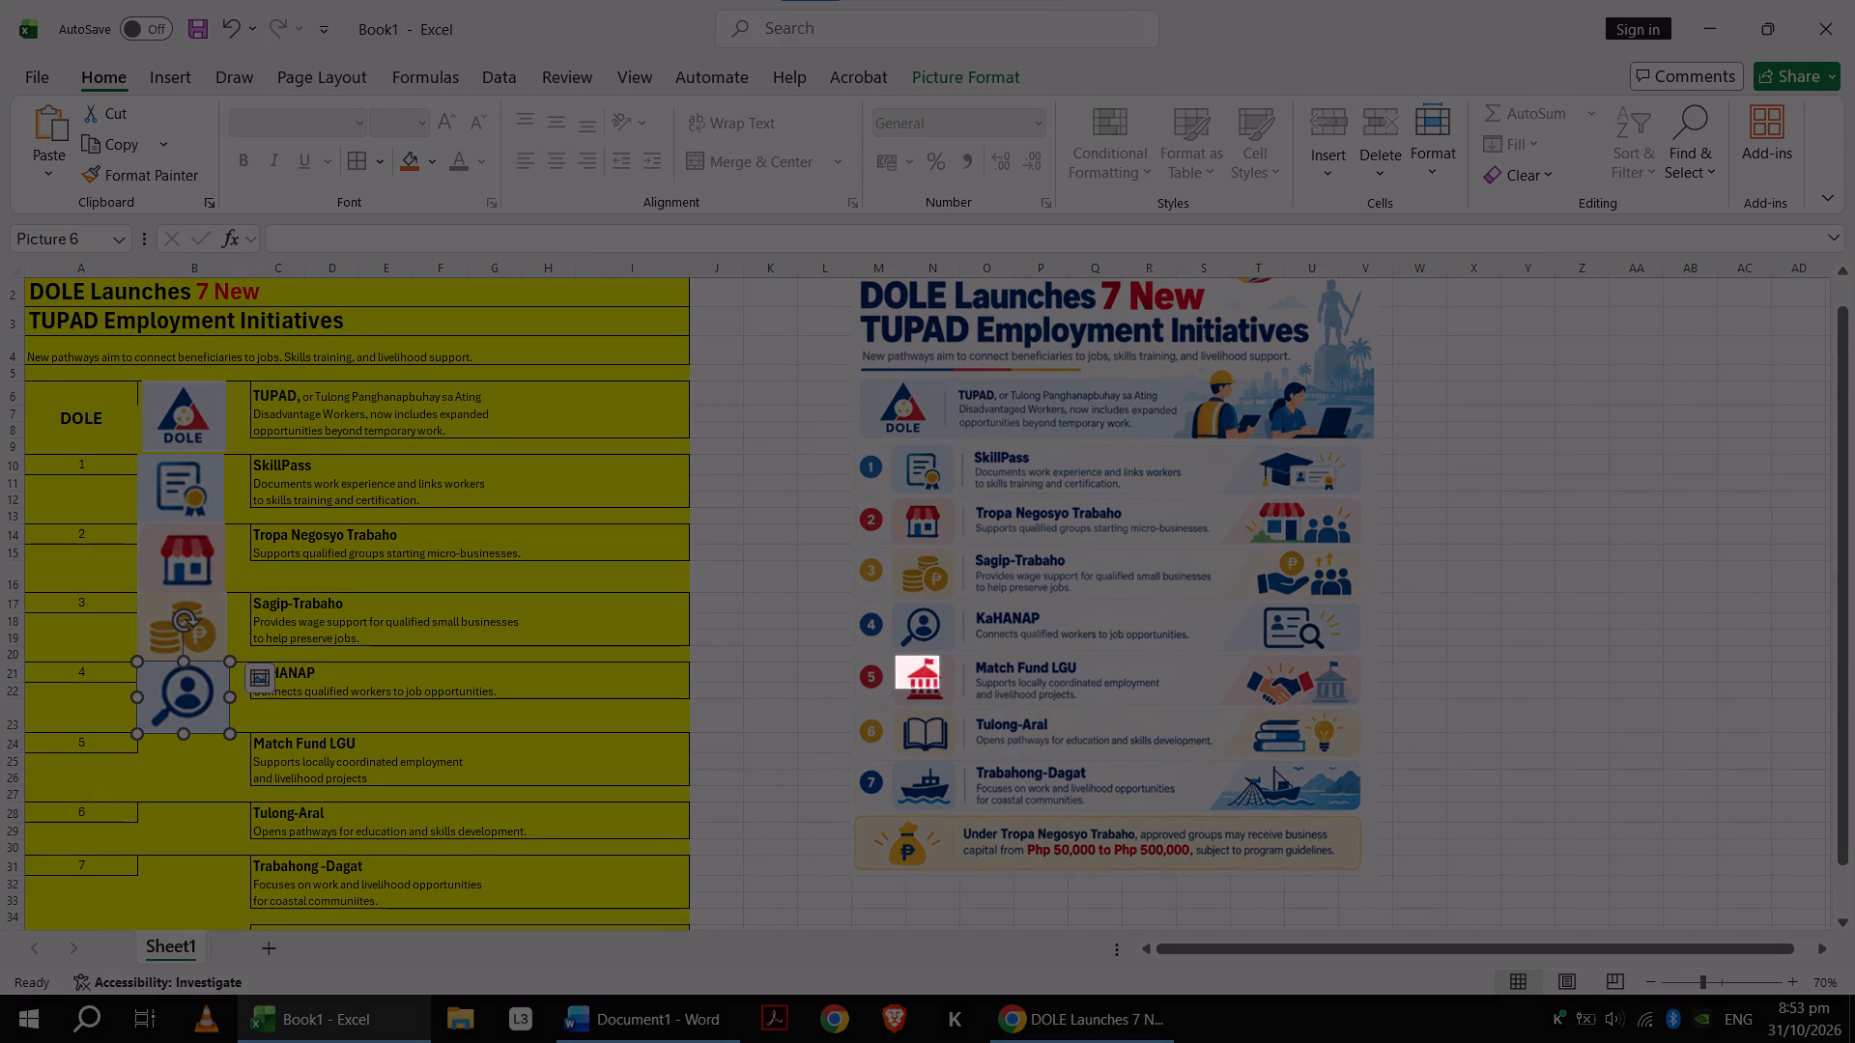
{"action": "left_click_drag", "start_coordinate": [944, 691], "coordinate": [950, 706]}
{"action": "left_click", "coordinate": [157, 747]}
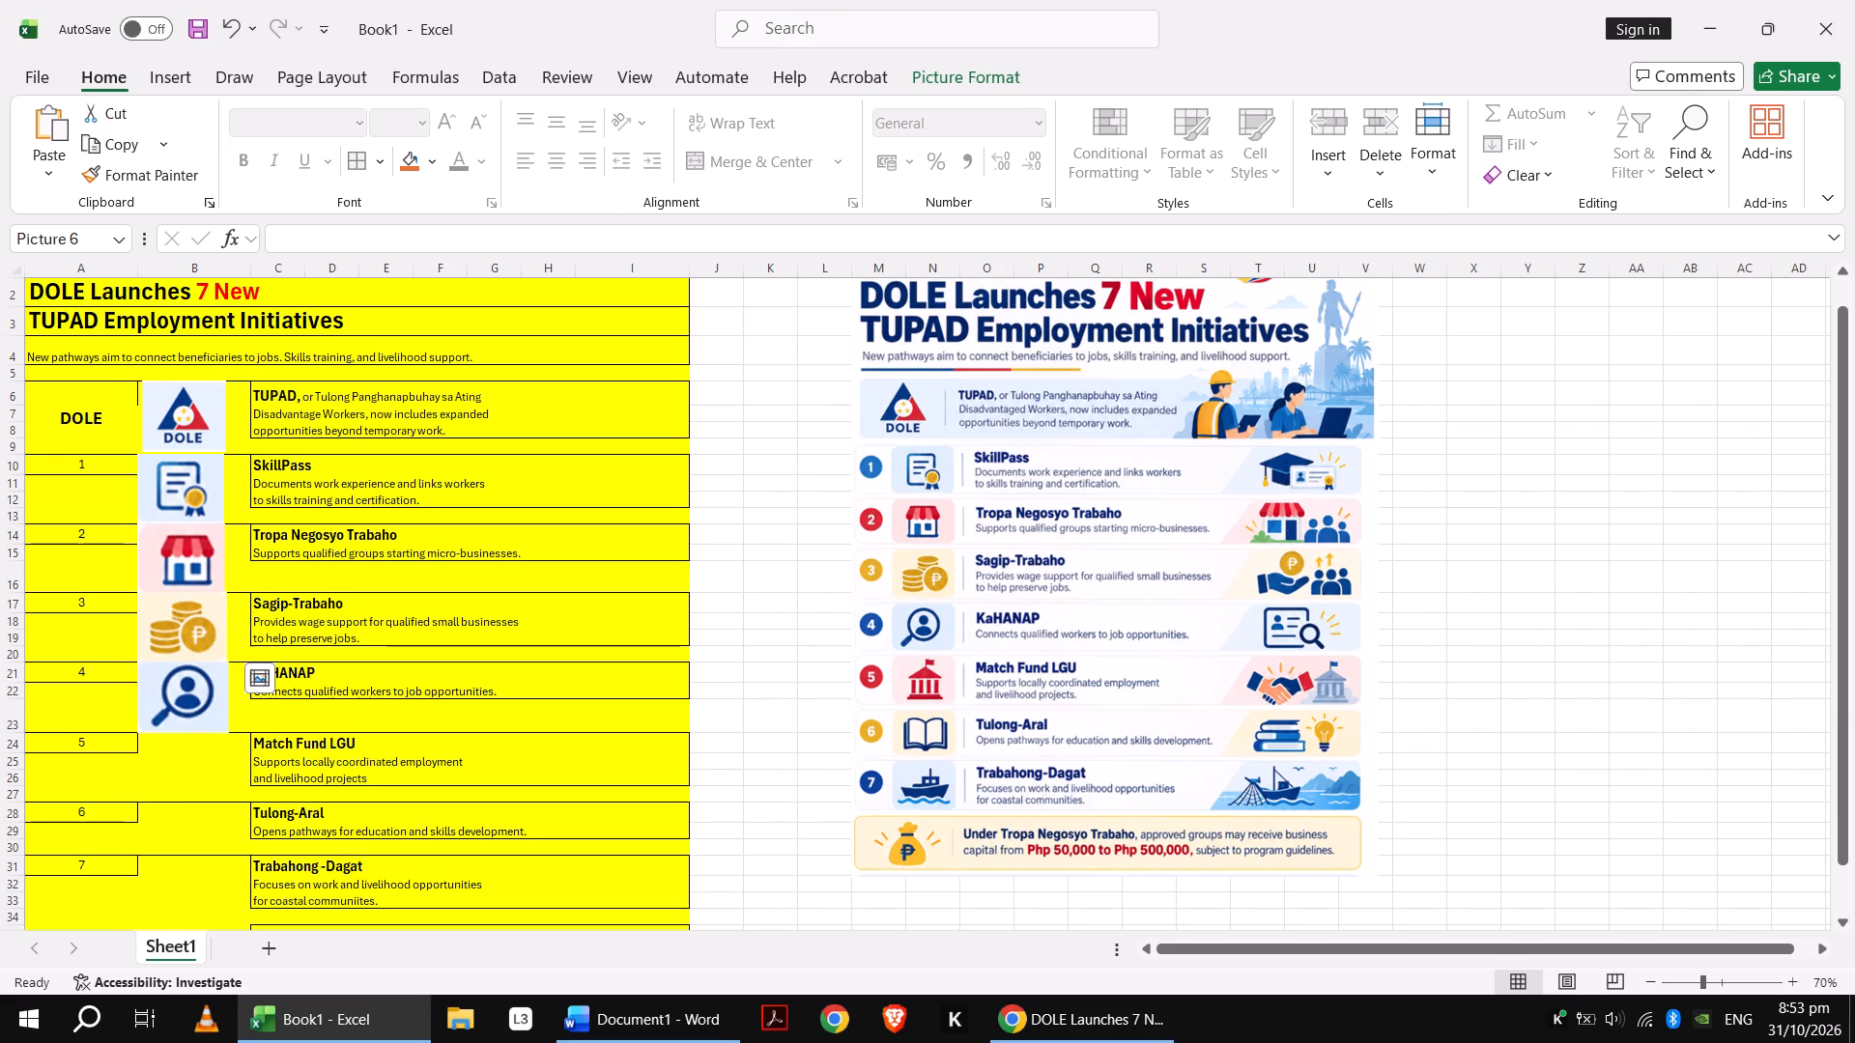
{"action": "left_click", "coordinate": [180, 774]}
{"action": "left_click", "coordinate": [155, 747]}
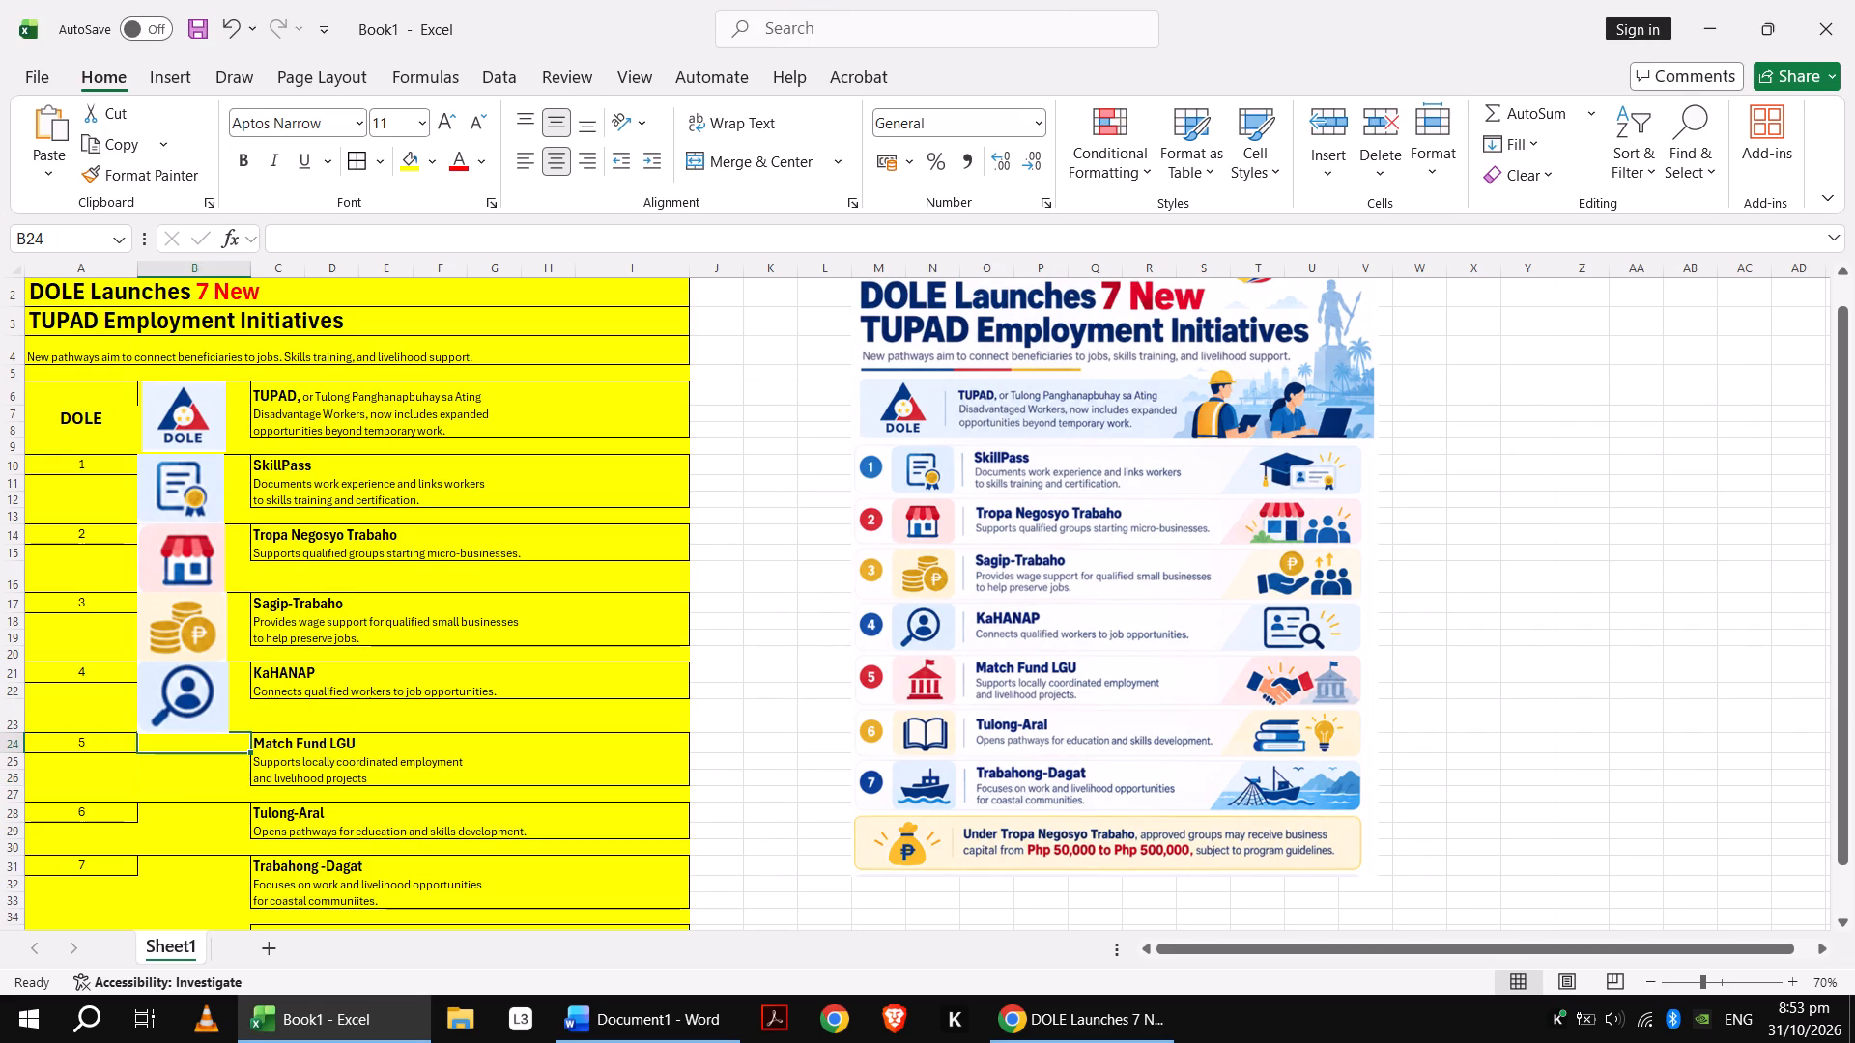
{"action": "key", "text": "ctrl+v"}
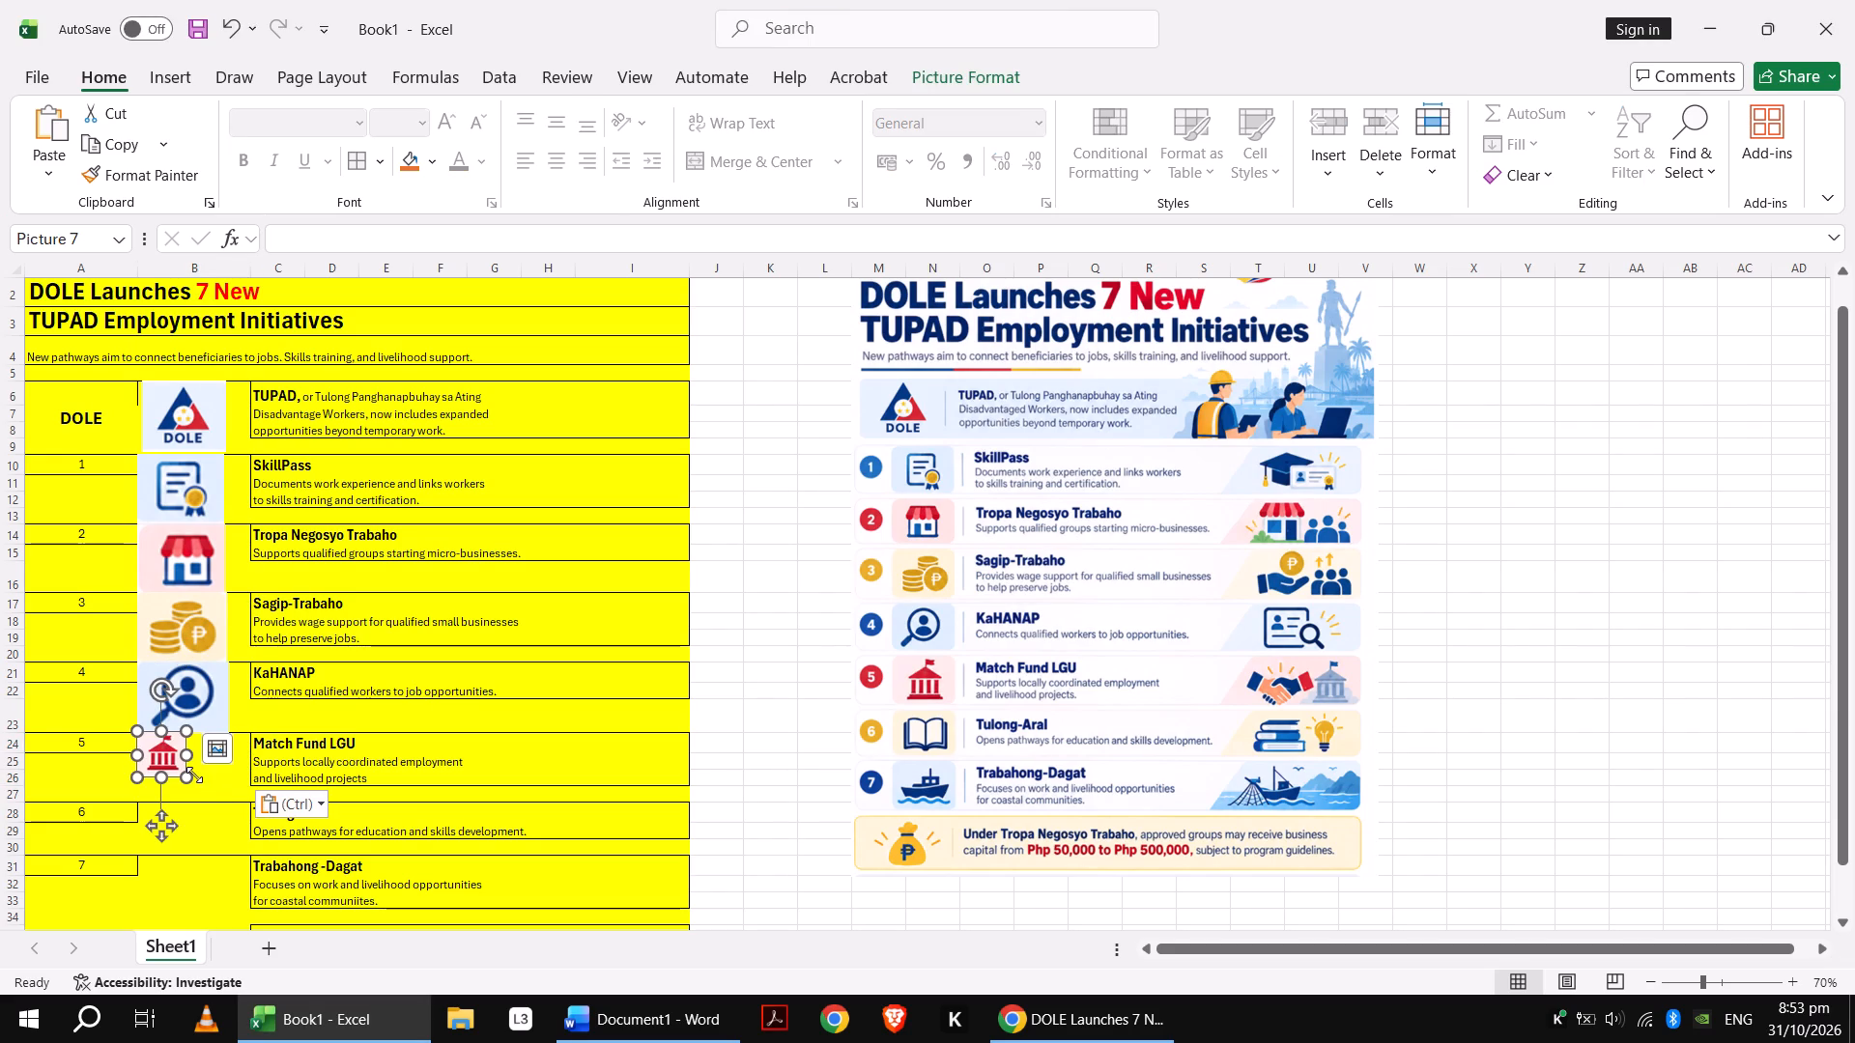
{"action": "left_click_drag", "start_coordinate": [185, 775], "coordinate": [228, 800]}
Increase the height of row 27 to about 27 points so the Tulong-Aral row starts just below the building icon.
{"action": "left_click_drag", "start_coordinate": [21, 799], "coordinate": [28, 816]}
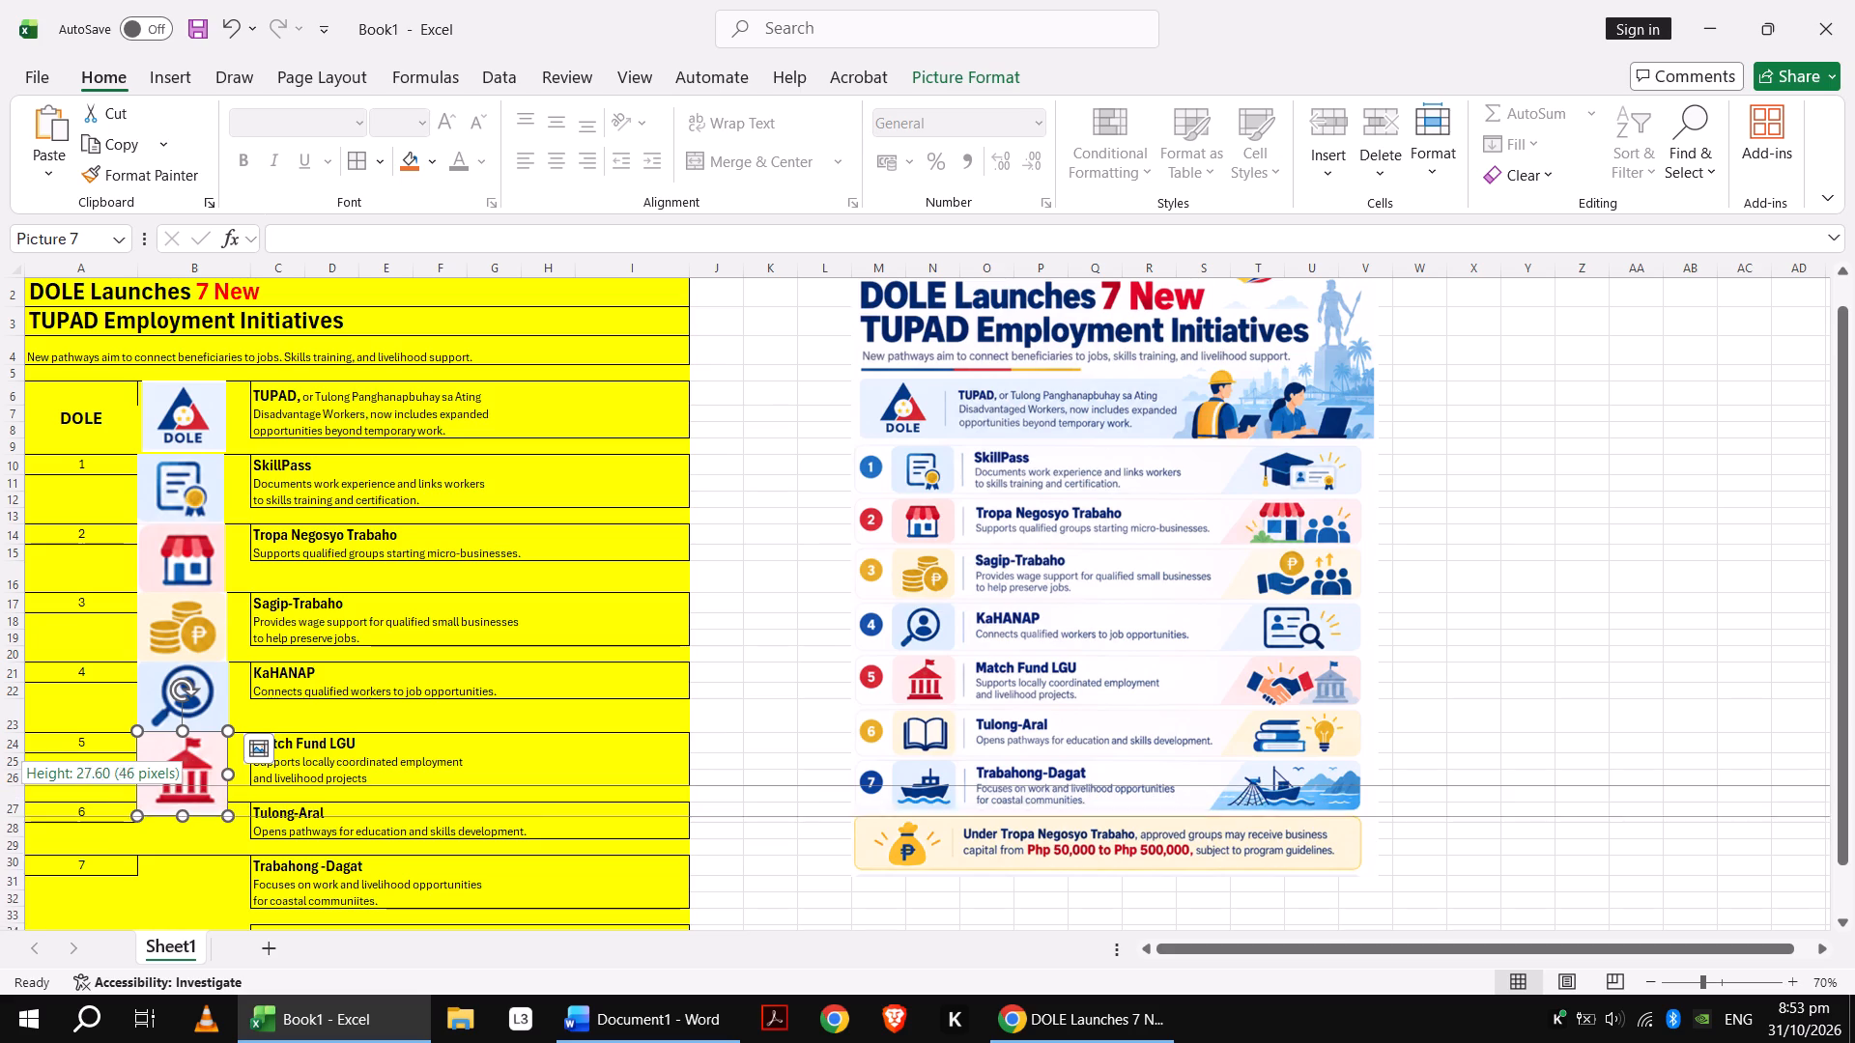
{"action": "left_click_drag", "start_coordinate": [28, 816], "coordinate": [29, 814]}
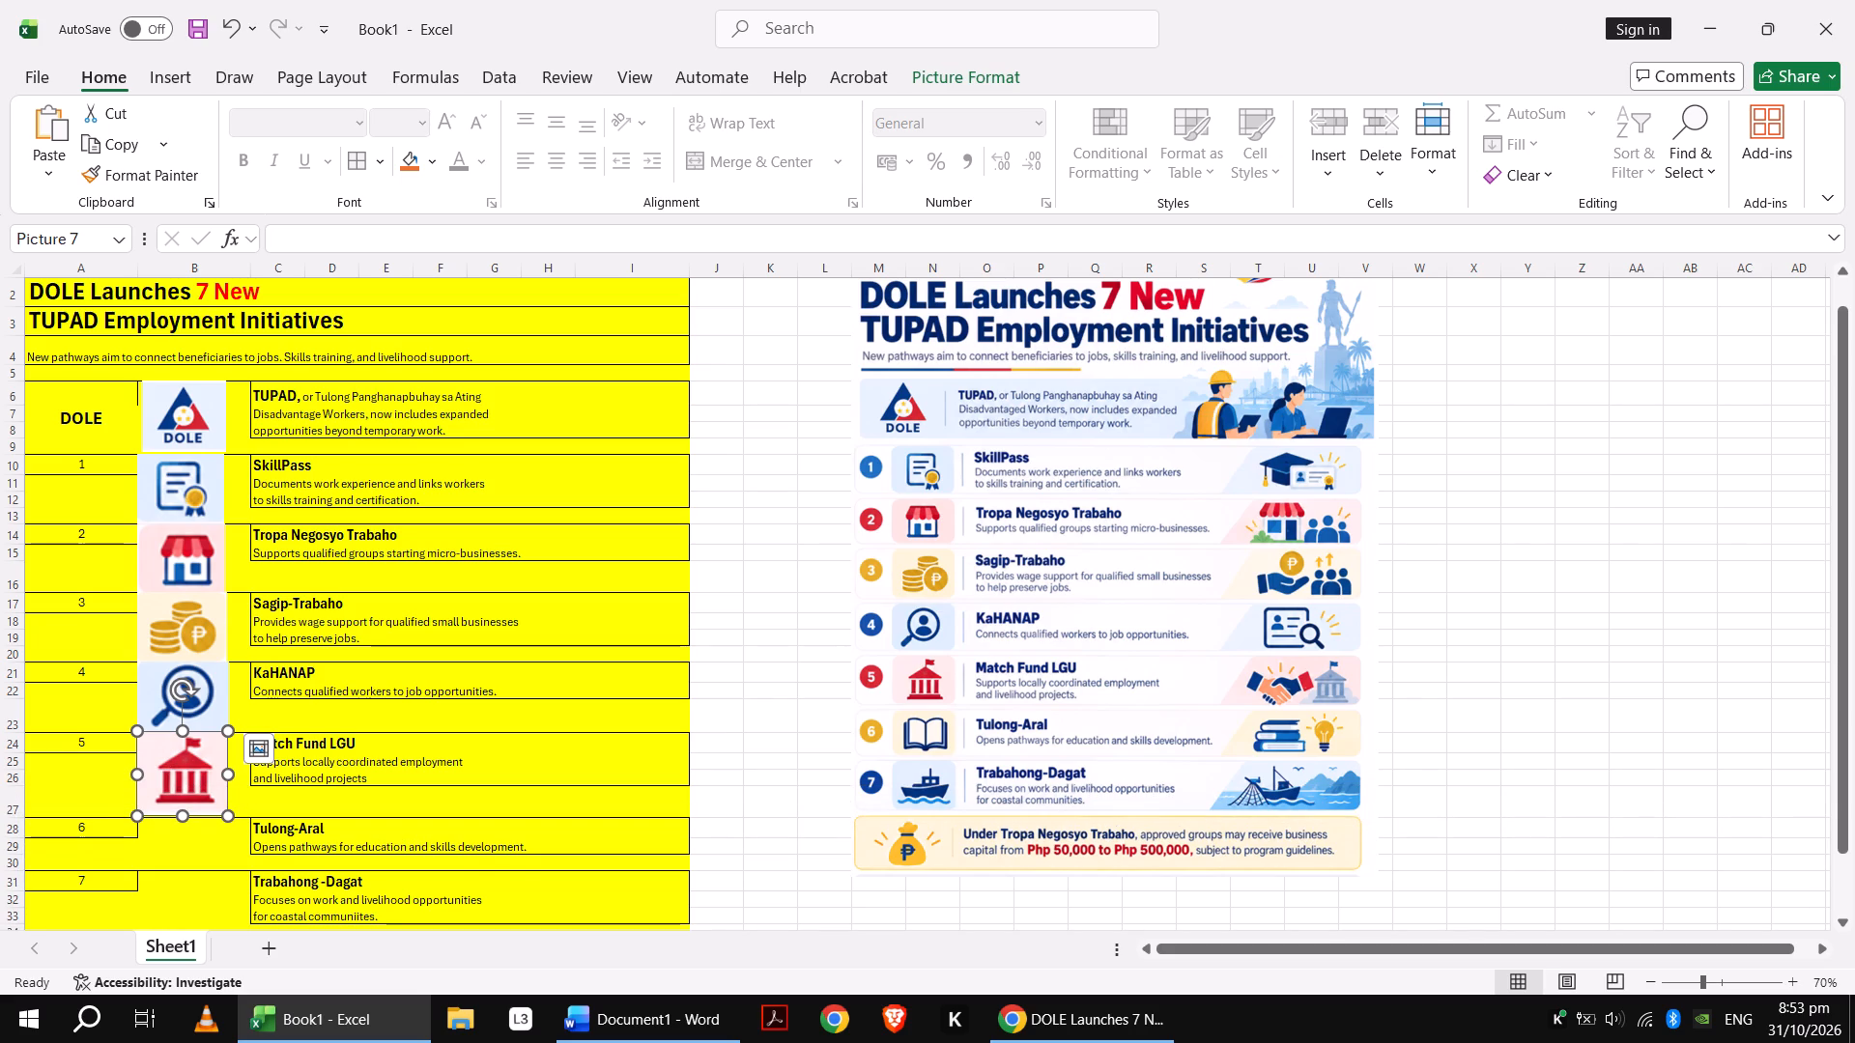
{"action": "left_click", "coordinate": [1666, 716]}
Snip the Tulong-Aral book icon from the infographic, paste it at cell B28 and enlarge it to match the building icon's width.
{"action": "key", "text": "Print"}
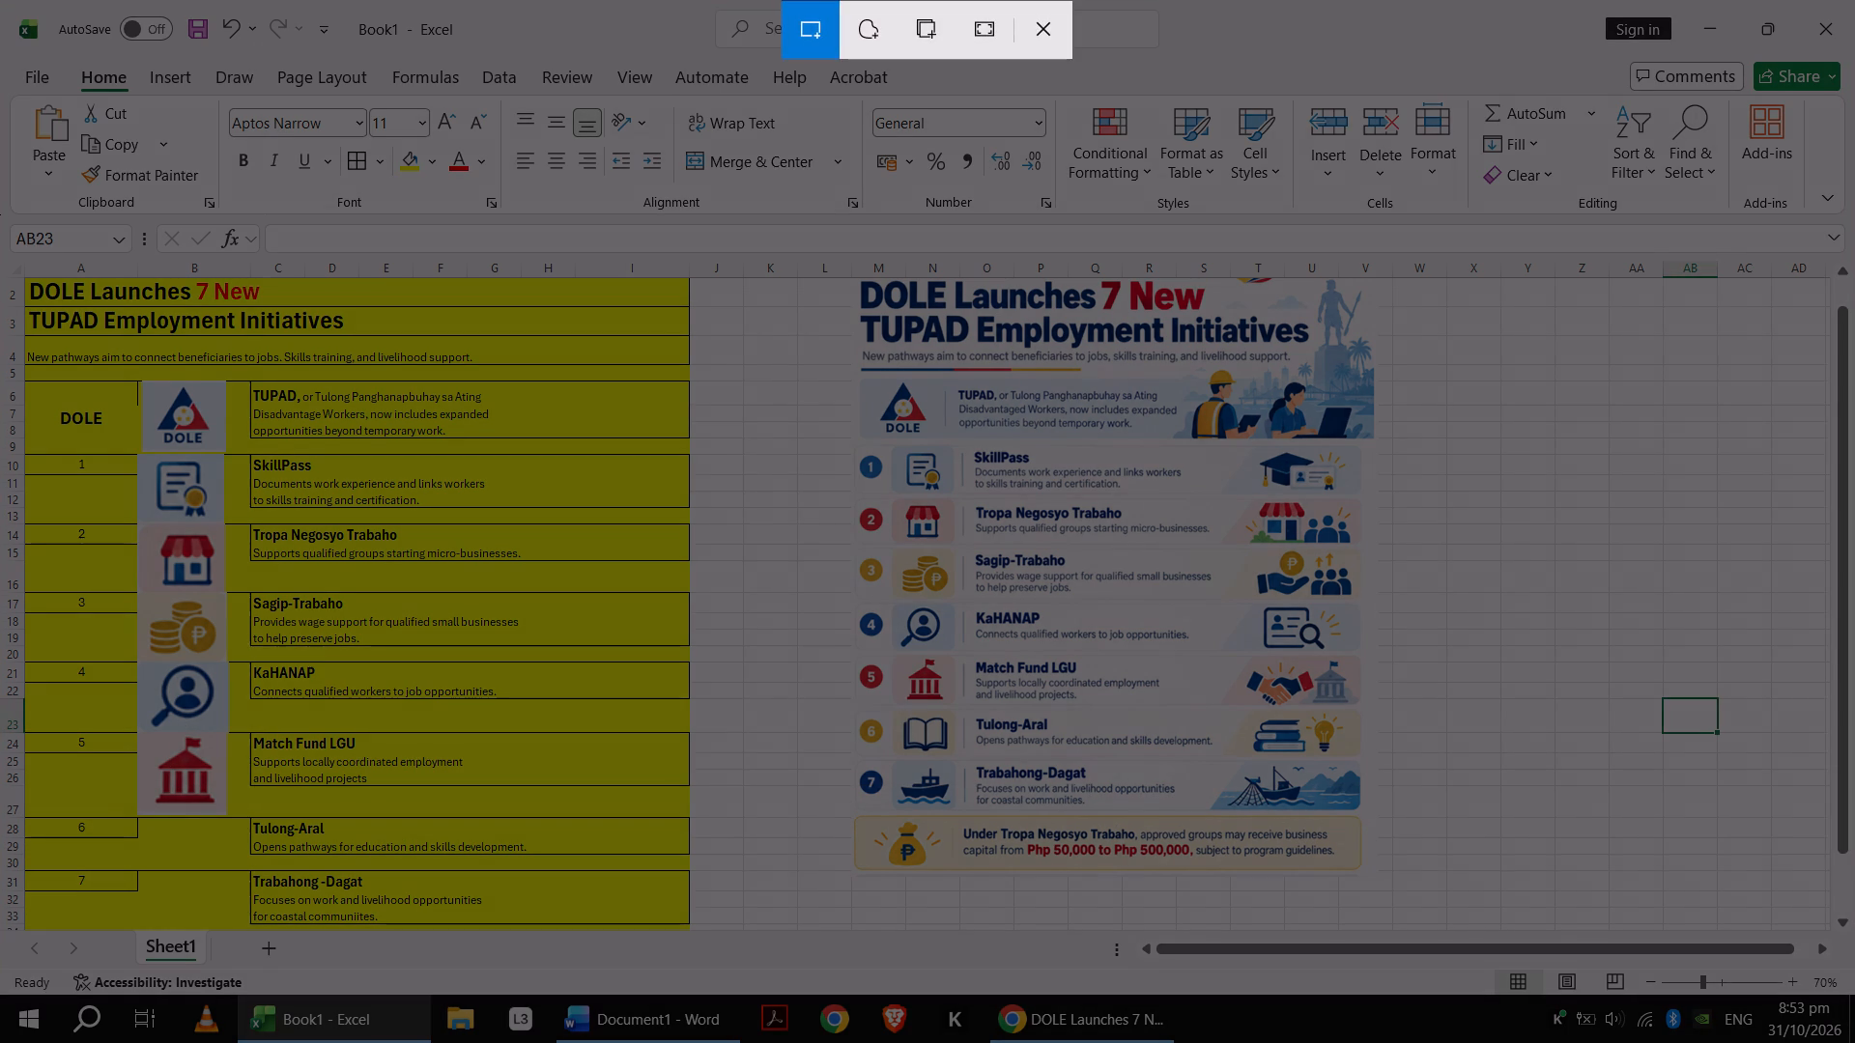
{"action": "left_click_drag", "start_coordinate": [897, 710], "coordinate": [954, 754]}
{"action": "left_click", "coordinate": [154, 826]}
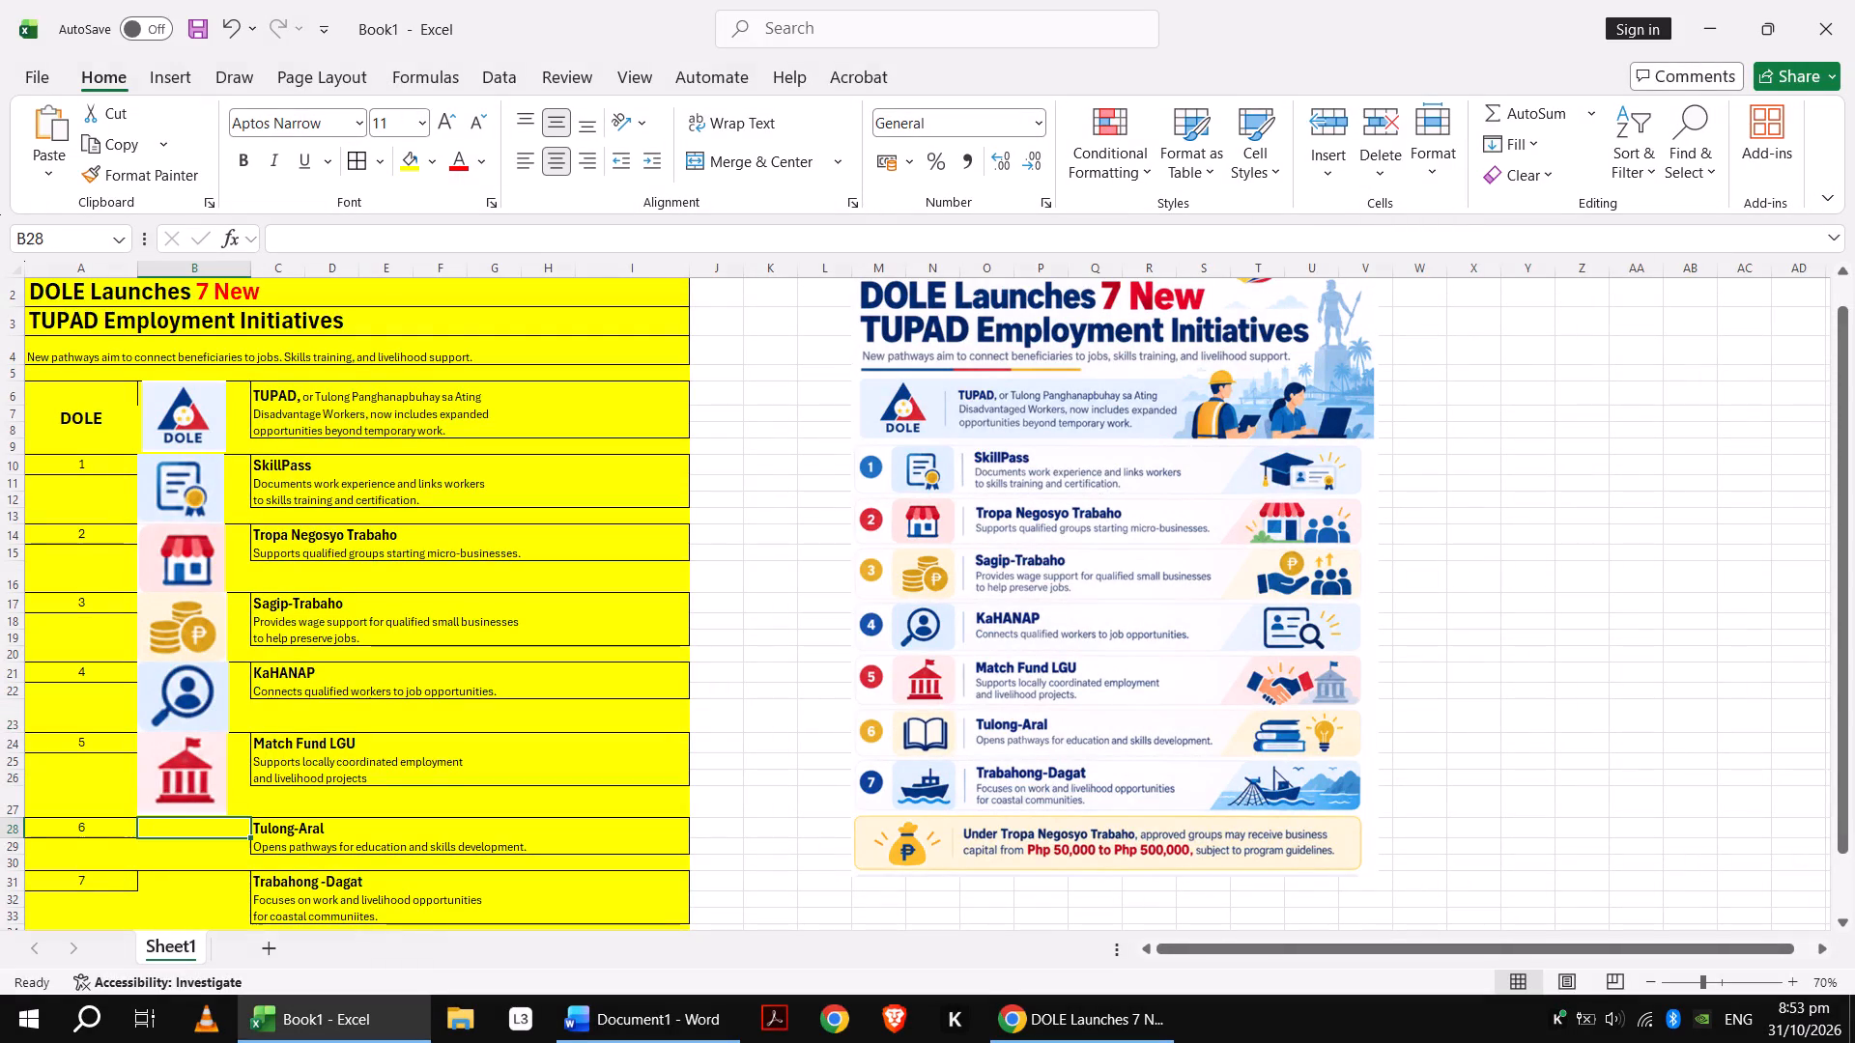
{"action": "key", "text": "ctrl+v"}
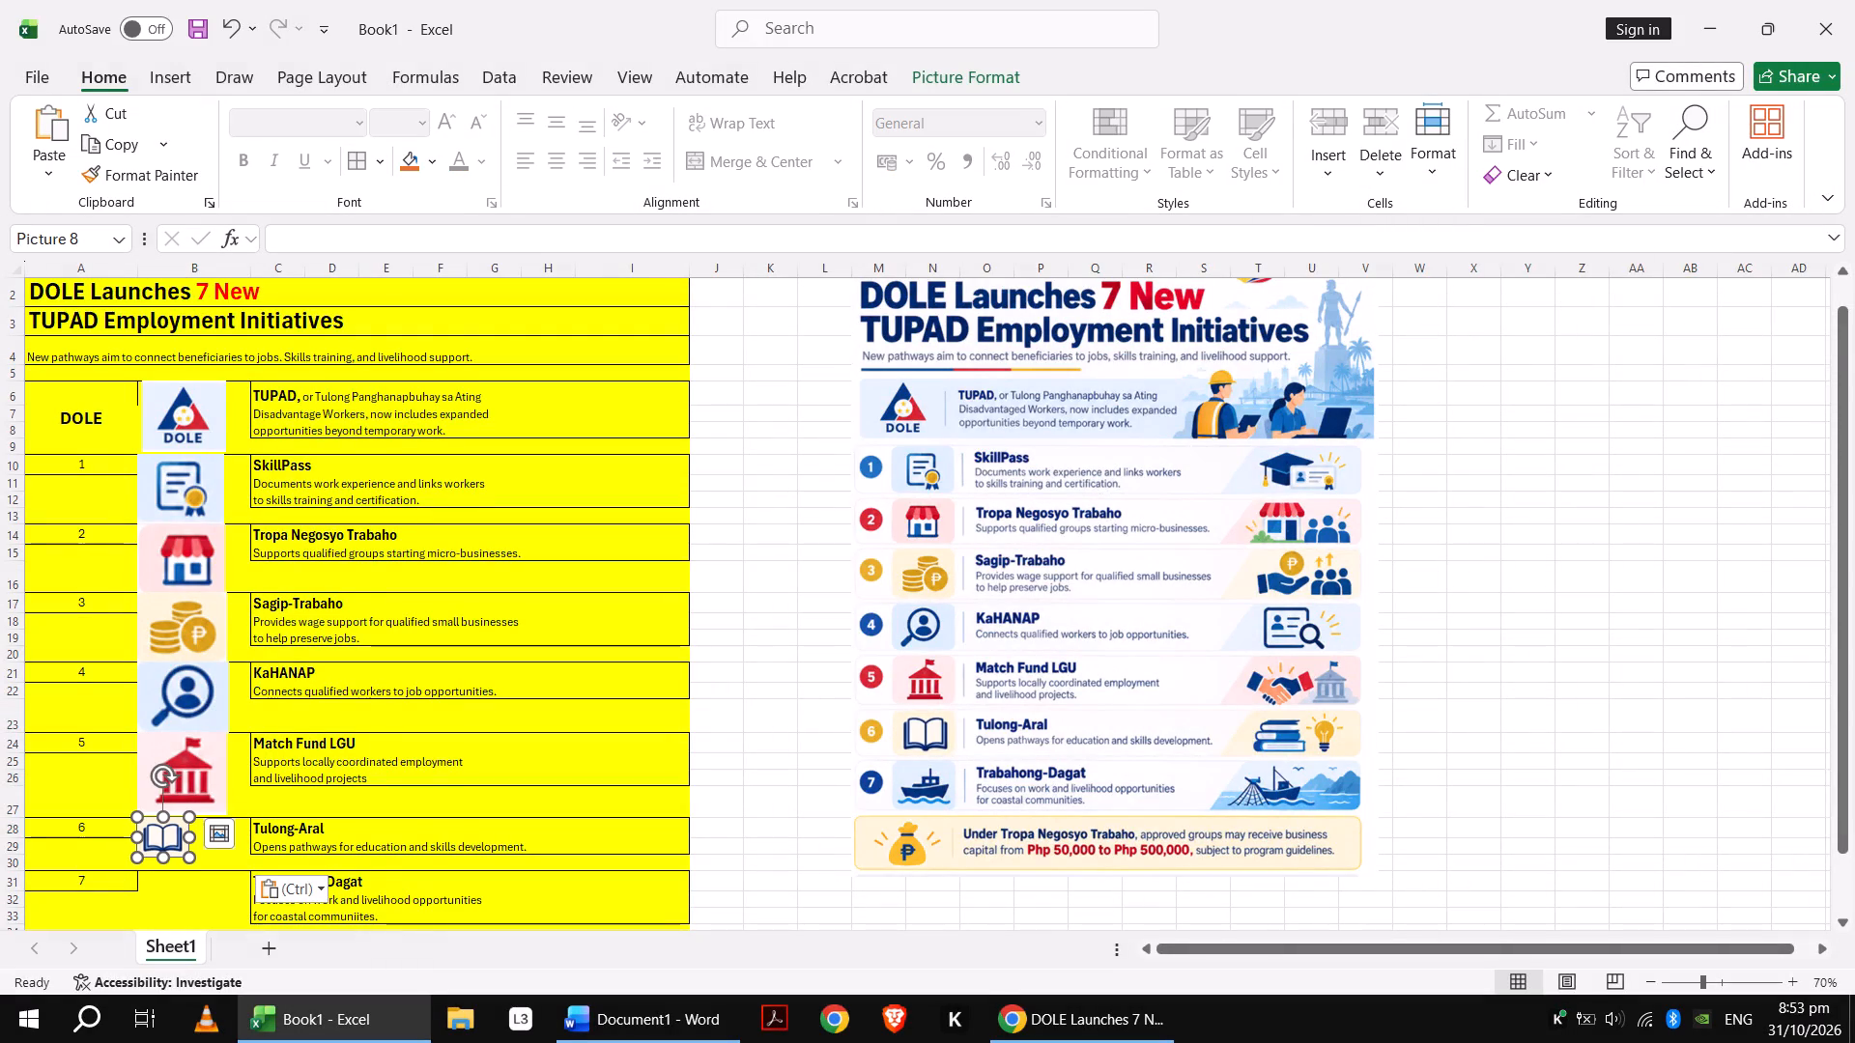
{"action": "scroll", "coordinate": [237, 863], "scroll_direction": "down", "scroll_amount": 1}
{"action": "left_click_drag", "start_coordinate": [186, 806], "coordinate": [214, 831]}
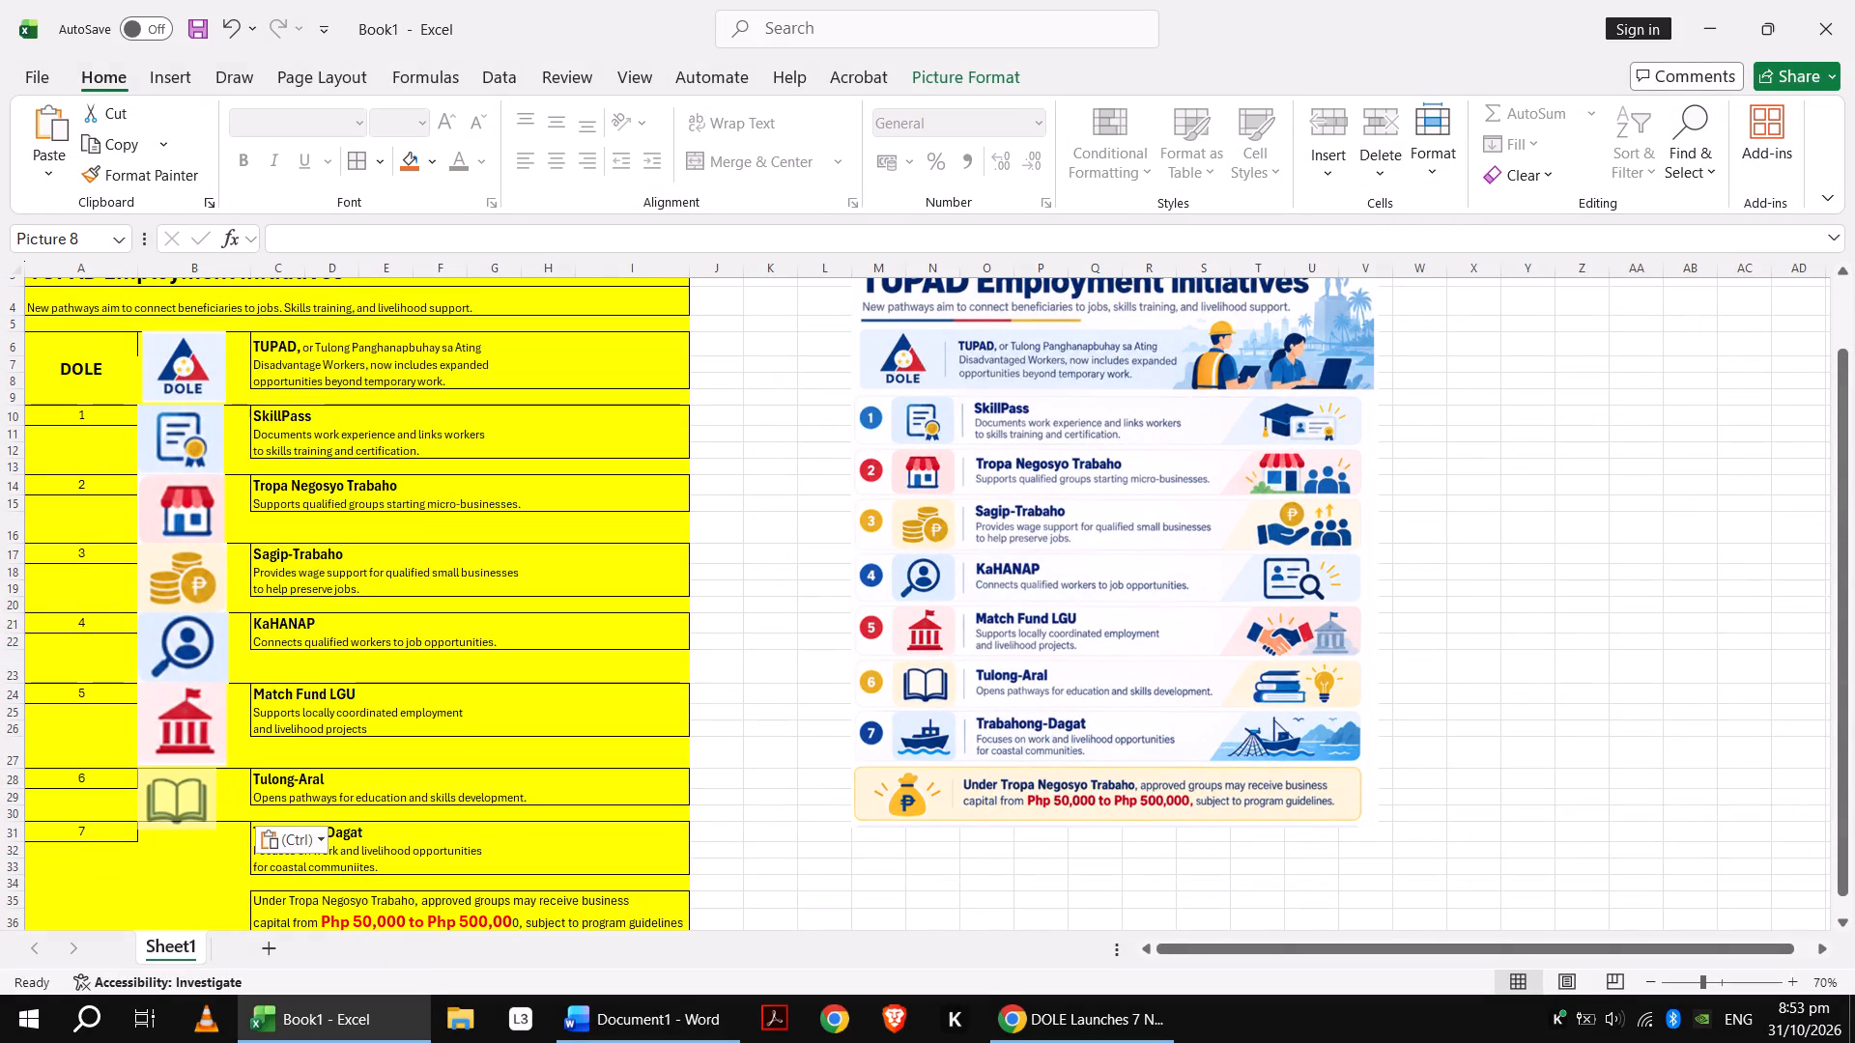
{"action": "left_click_drag", "start_coordinate": [214, 831], "coordinate": [220, 840]}
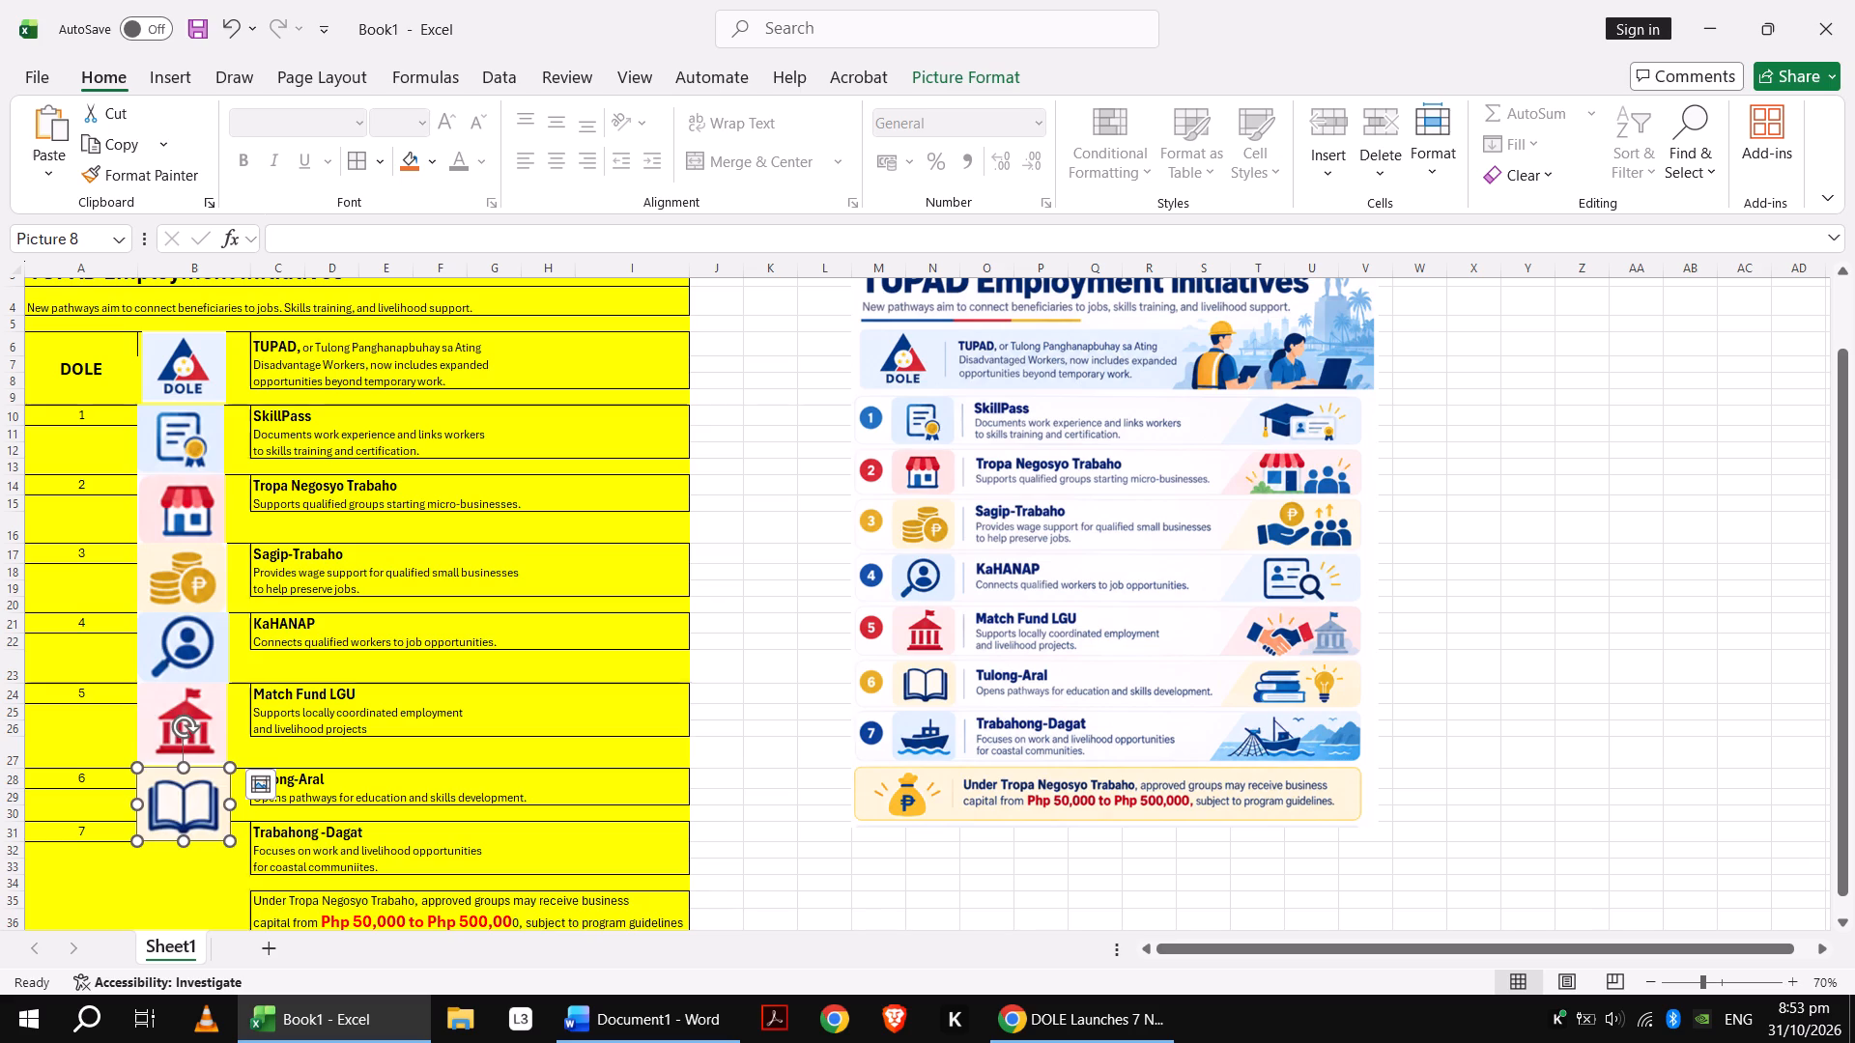
Increase the height of row 30 so the Trabahong-Dagat row starts just below the book icon.
{"action": "left_click_drag", "start_coordinate": [10, 824], "coordinate": [19, 842]}
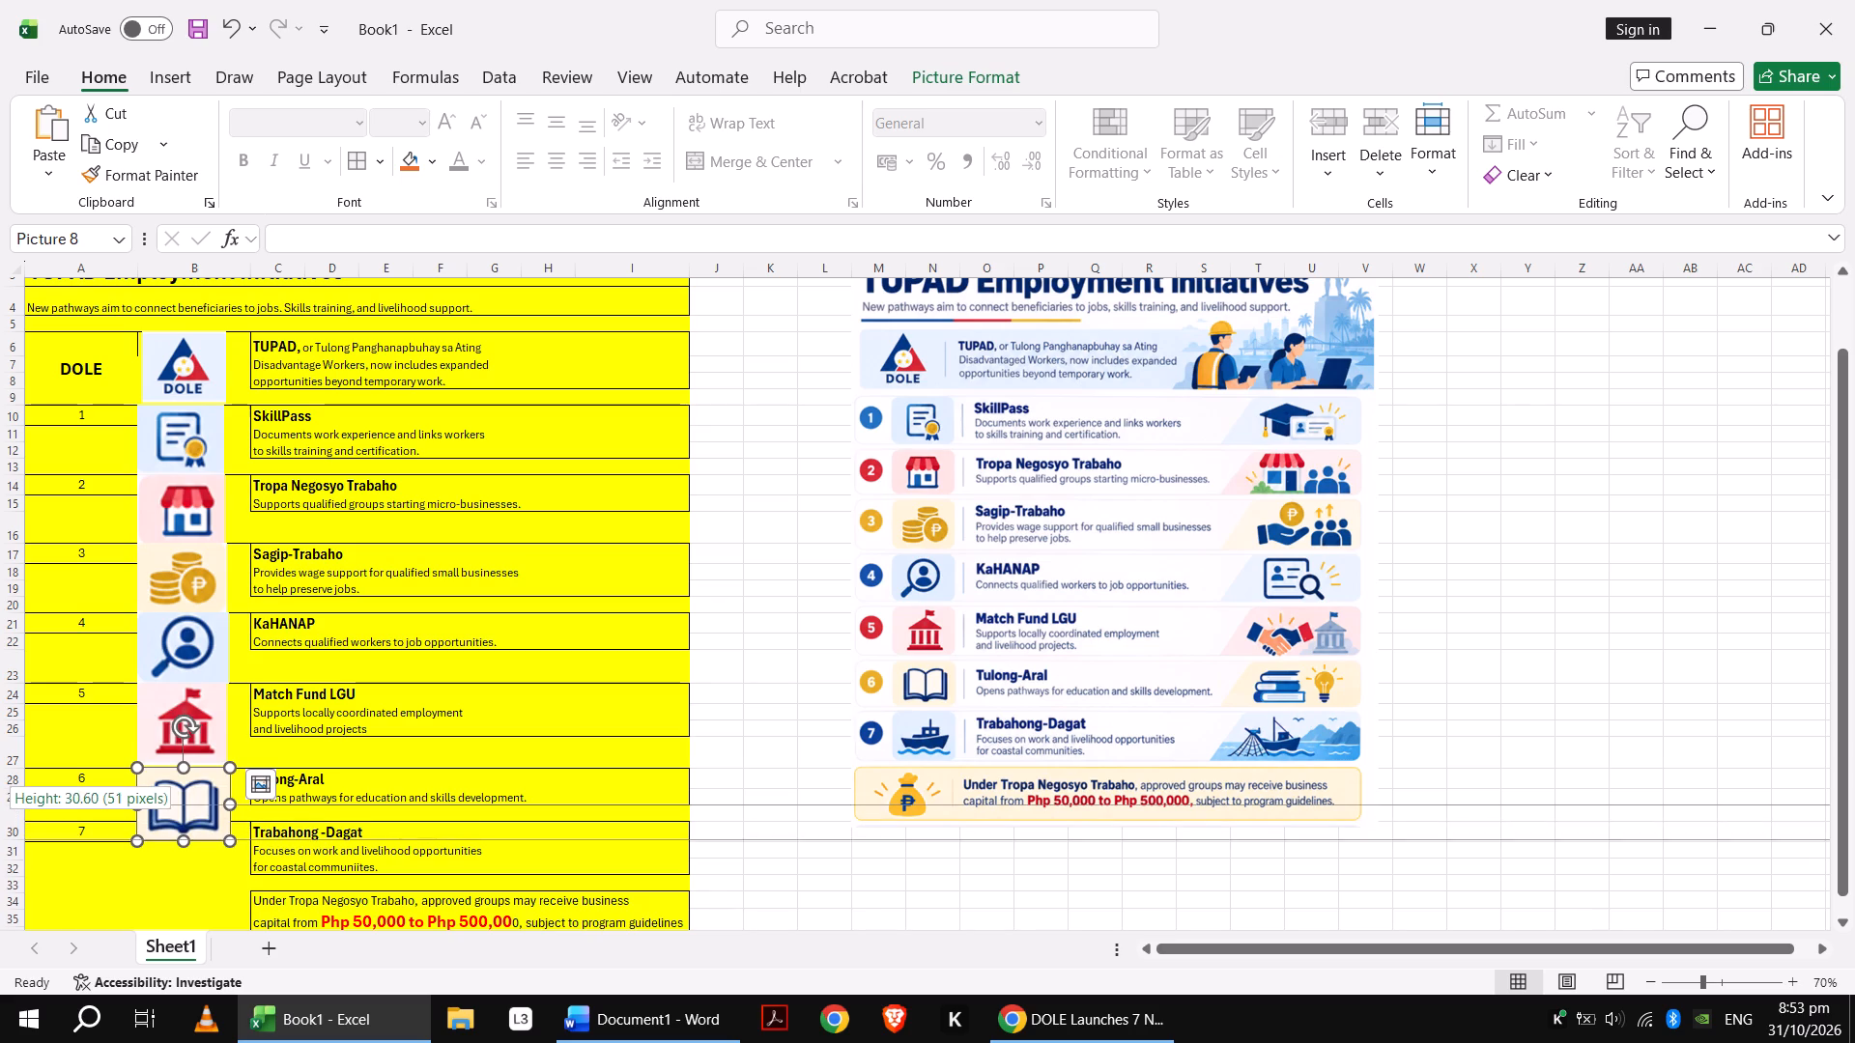
{"action": "left_click_drag", "start_coordinate": [19, 842], "coordinate": [20, 845]}
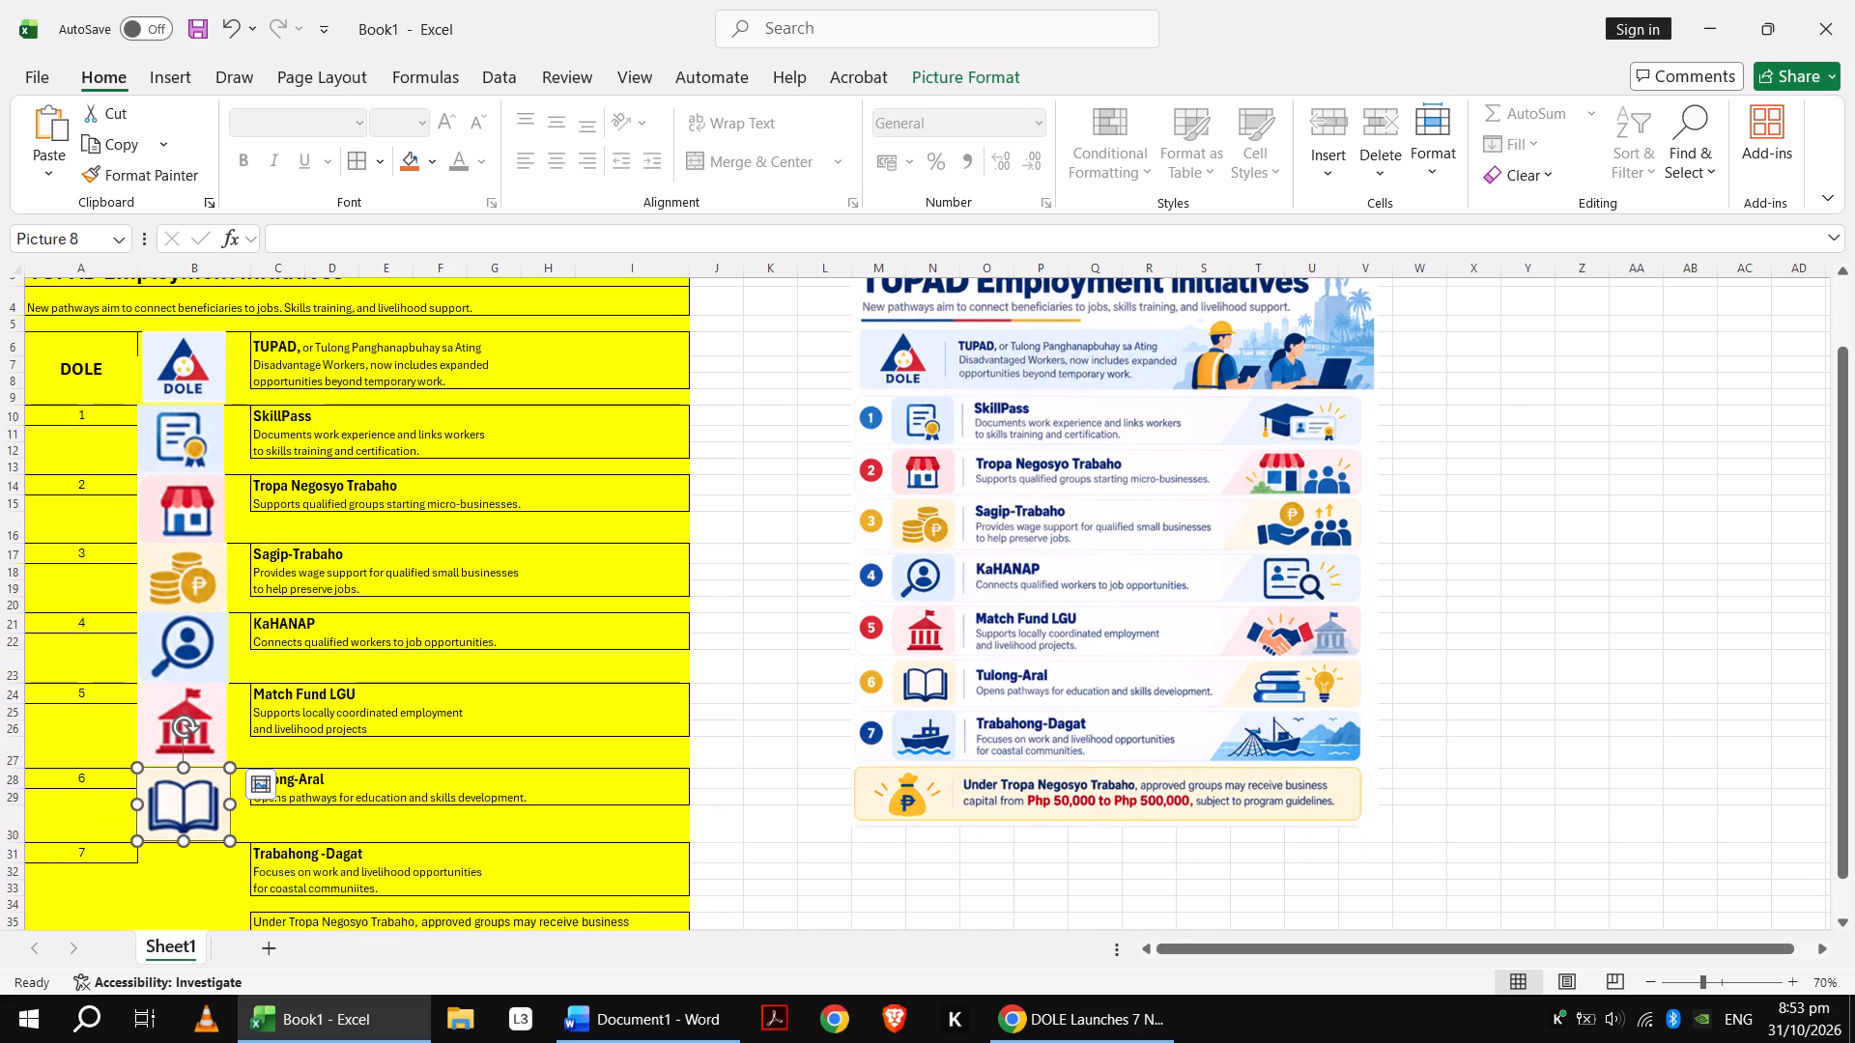
Snip the Trabahong-Dagat boat icon from the infographic, paste it at cell B31 and enlarge it to match the book icon's width.
{"action": "scroll", "coordinate": [754, 803], "scroll_direction": "down", "scroll_amount": 1}
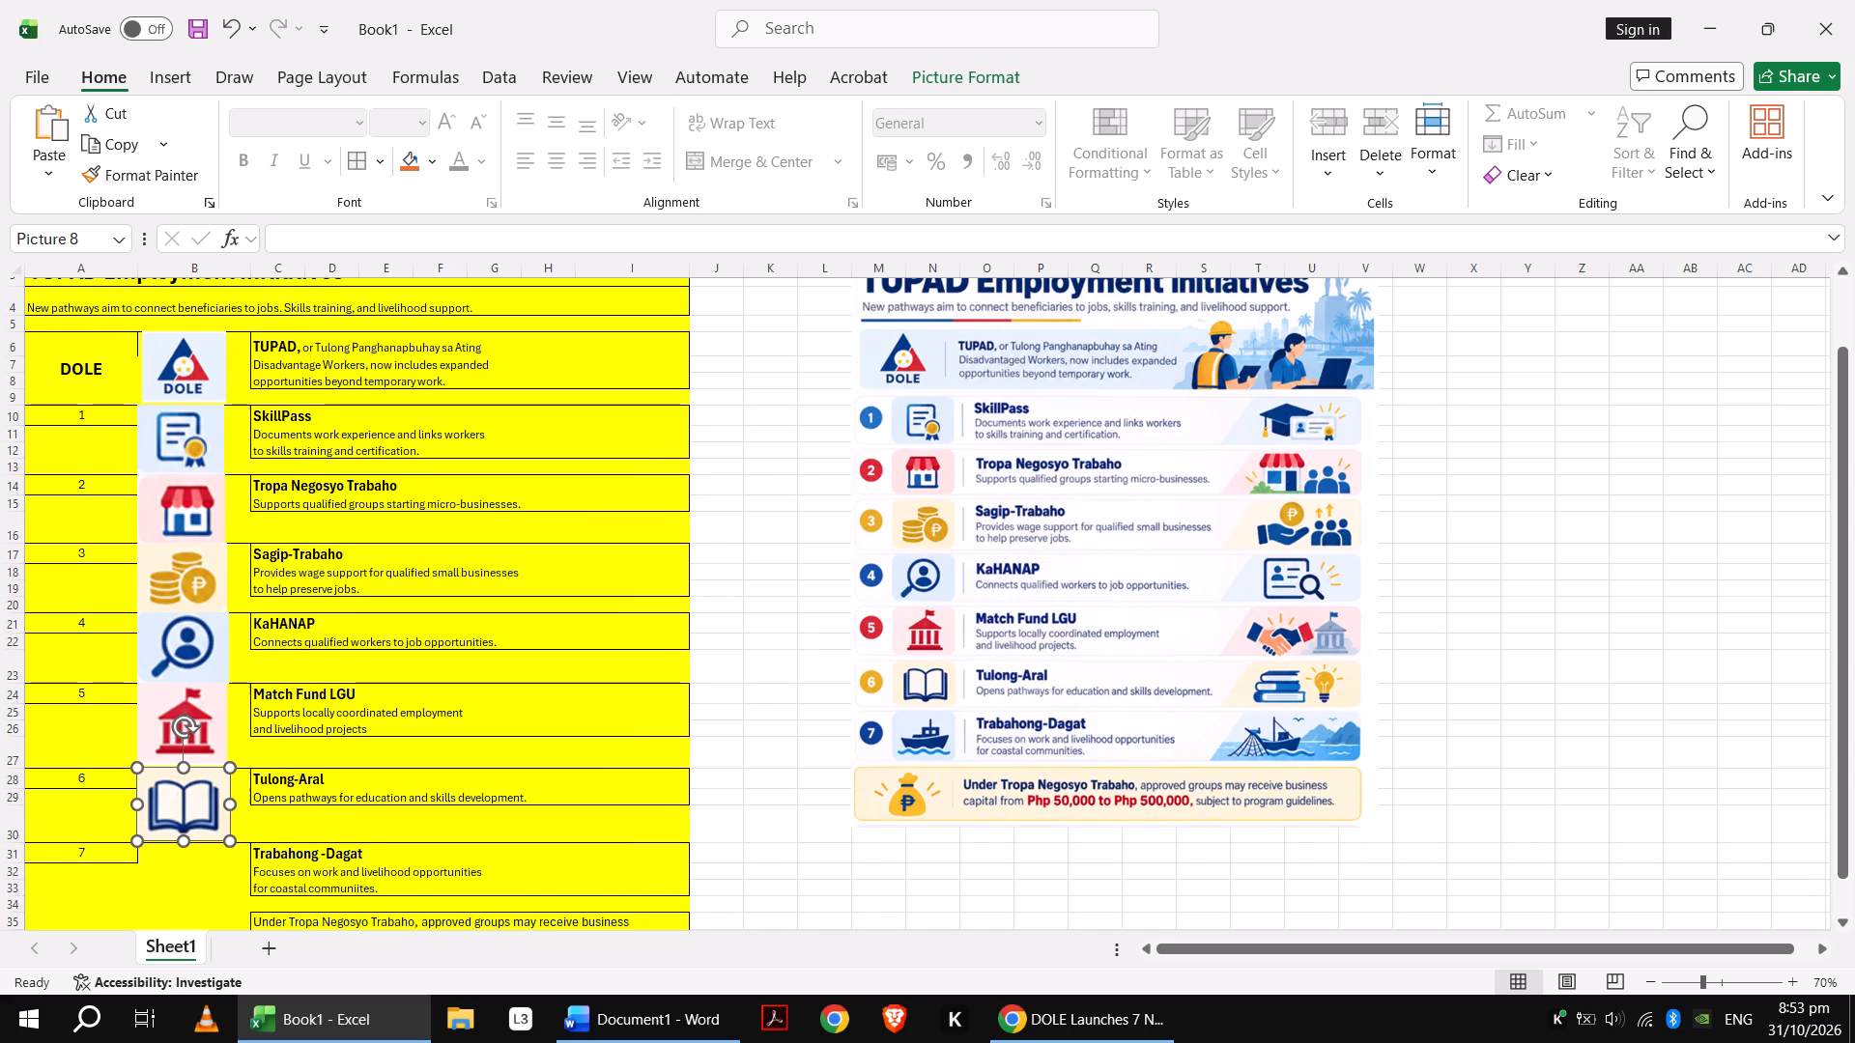
{"action": "scroll", "coordinate": [755, 803], "scroll_direction": "down", "scroll_amount": 1}
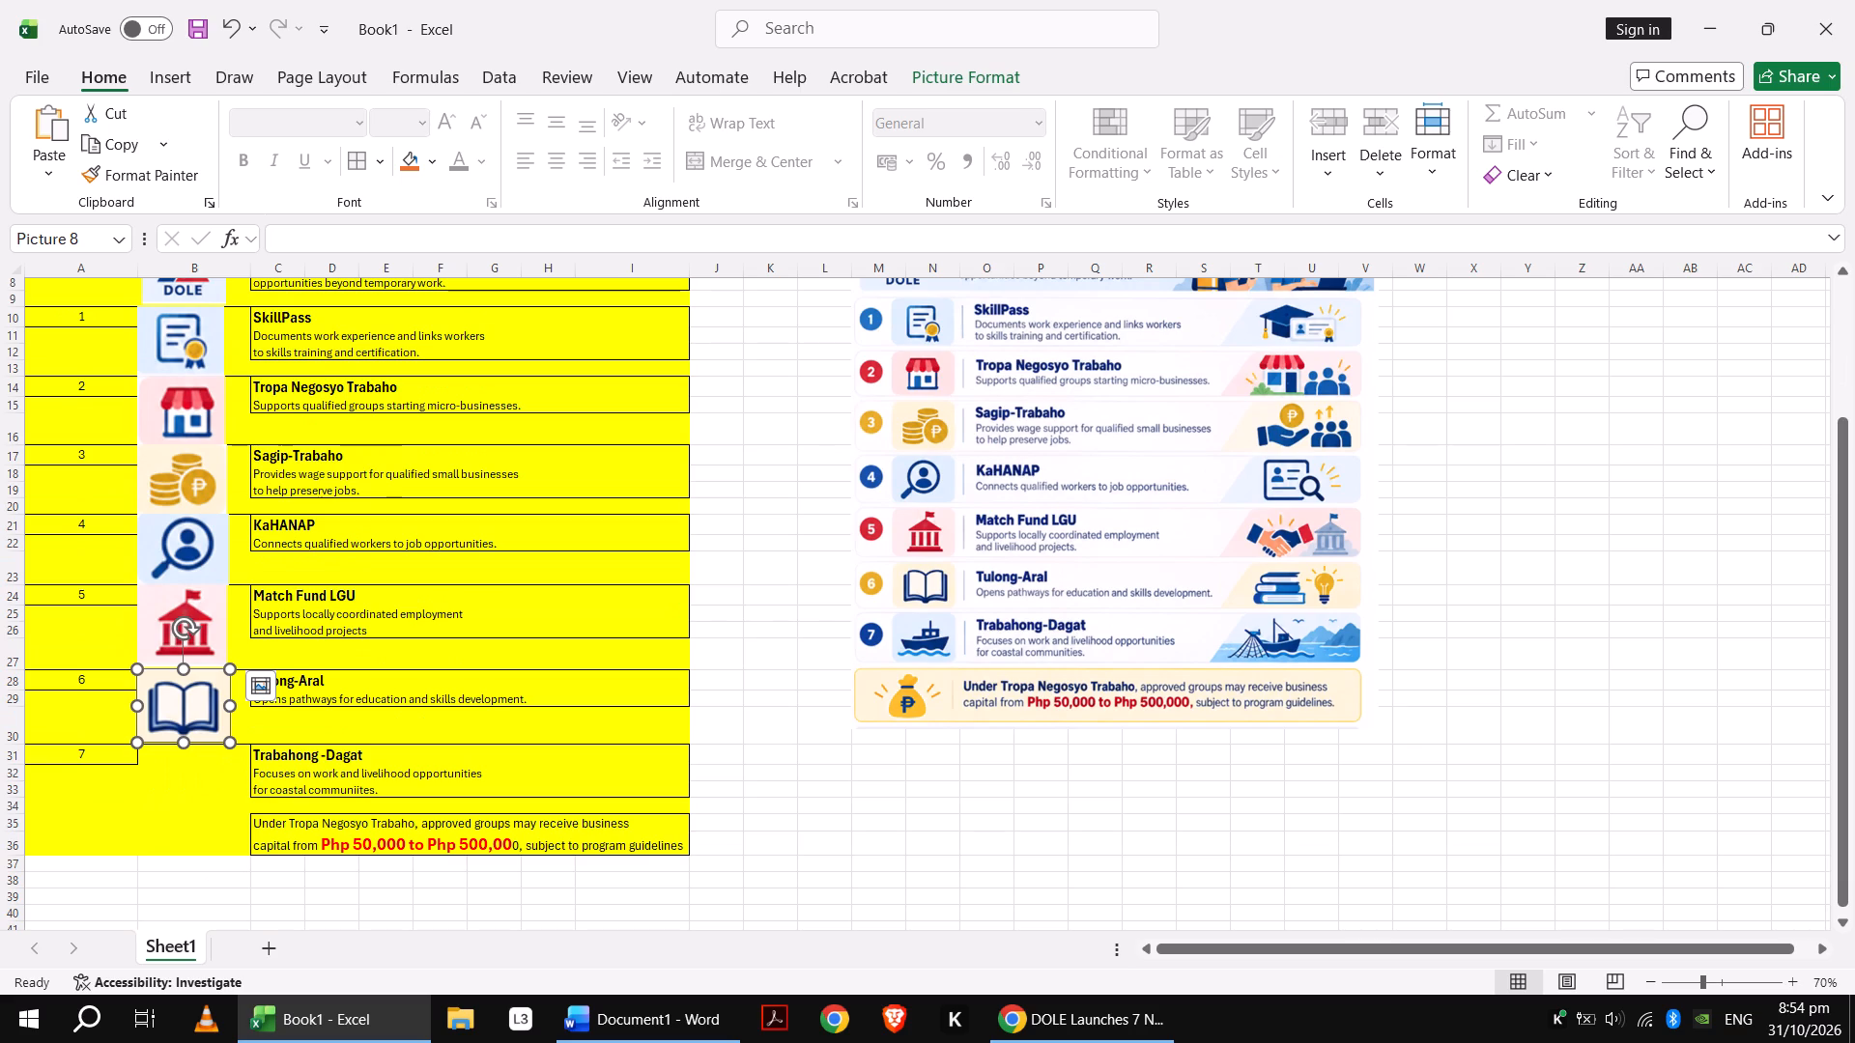
{"action": "key", "text": "Print"}
{"action": "left_click_drag", "start_coordinate": [895, 614], "coordinate": [951, 664]}
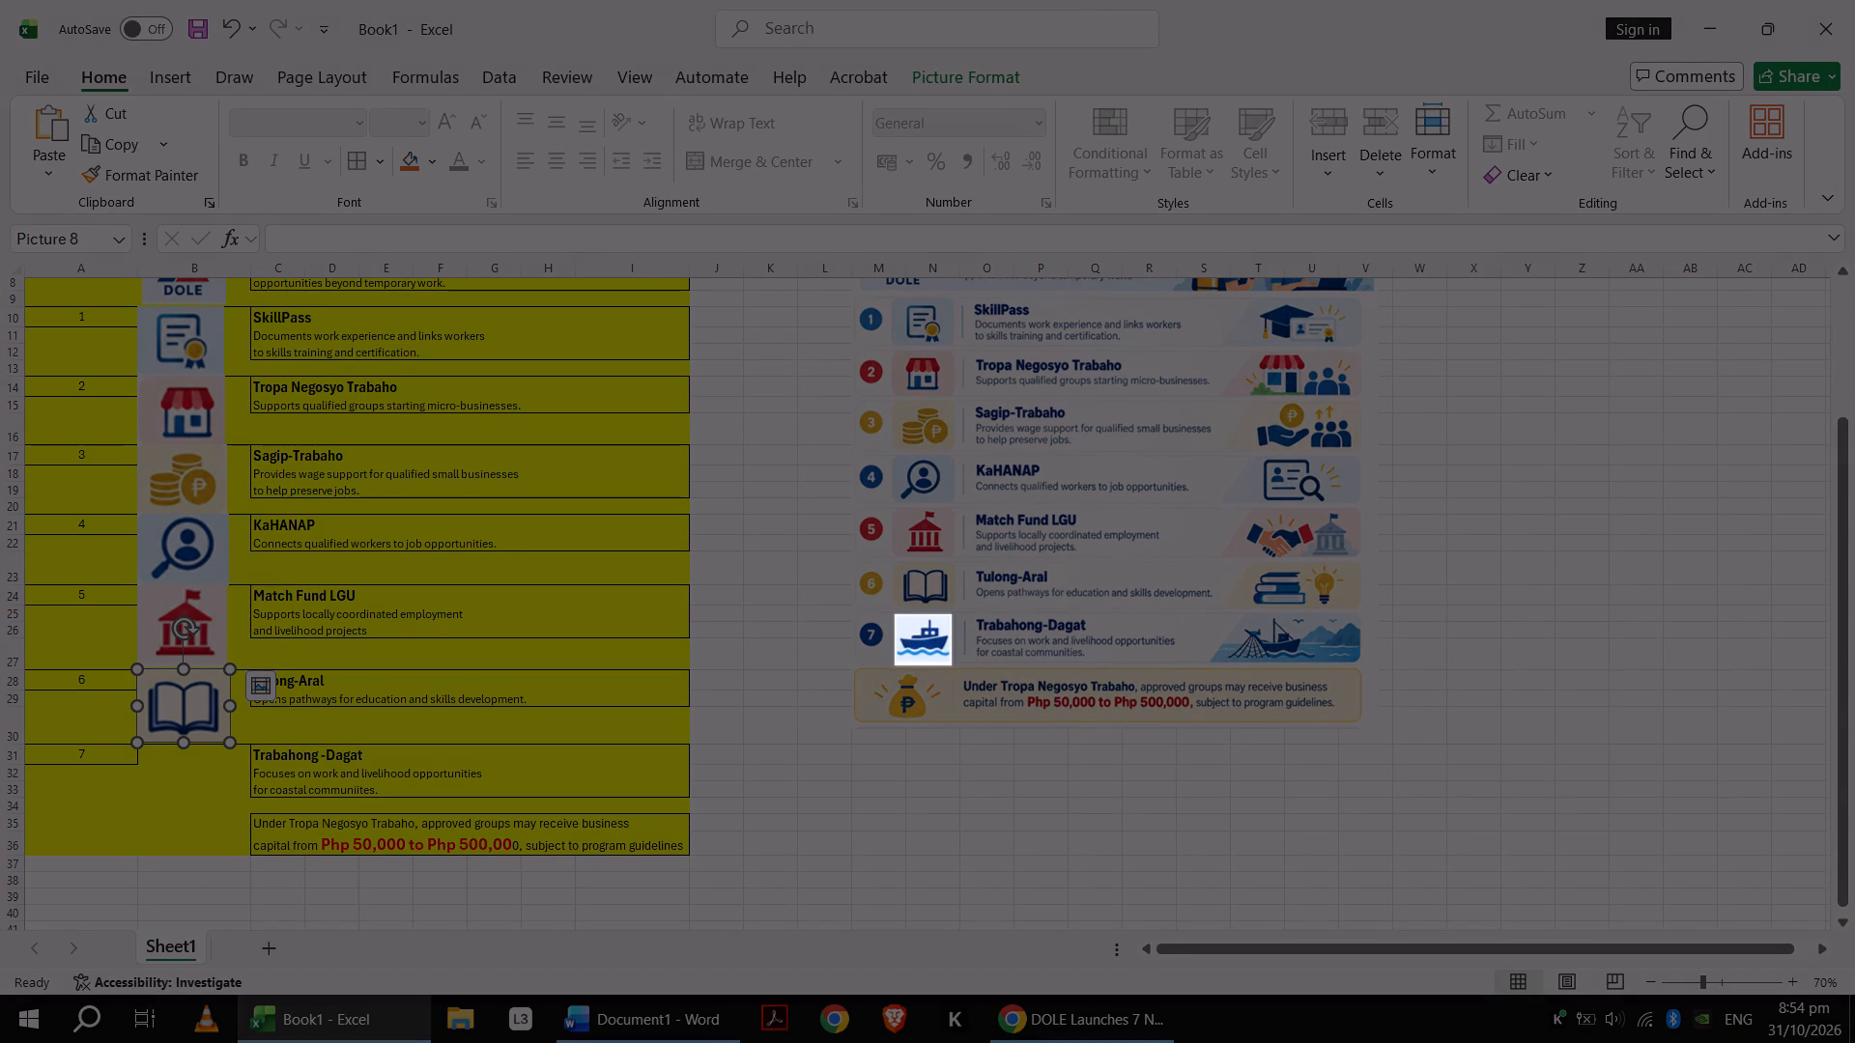
{"action": "left_click_drag", "start_coordinate": [951, 664], "coordinate": [956, 664]}
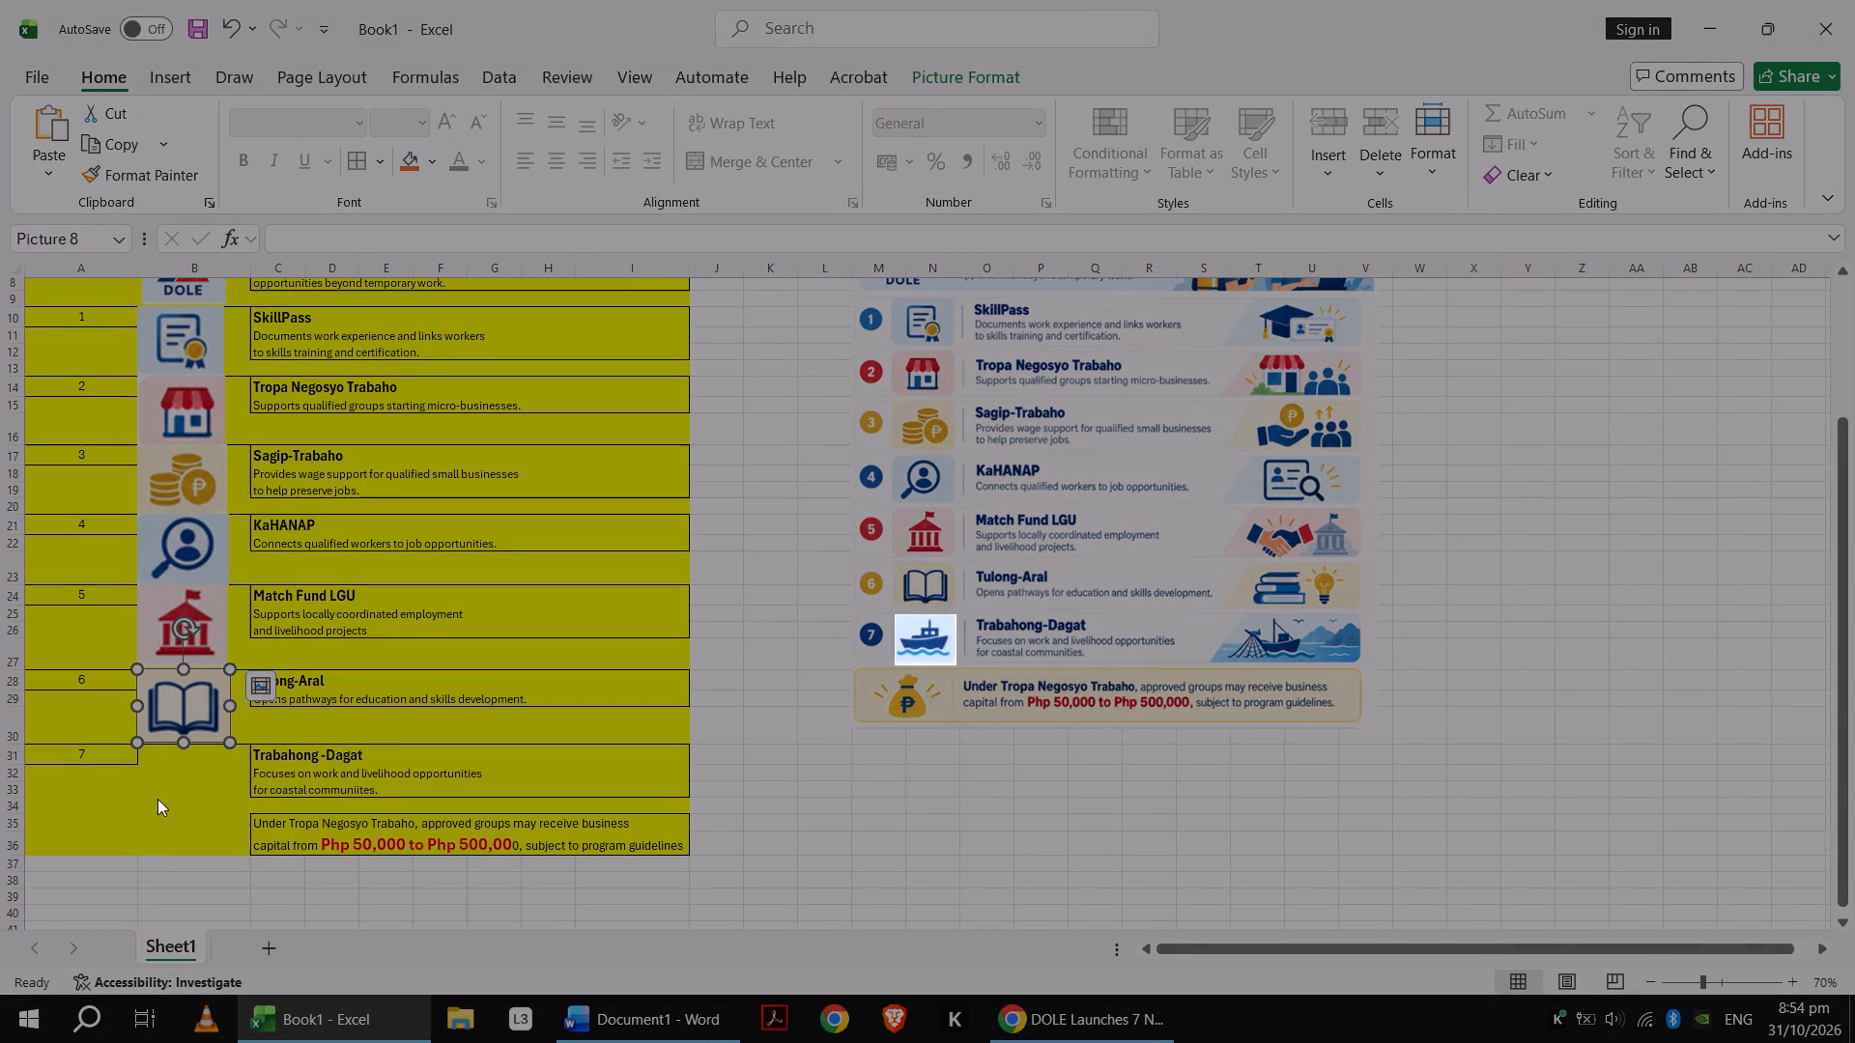
{"action": "left_click", "coordinate": [158, 766]}
{"action": "left_click", "coordinate": [157, 756]}
{"action": "key", "text": "ctrl+v"}
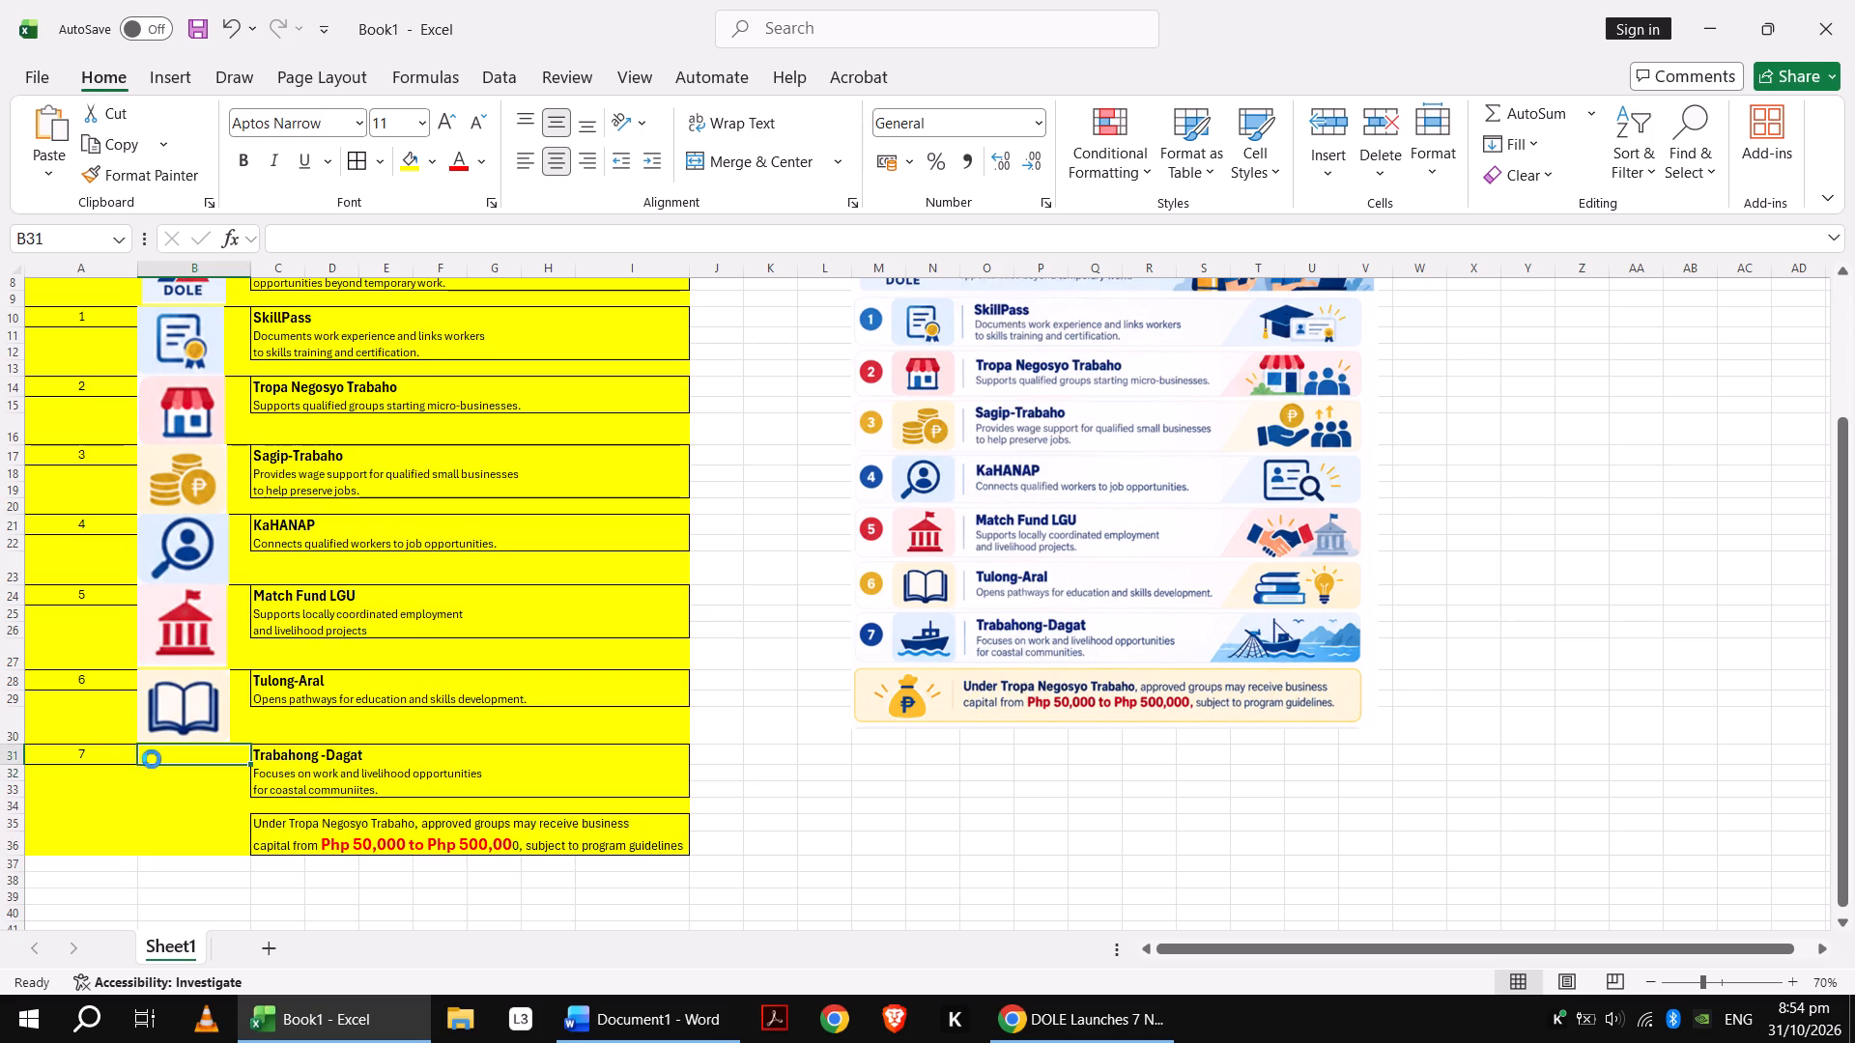
{"action": "left_click_drag", "start_coordinate": [196, 792], "coordinate": [215, 813]}
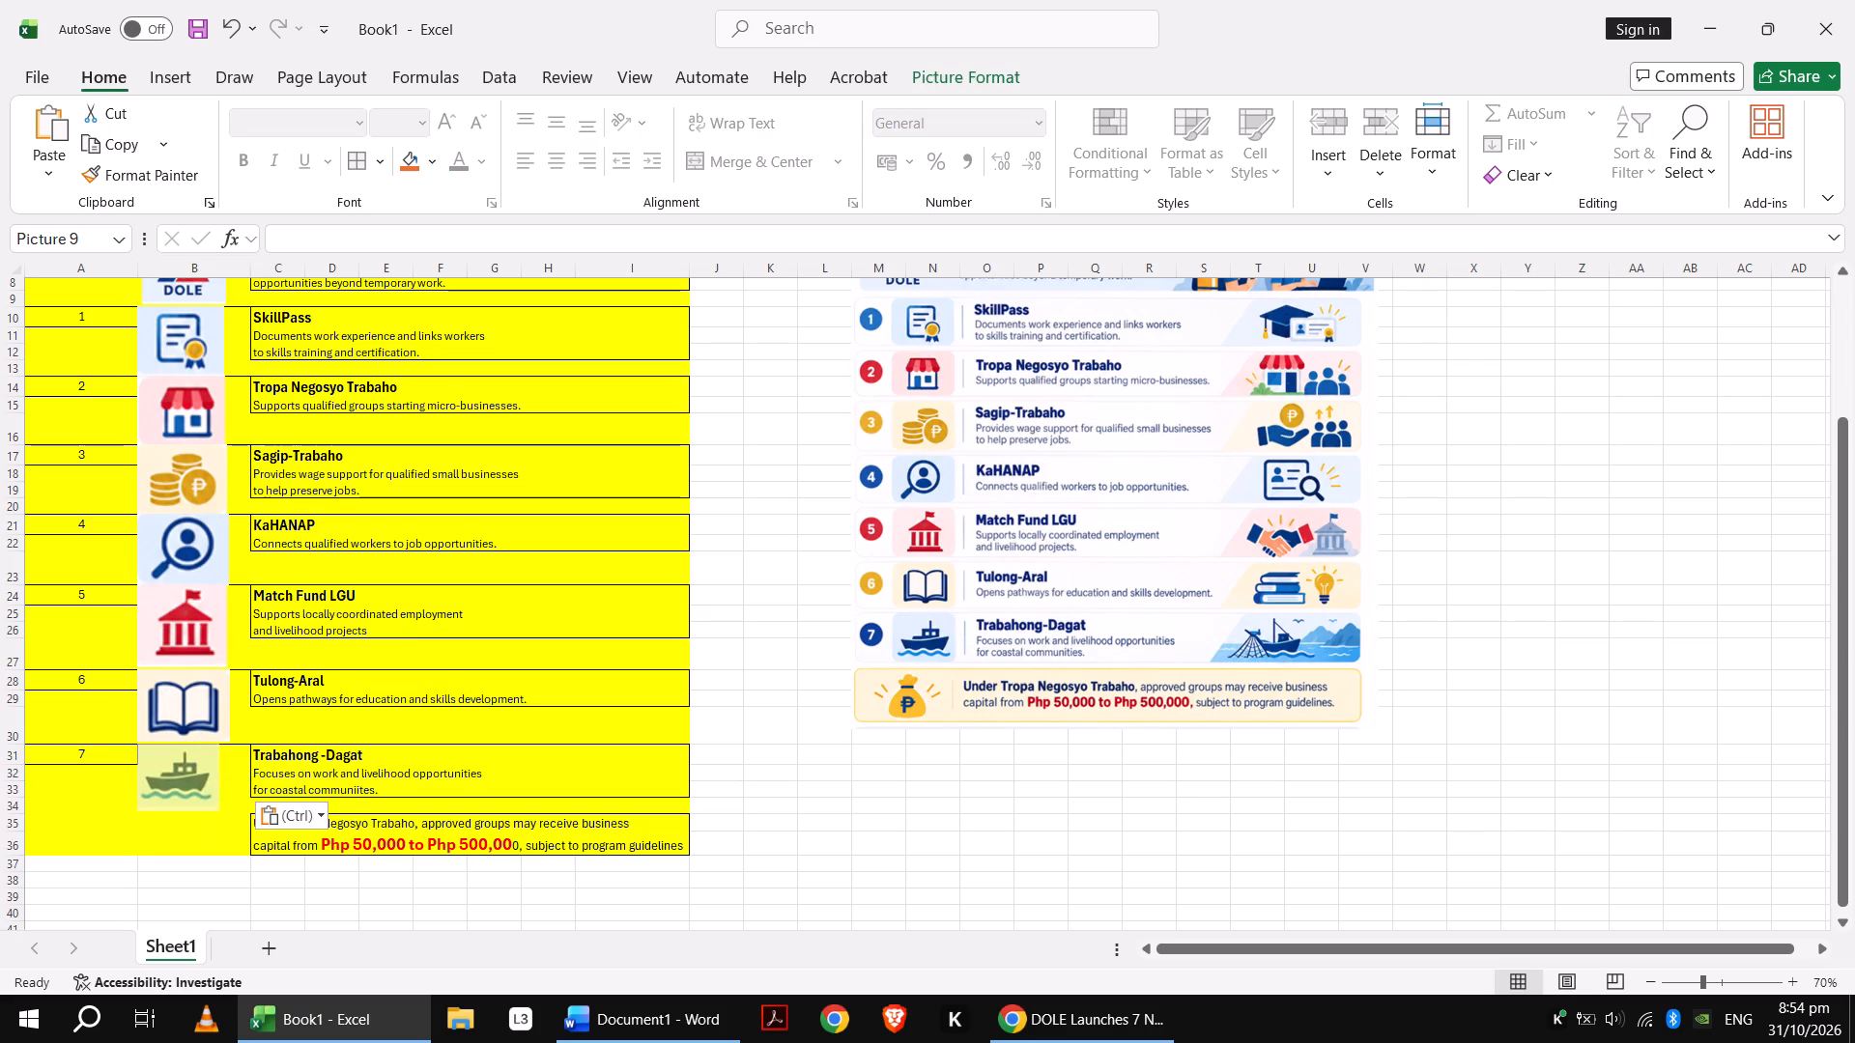
{"action": "left_click_drag", "start_coordinate": [215, 813], "coordinate": [227, 823]}
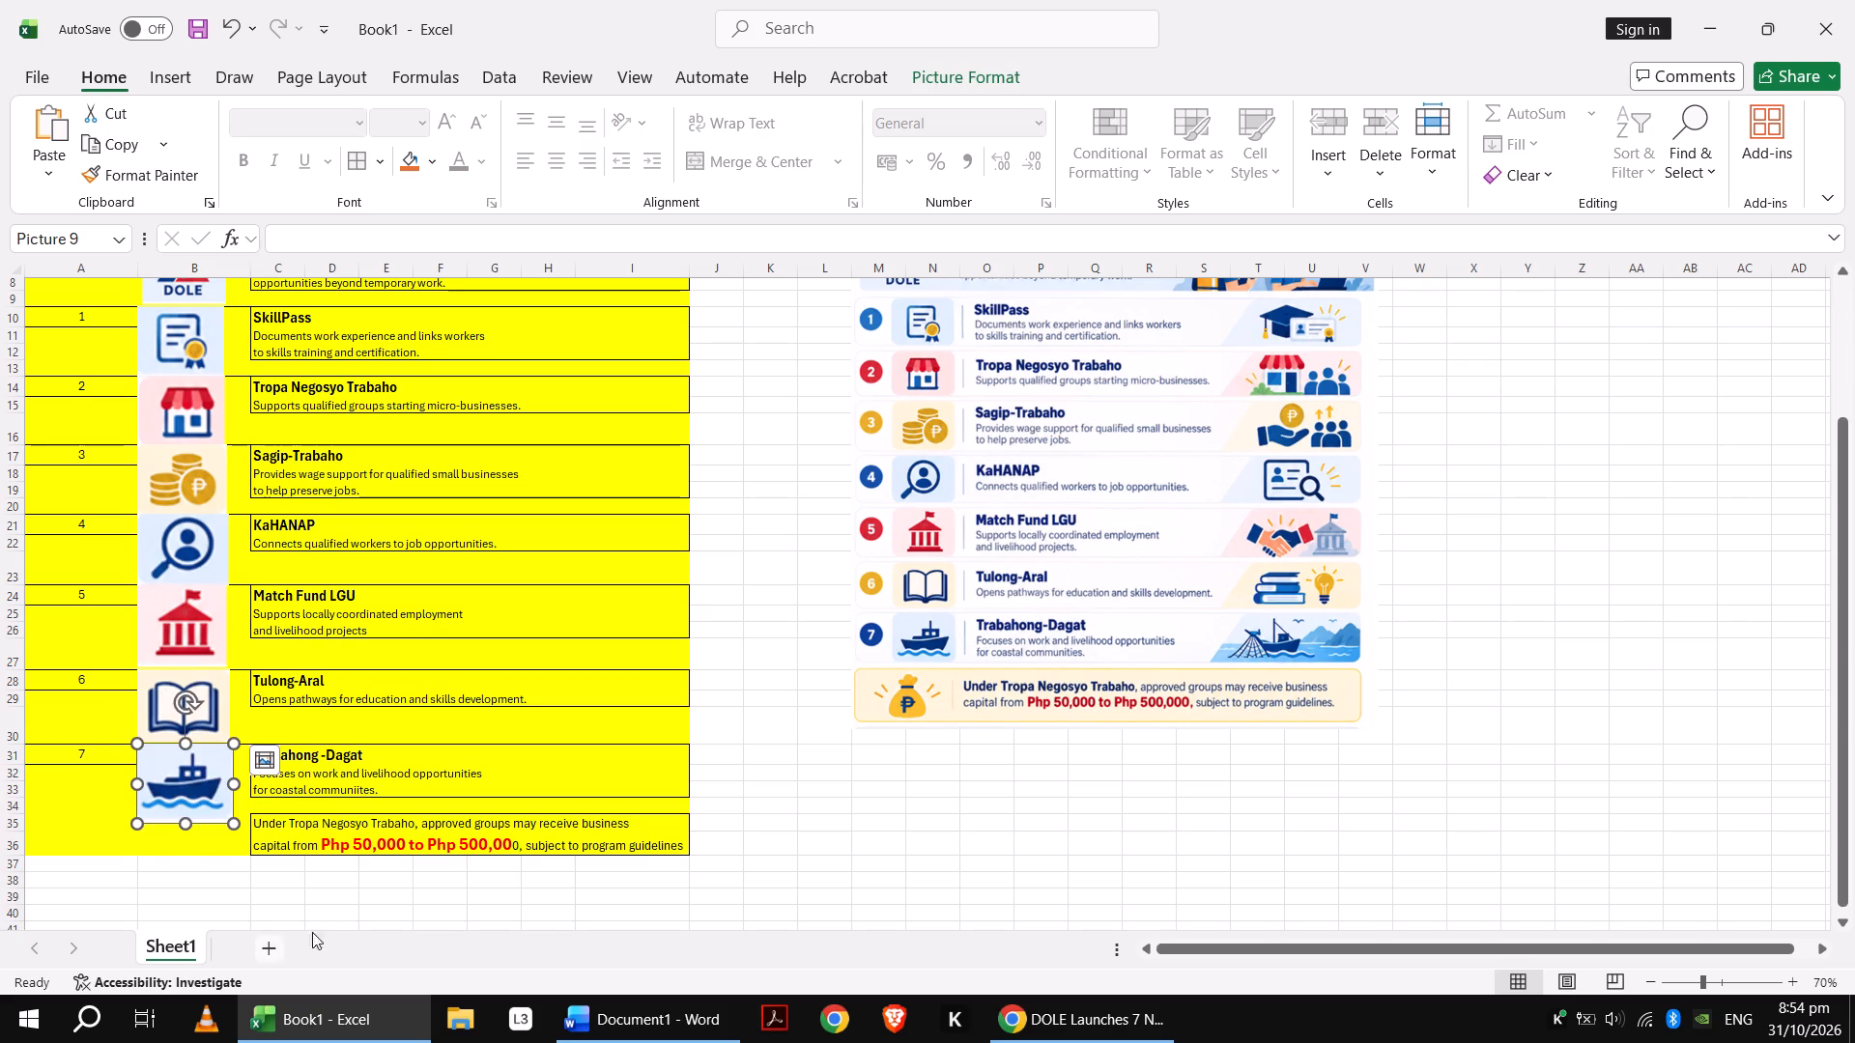
{"action": "left_click", "coordinate": [852, 857]}
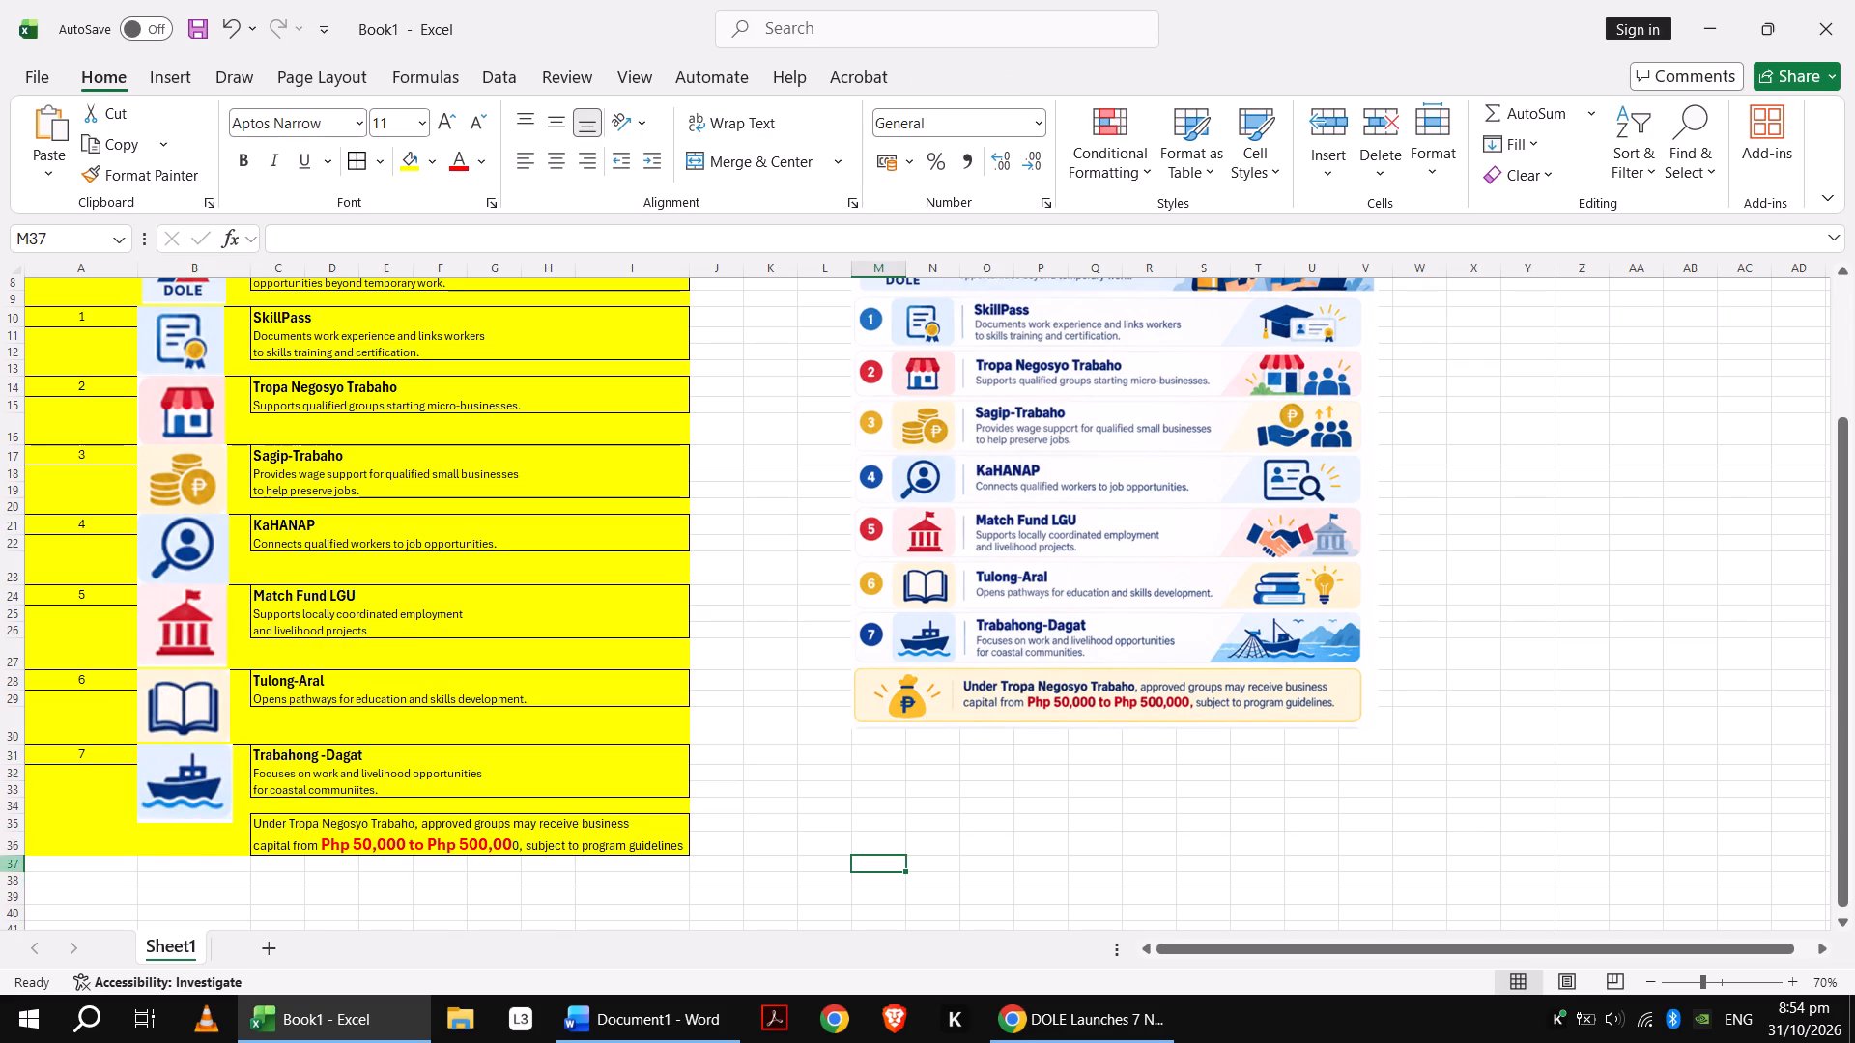
Increase the heights of rows 35 and 34 so the Under Tropa Negosyo Trabaho note starts just below the boat icon.
{"action": "left_click_drag", "start_coordinate": [11, 830], "coordinate": [12, 838]}
{"action": "left_click_drag", "start_coordinate": [8, 810], "coordinate": [13, 814]}
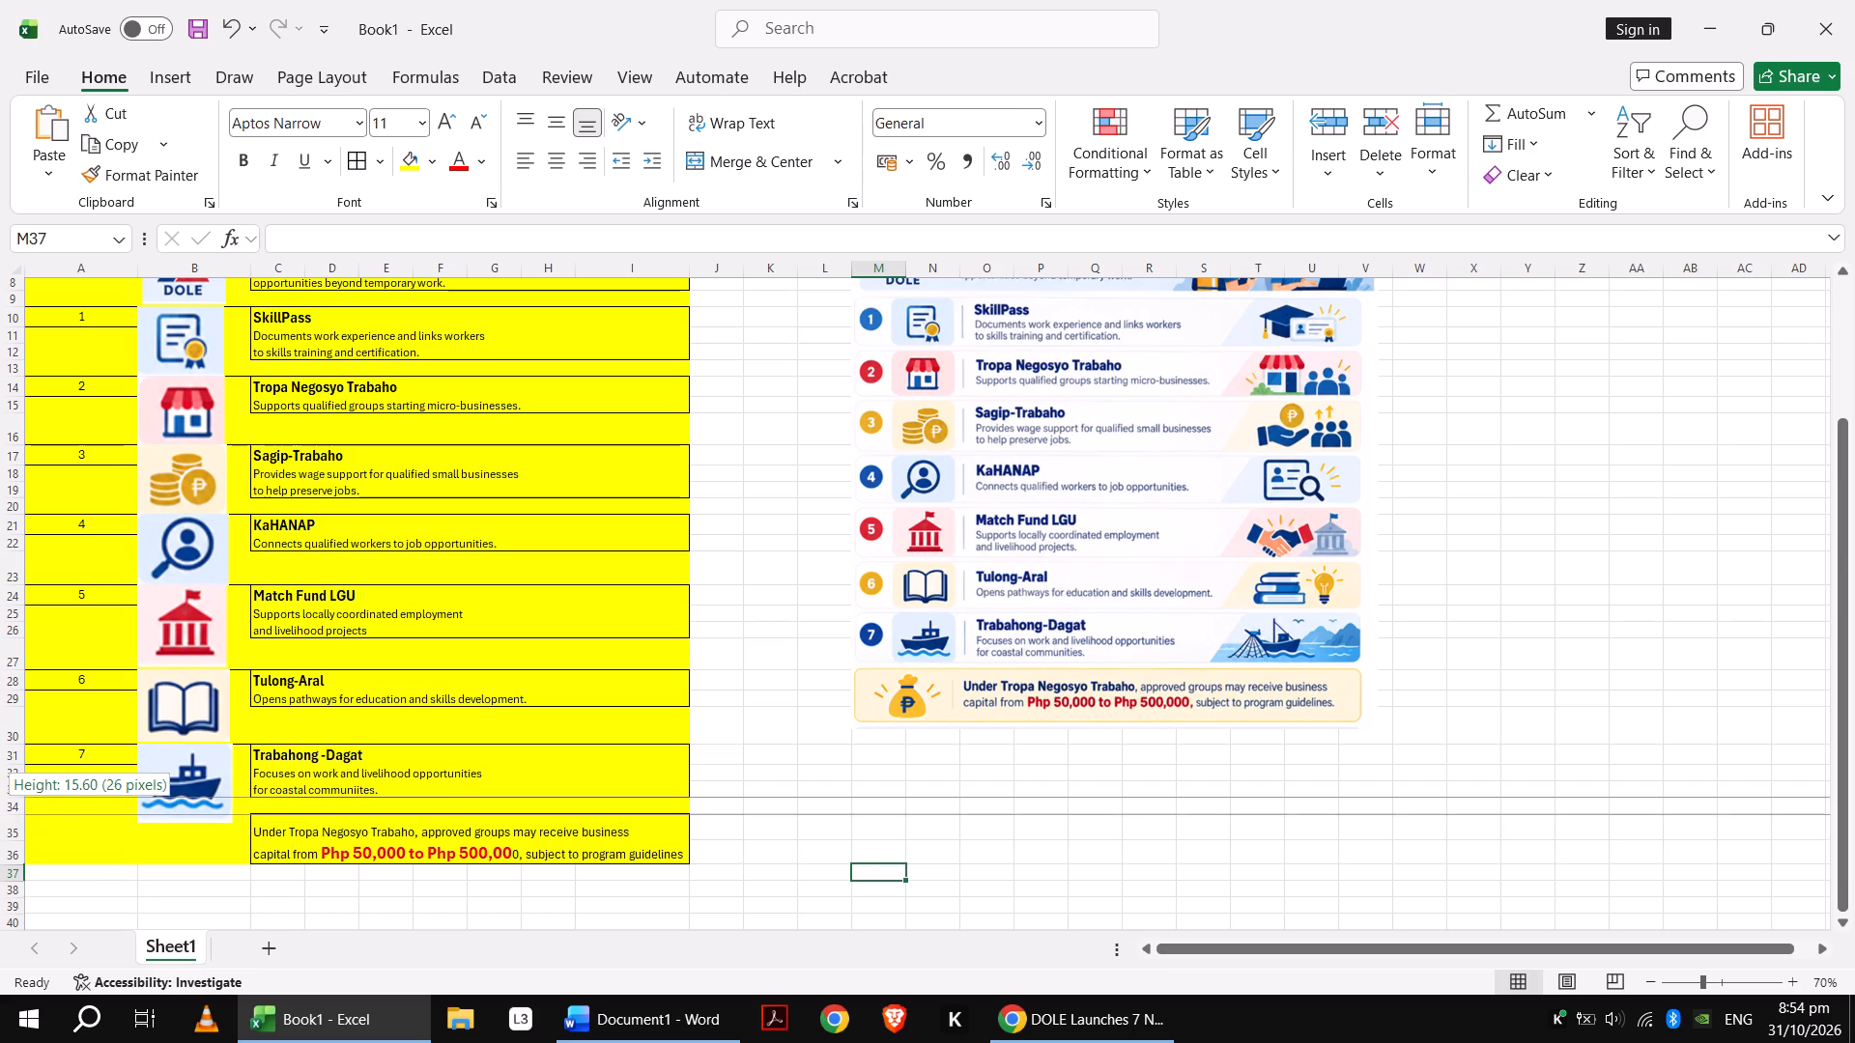
{"action": "left_click_drag", "start_coordinate": [13, 814], "coordinate": [16, 822]}
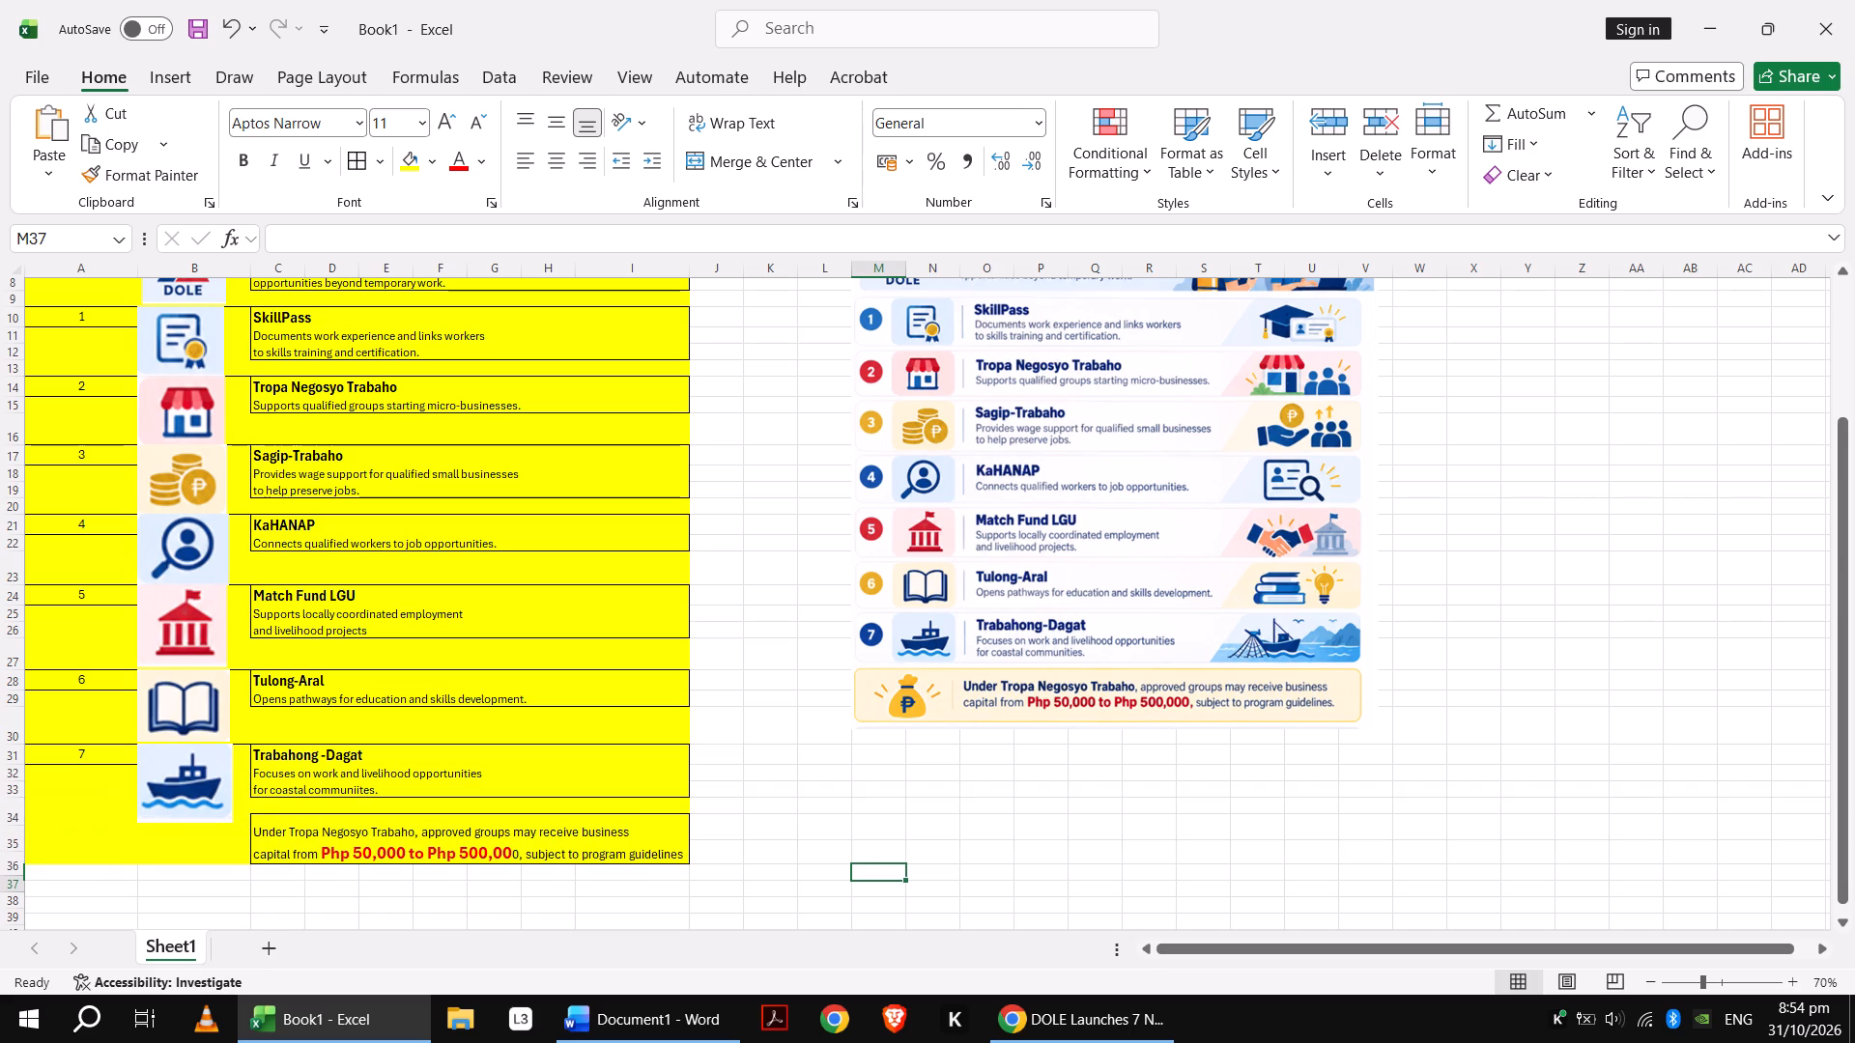
{"action": "left_click", "coordinate": [918, 810]}
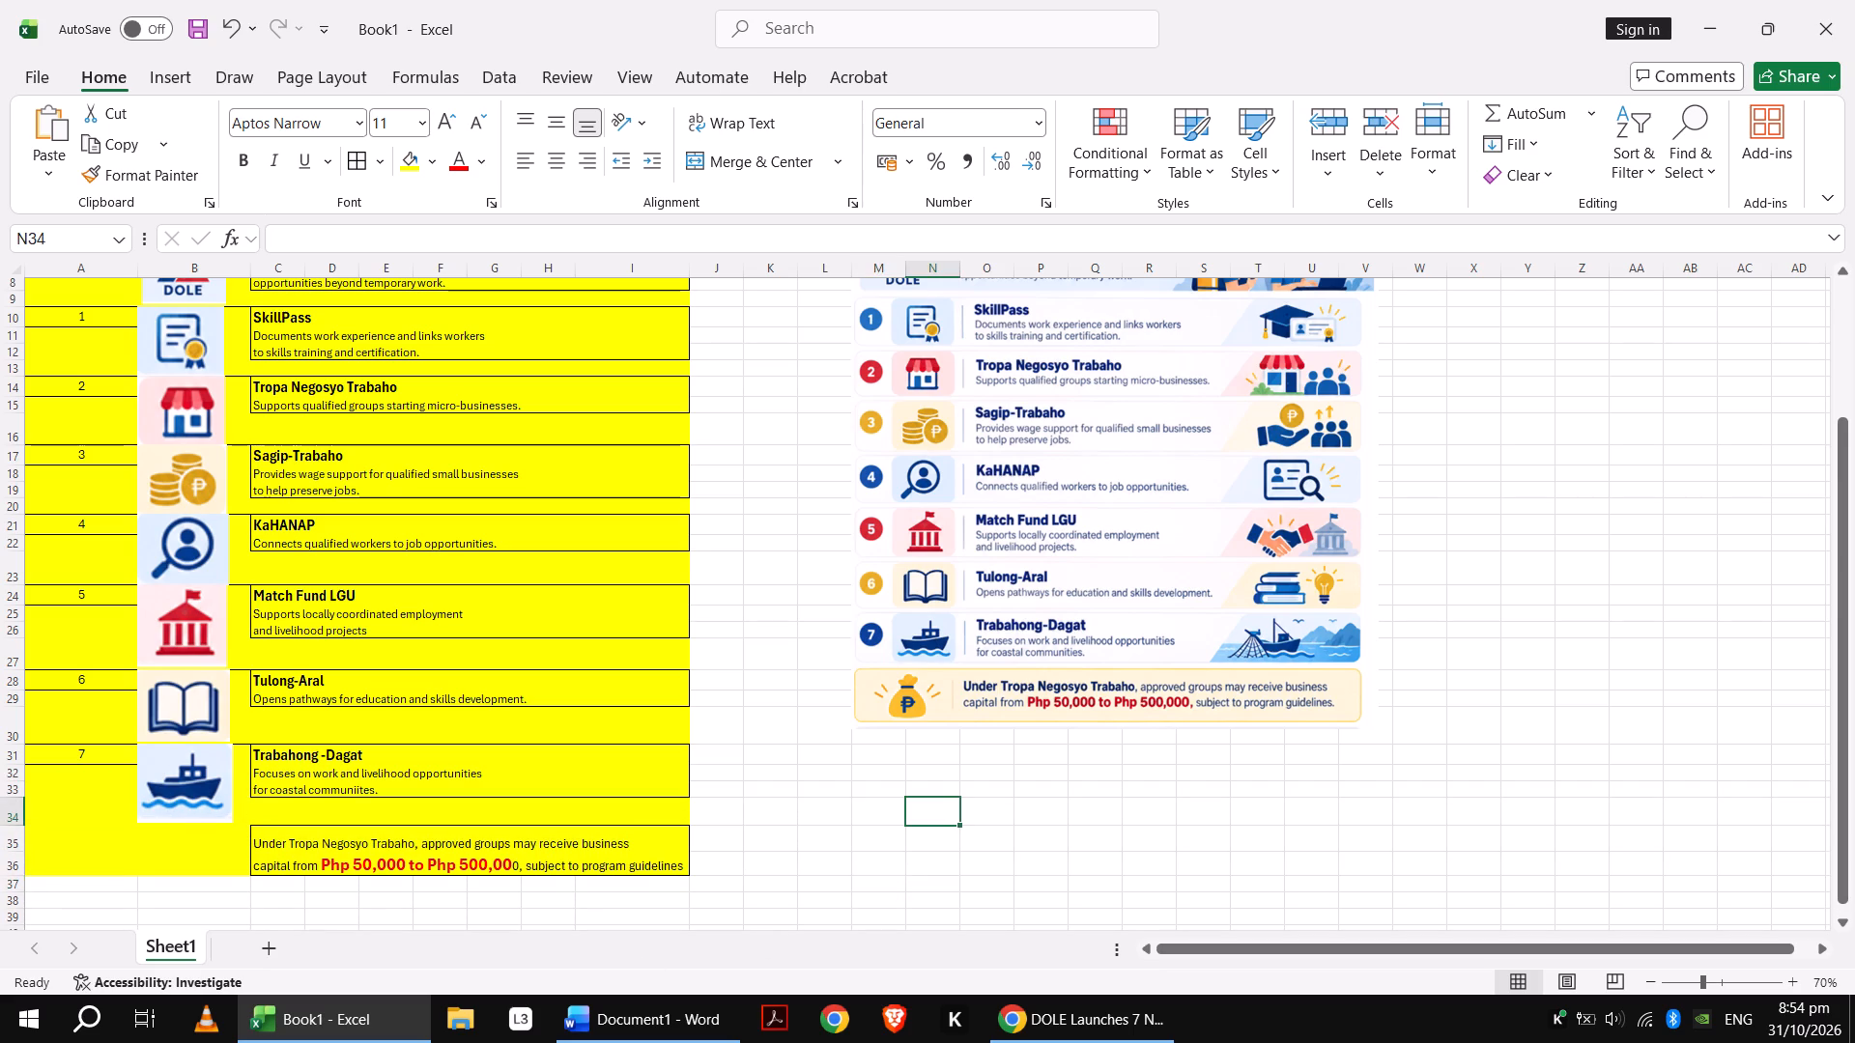
Remove all borders from the DOLE and programme rows, range A6:I34.
{"action": "scroll", "coordinate": [740, 662], "scroll_direction": "up", "scroll_amount": 6}
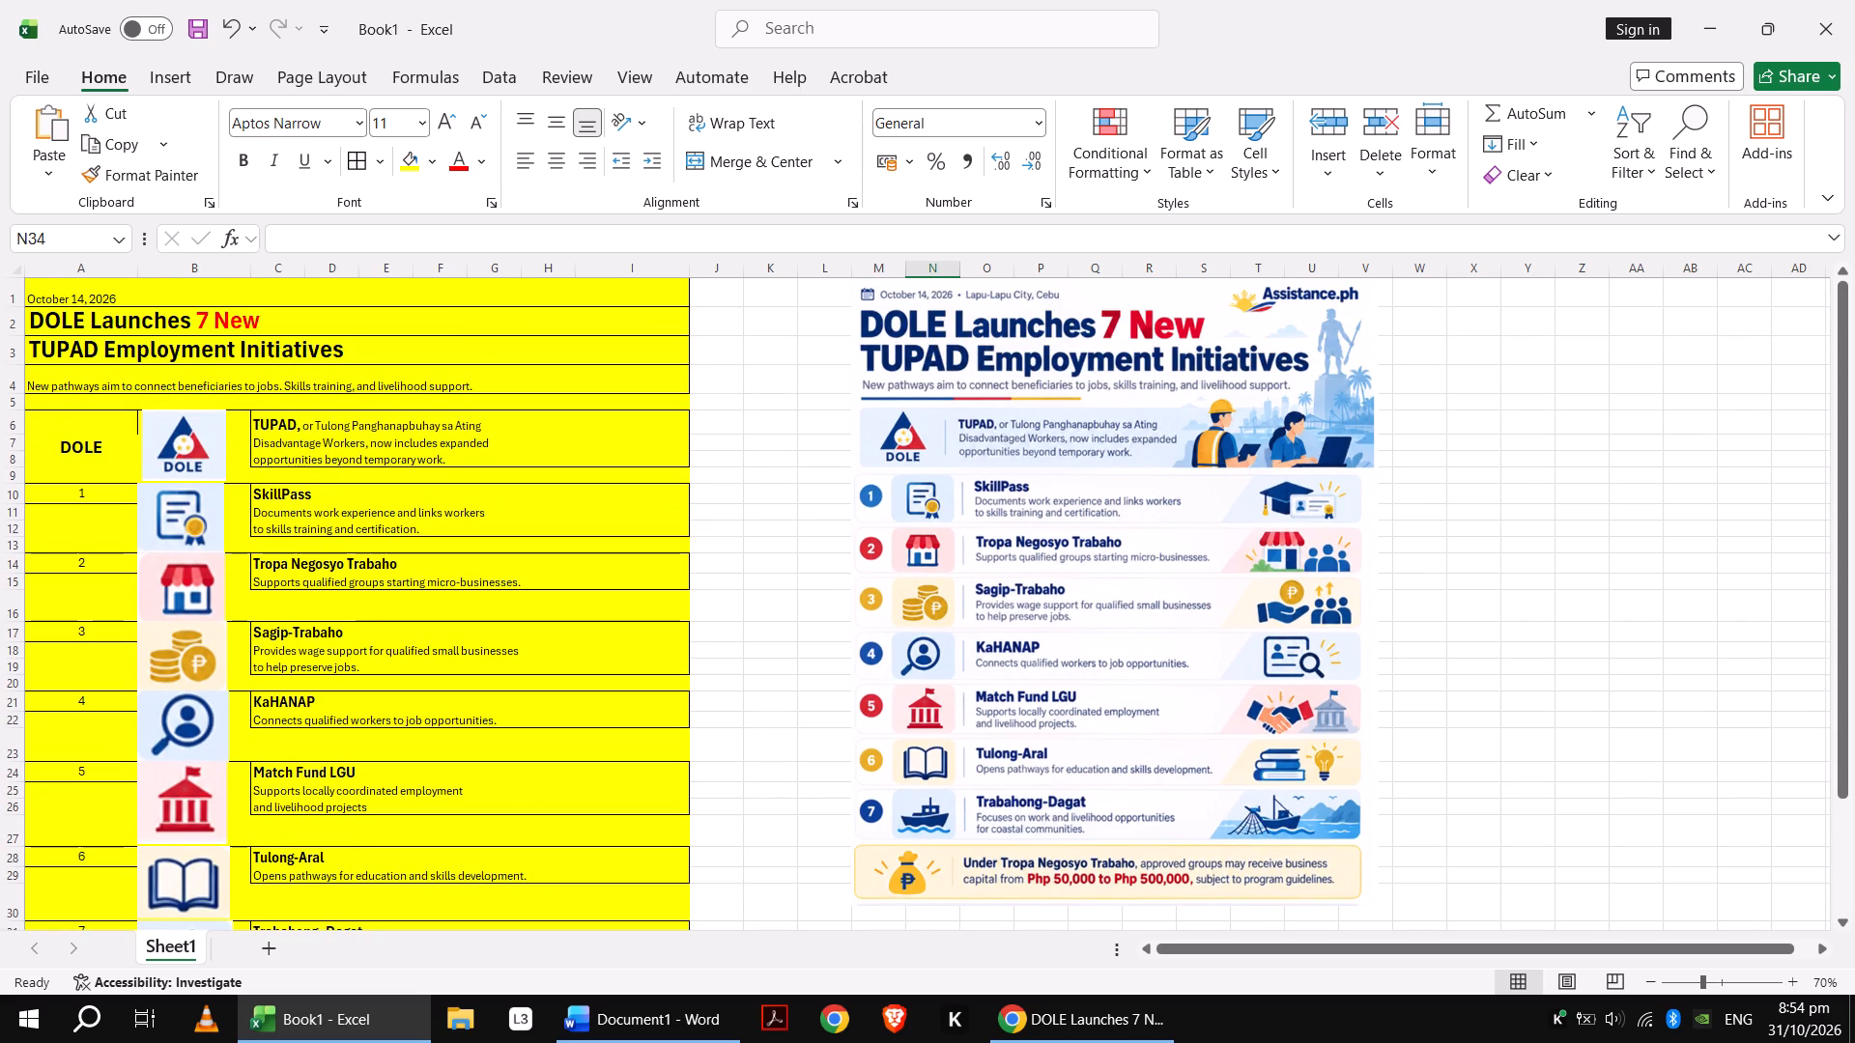
{"action": "left_click_drag", "start_coordinate": [36, 417], "coordinate": [480, 924]}
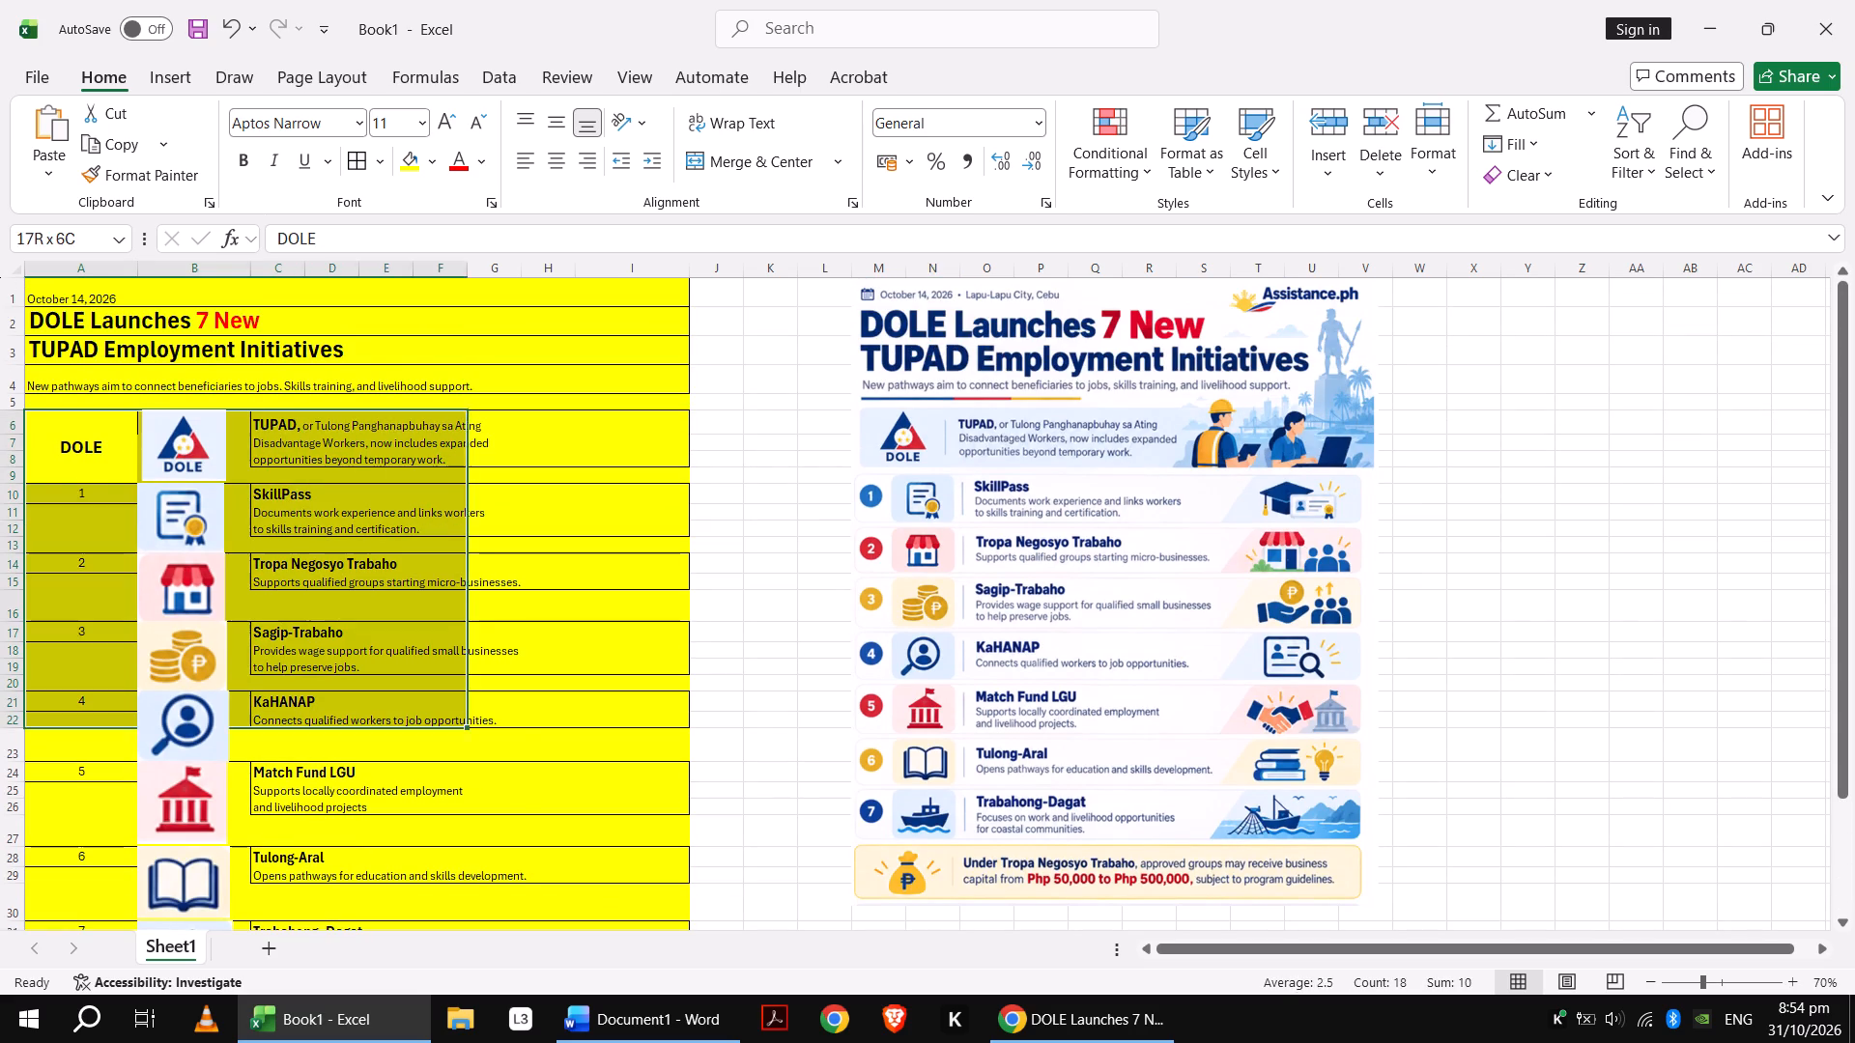
{"action": "left_click_drag", "start_coordinate": [480, 924], "coordinate": [614, 983]}
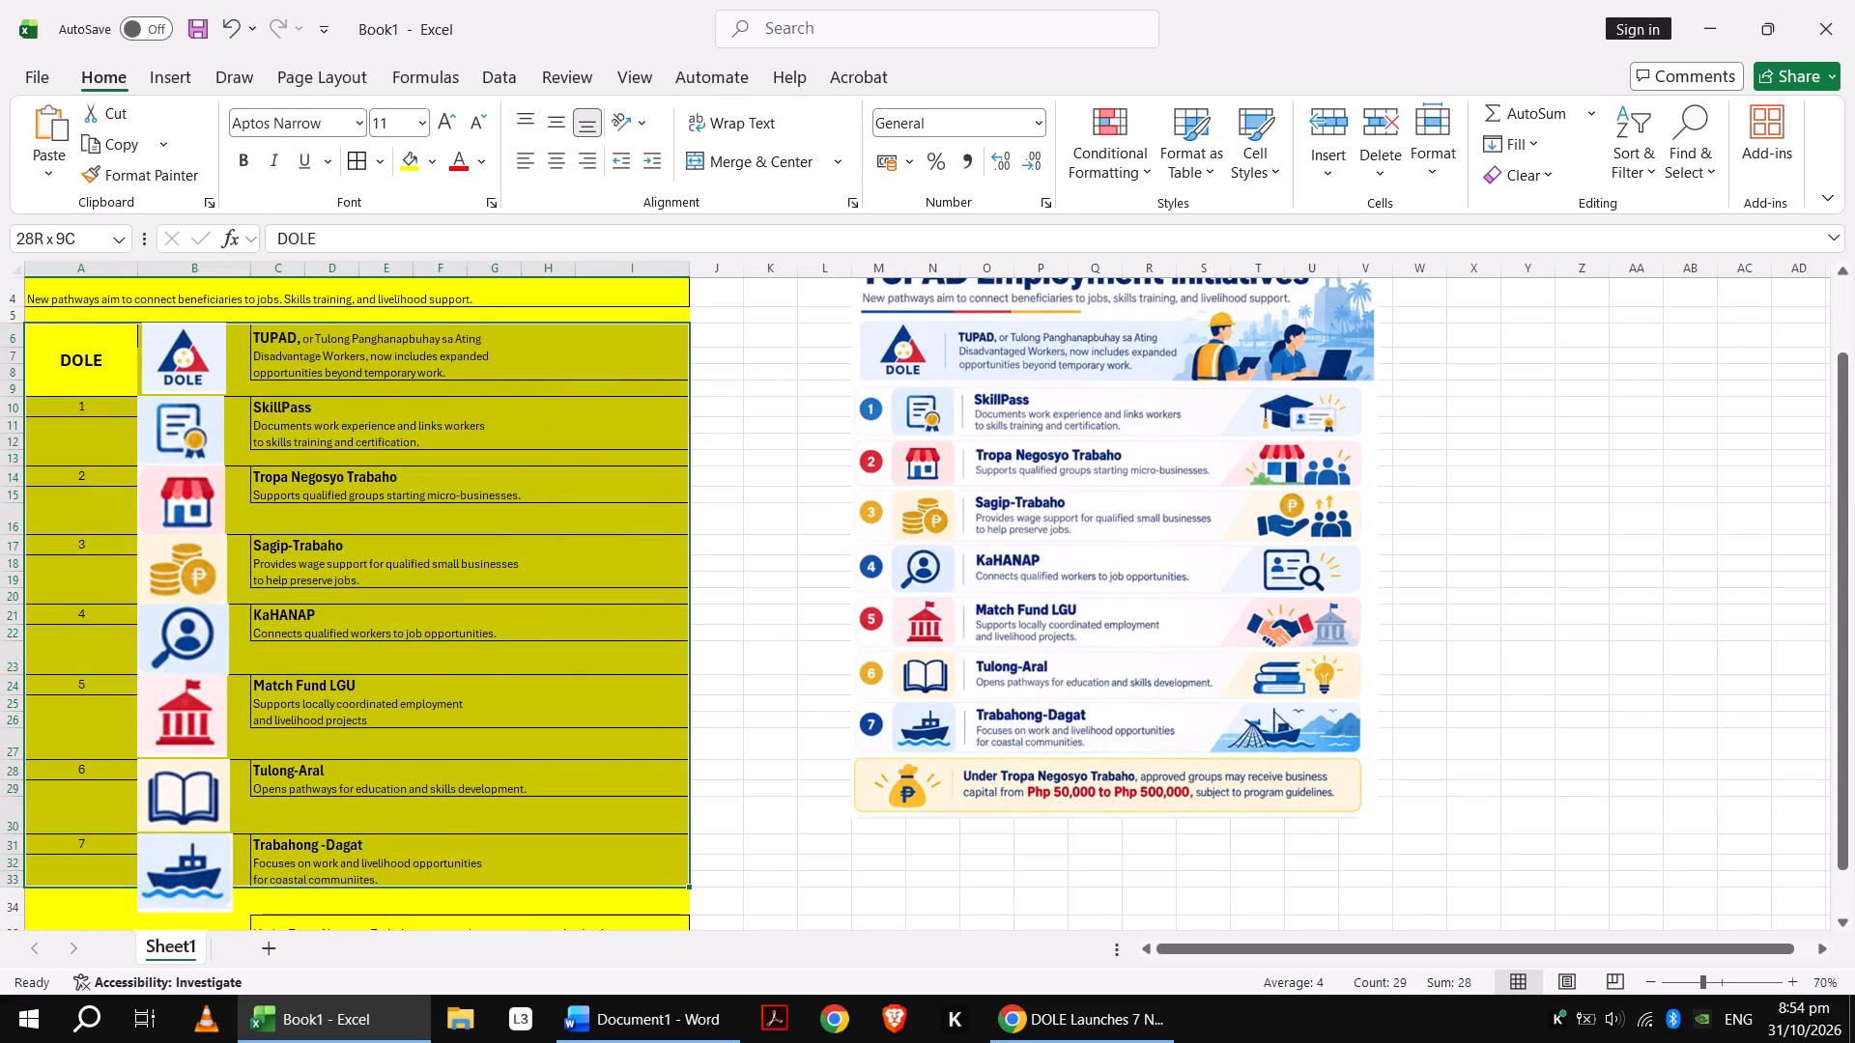
{"action": "left_click_drag", "start_coordinate": [614, 983], "coordinate": [586, 886]}
{"action": "left_click", "coordinate": [385, 155]}
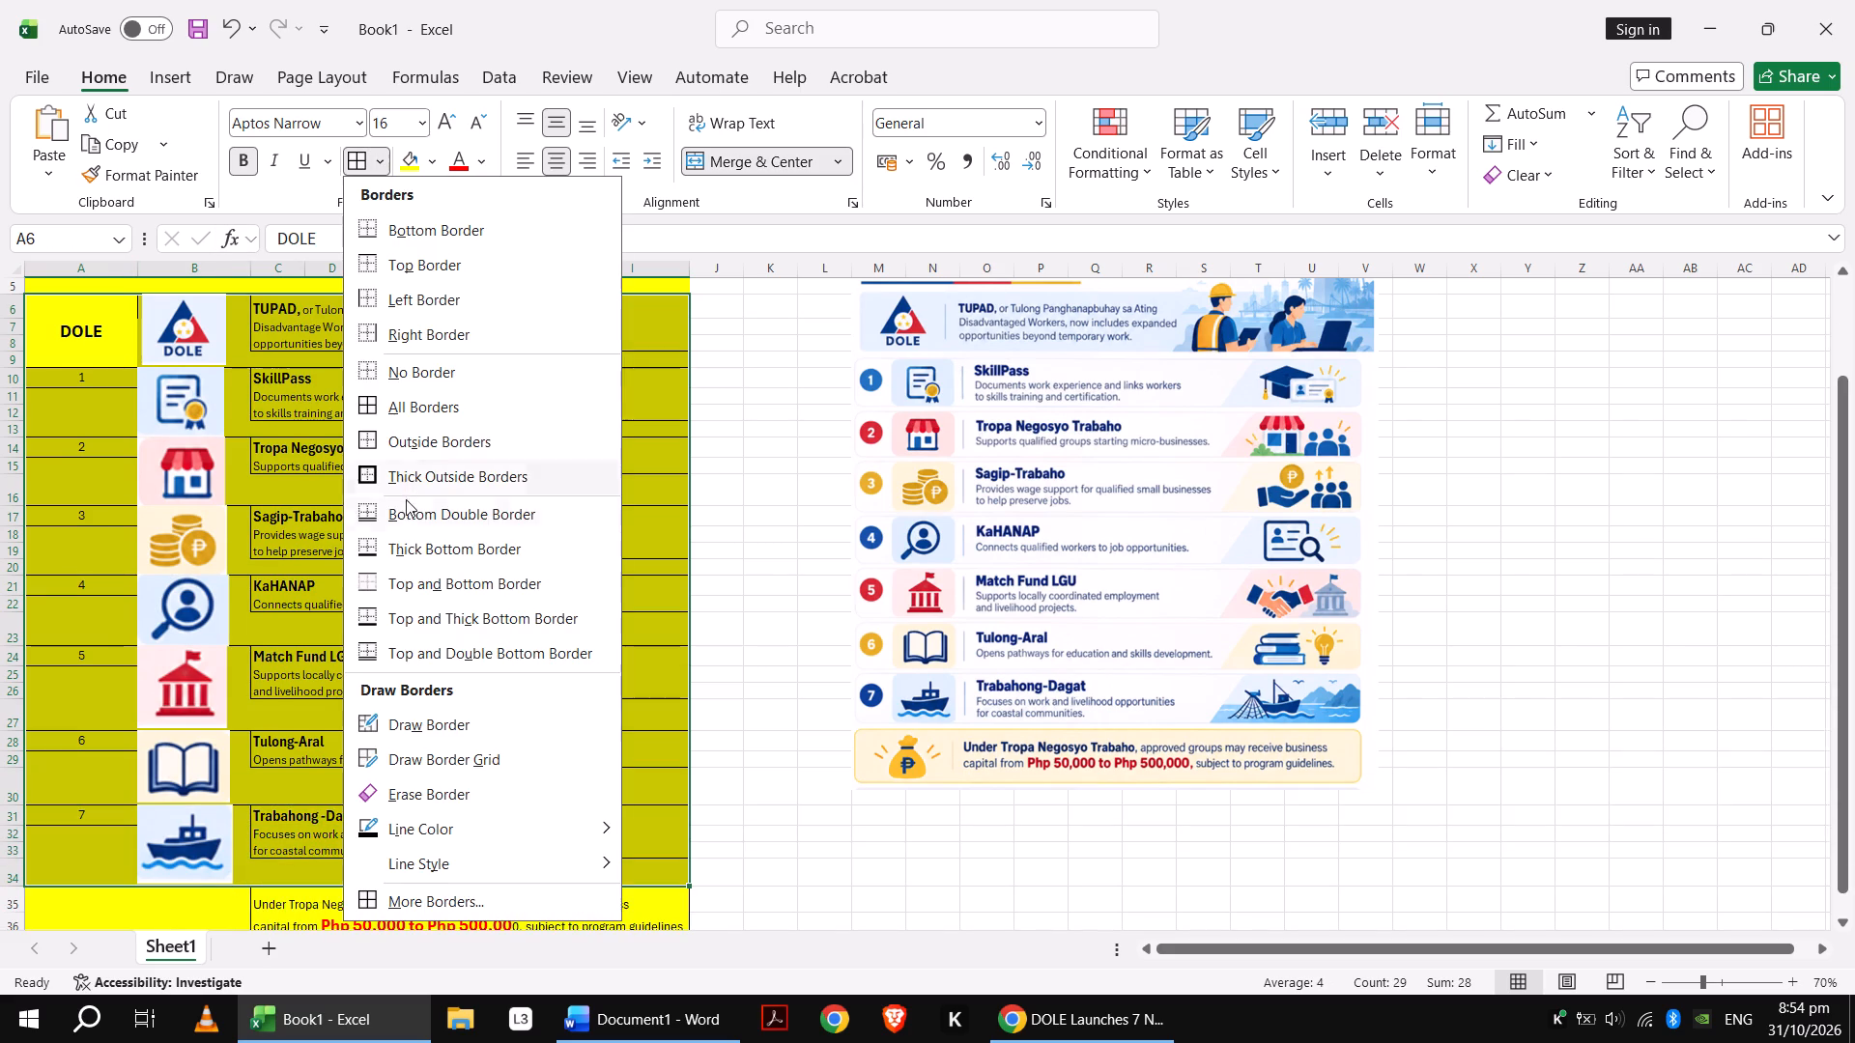
{"action": "left_click", "coordinate": [418, 363]}
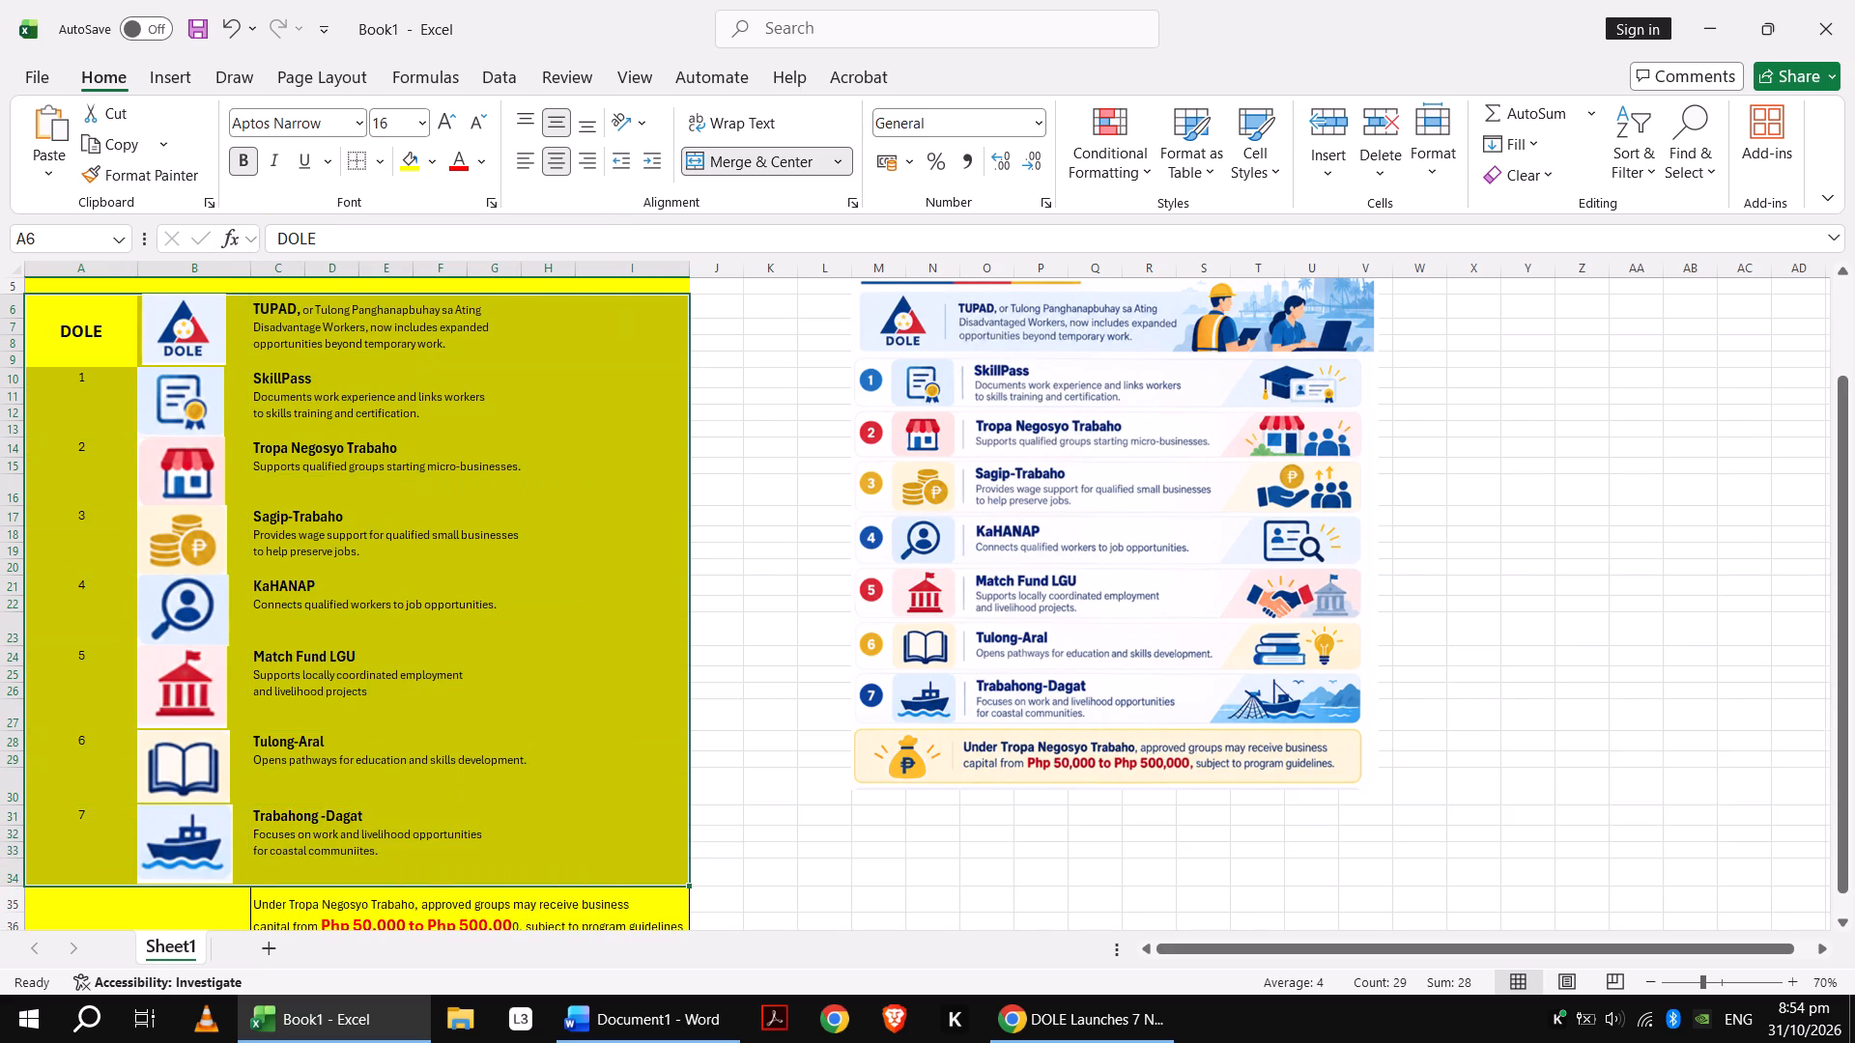
{"action": "left_click", "coordinate": [760, 788]}
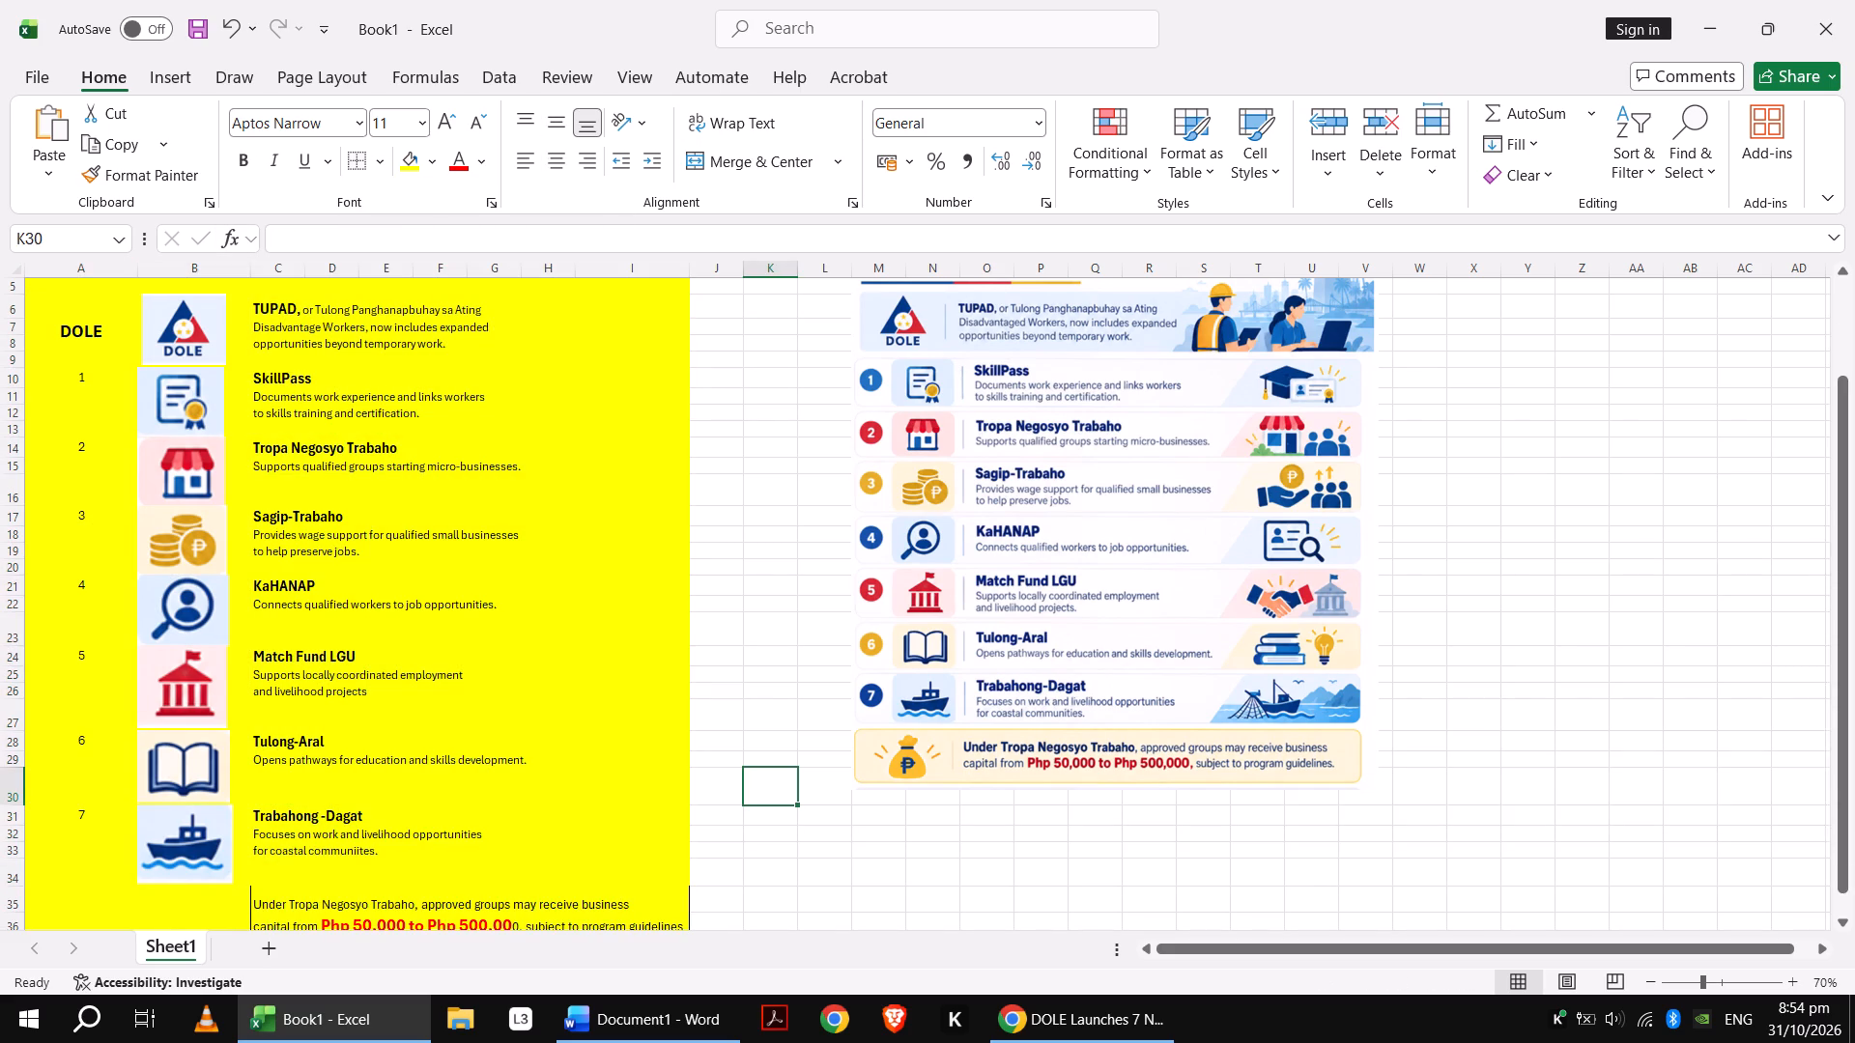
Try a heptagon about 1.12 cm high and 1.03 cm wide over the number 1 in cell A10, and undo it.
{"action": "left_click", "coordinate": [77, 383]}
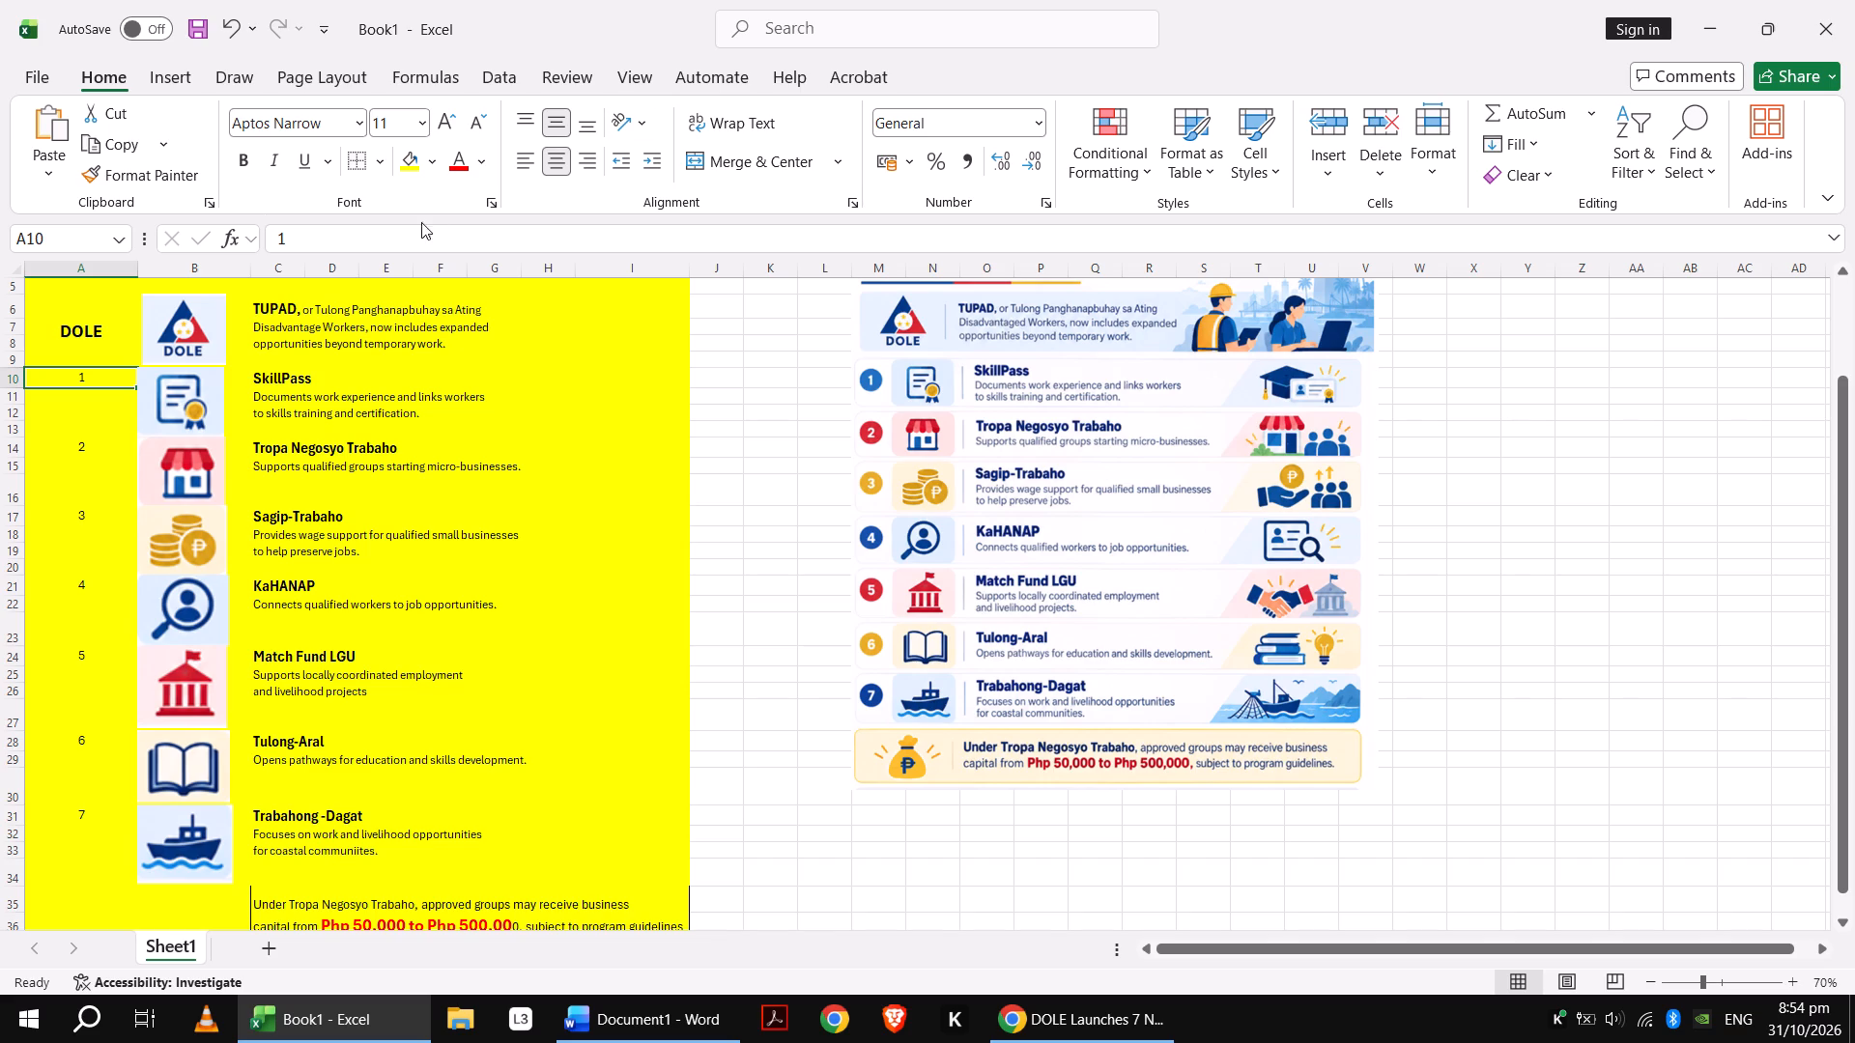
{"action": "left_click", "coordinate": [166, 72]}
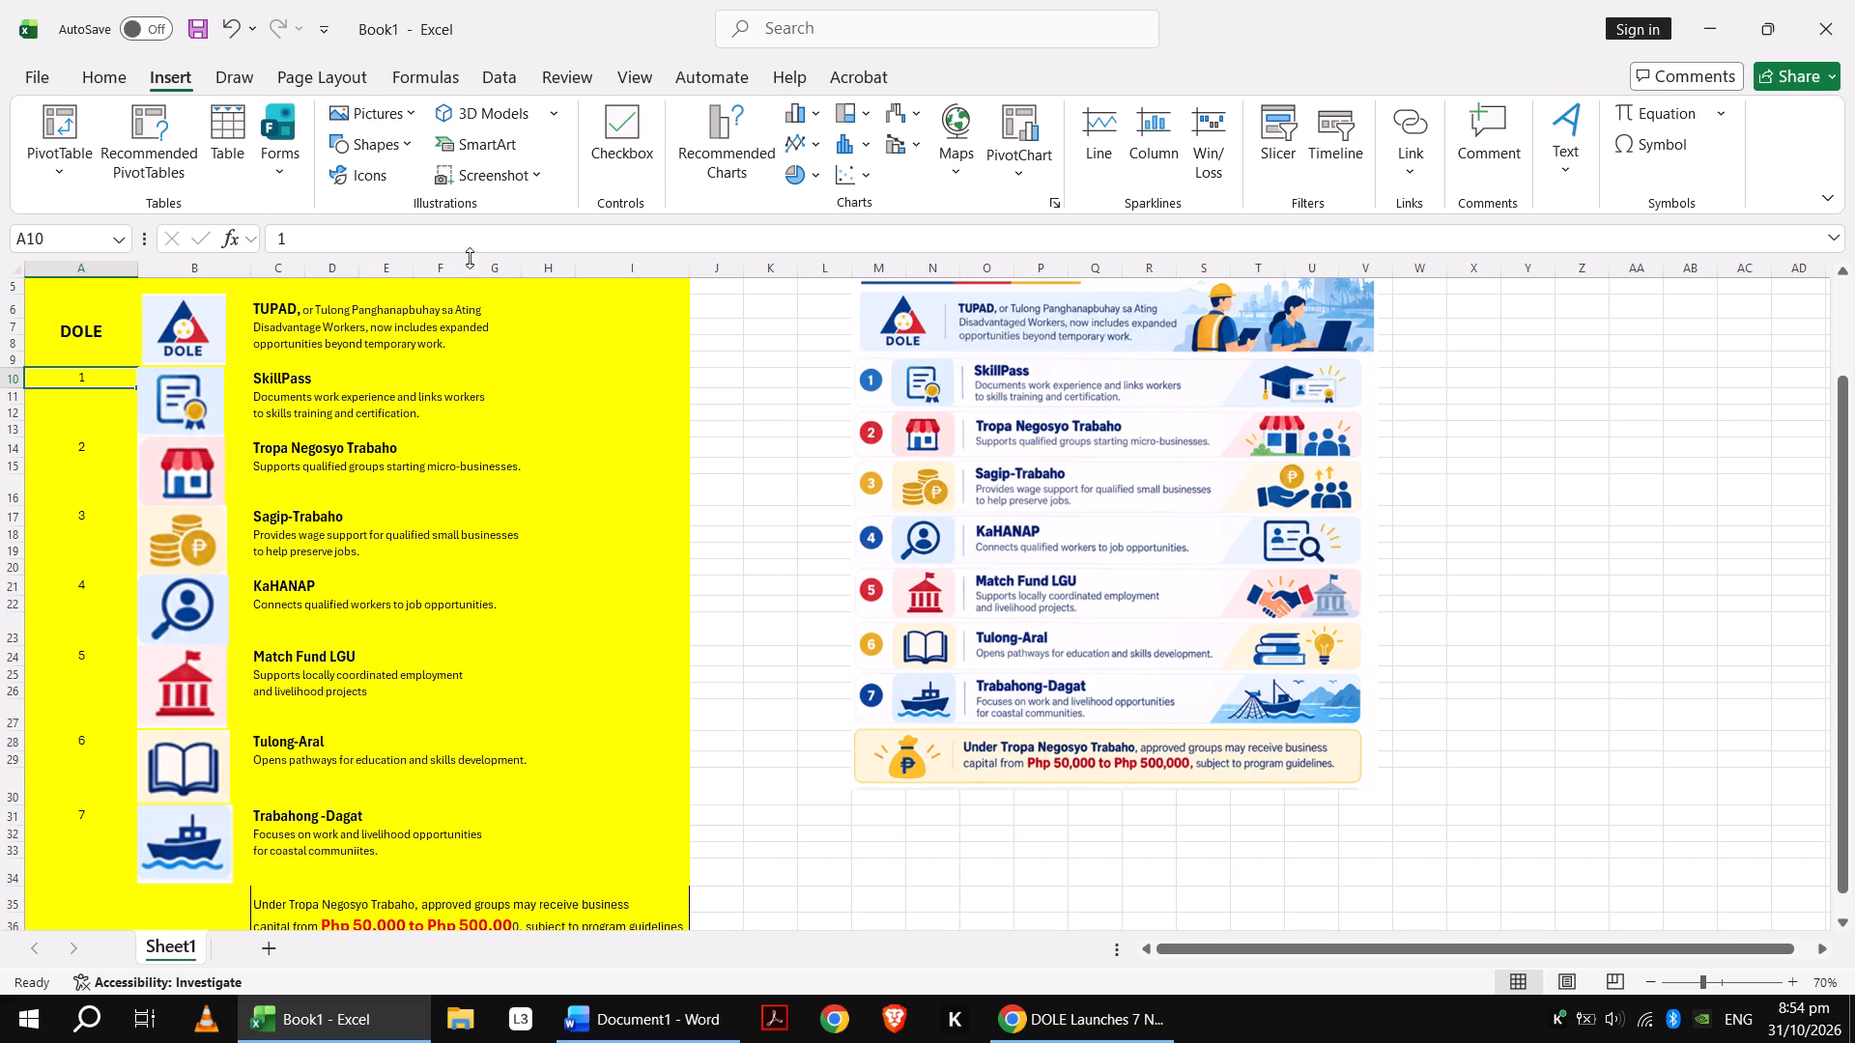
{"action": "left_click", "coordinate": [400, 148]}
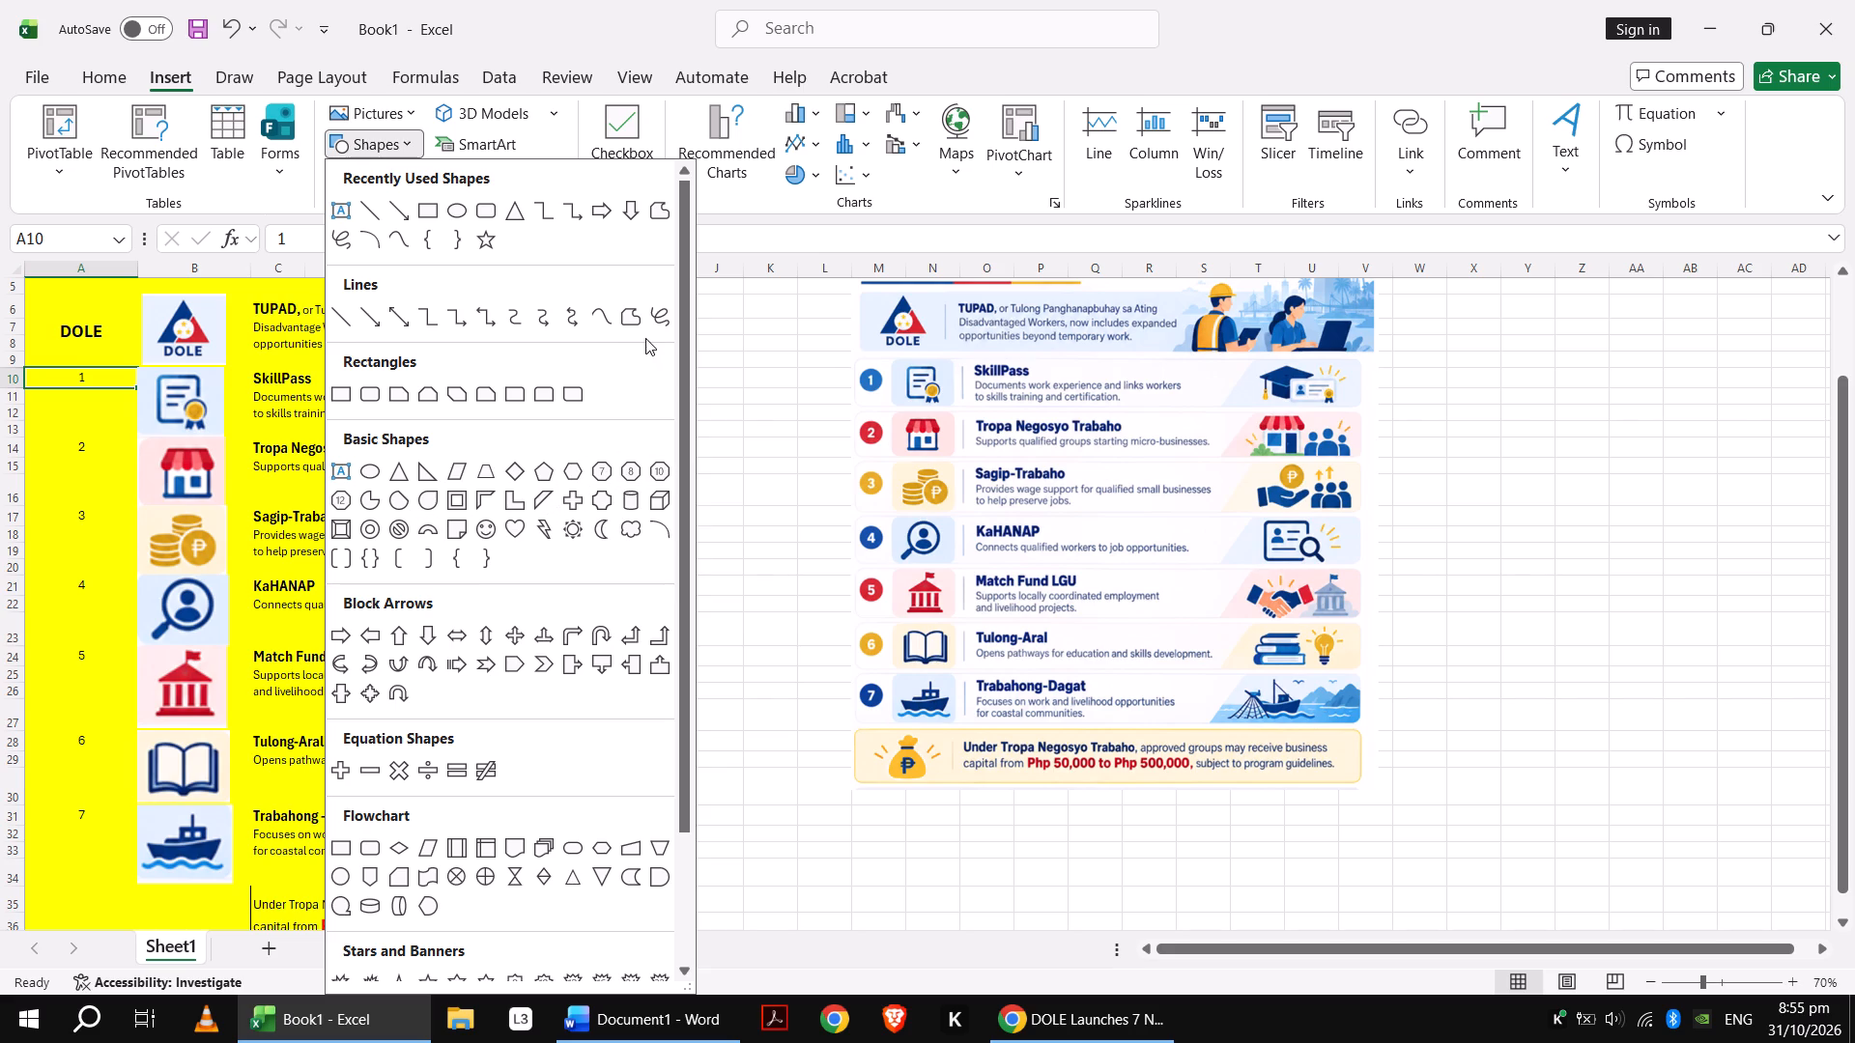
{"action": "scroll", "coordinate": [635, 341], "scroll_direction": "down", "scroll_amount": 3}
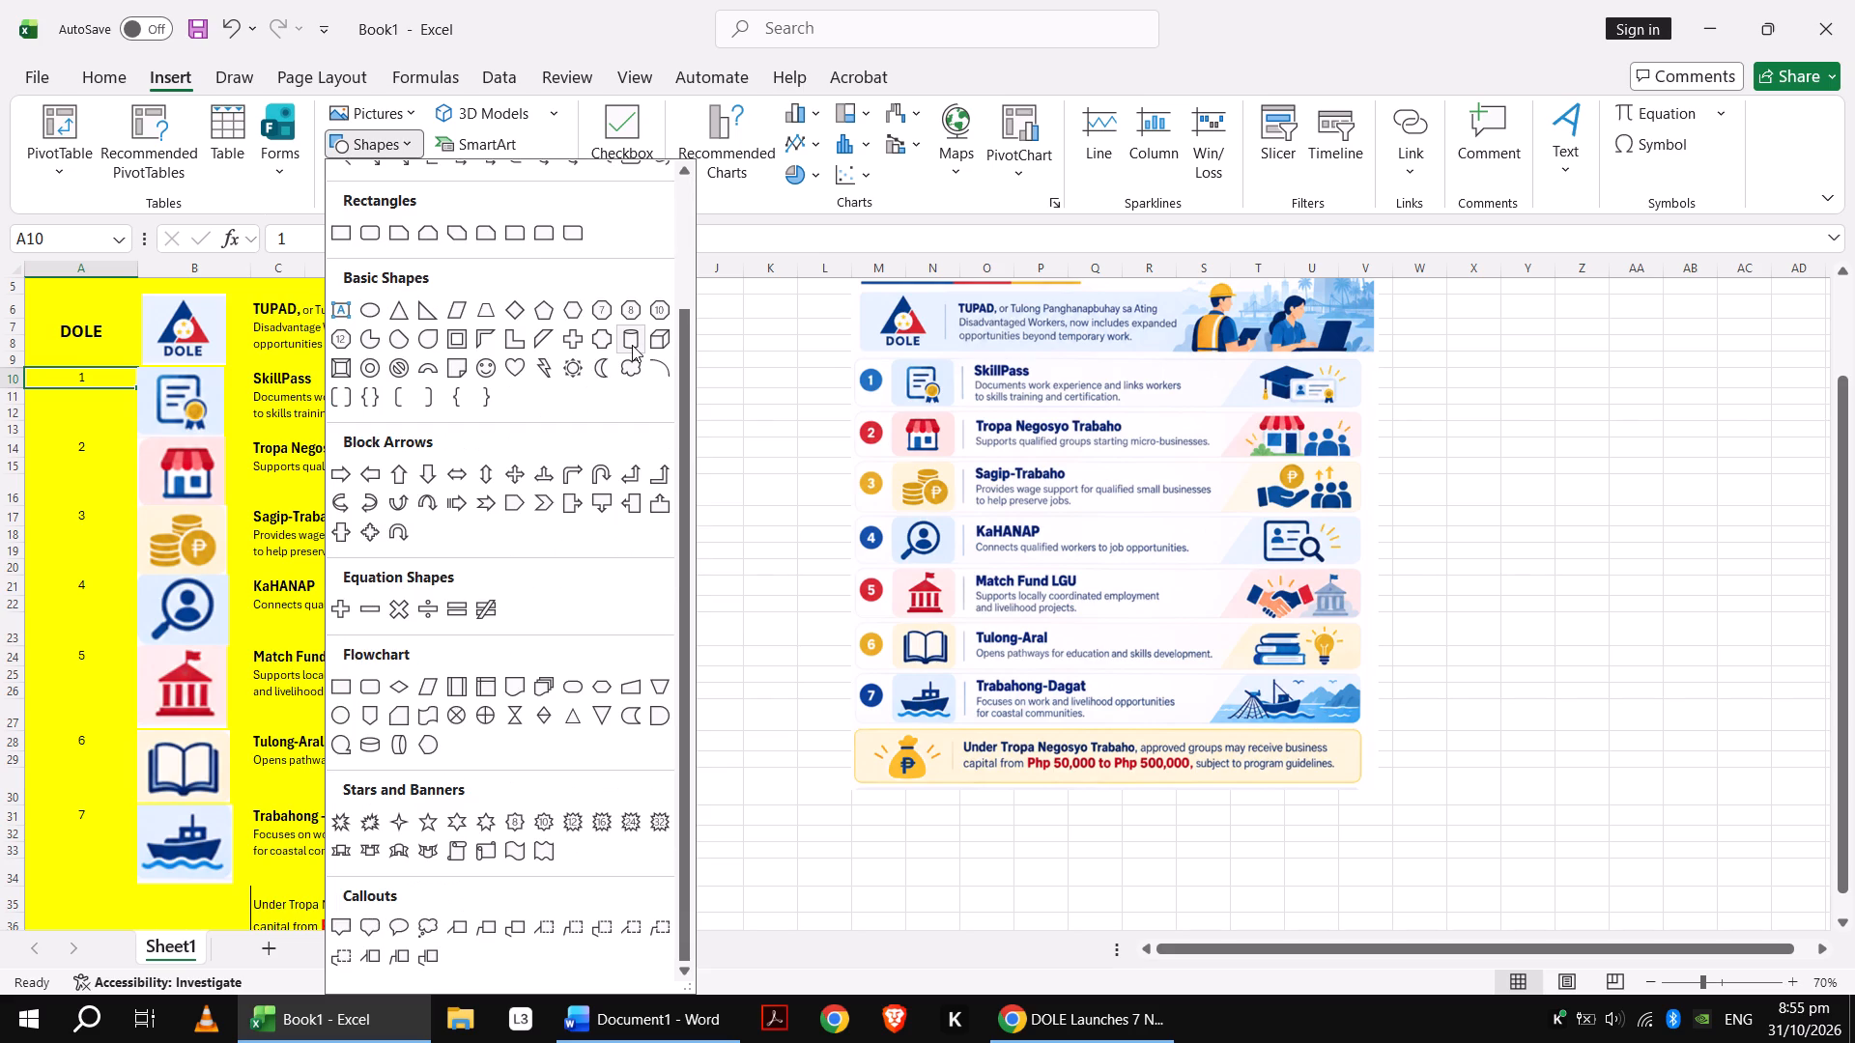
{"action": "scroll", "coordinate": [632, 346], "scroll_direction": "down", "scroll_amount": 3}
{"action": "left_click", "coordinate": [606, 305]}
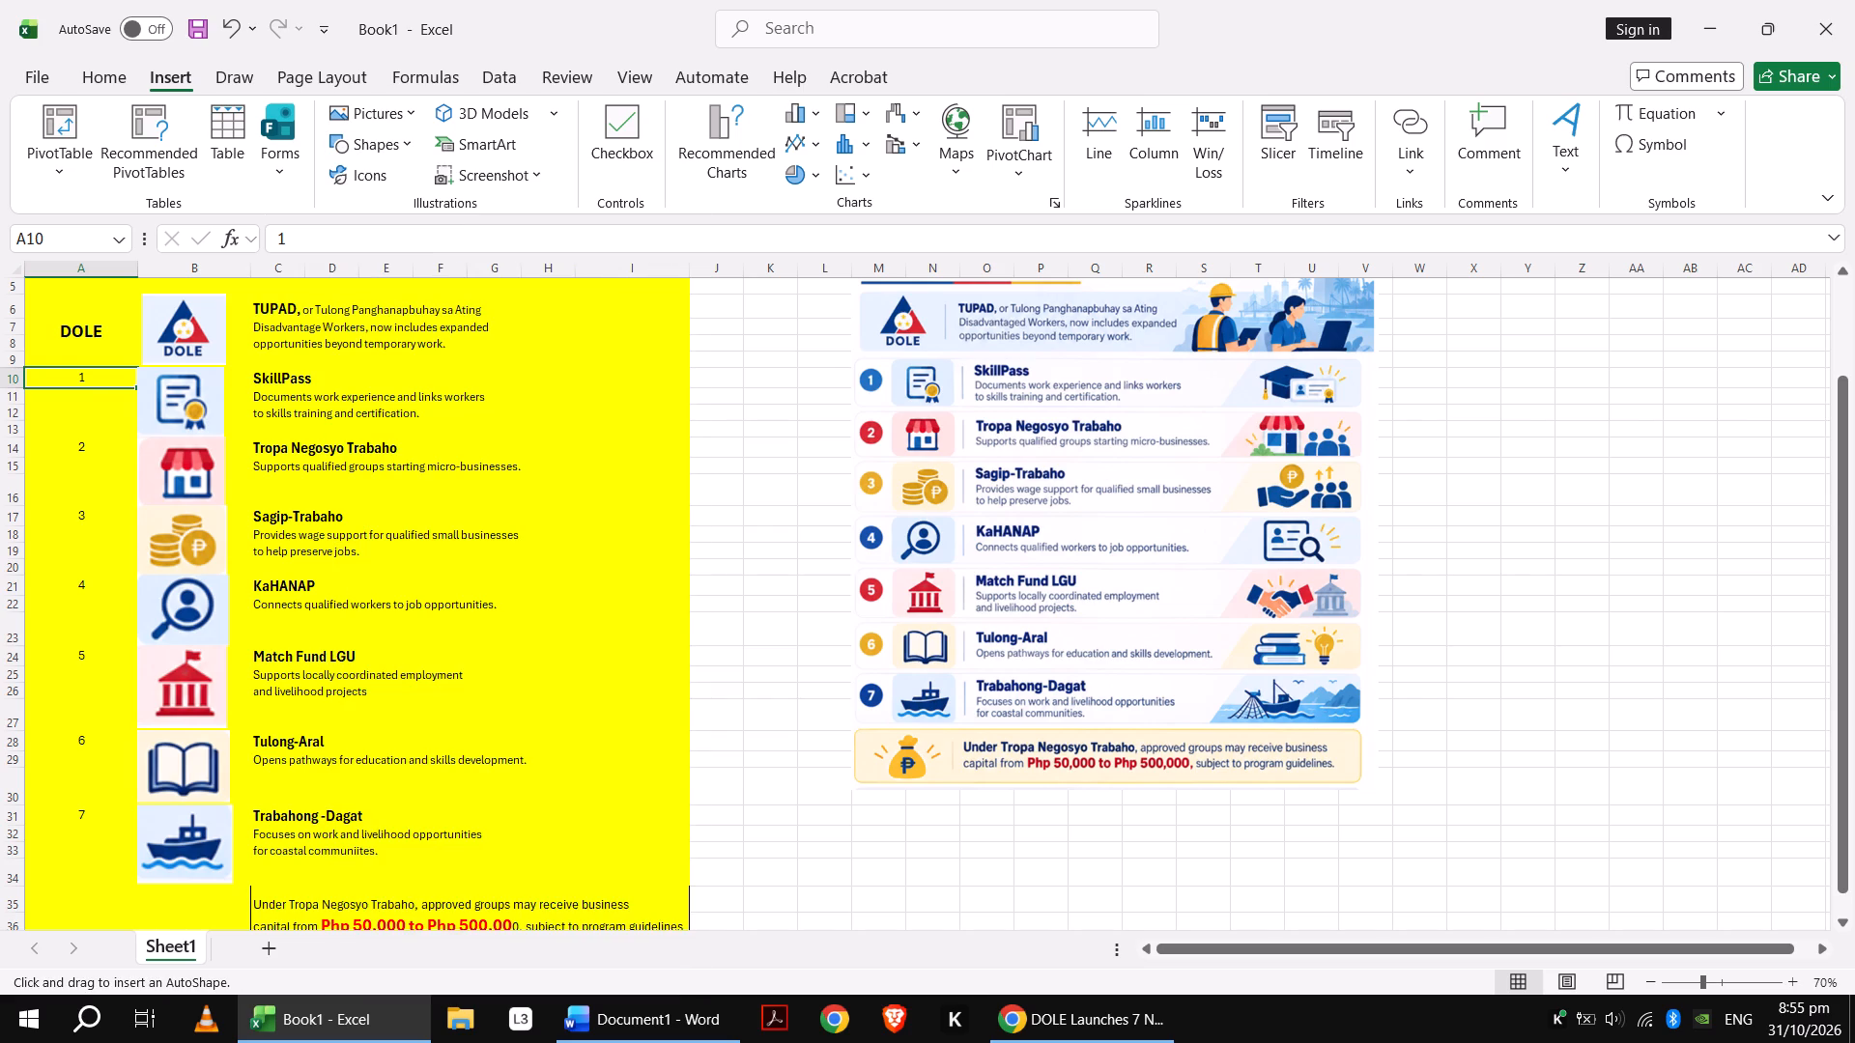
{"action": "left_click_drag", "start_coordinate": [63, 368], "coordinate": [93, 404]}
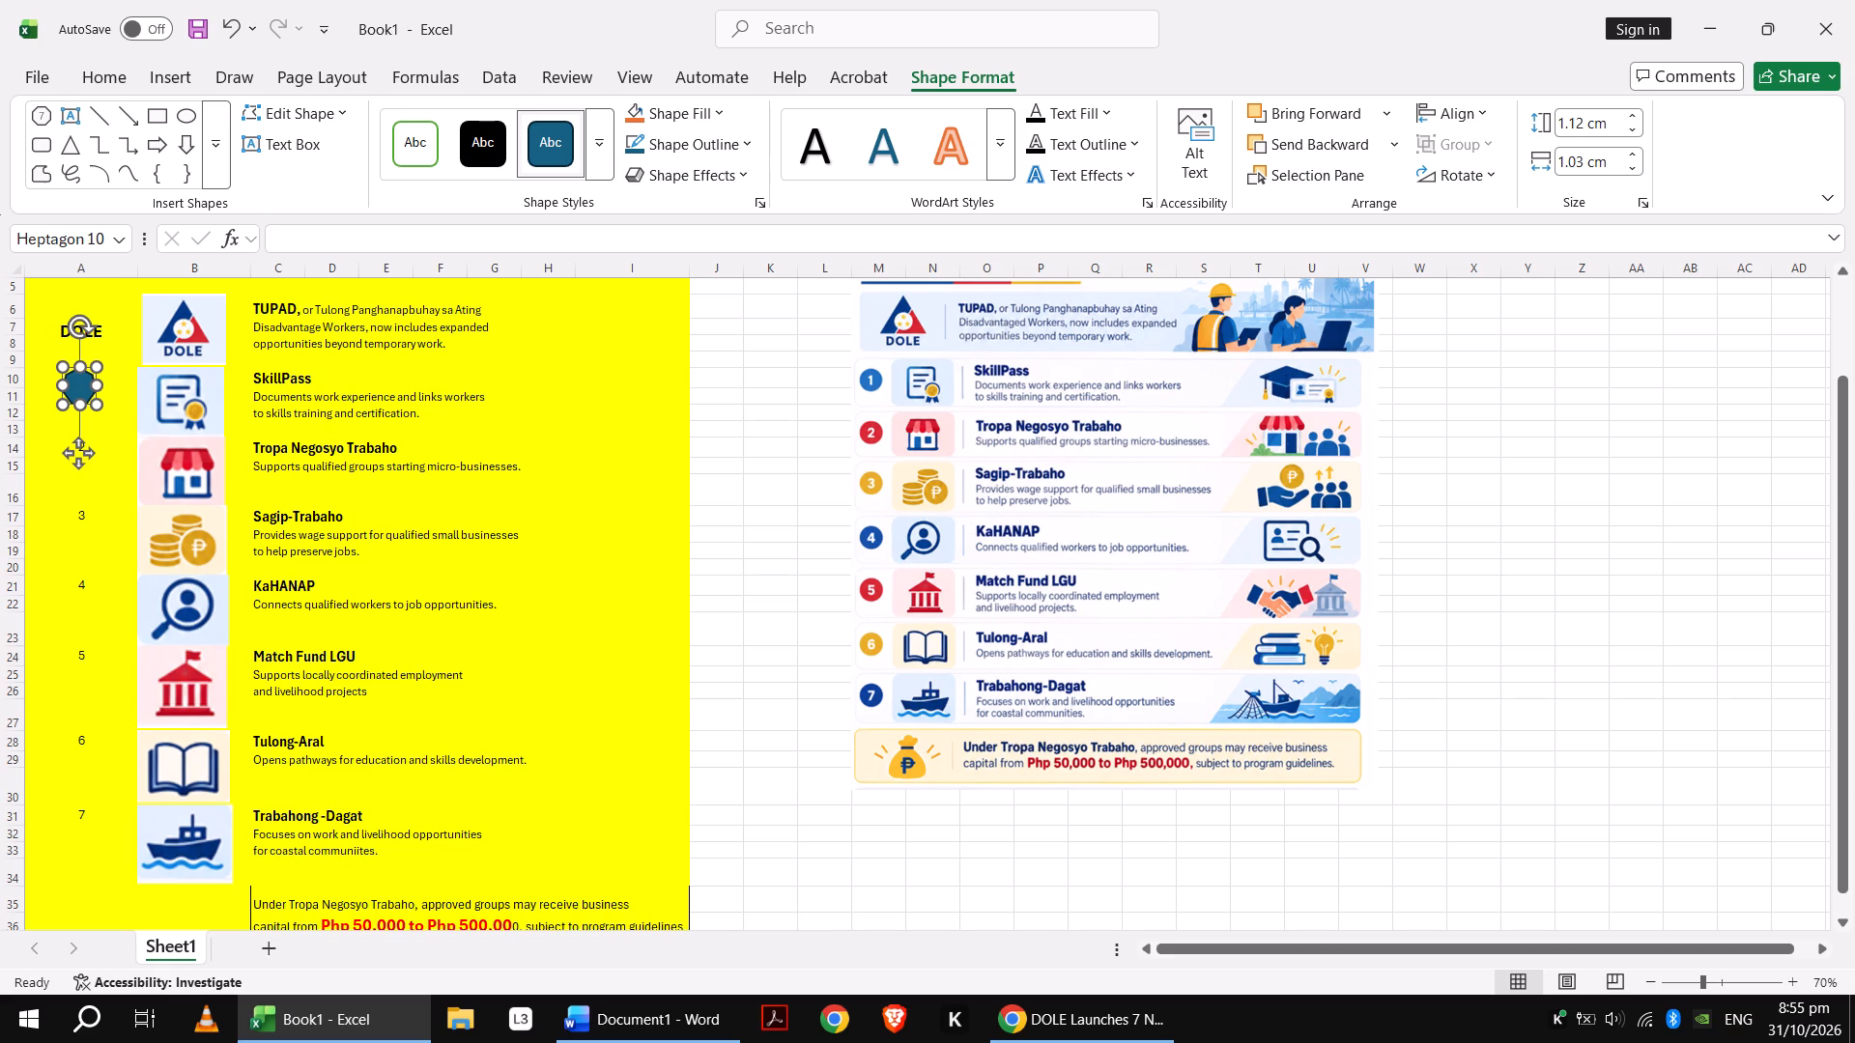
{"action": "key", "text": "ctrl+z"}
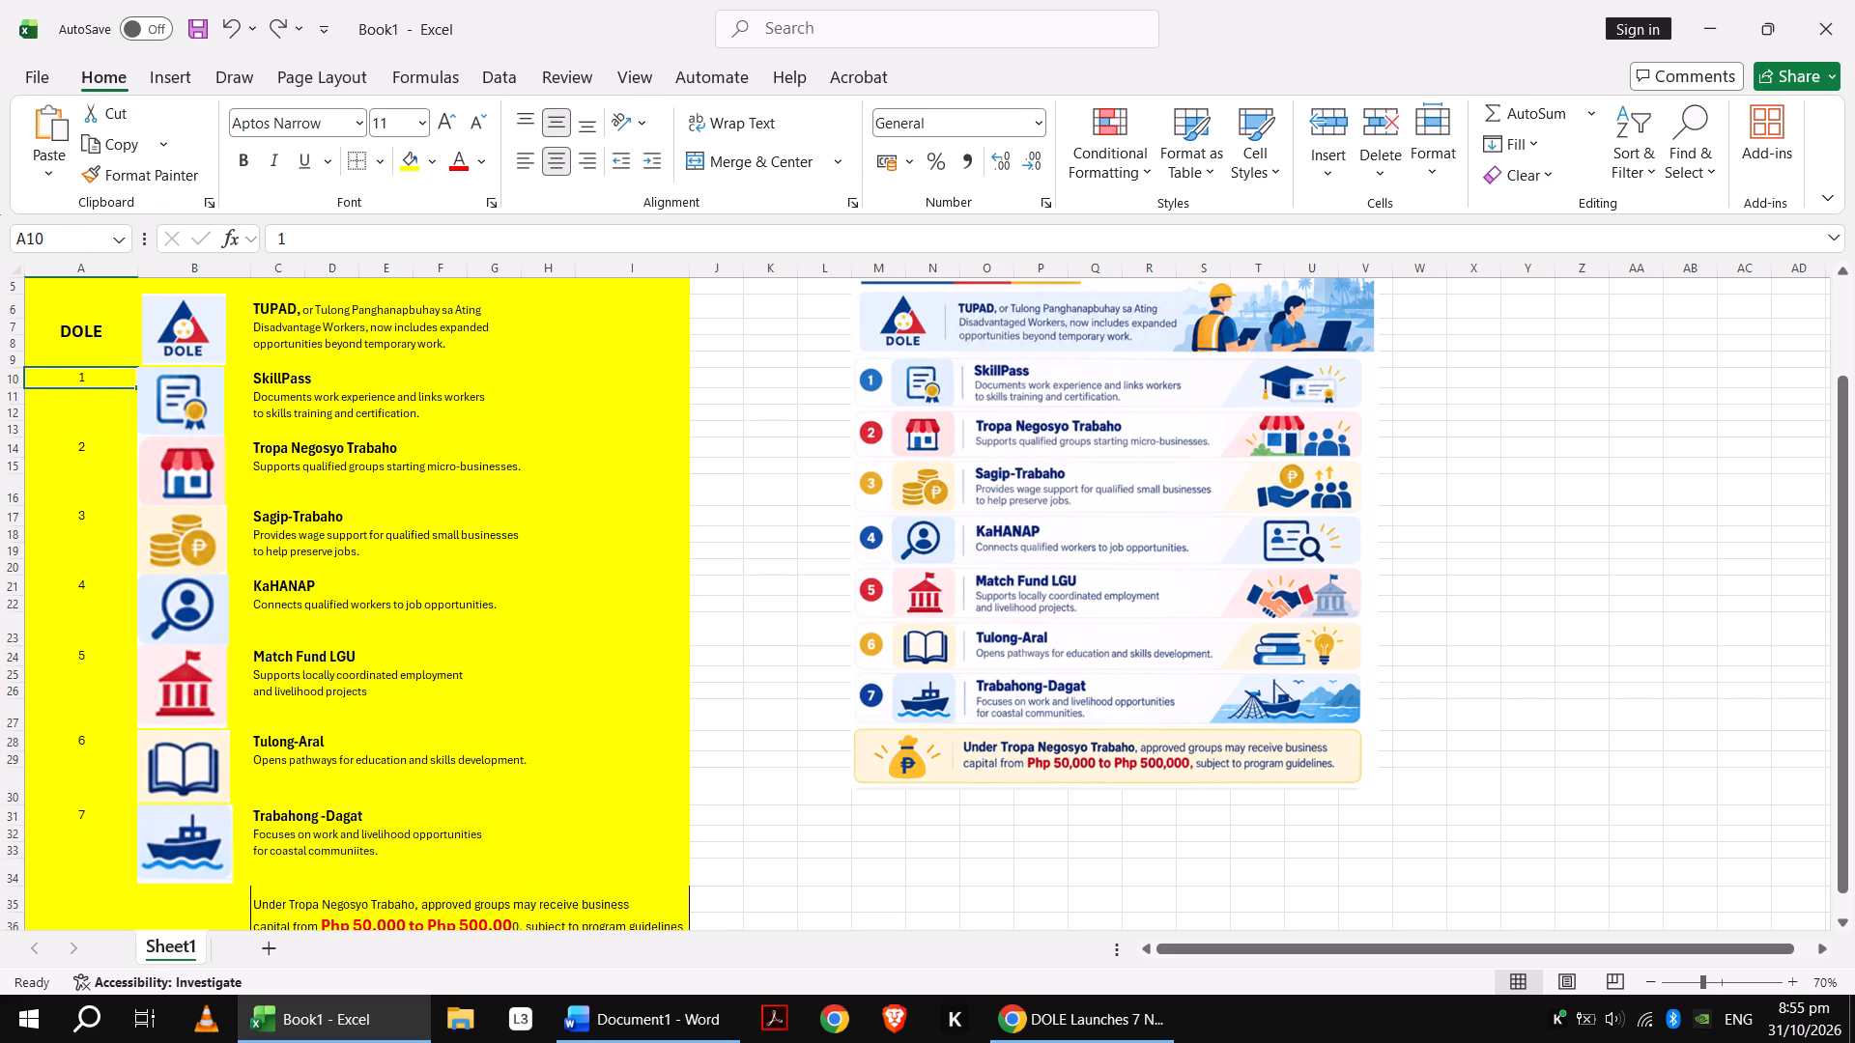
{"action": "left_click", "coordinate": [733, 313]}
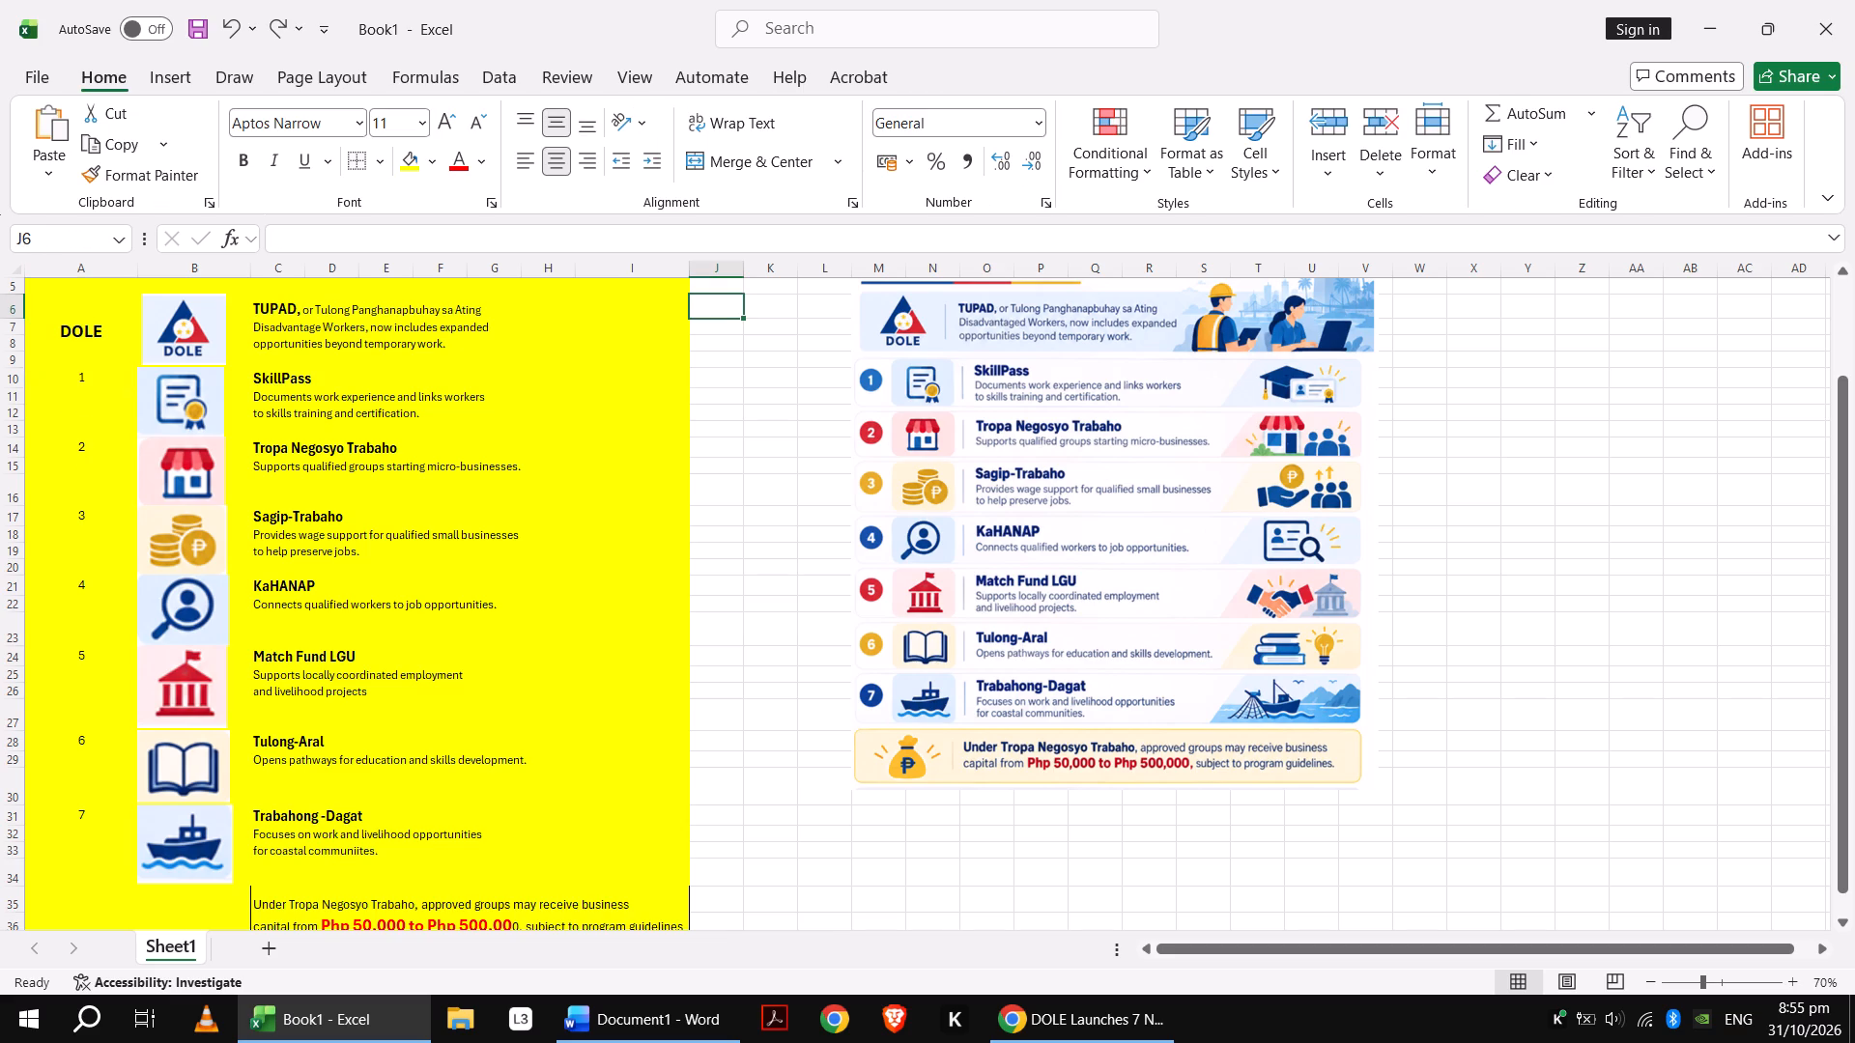
Select the programme numbers in A10:A31 and insert a default-sized heptagon at the number 1 in cell A10.
{"action": "left_click", "coordinate": [82, 380]}
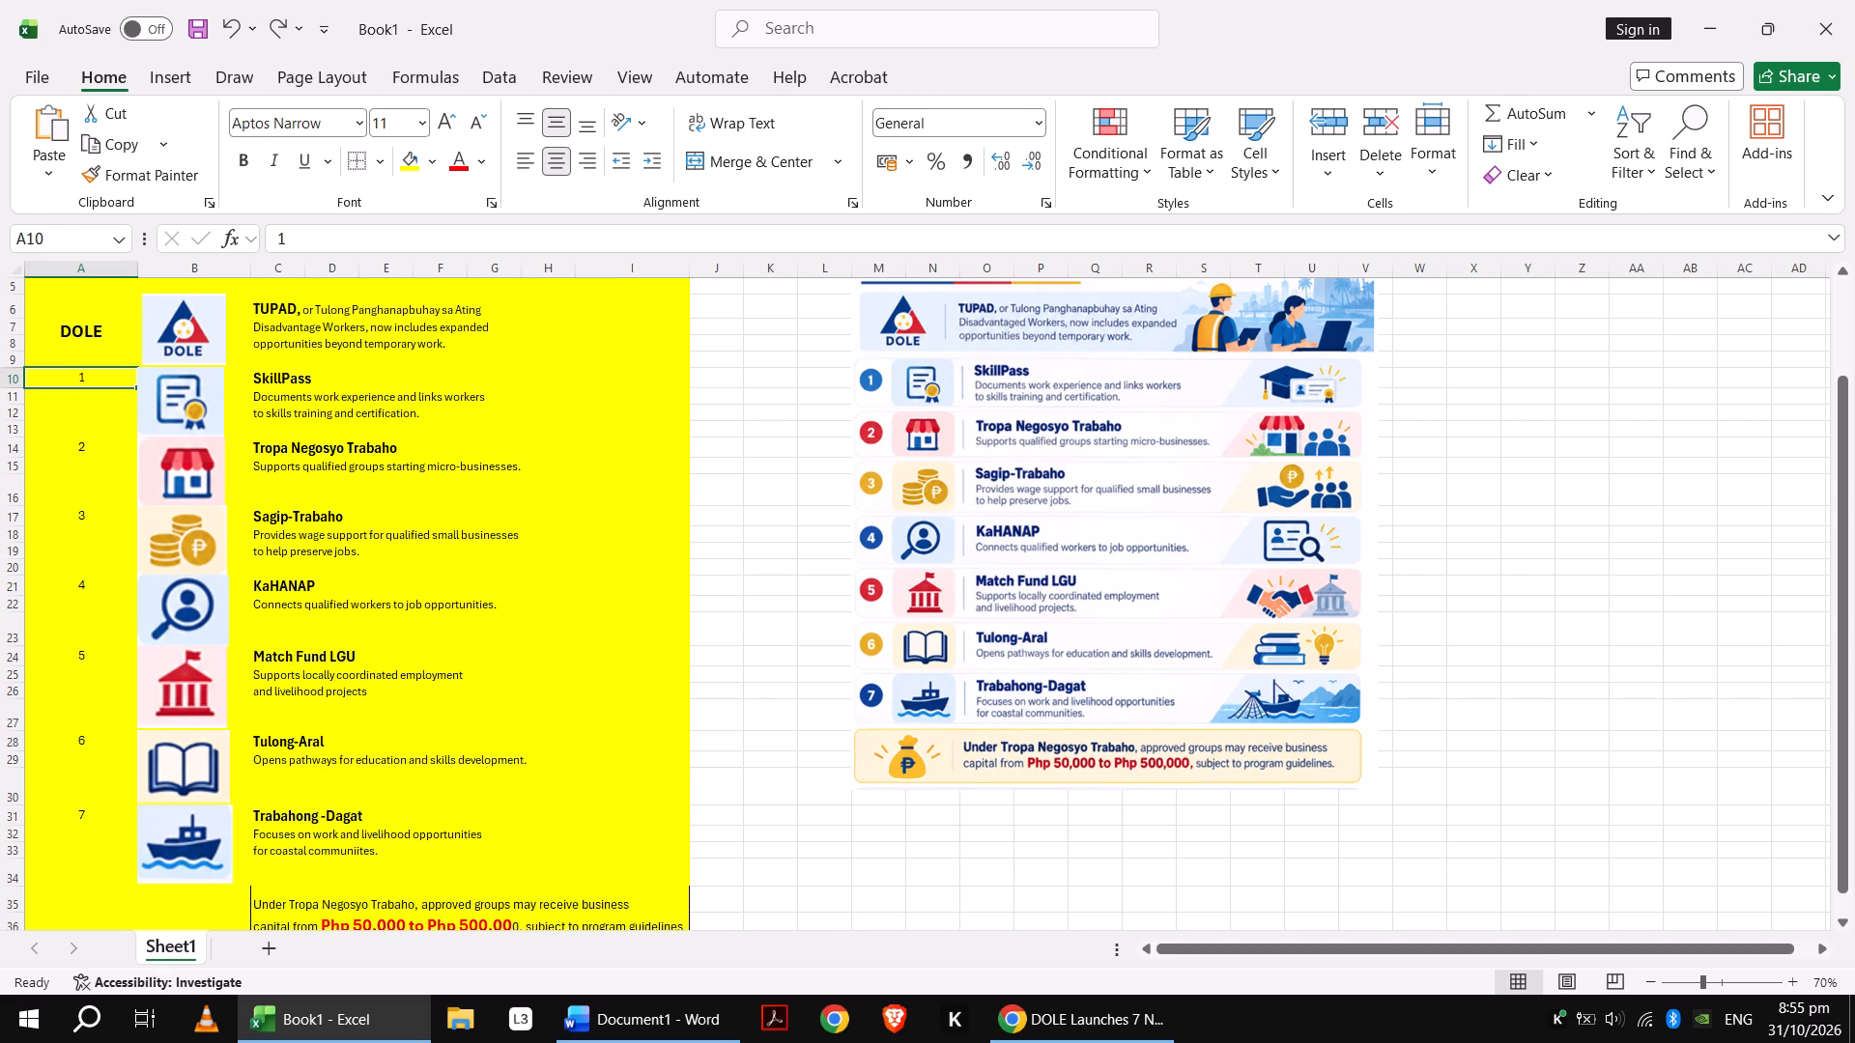
{"action": "left_click_drag", "start_coordinate": [93, 373], "coordinate": [99, 820]}
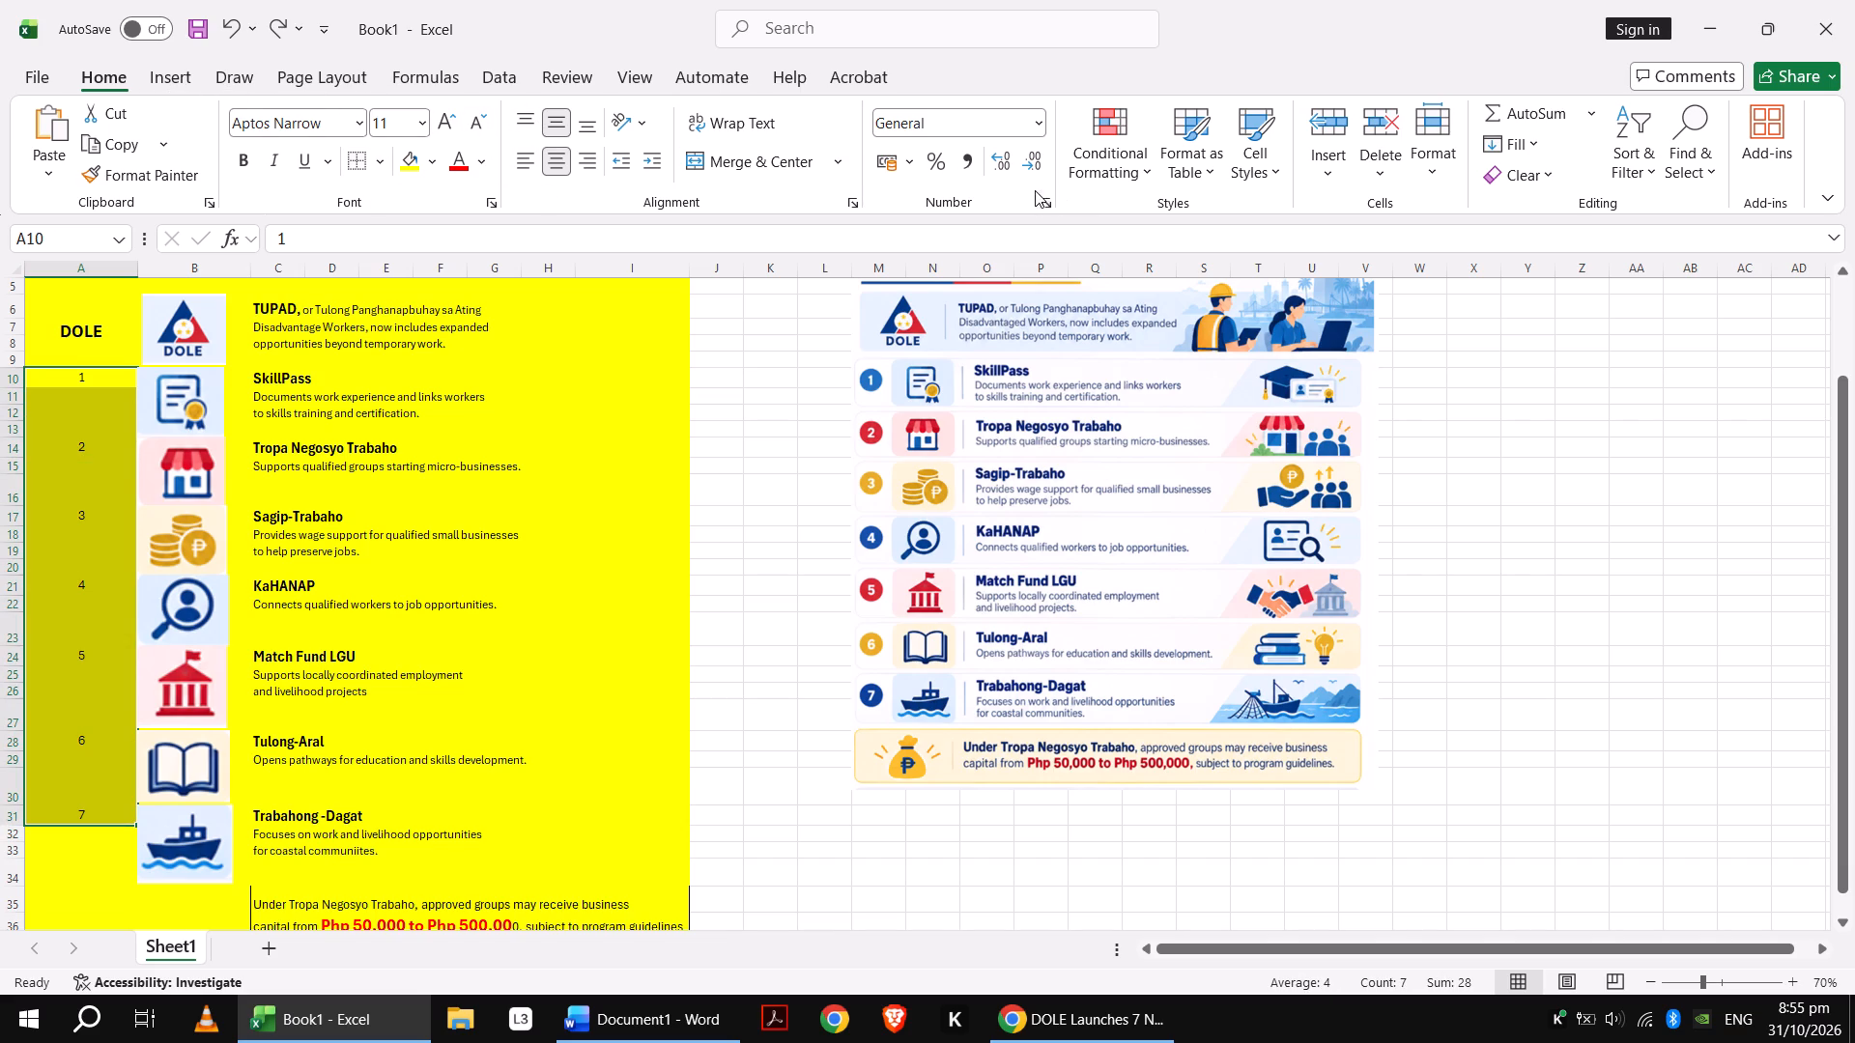
{"action": "left_click", "coordinate": [169, 70]}
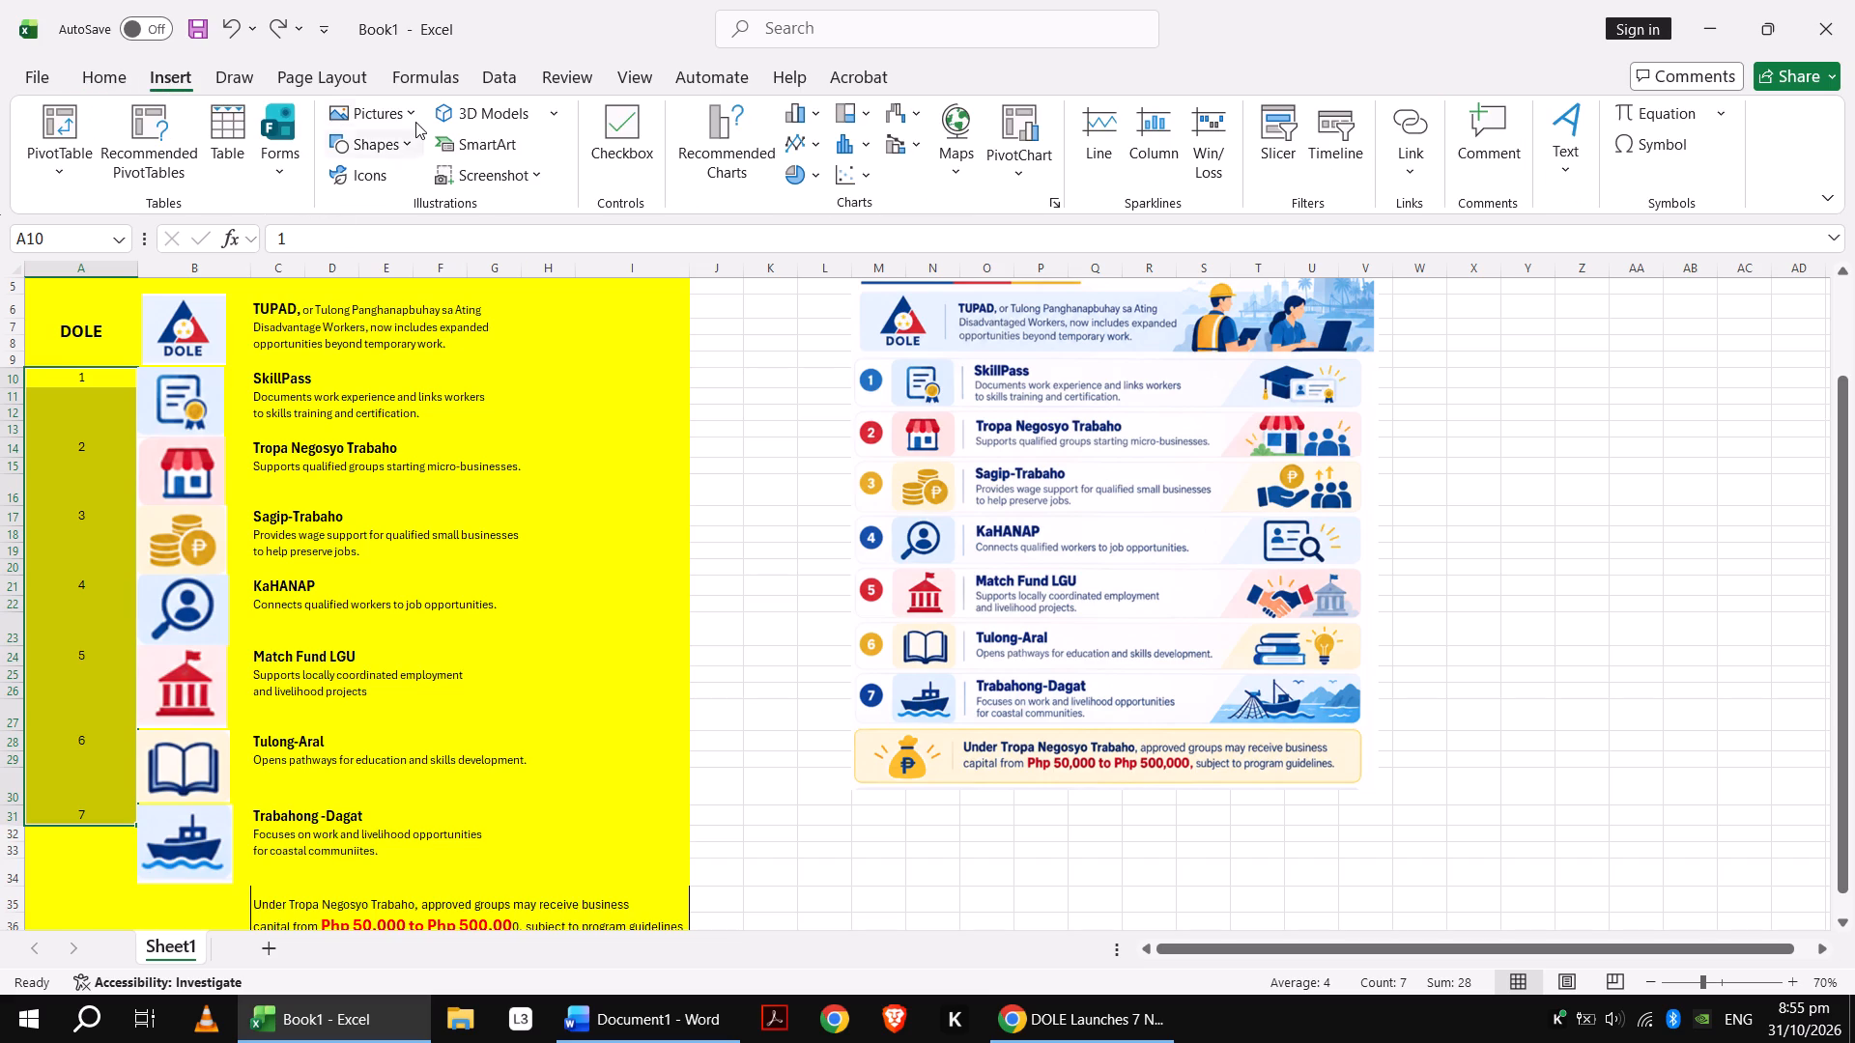
{"action": "left_click", "coordinate": [399, 142]}
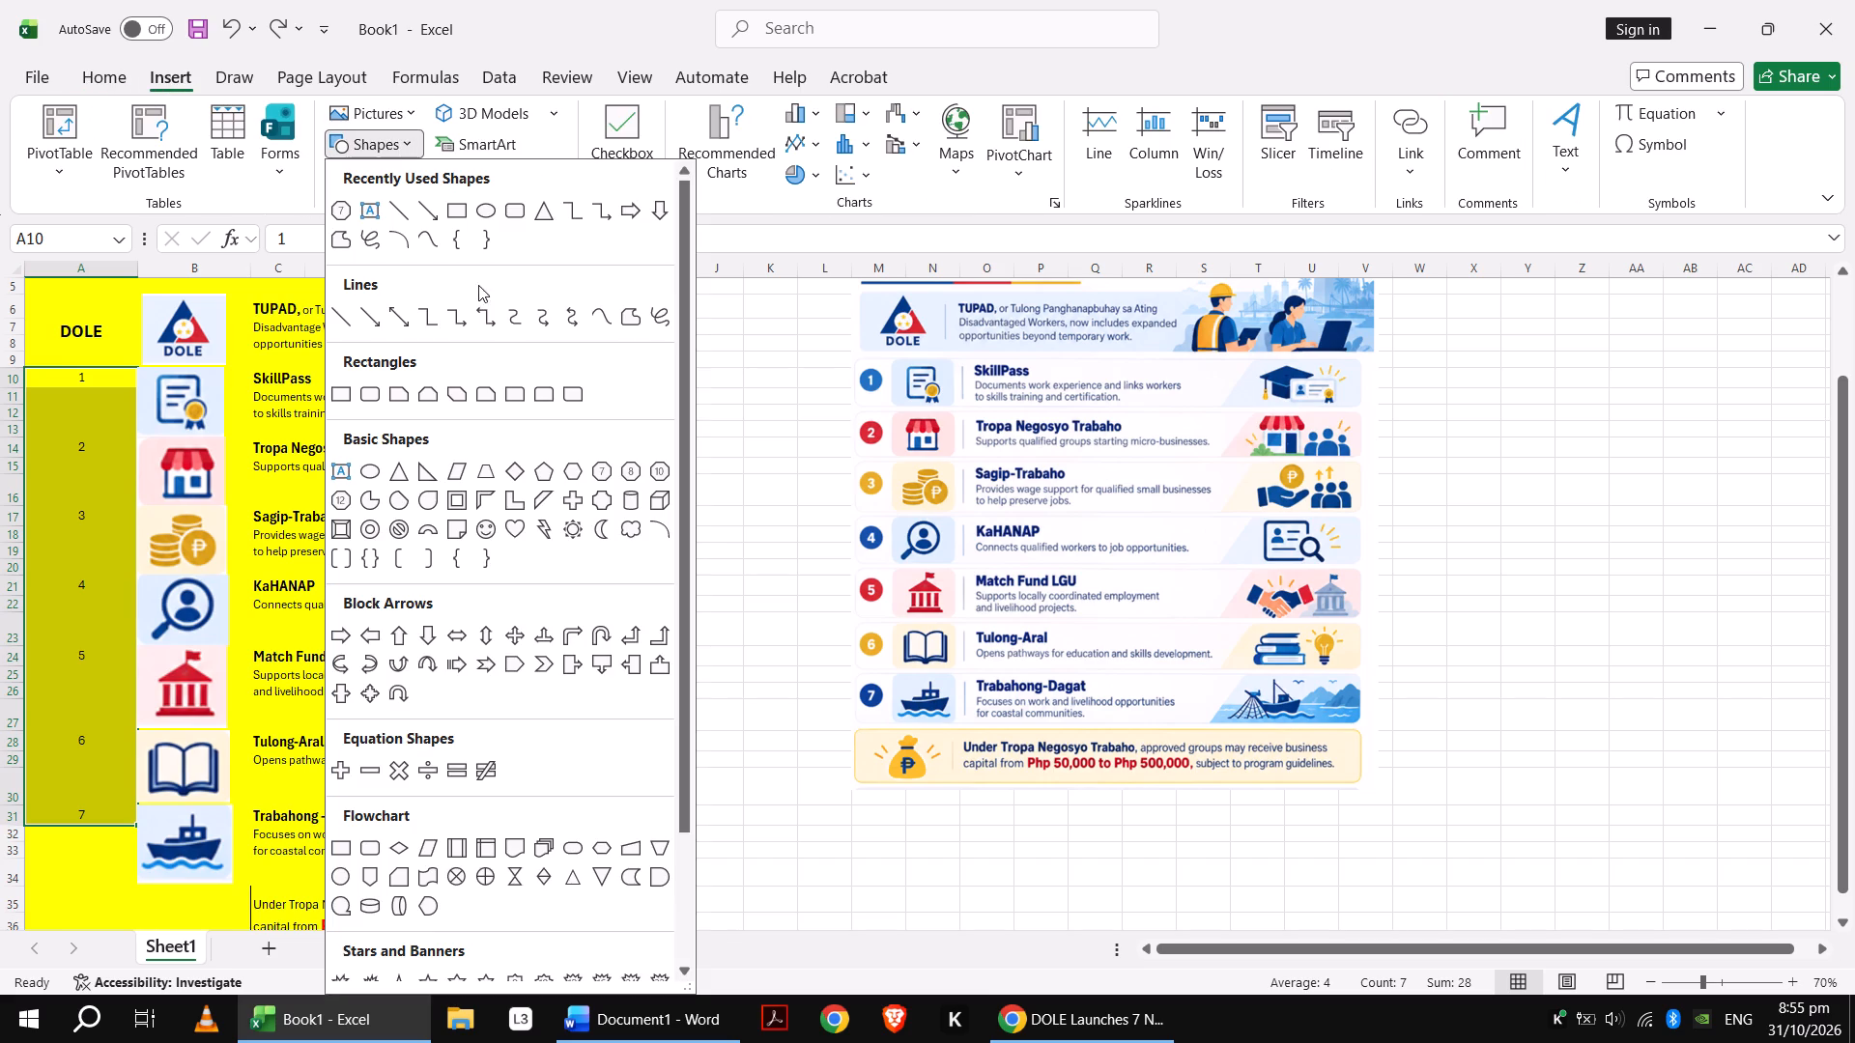
{"action": "left_click", "coordinate": [331, 210]}
{"action": "left_click", "coordinate": [73, 380]}
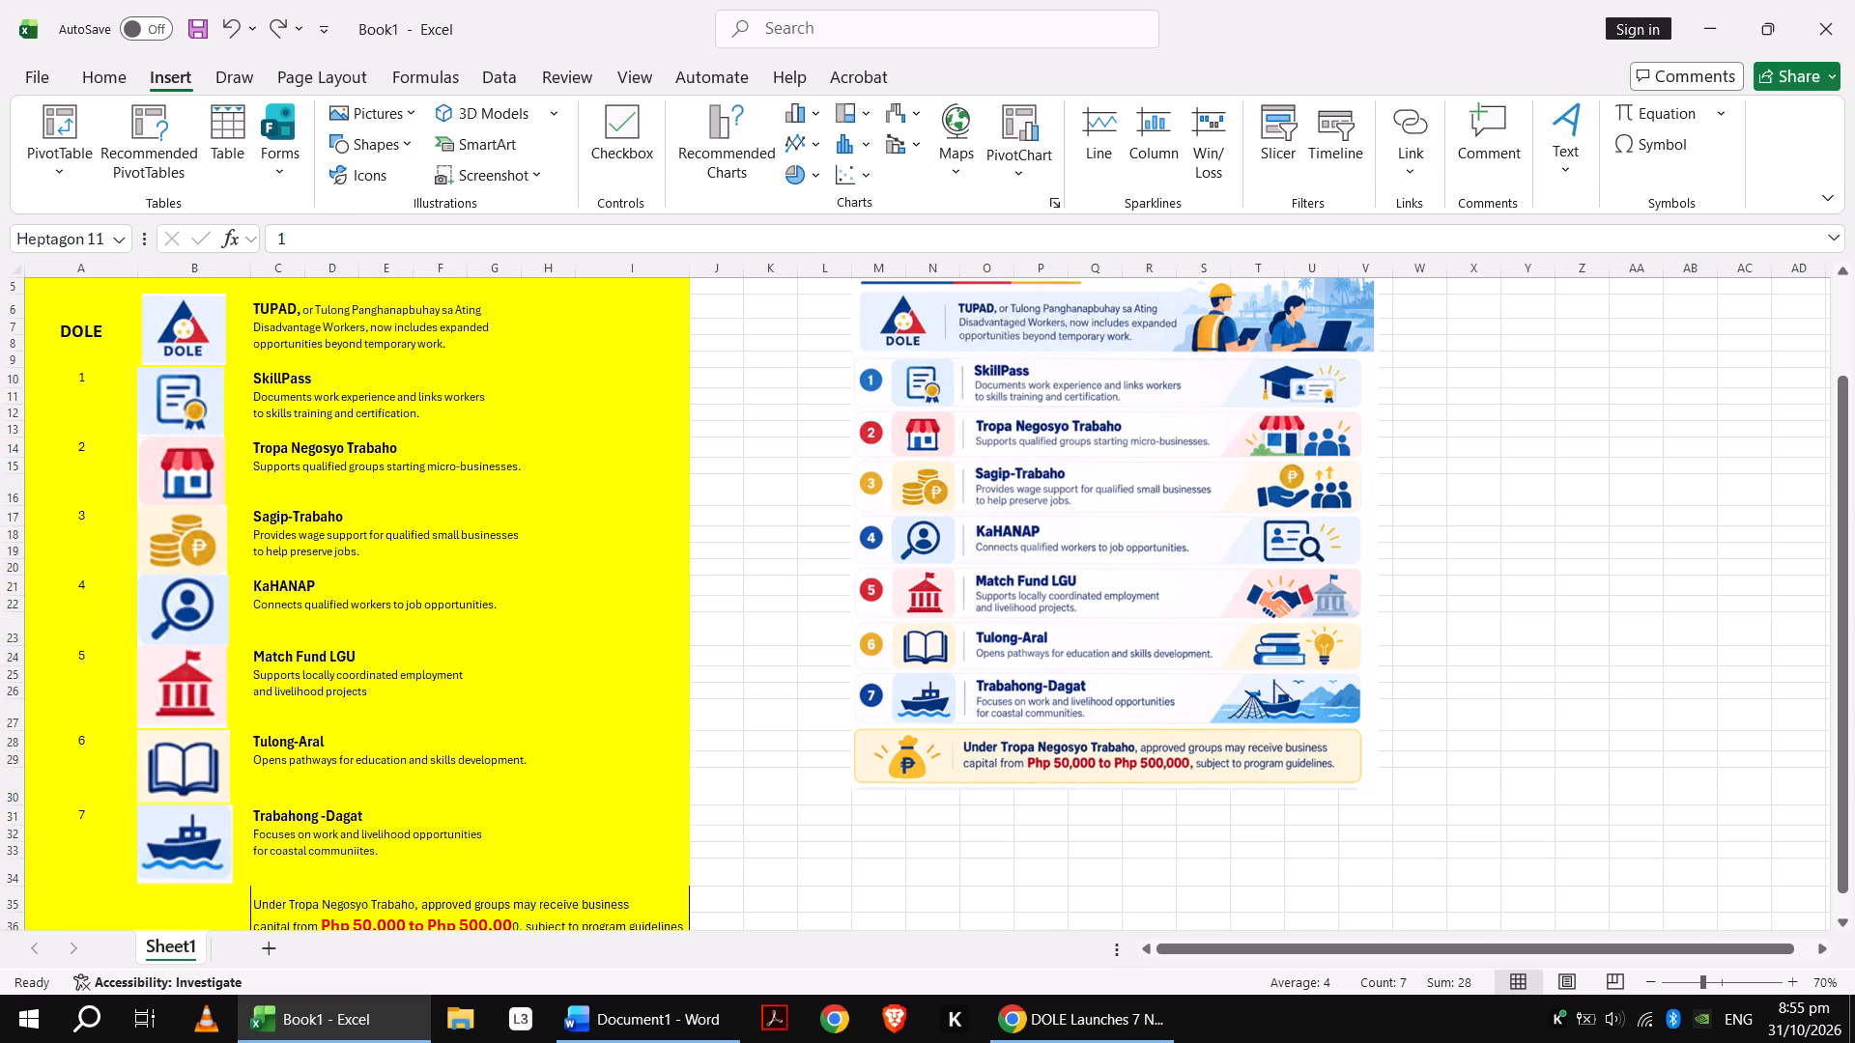
{"action": "left_click", "coordinate": [81, 372]}
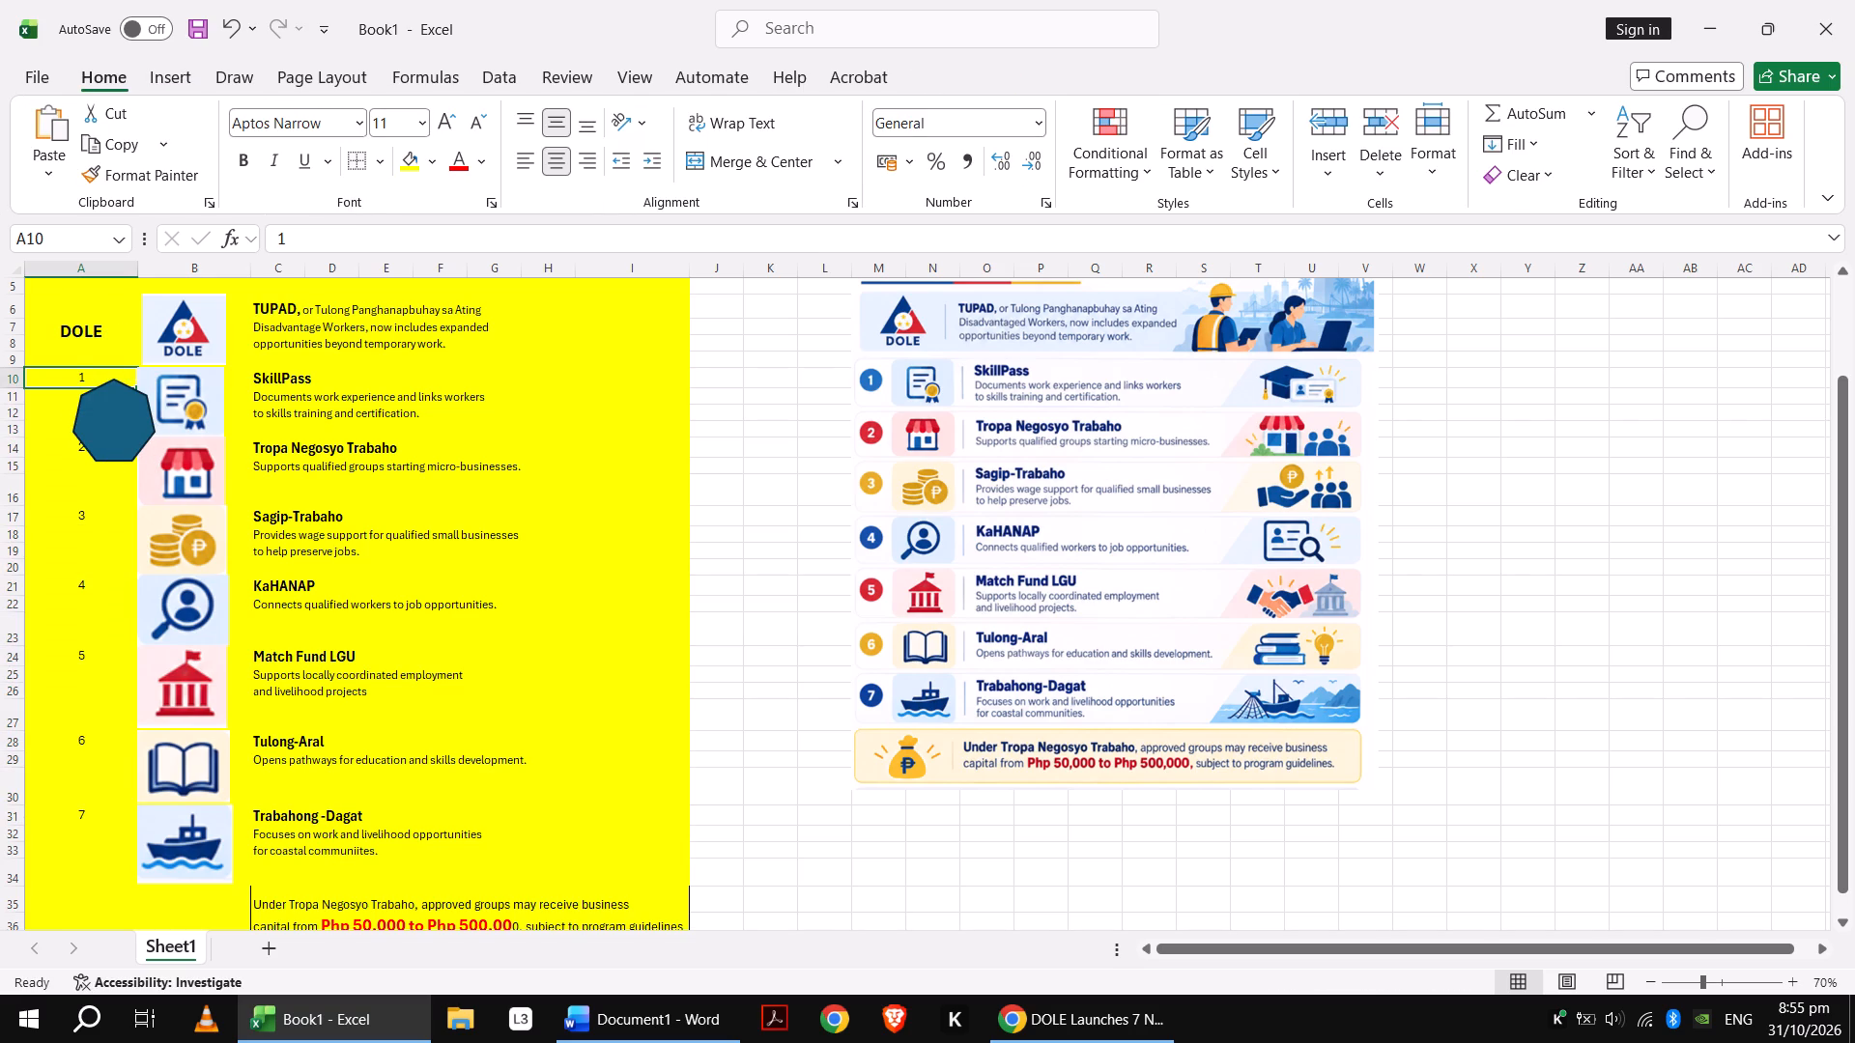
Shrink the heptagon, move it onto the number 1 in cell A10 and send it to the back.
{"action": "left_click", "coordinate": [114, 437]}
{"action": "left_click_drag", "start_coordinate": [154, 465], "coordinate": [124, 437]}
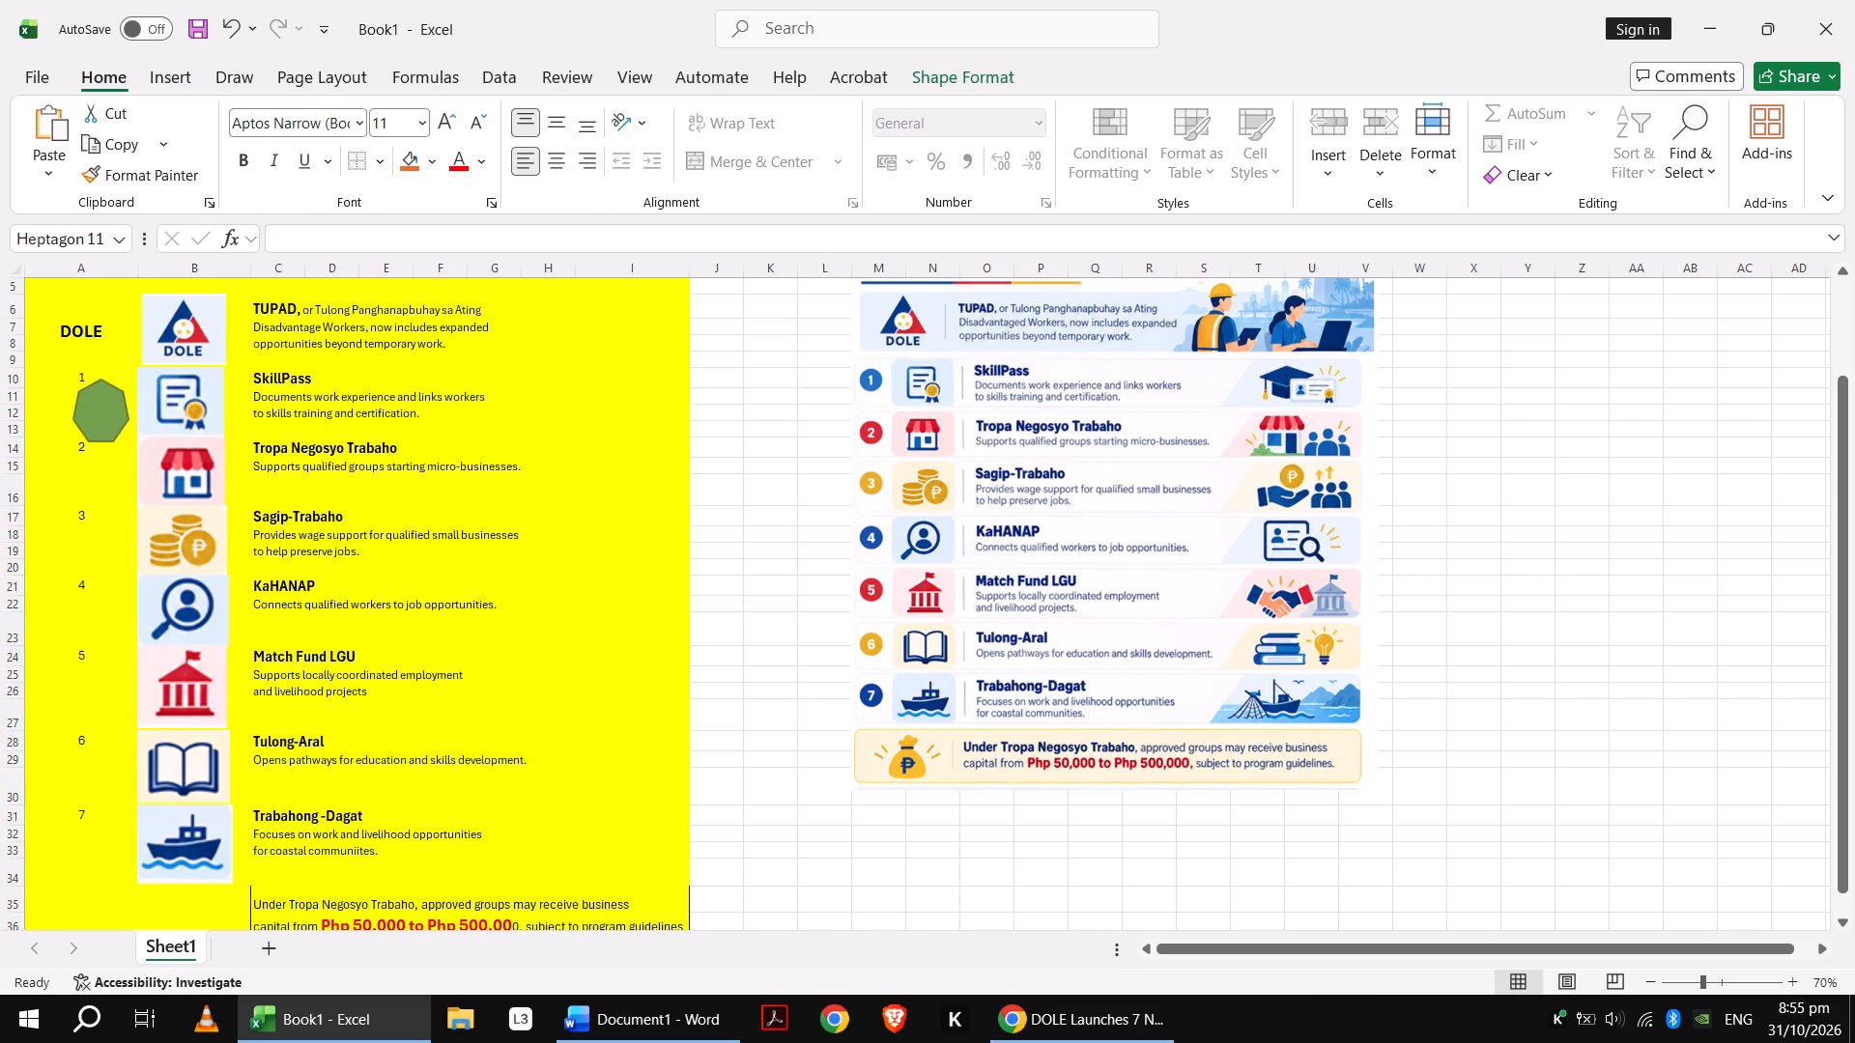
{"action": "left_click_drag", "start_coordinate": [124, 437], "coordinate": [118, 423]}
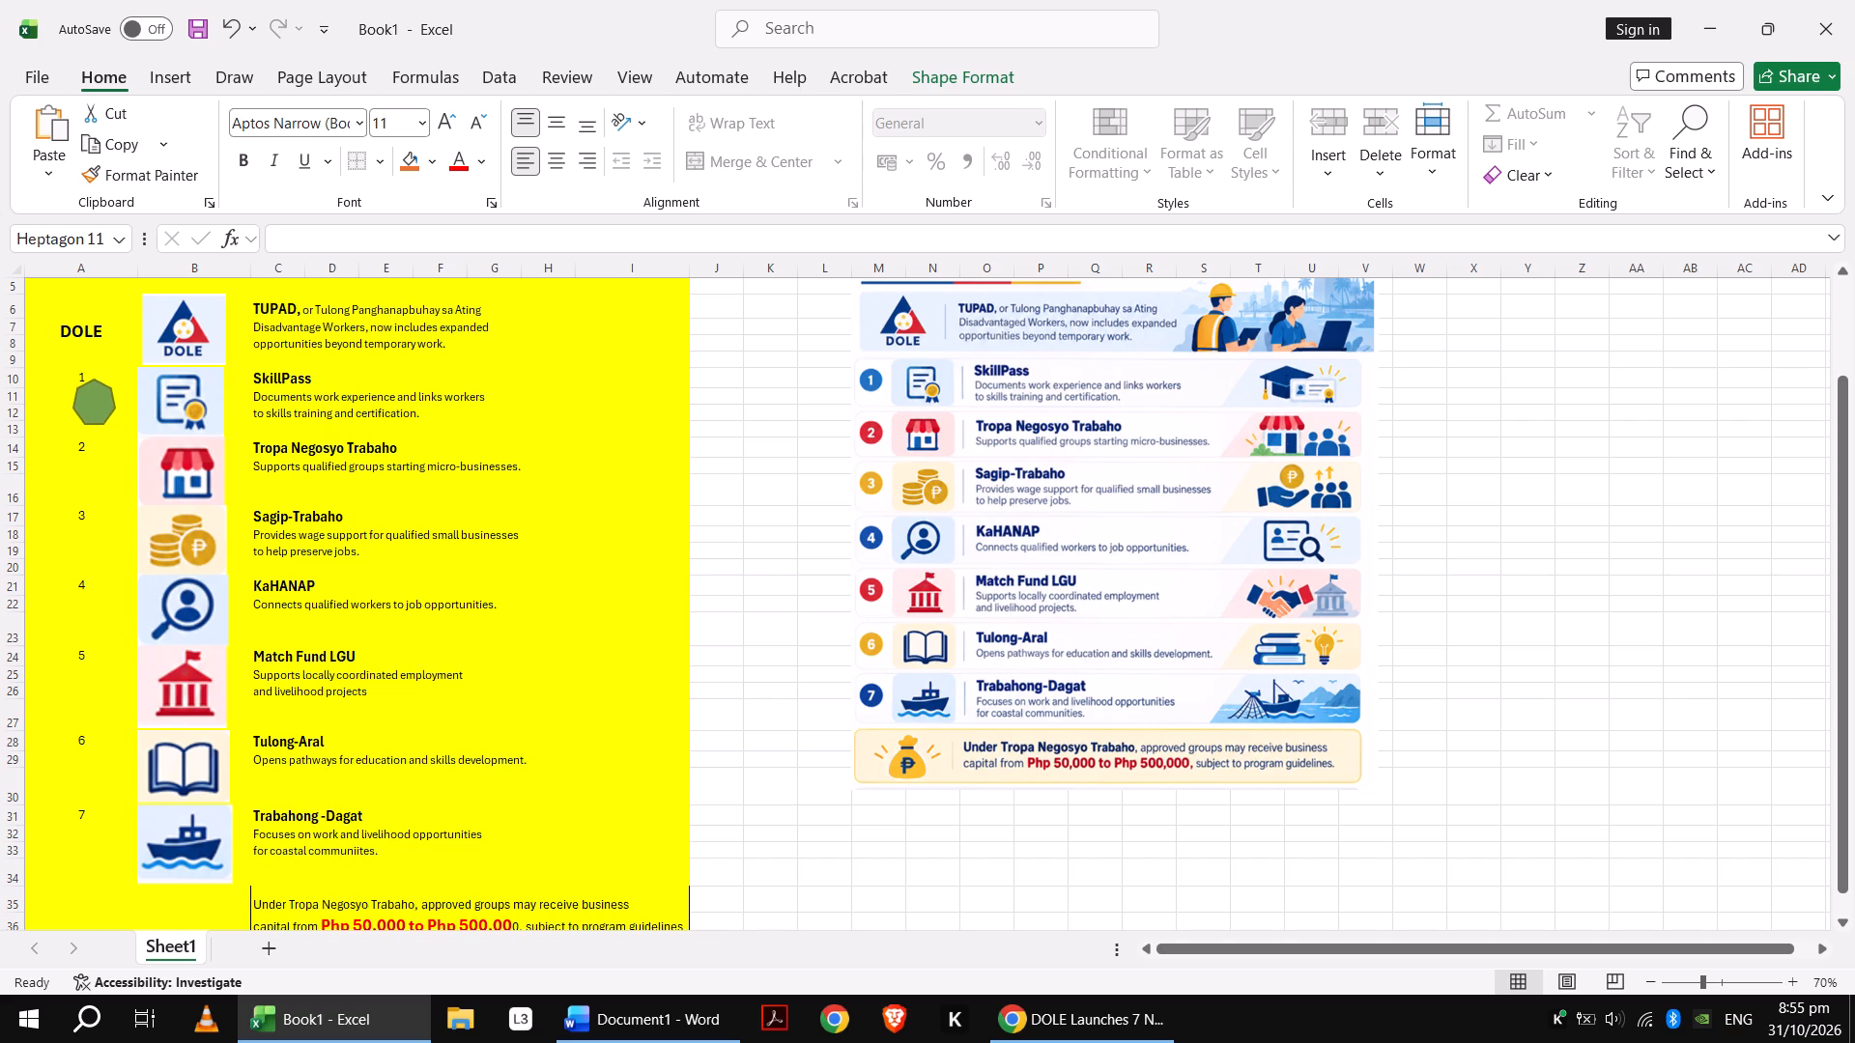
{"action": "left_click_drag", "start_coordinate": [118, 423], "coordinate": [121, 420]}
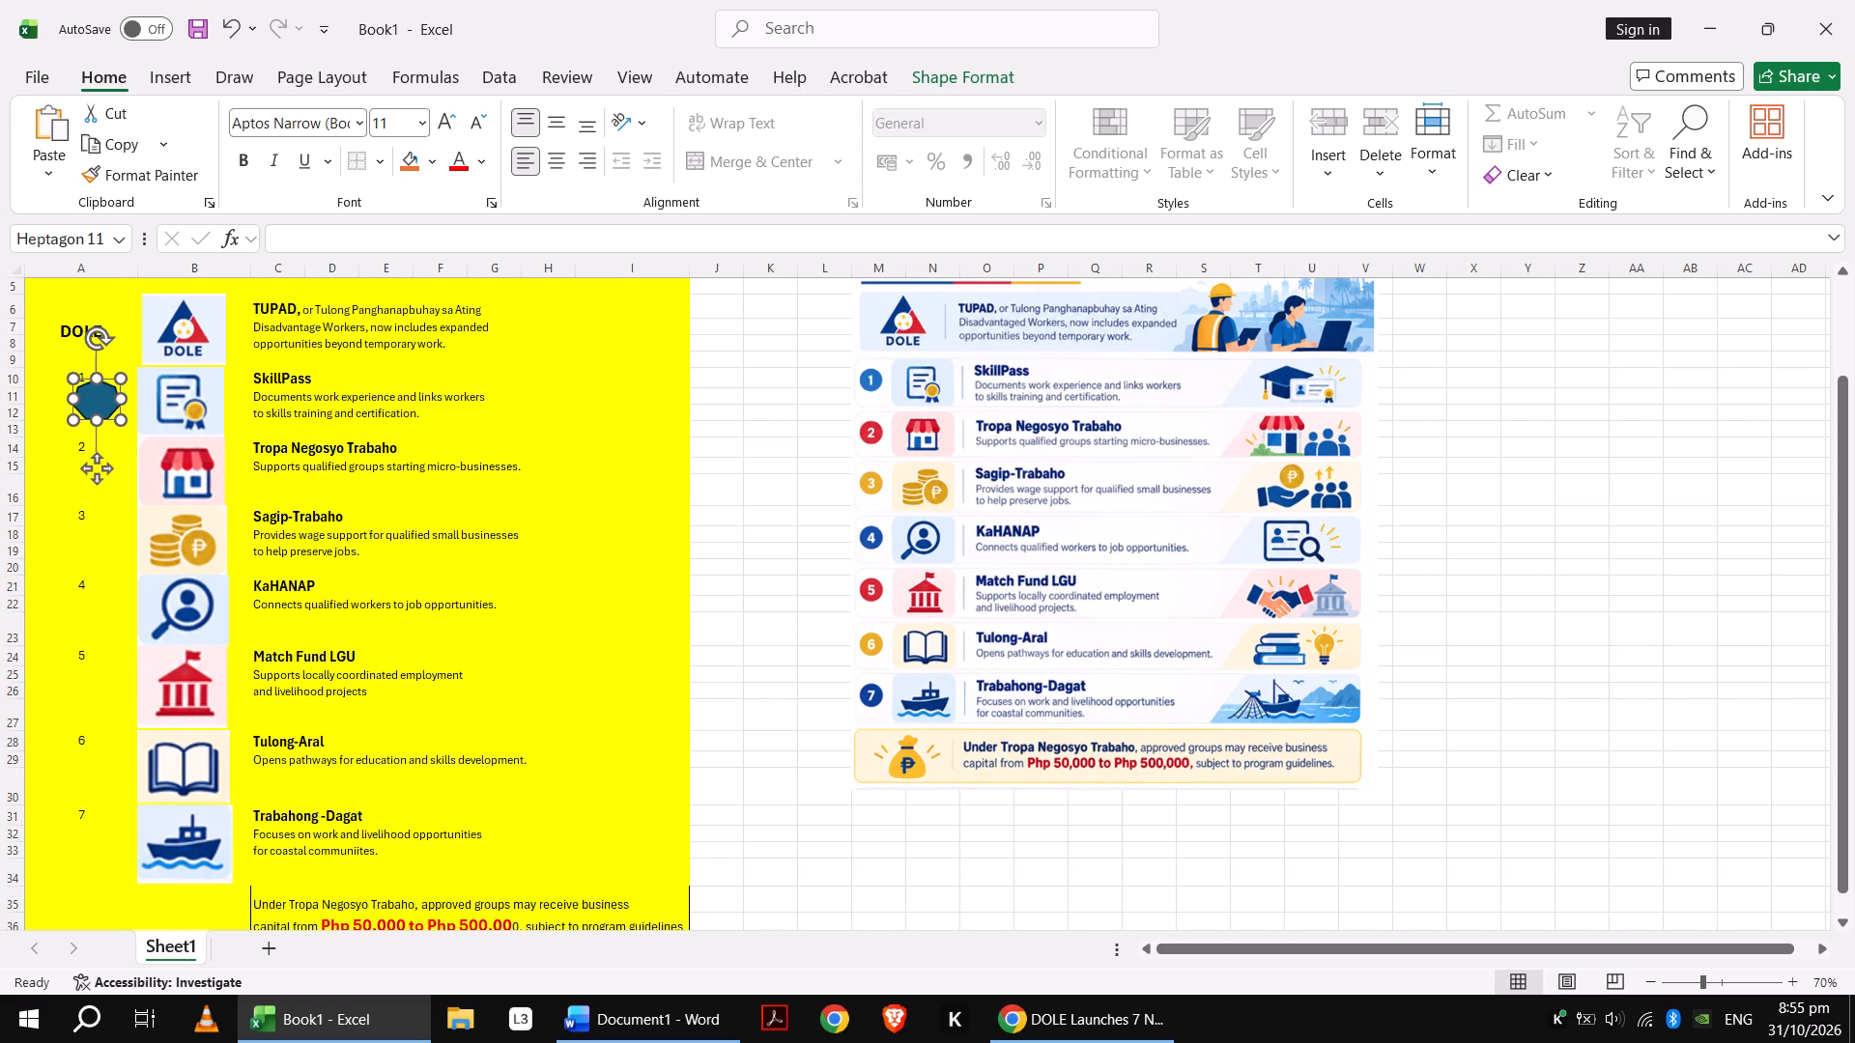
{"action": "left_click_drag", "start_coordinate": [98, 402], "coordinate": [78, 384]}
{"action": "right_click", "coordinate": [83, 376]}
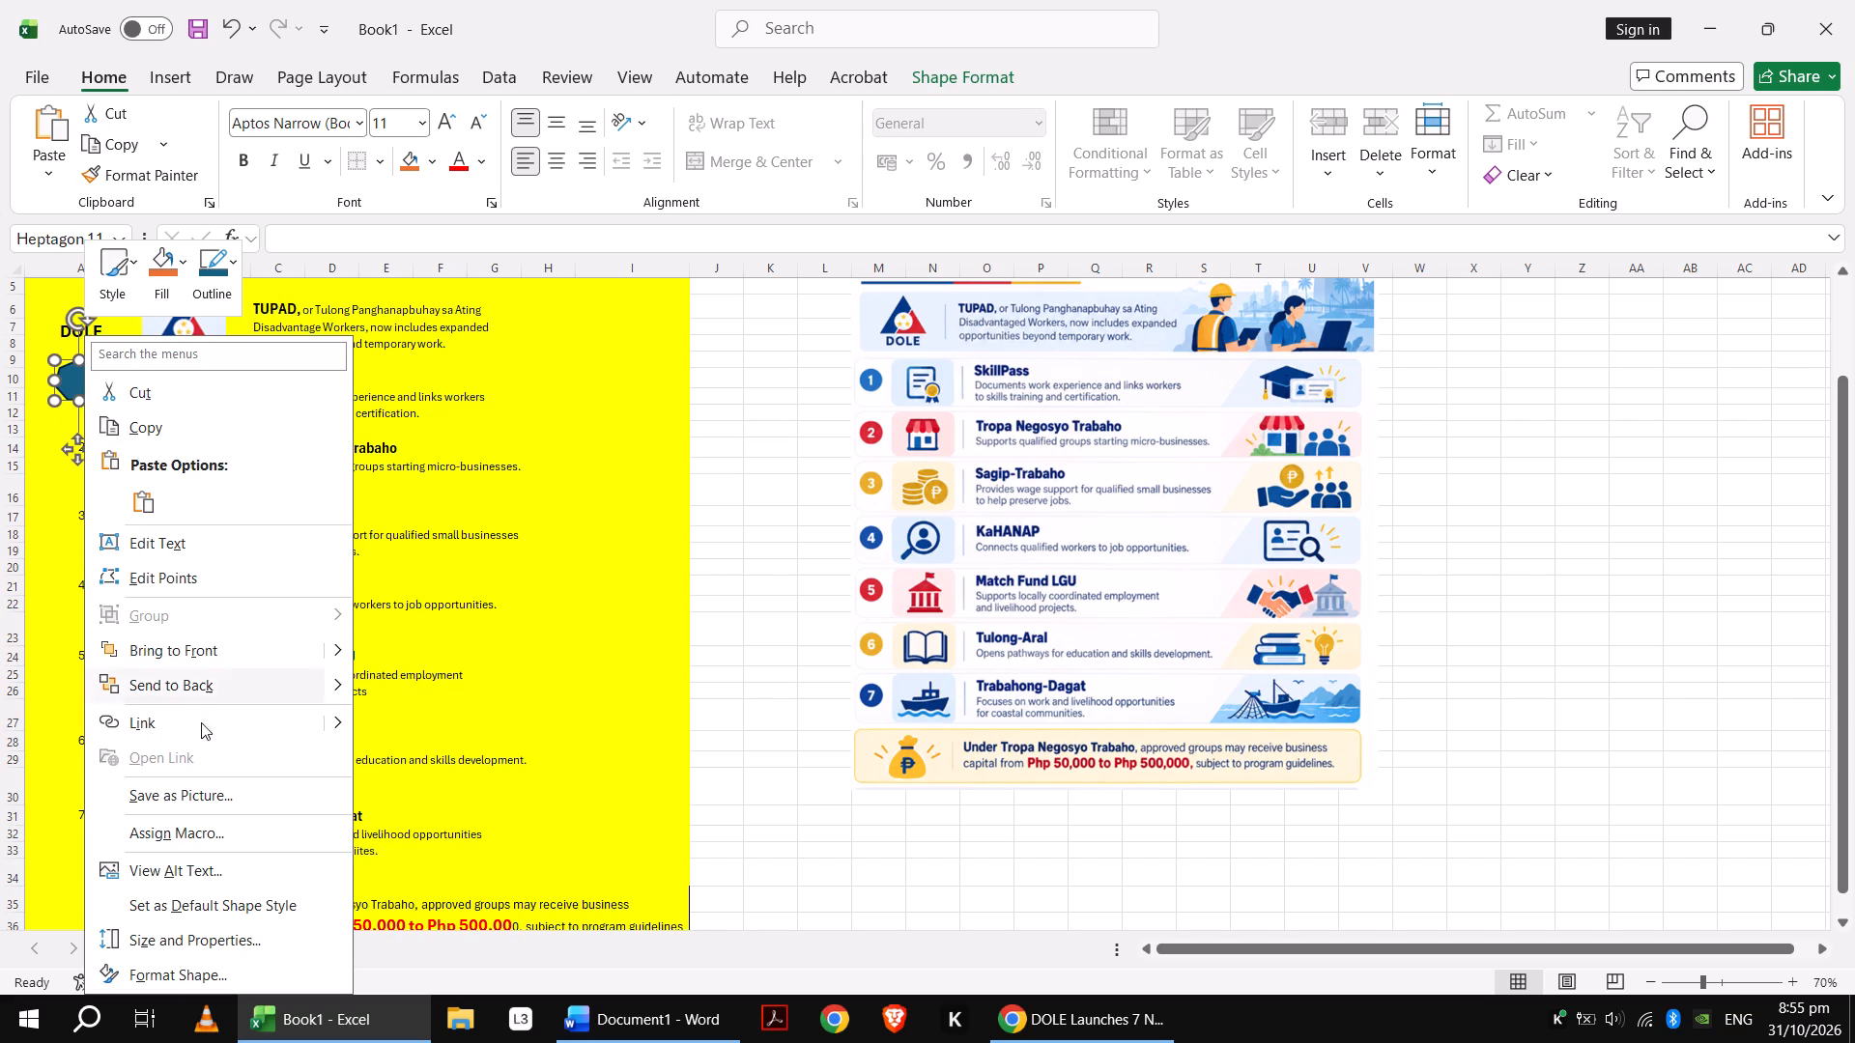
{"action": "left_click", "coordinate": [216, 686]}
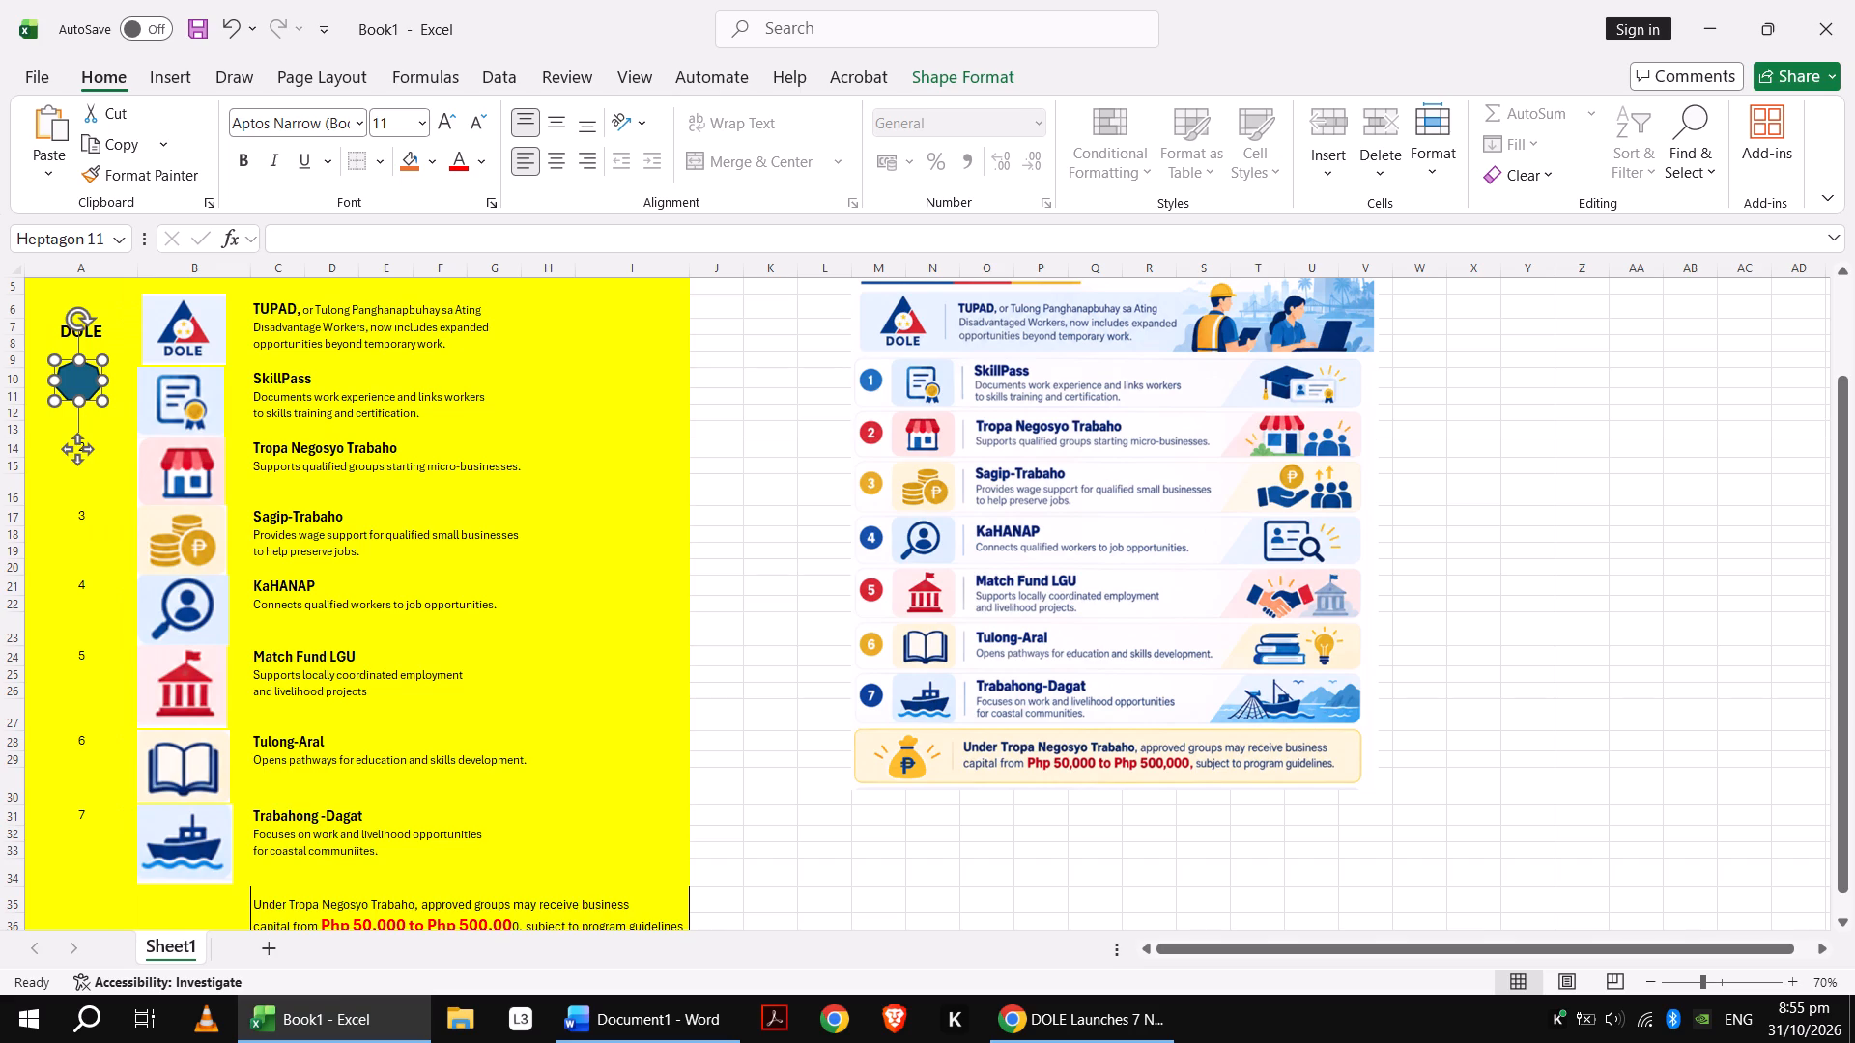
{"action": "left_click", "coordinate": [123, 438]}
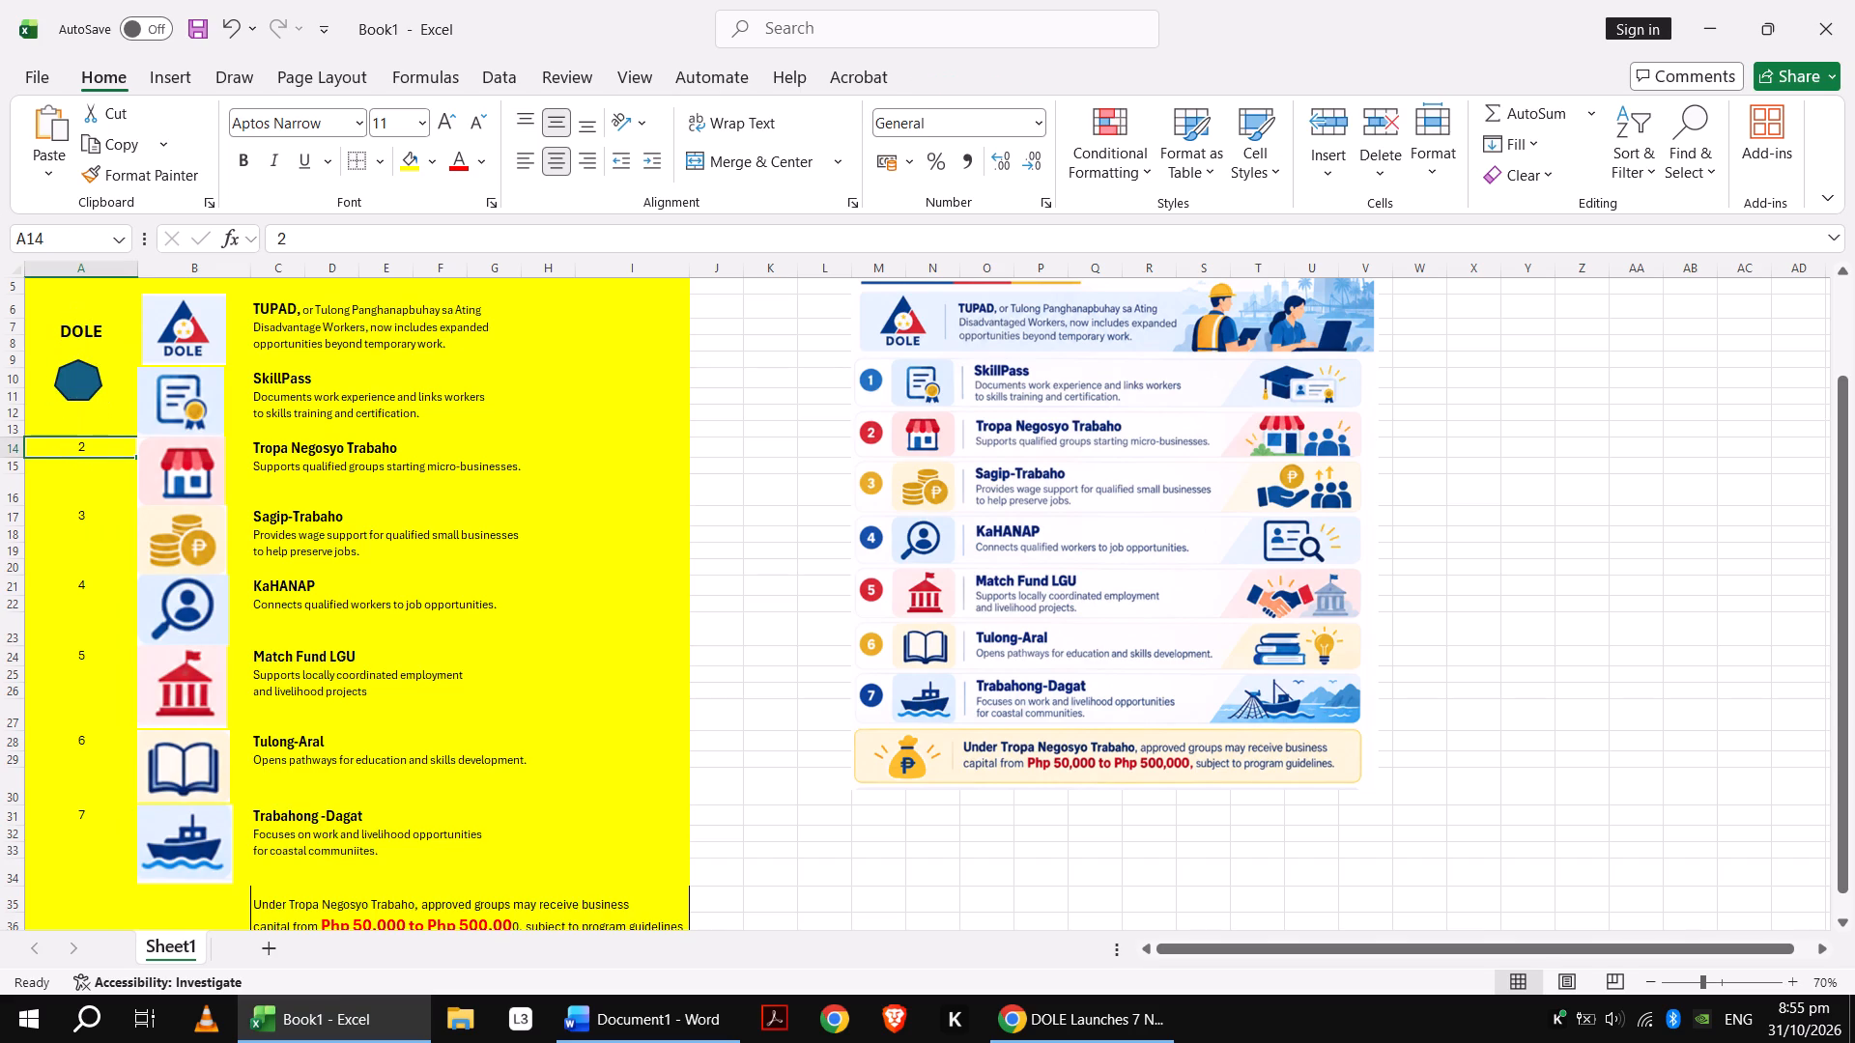
Delete the heptagon covering the number 1 in cell A10.
{"action": "left_click", "coordinate": [78, 377]}
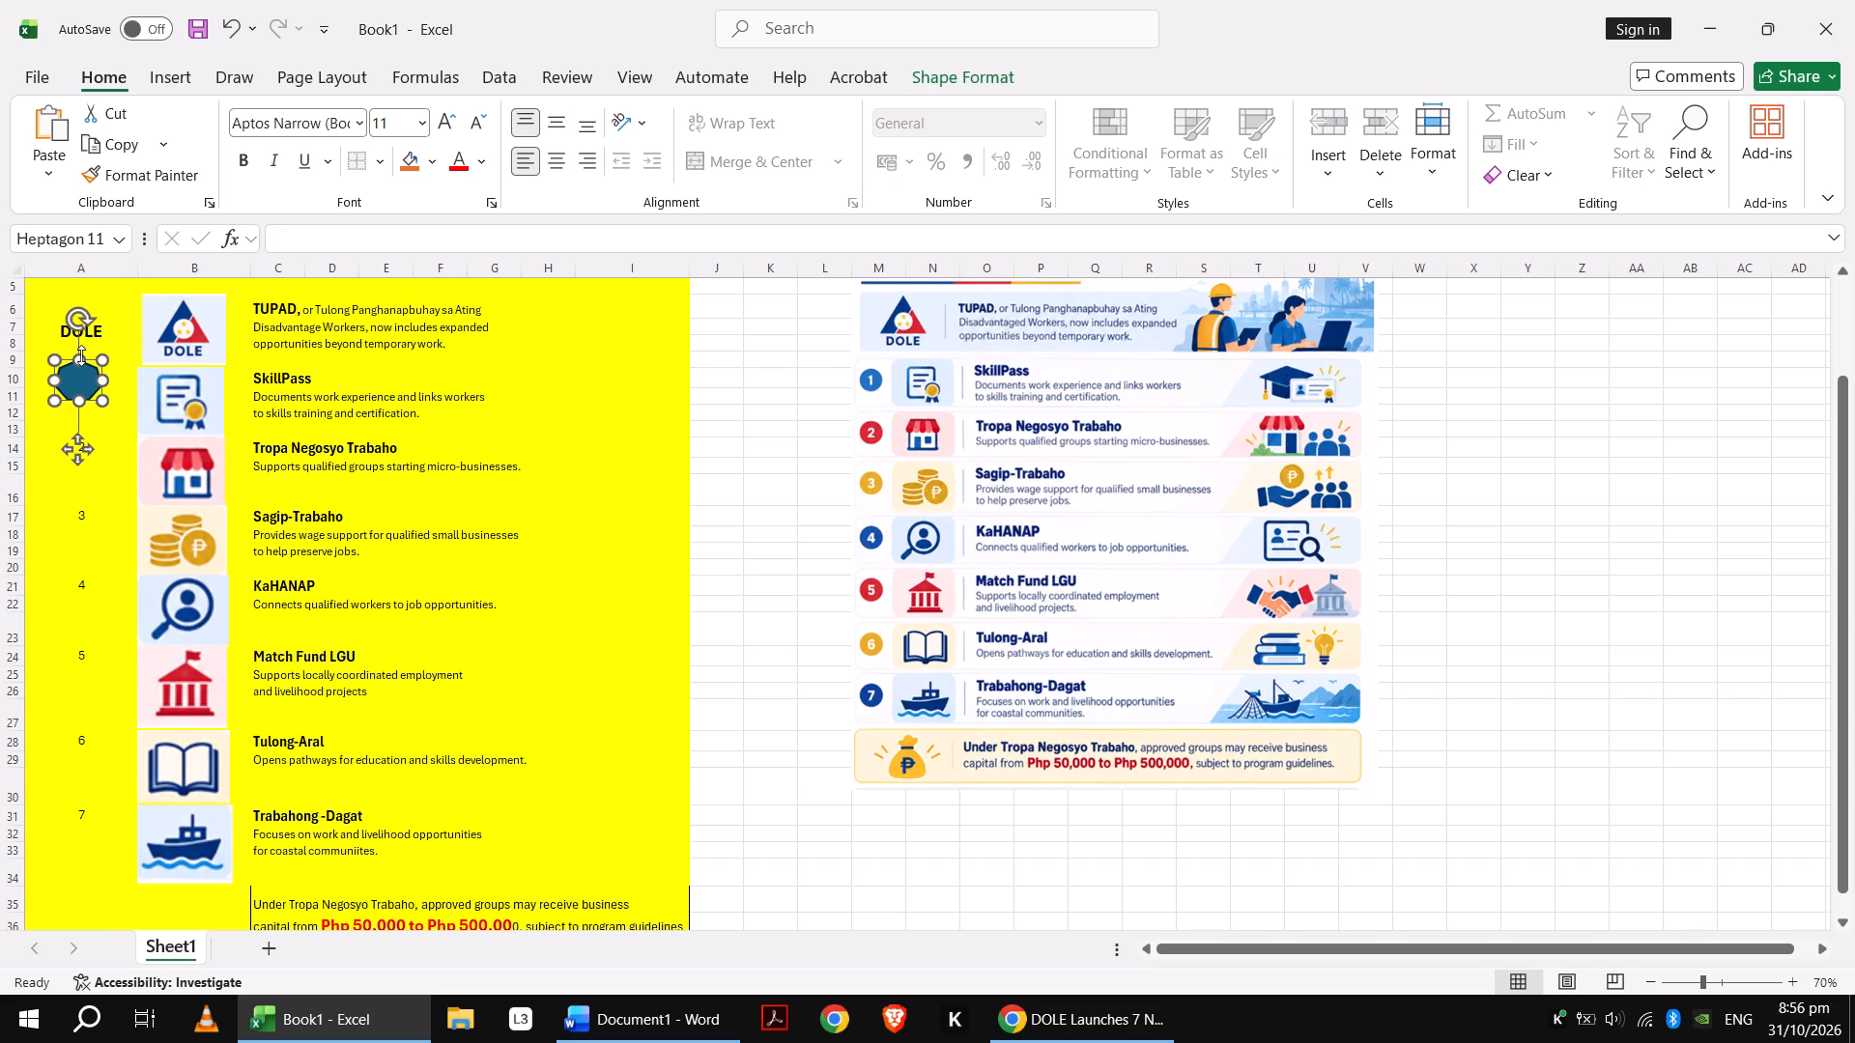
{"action": "left_click", "coordinate": [86, 380]}
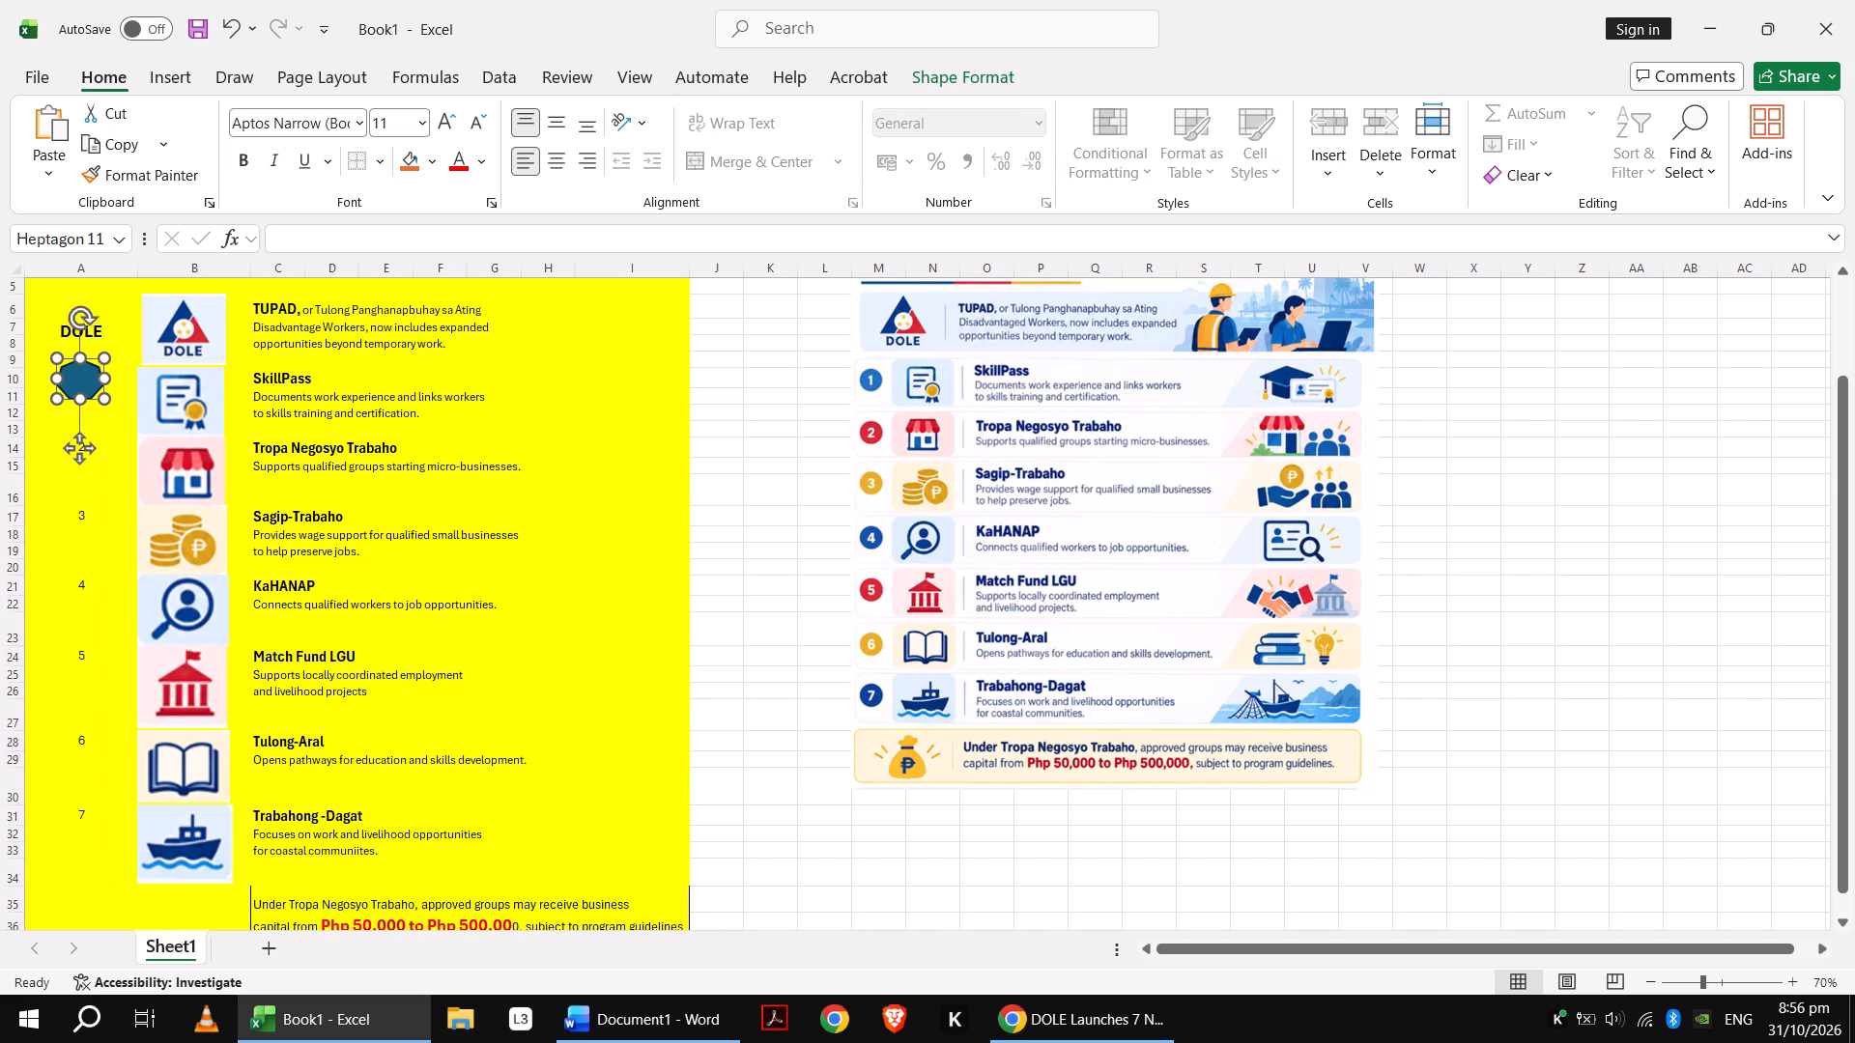
{"action": "key", "text": "Delete"}
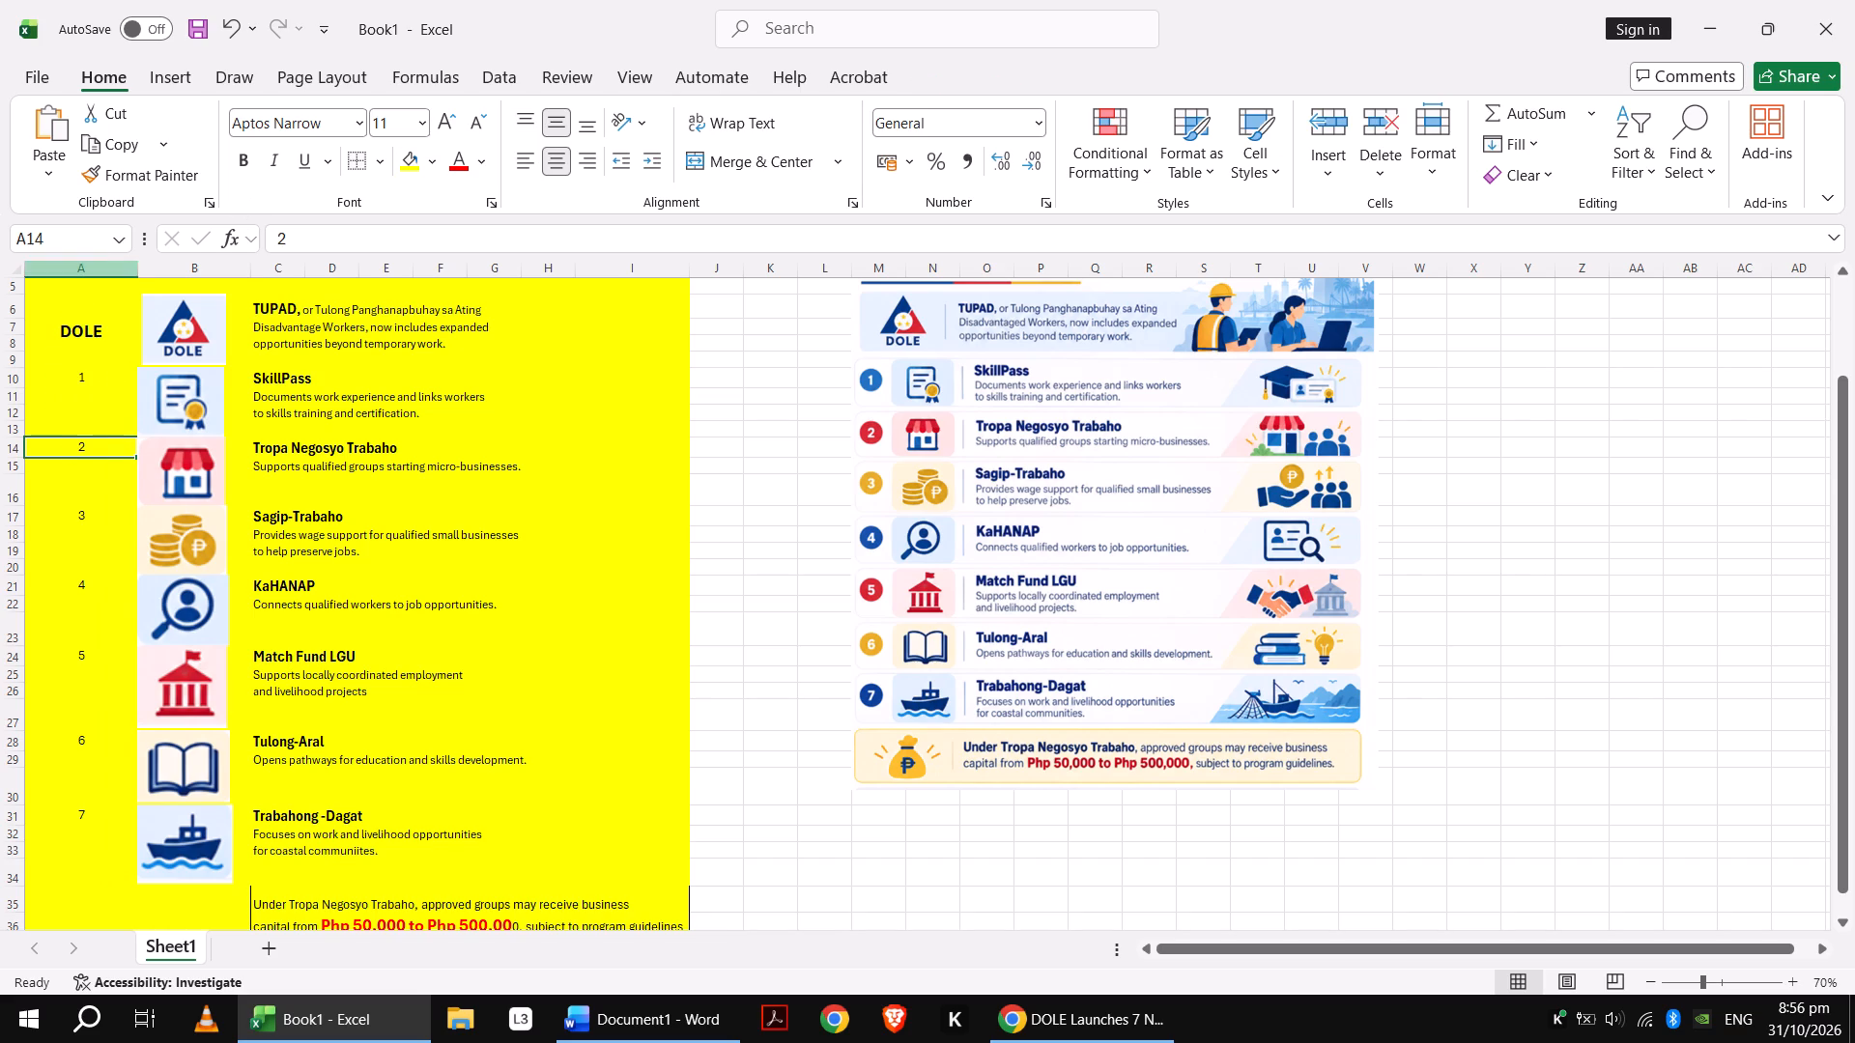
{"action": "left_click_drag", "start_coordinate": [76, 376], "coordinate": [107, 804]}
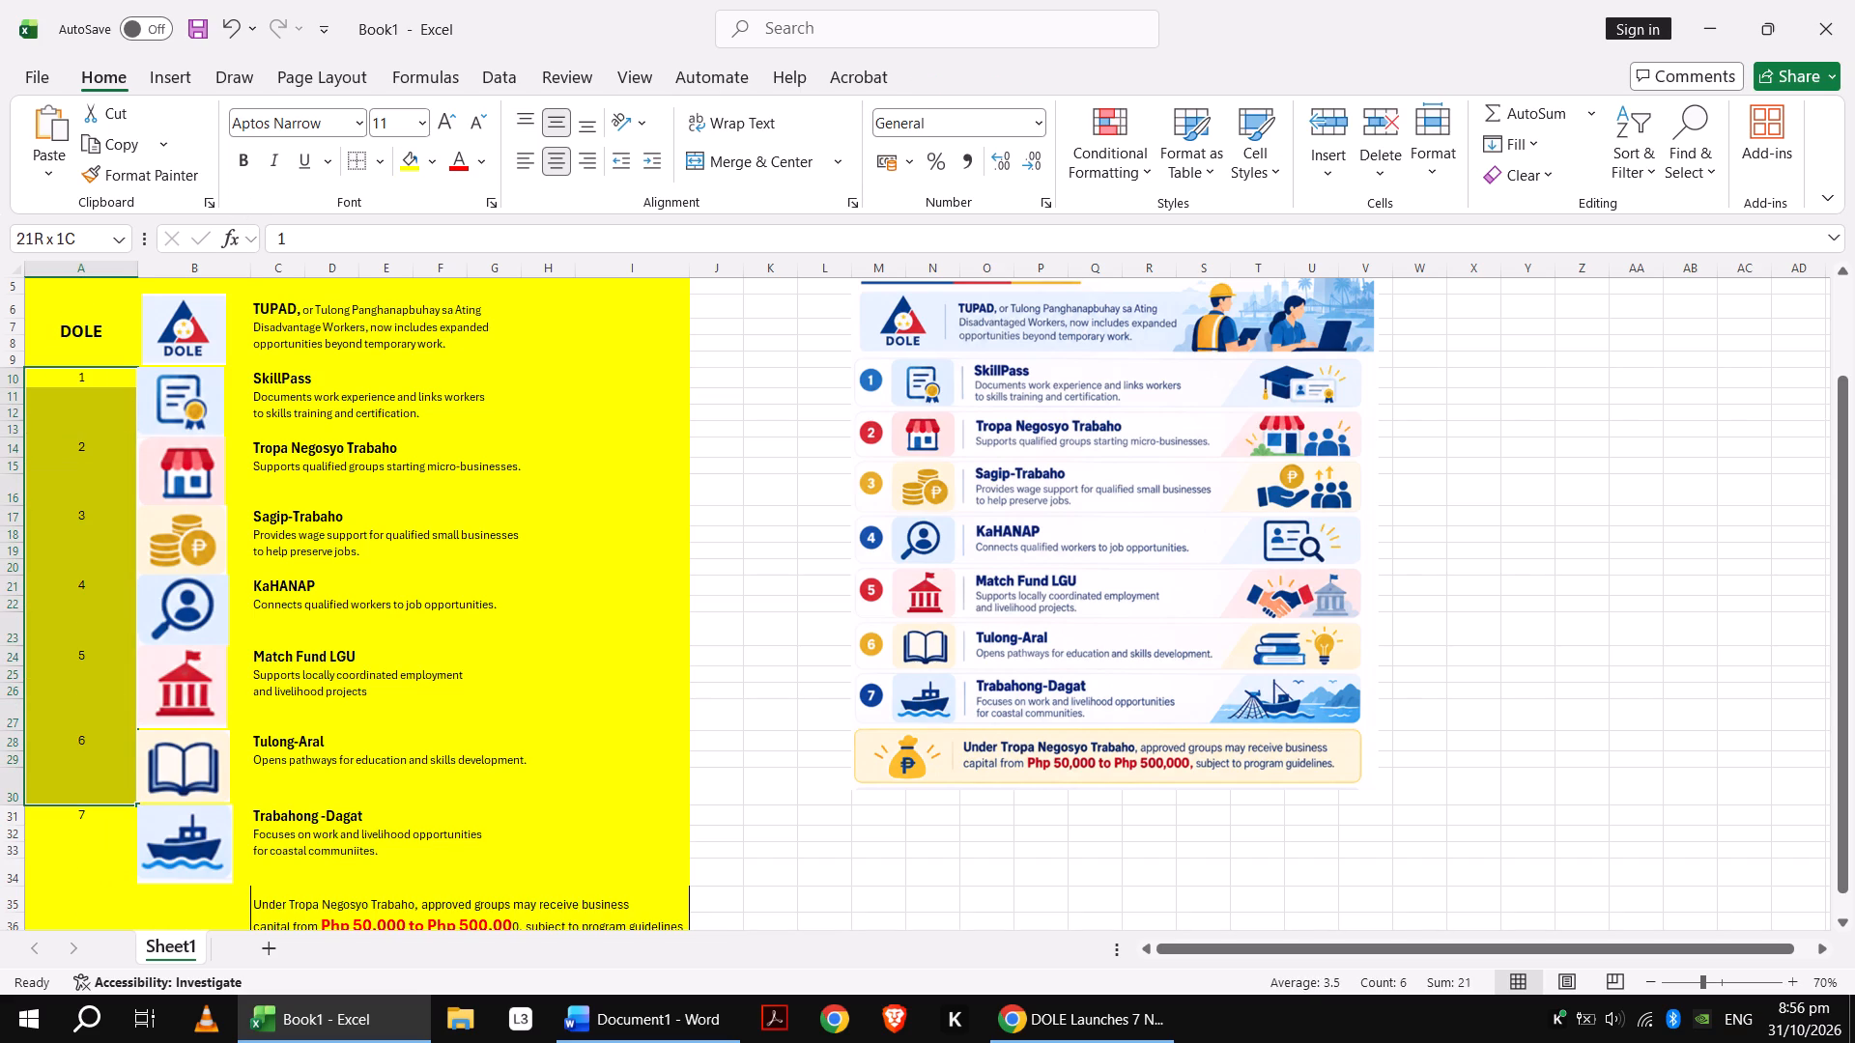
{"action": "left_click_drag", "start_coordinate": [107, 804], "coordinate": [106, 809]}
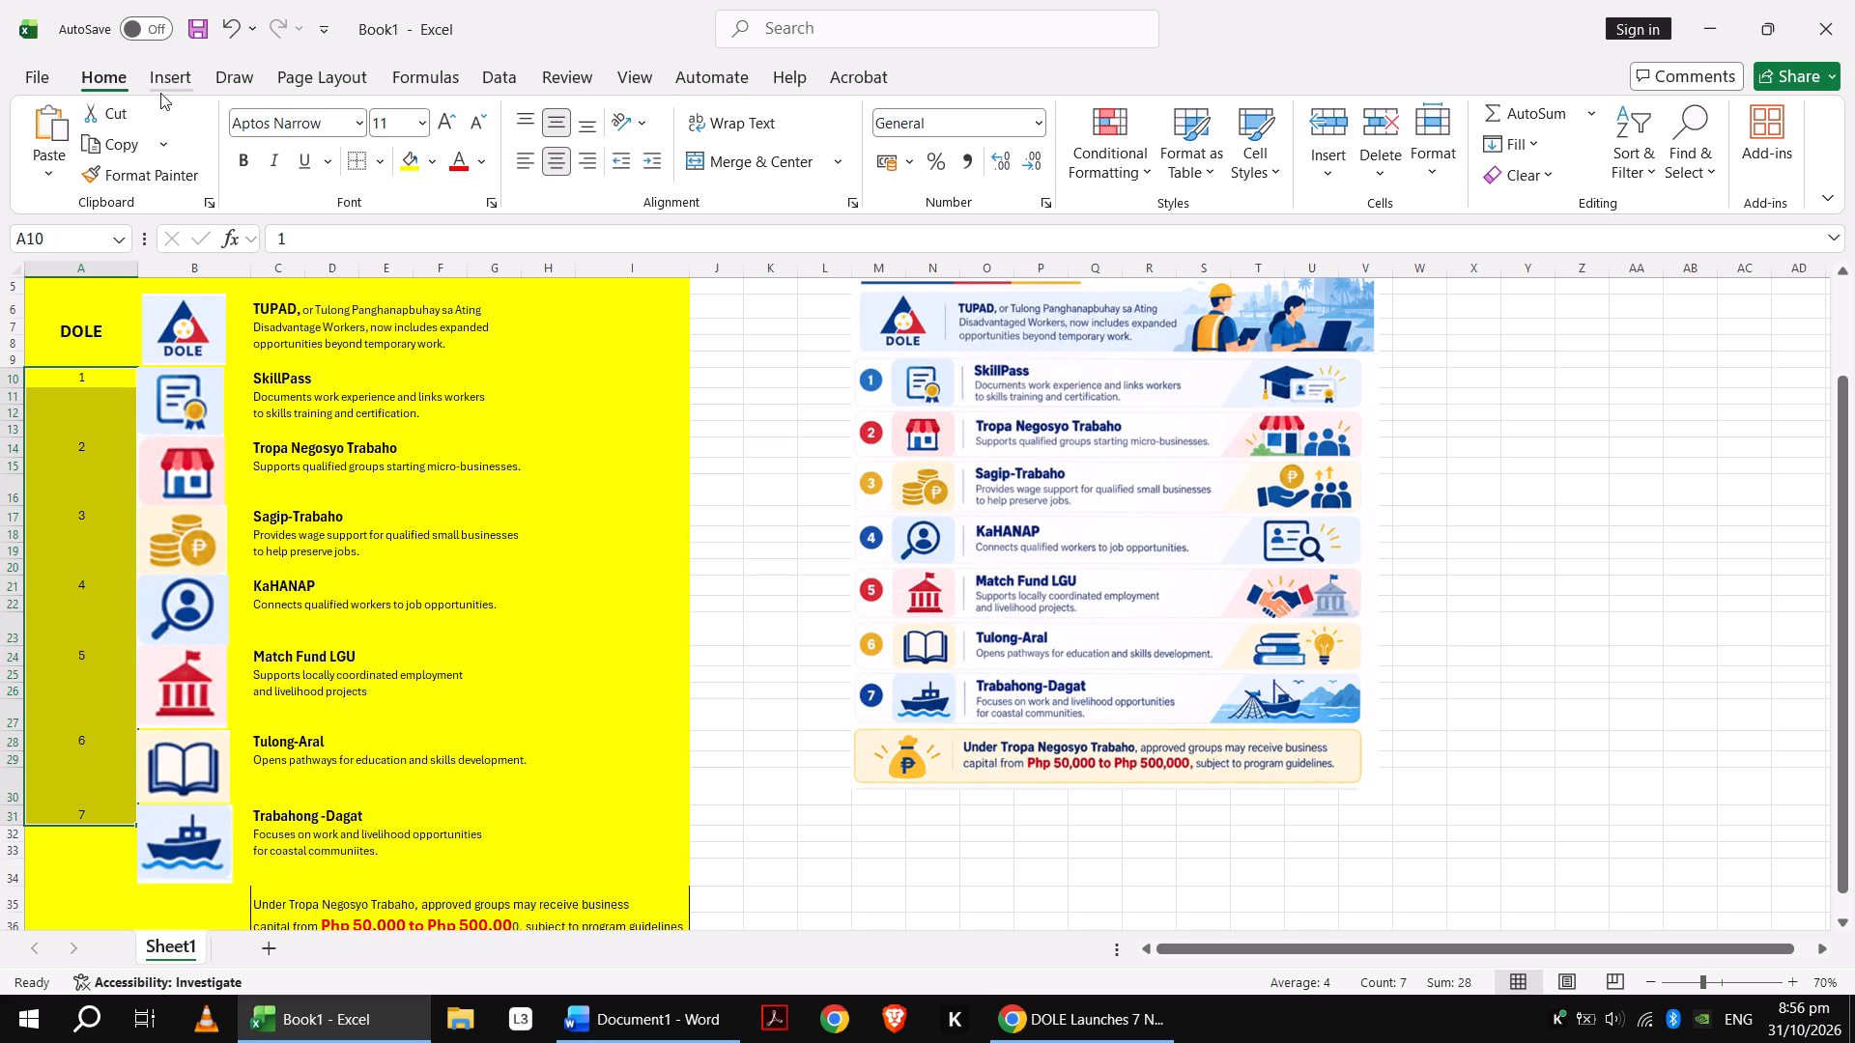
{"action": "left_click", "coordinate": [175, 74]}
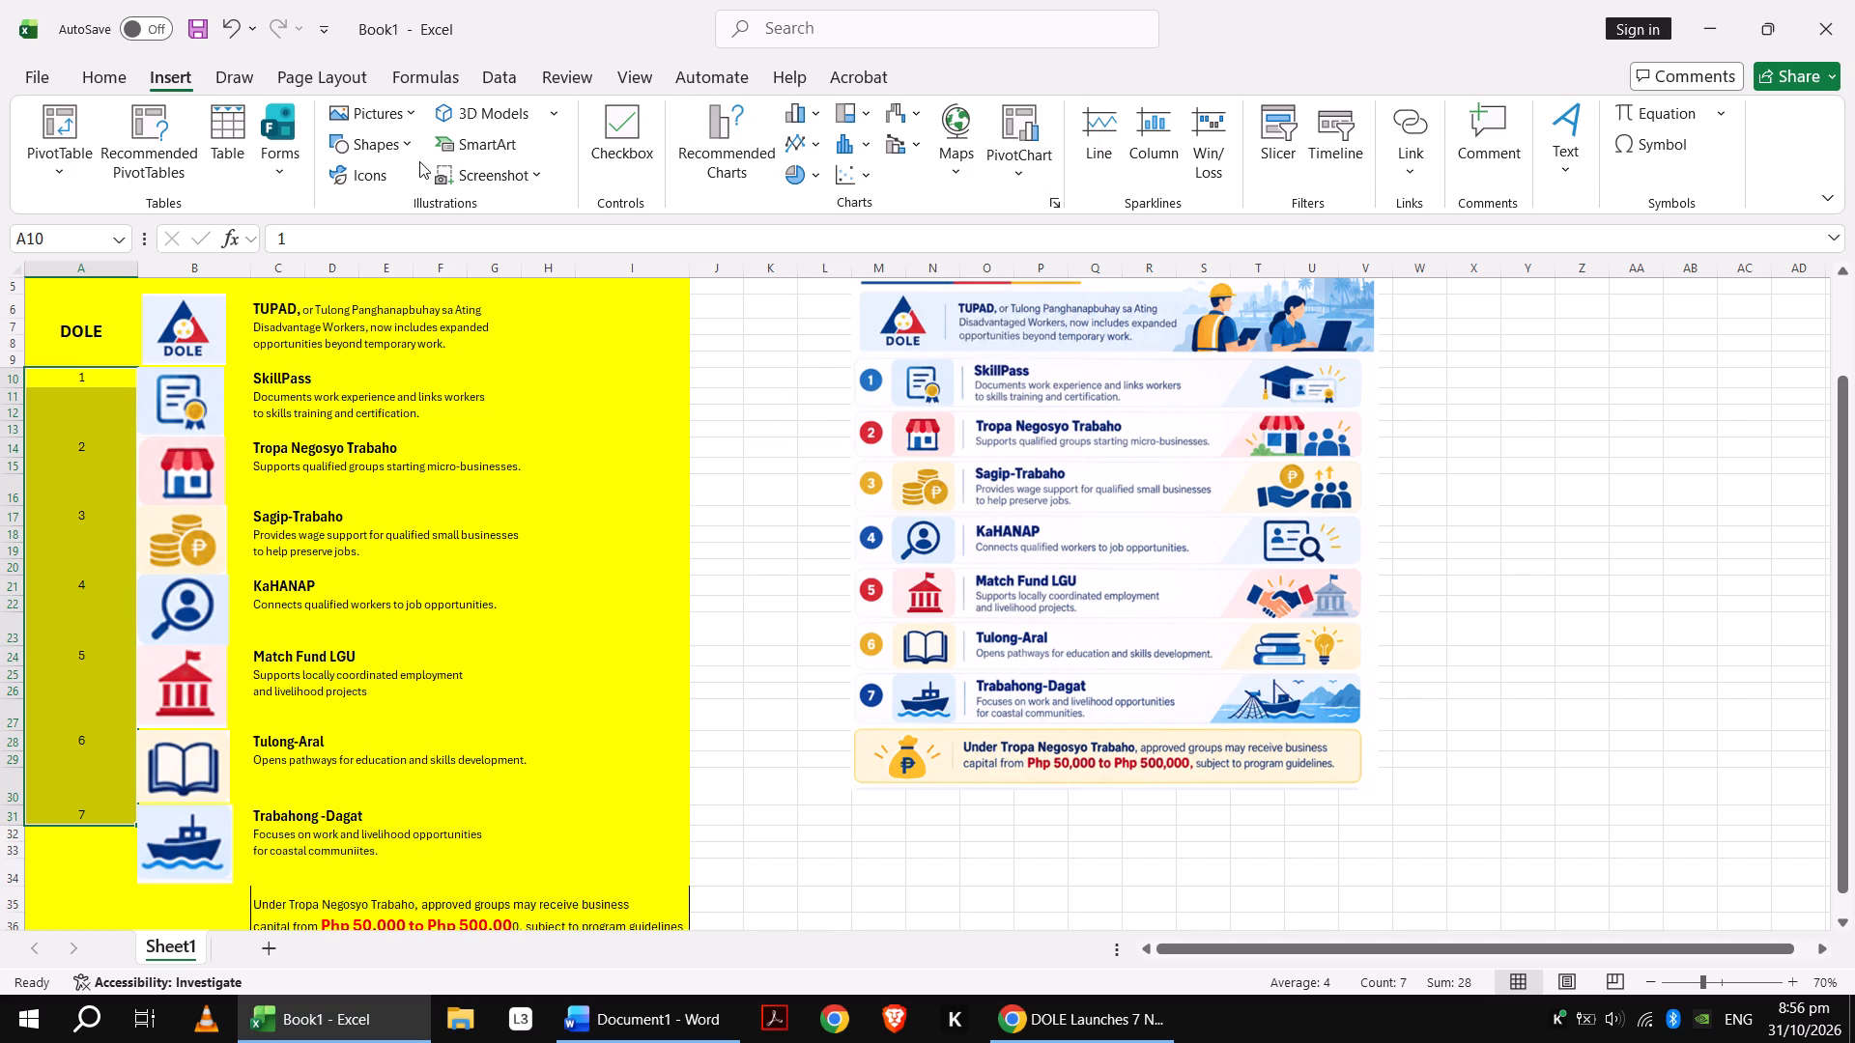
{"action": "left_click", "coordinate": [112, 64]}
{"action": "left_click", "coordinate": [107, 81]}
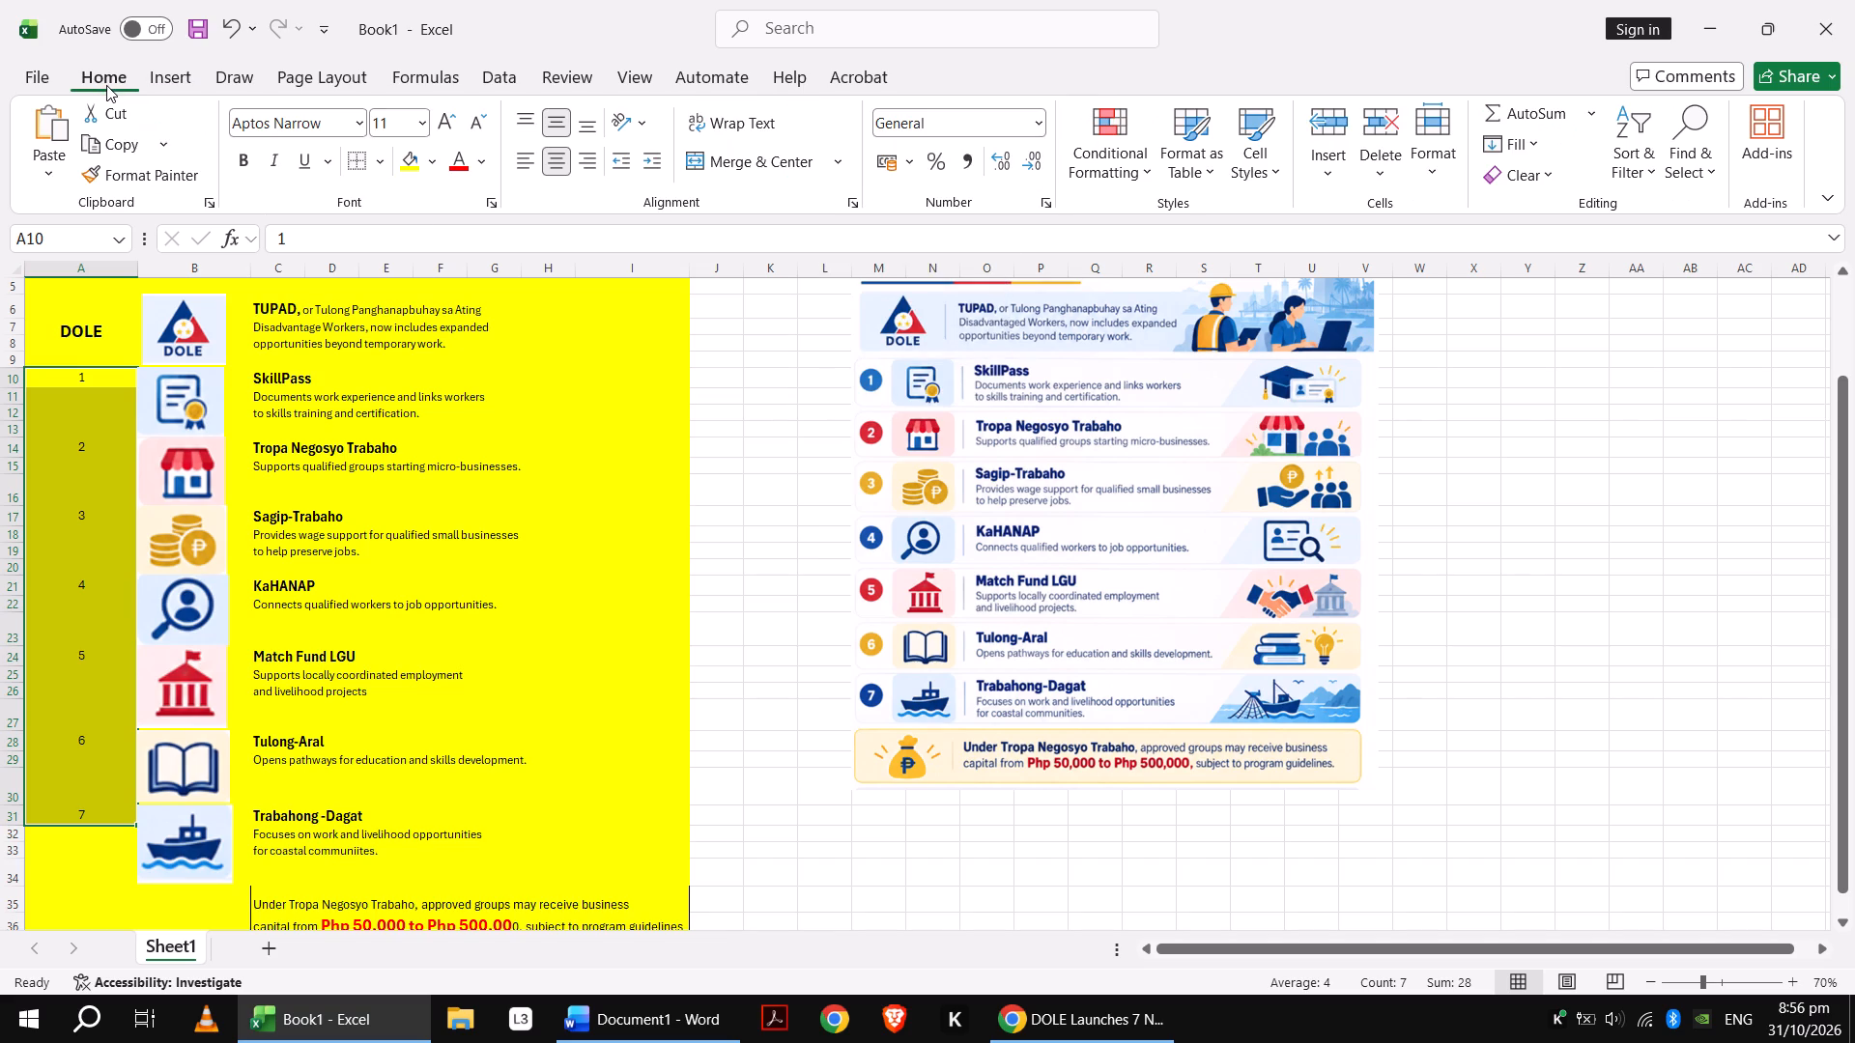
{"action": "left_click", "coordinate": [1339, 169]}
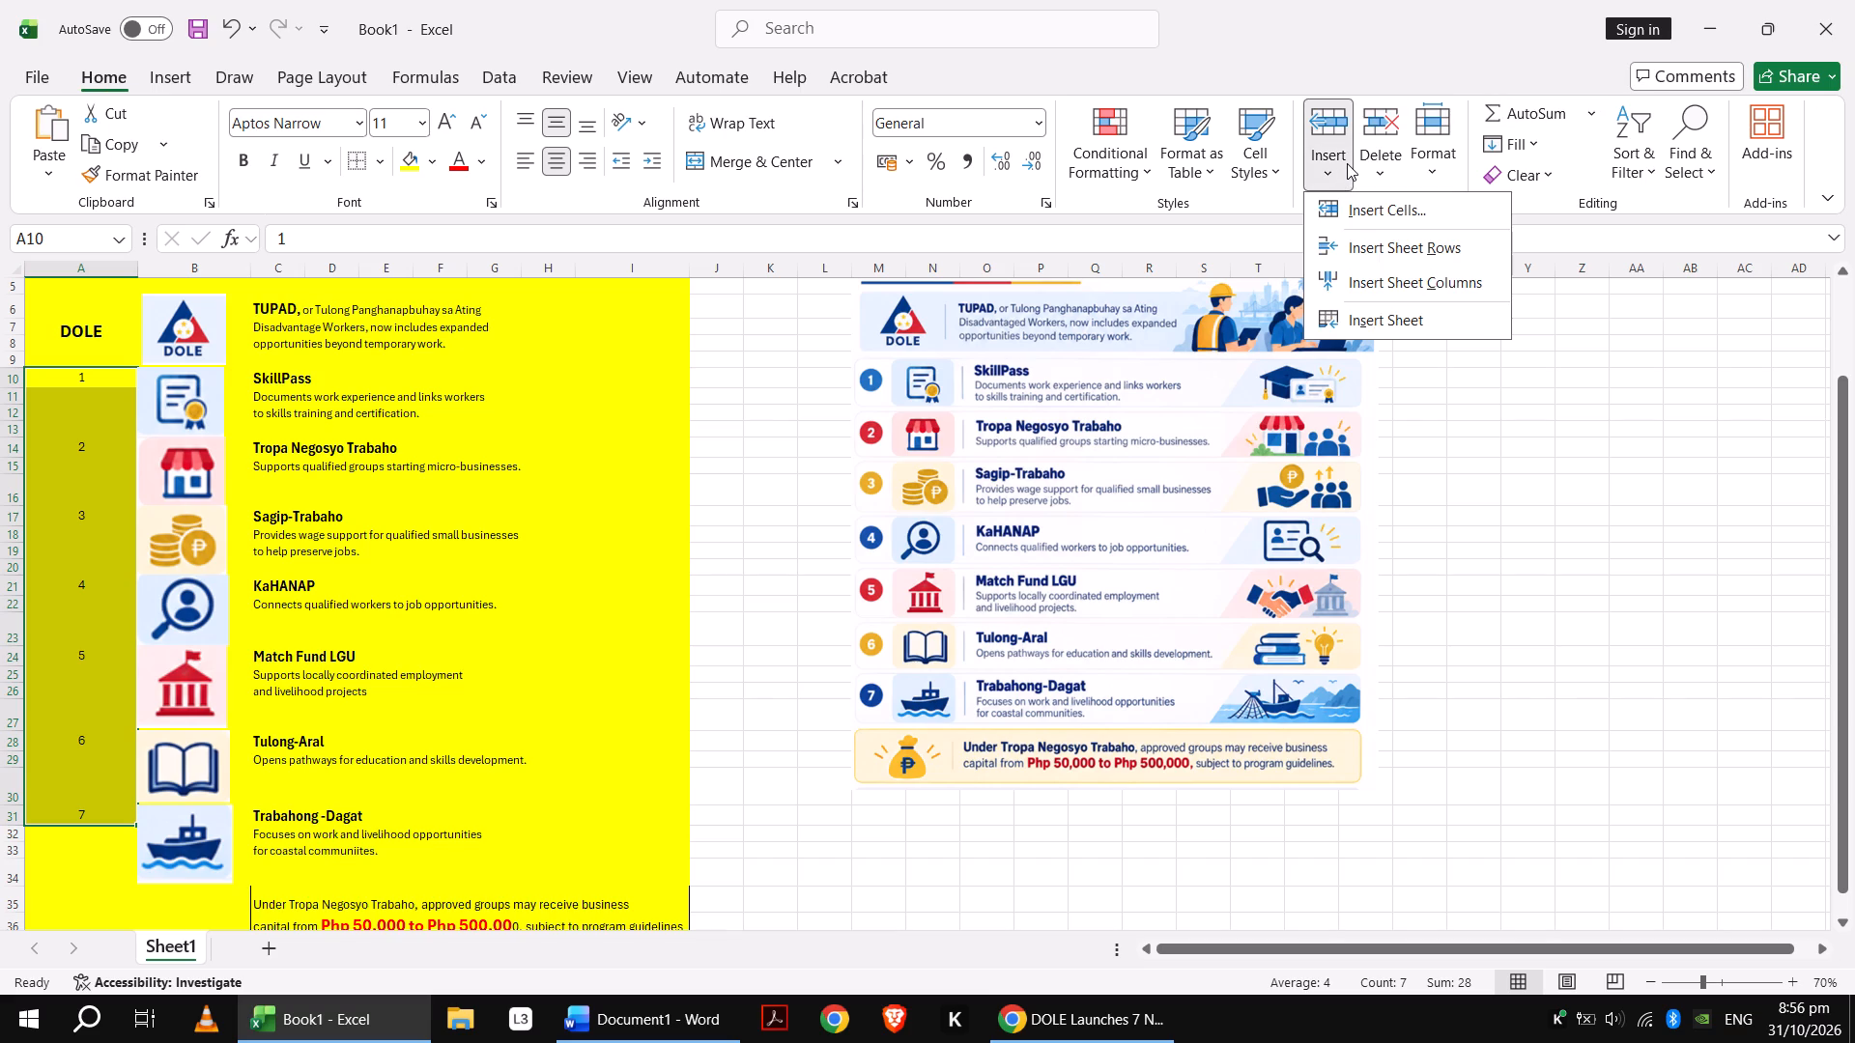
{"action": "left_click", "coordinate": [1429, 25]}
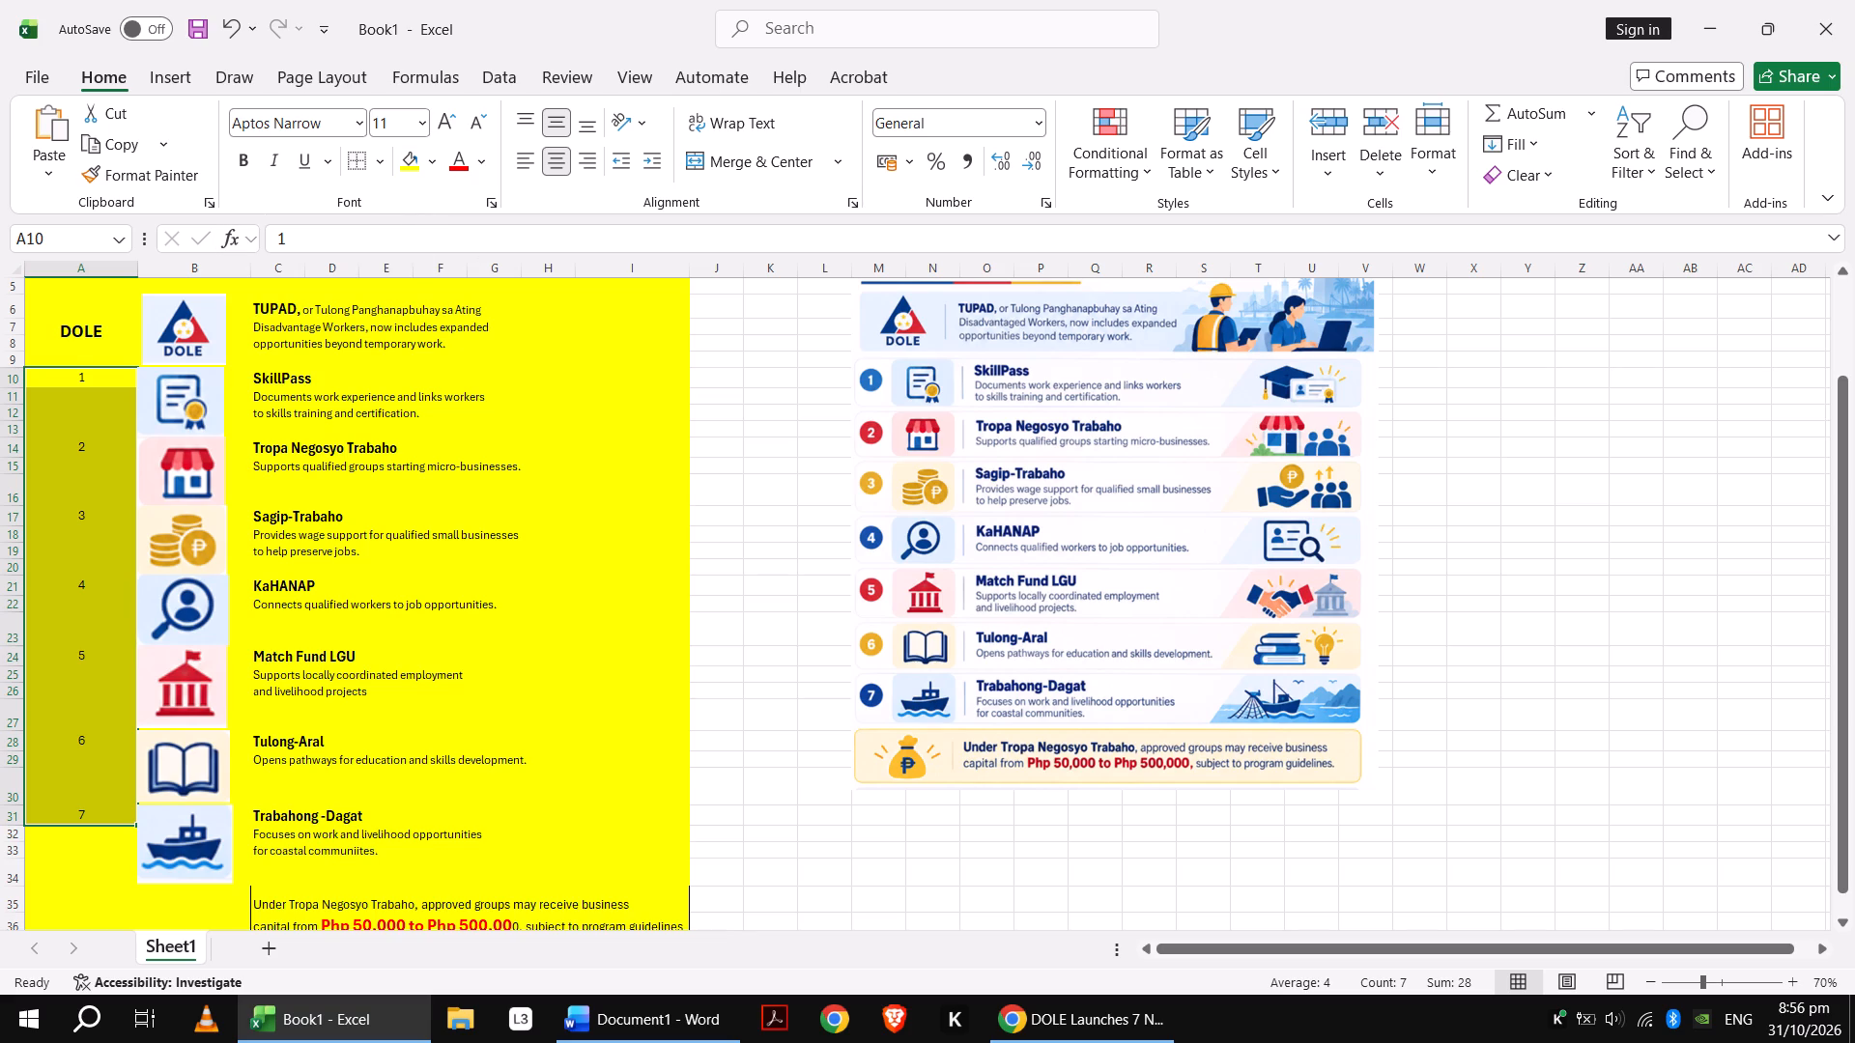
Fill the DOLE and TUPAD row, range A6:I9, with the lightest tint of the bright blue theme colour.
{"action": "scroll", "coordinate": [369, 397], "scroll_direction": "up", "scroll_amount": 1}
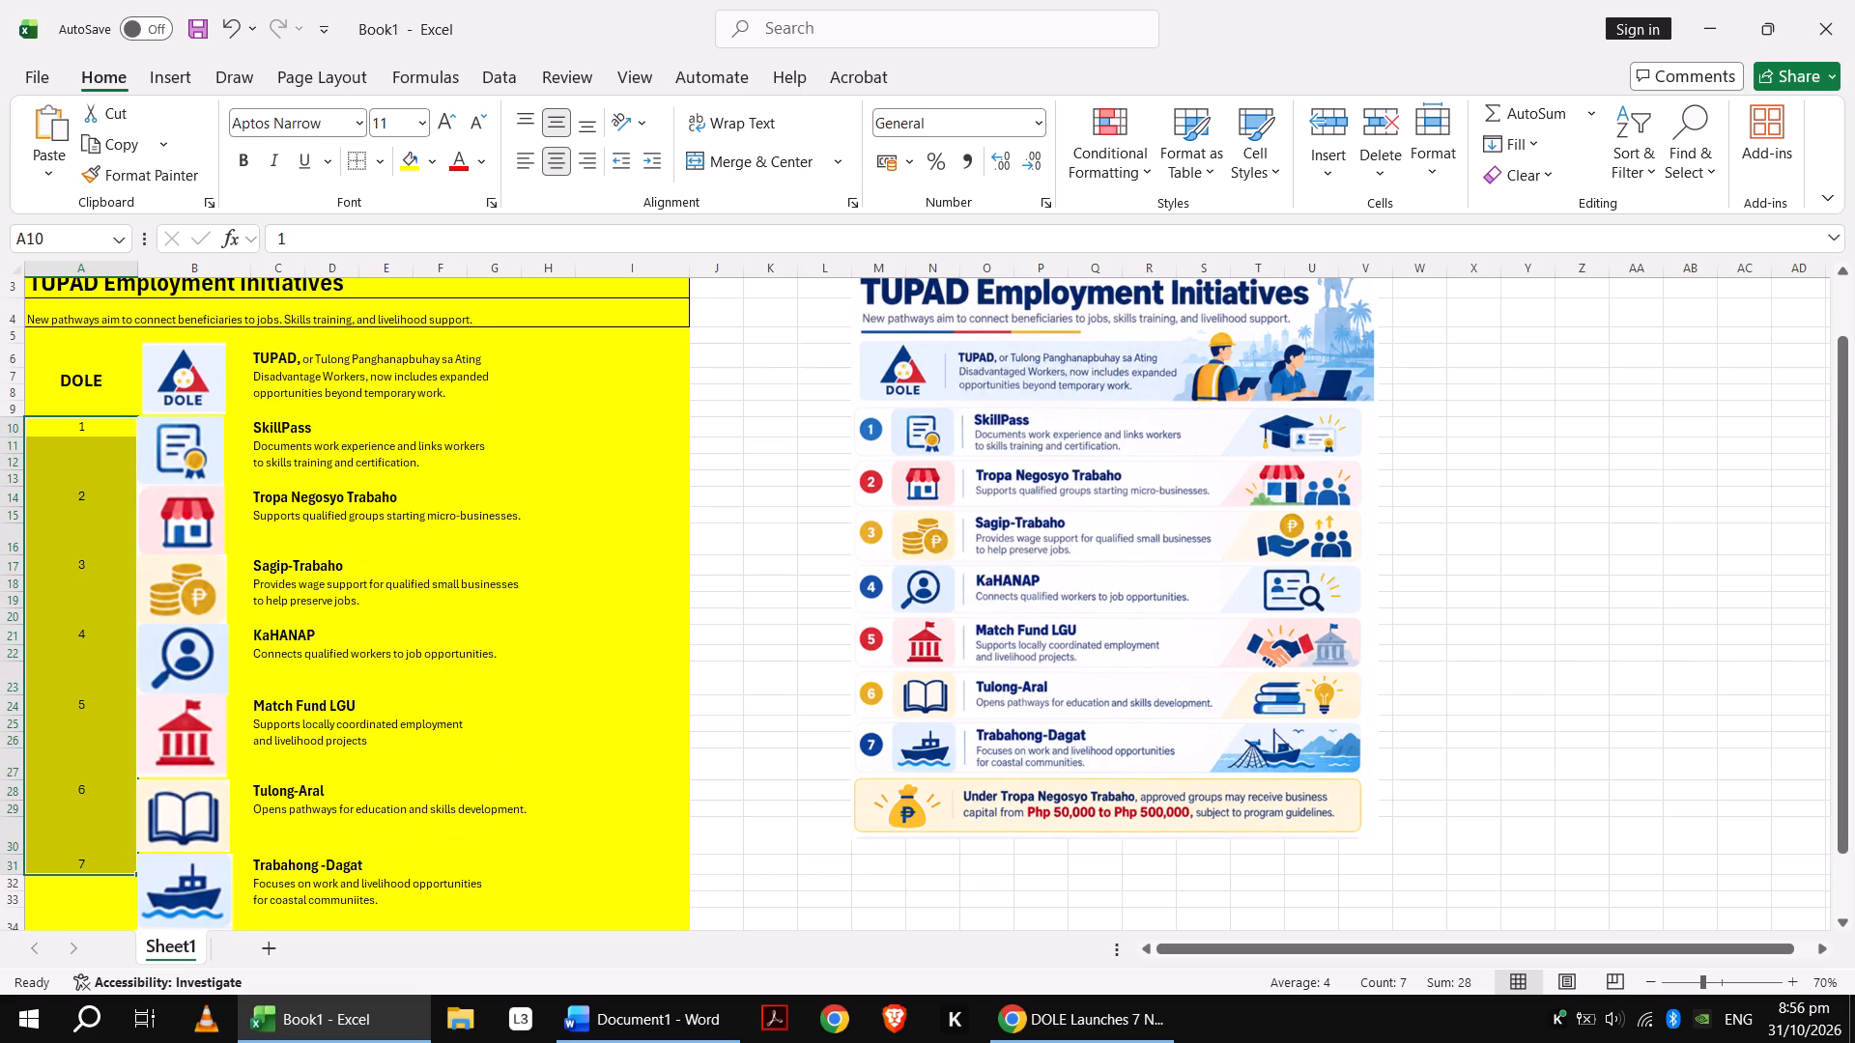
{"action": "left_click_drag", "start_coordinate": [108, 382], "coordinate": [614, 378]}
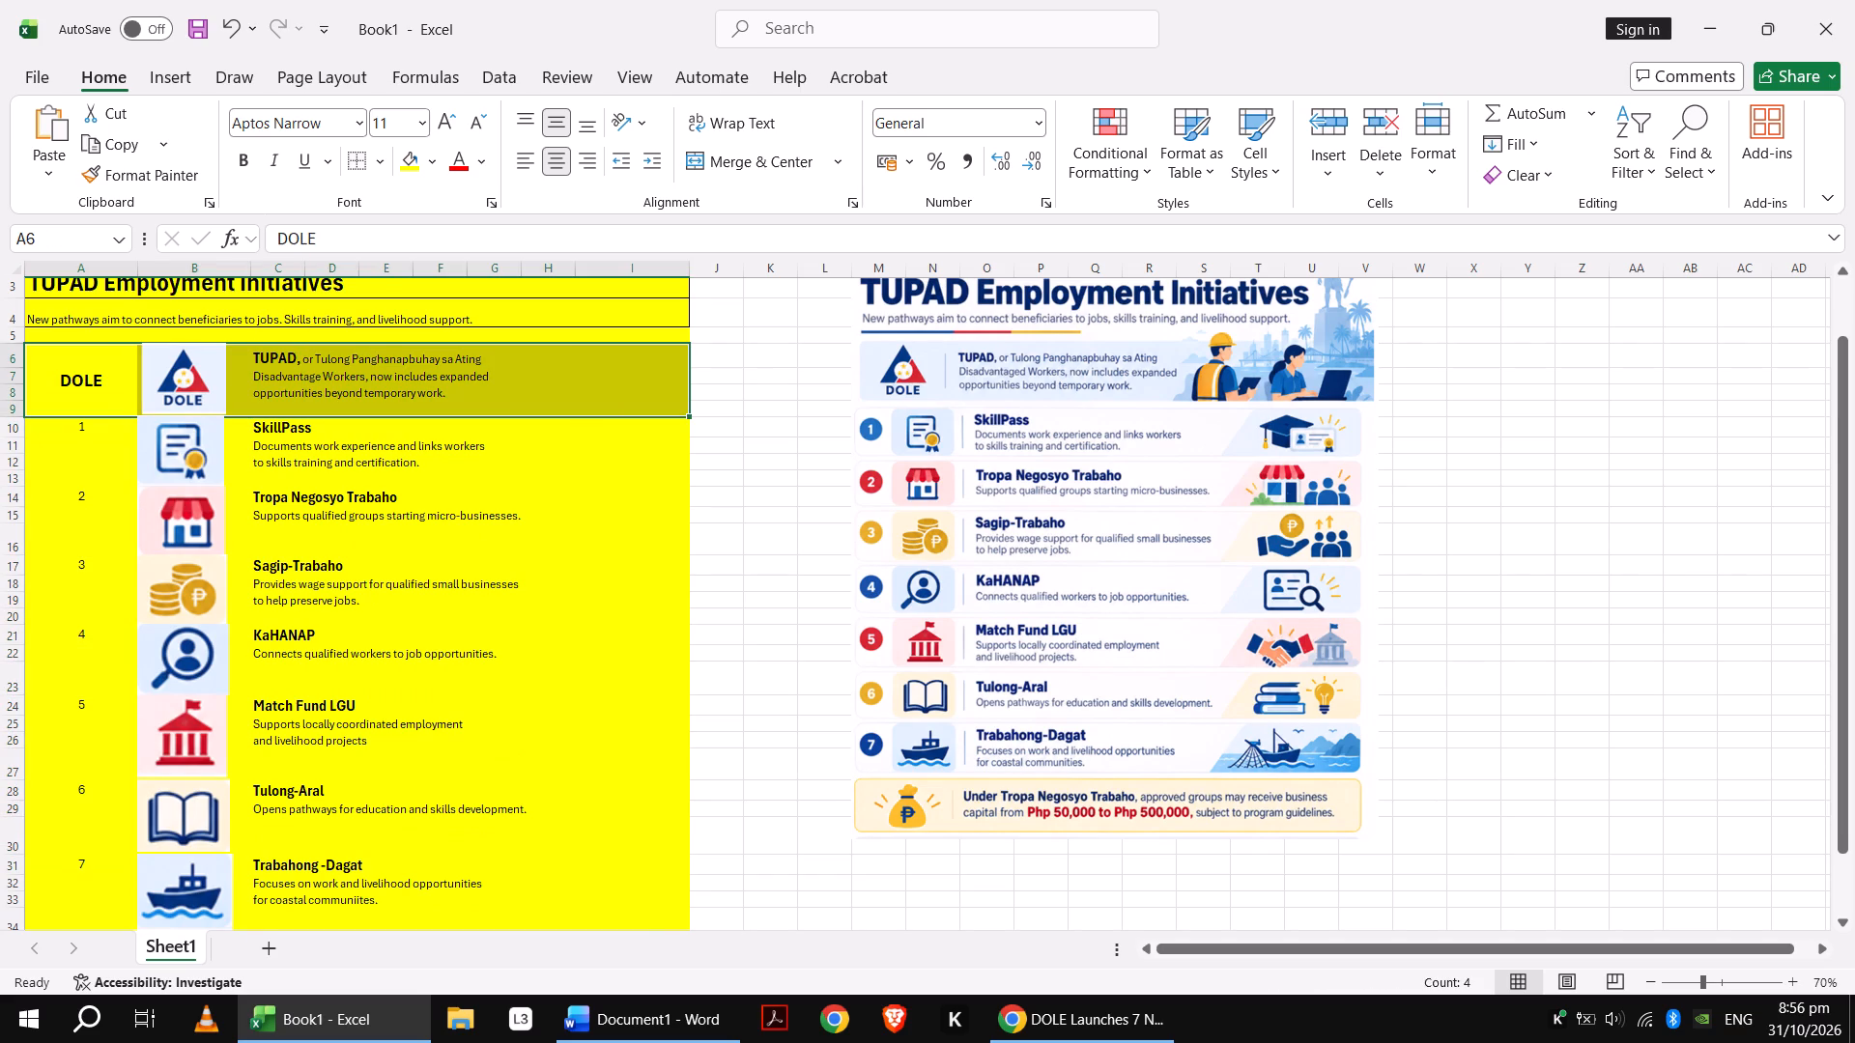
{"action": "left_click", "coordinate": [436, 154]}
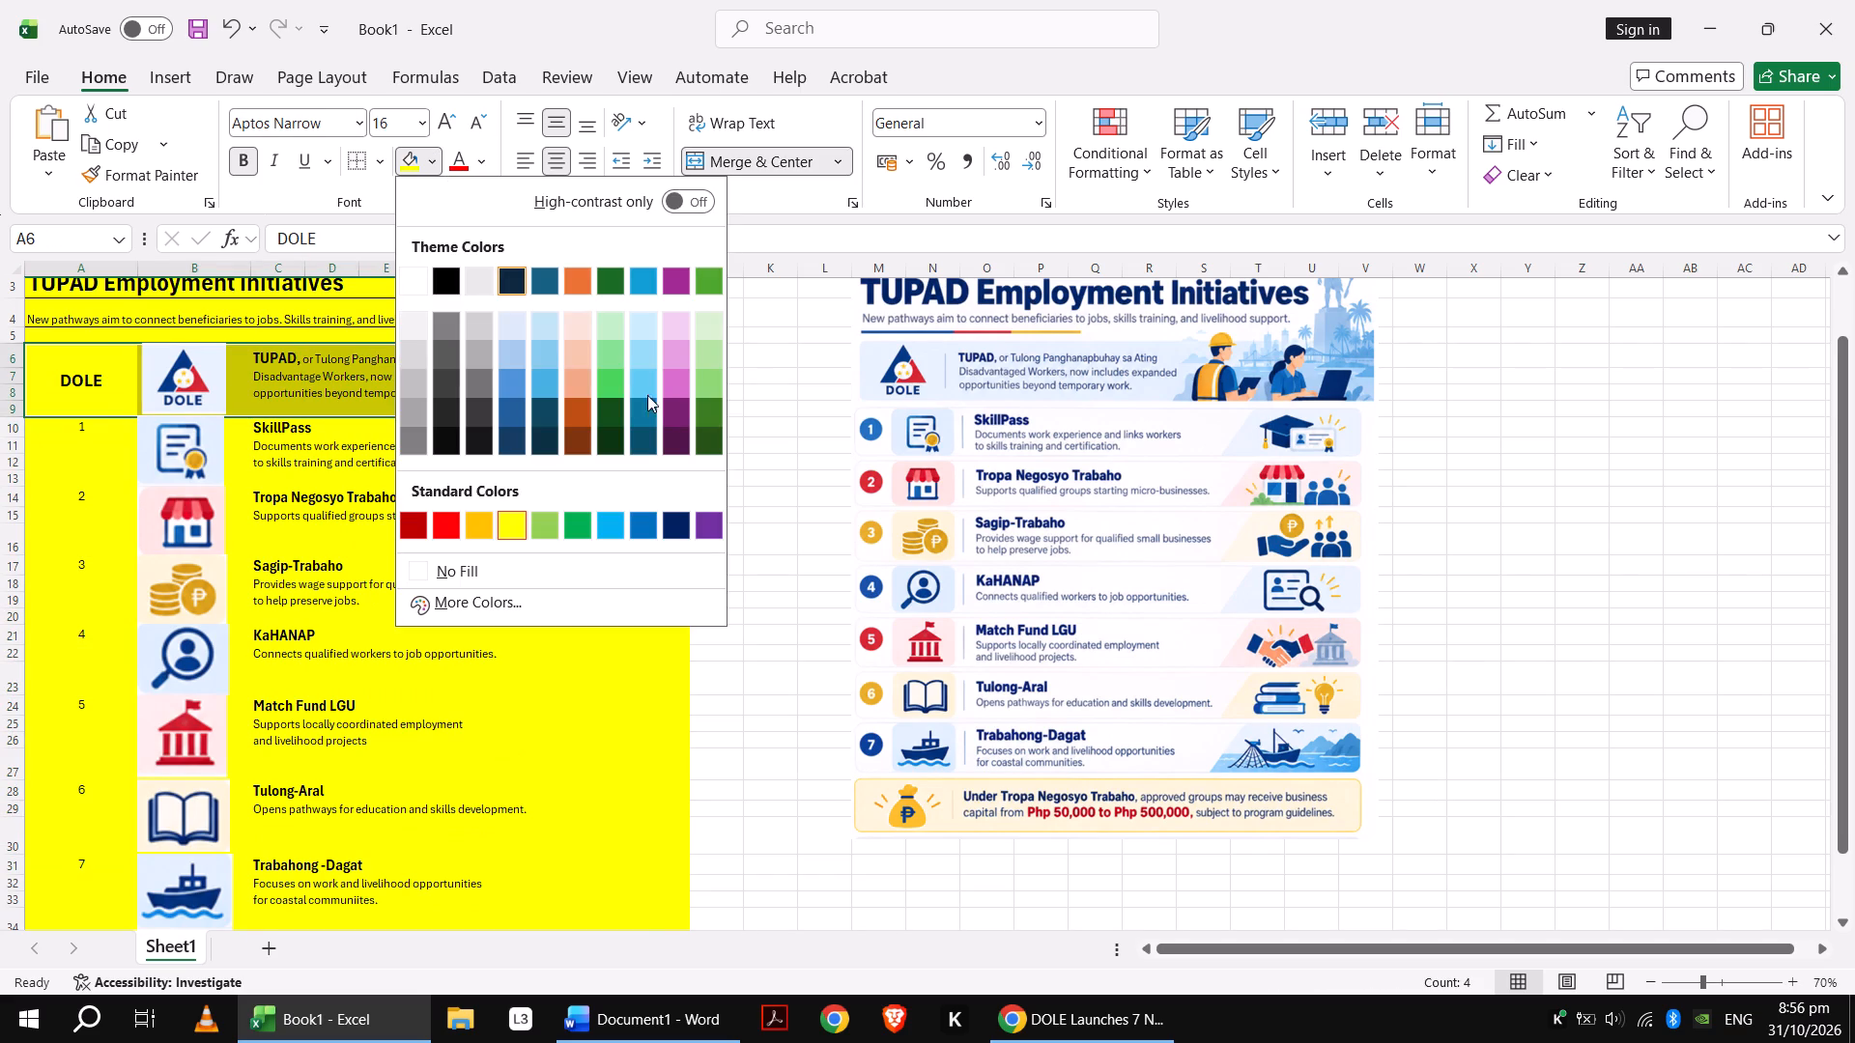
{"action": "left_click", "coordinate": [639, 334]}
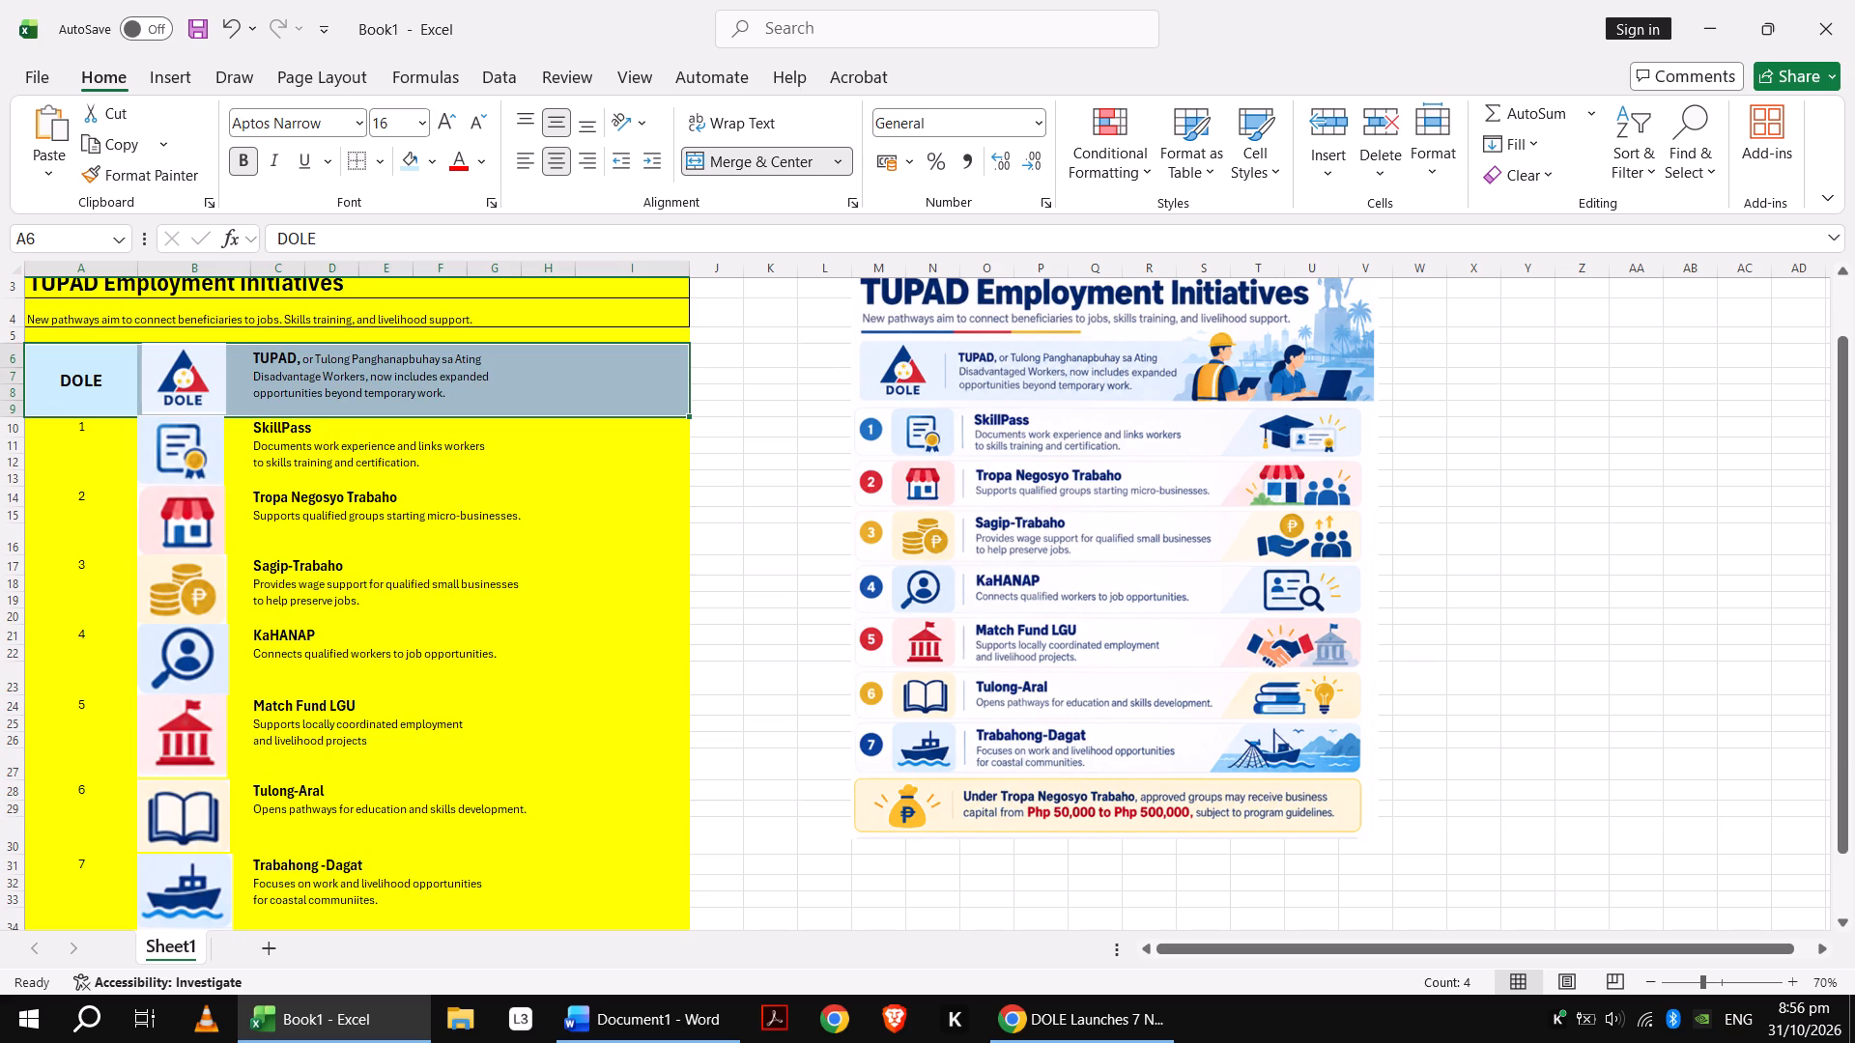
Remove the yellow fill from the seven programme rows, range A10:I34.
{"action": "left_click_drag", "start_coordinate": [92, 432], "coordinate": [512, 886]}
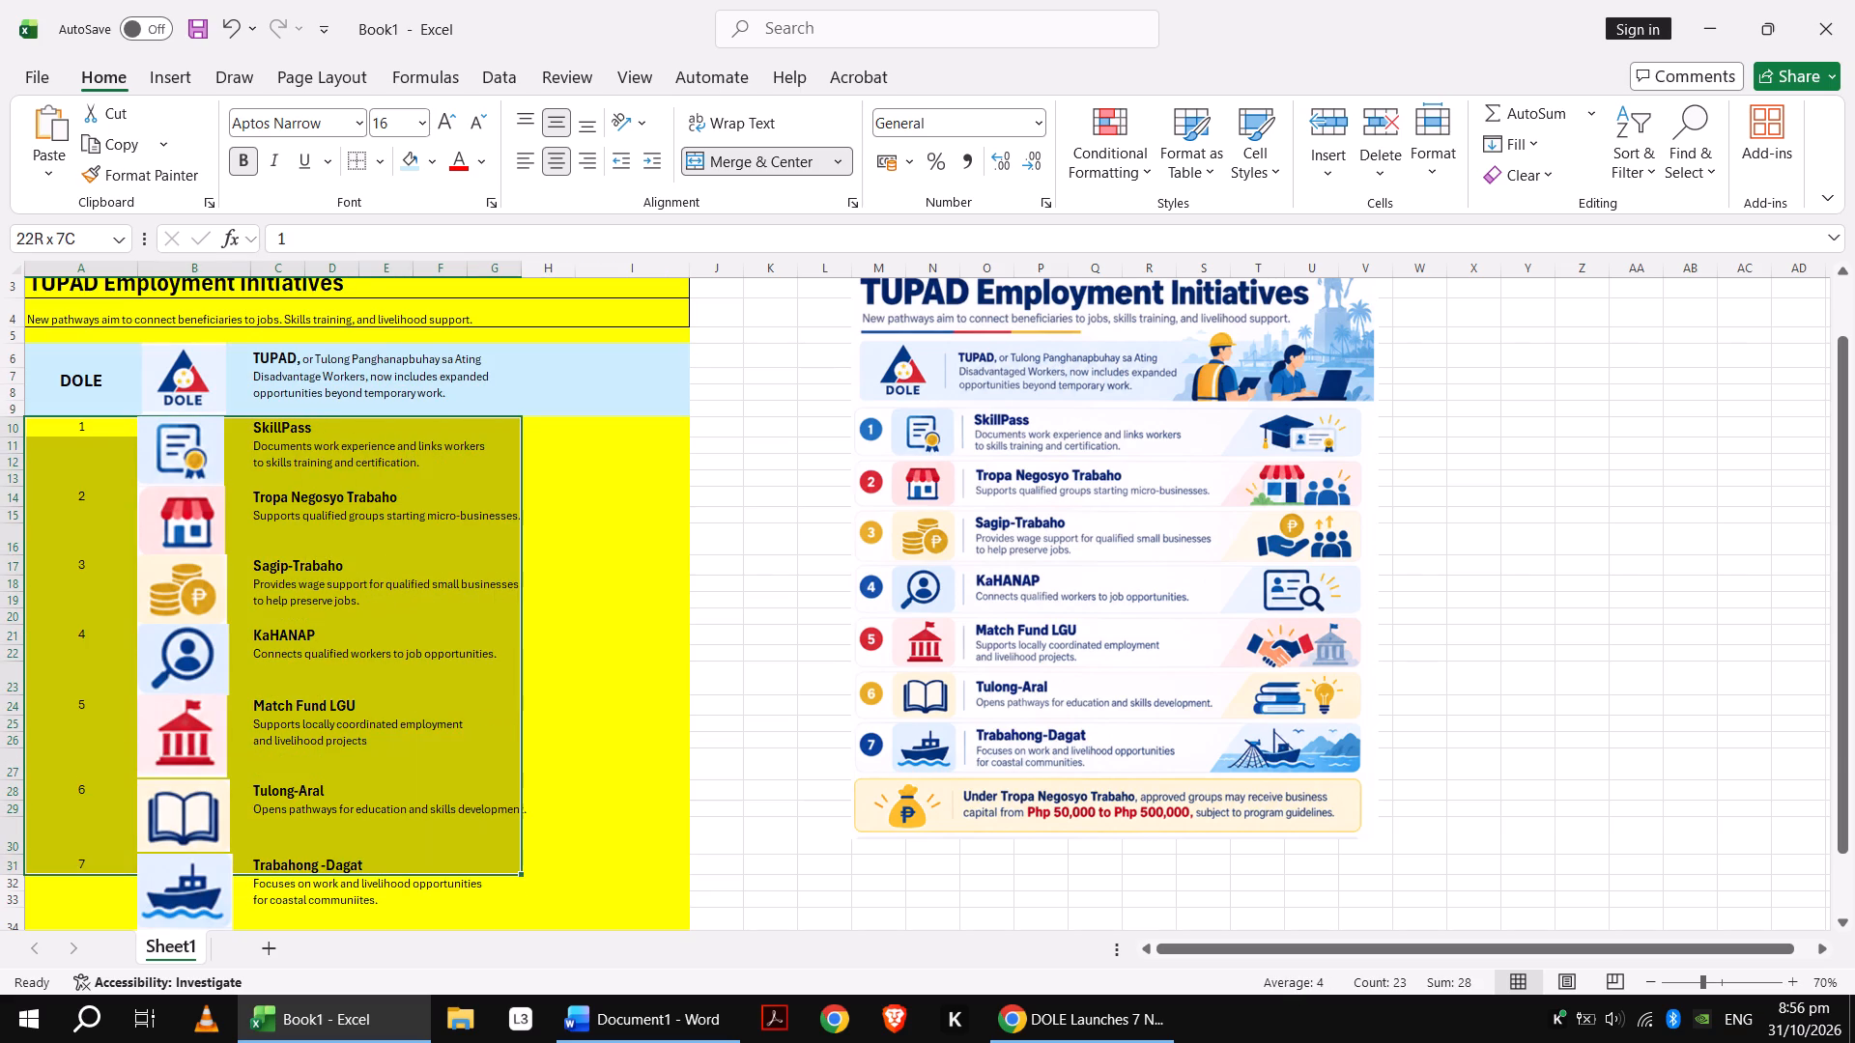
{"action": "left_click_drag", "start_coordinate": [512, 886], "coordinate": [623, 913]}
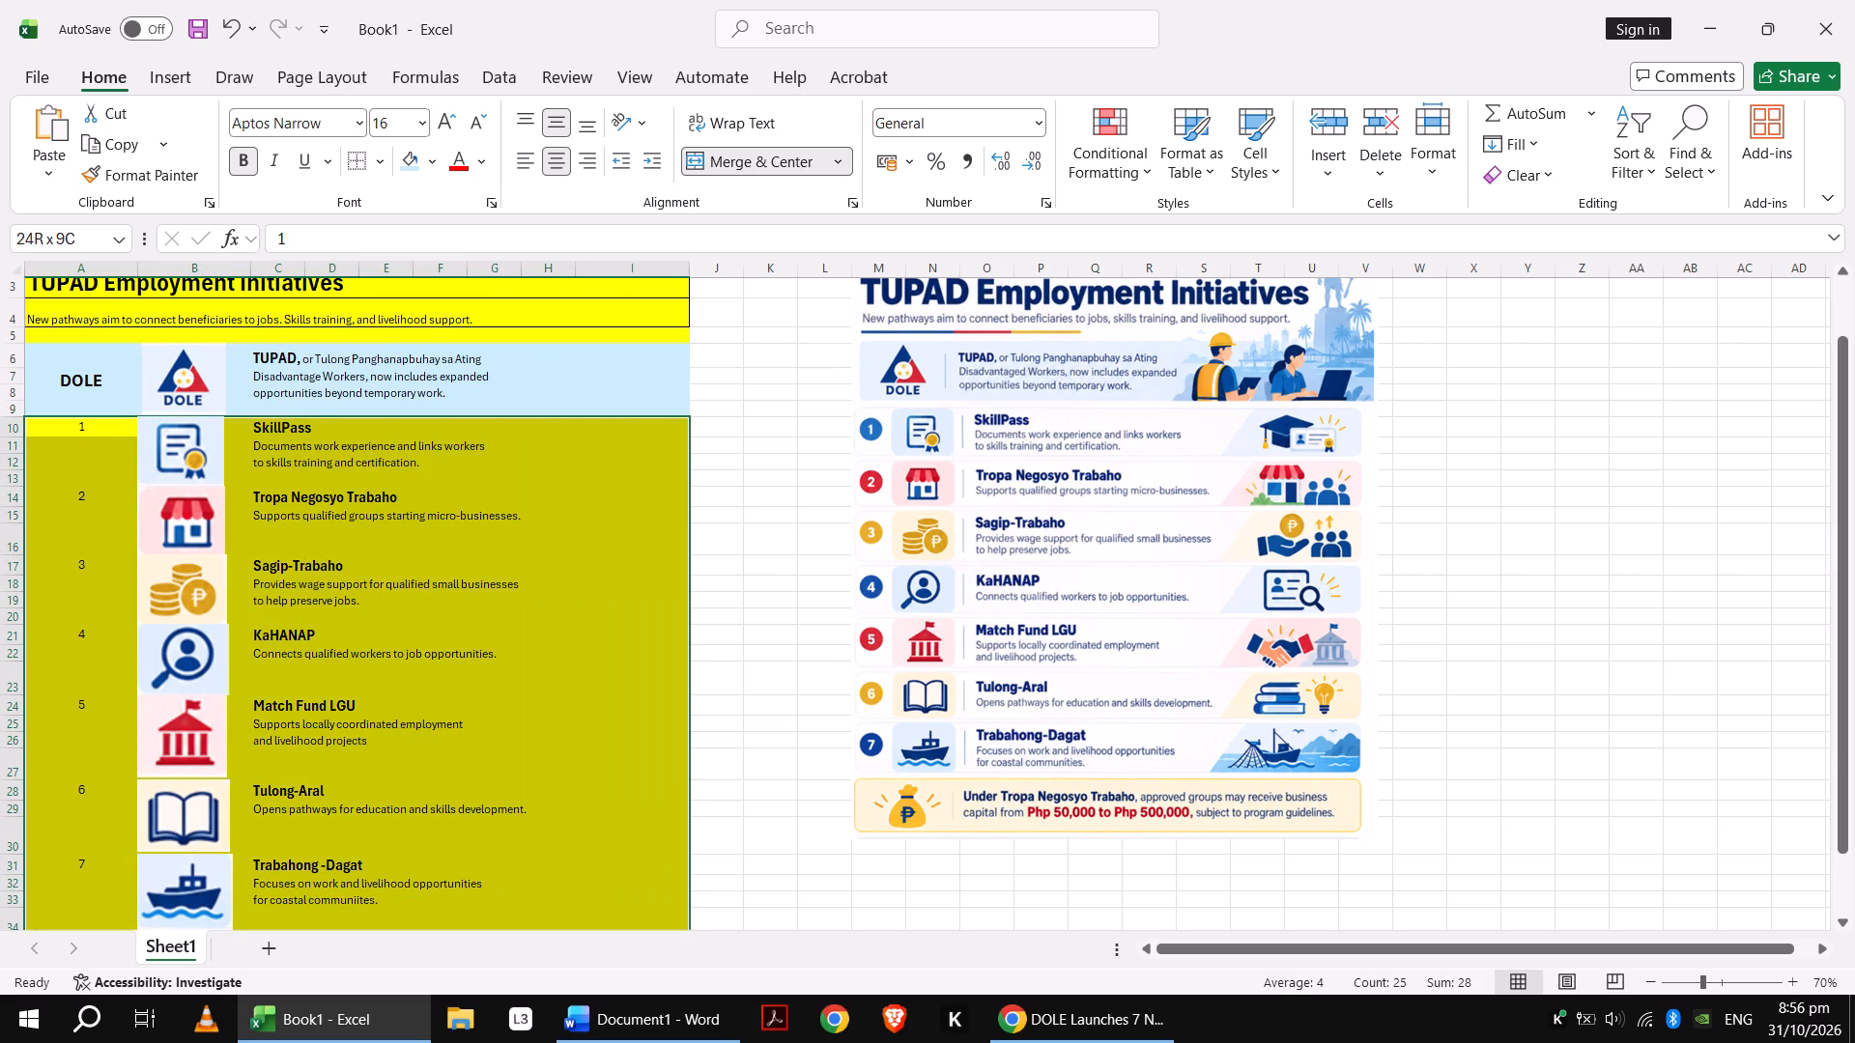
{"action": "left_click_drag", "start_coordinate": [623, 913], "coordinate": [623, 910]}
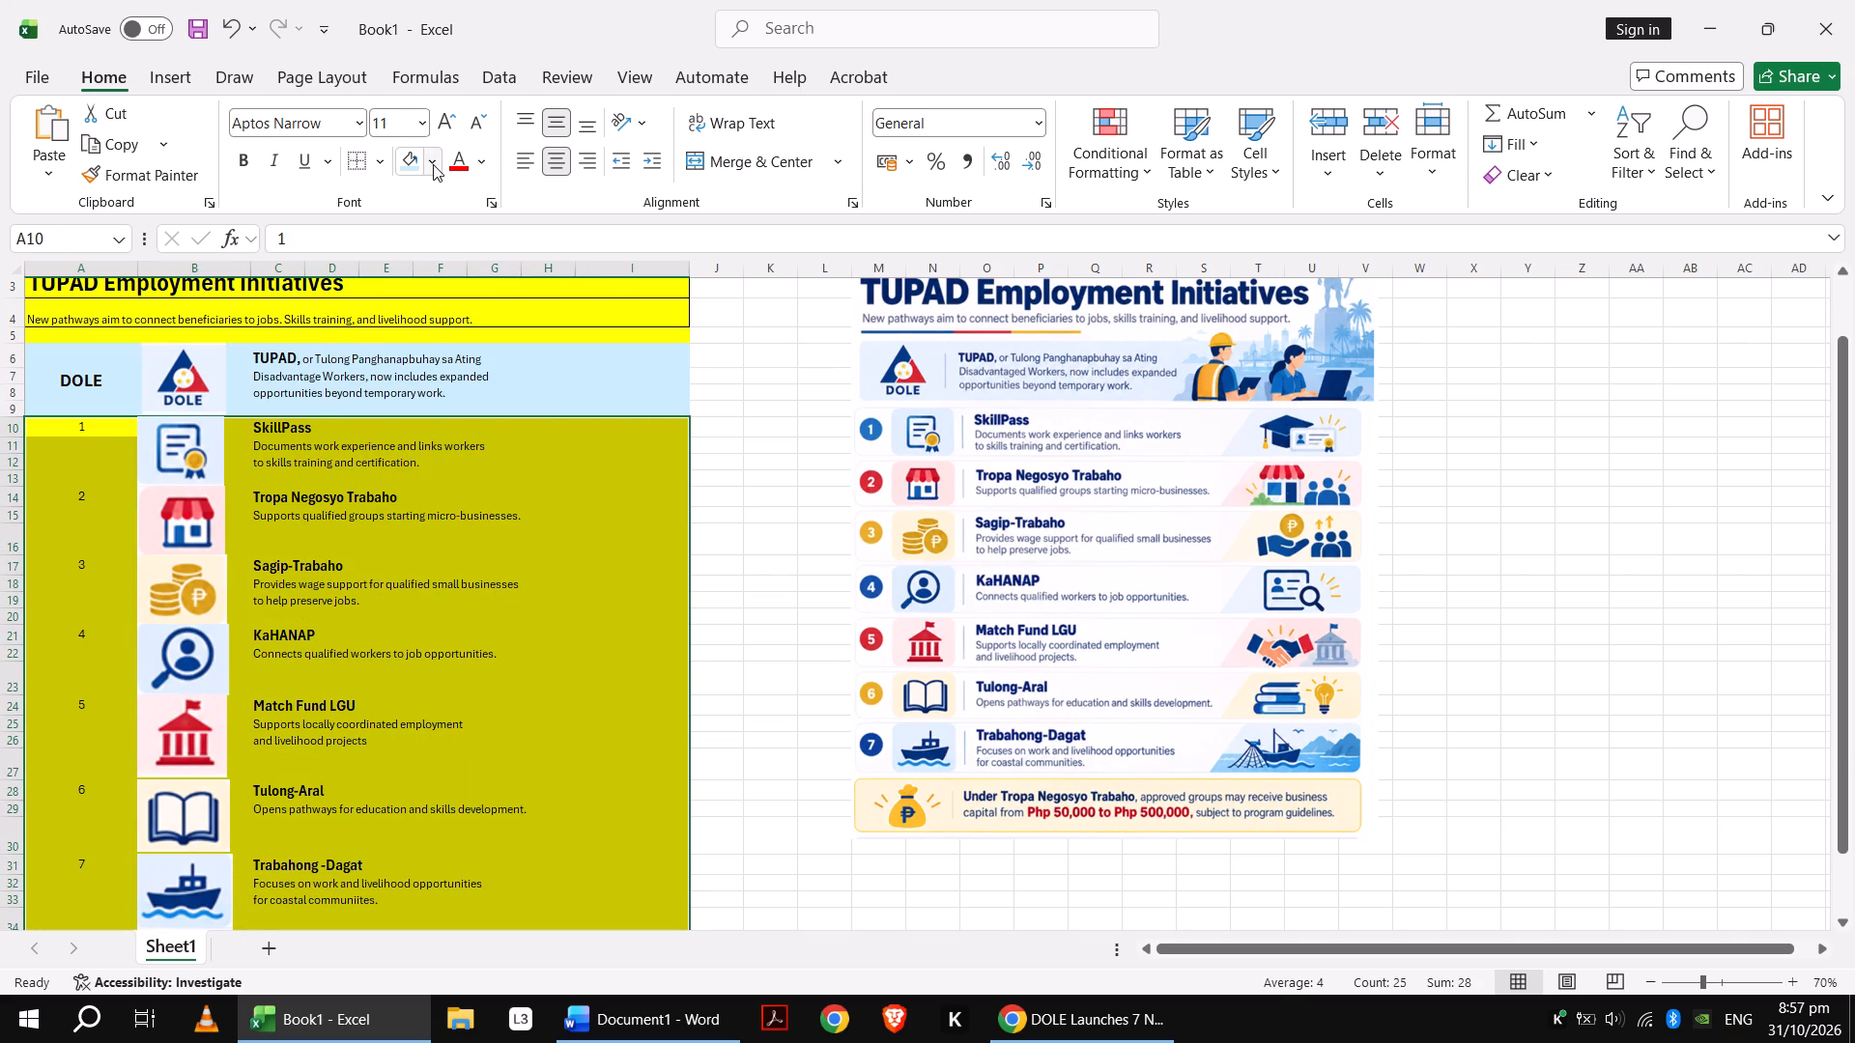
{"action": "left_click", "coordinate": [433, 164]}
{"action": "left_click", "coordinate": [506, 570]}
{"action": "left_click", "coordinate": [737, 479]}
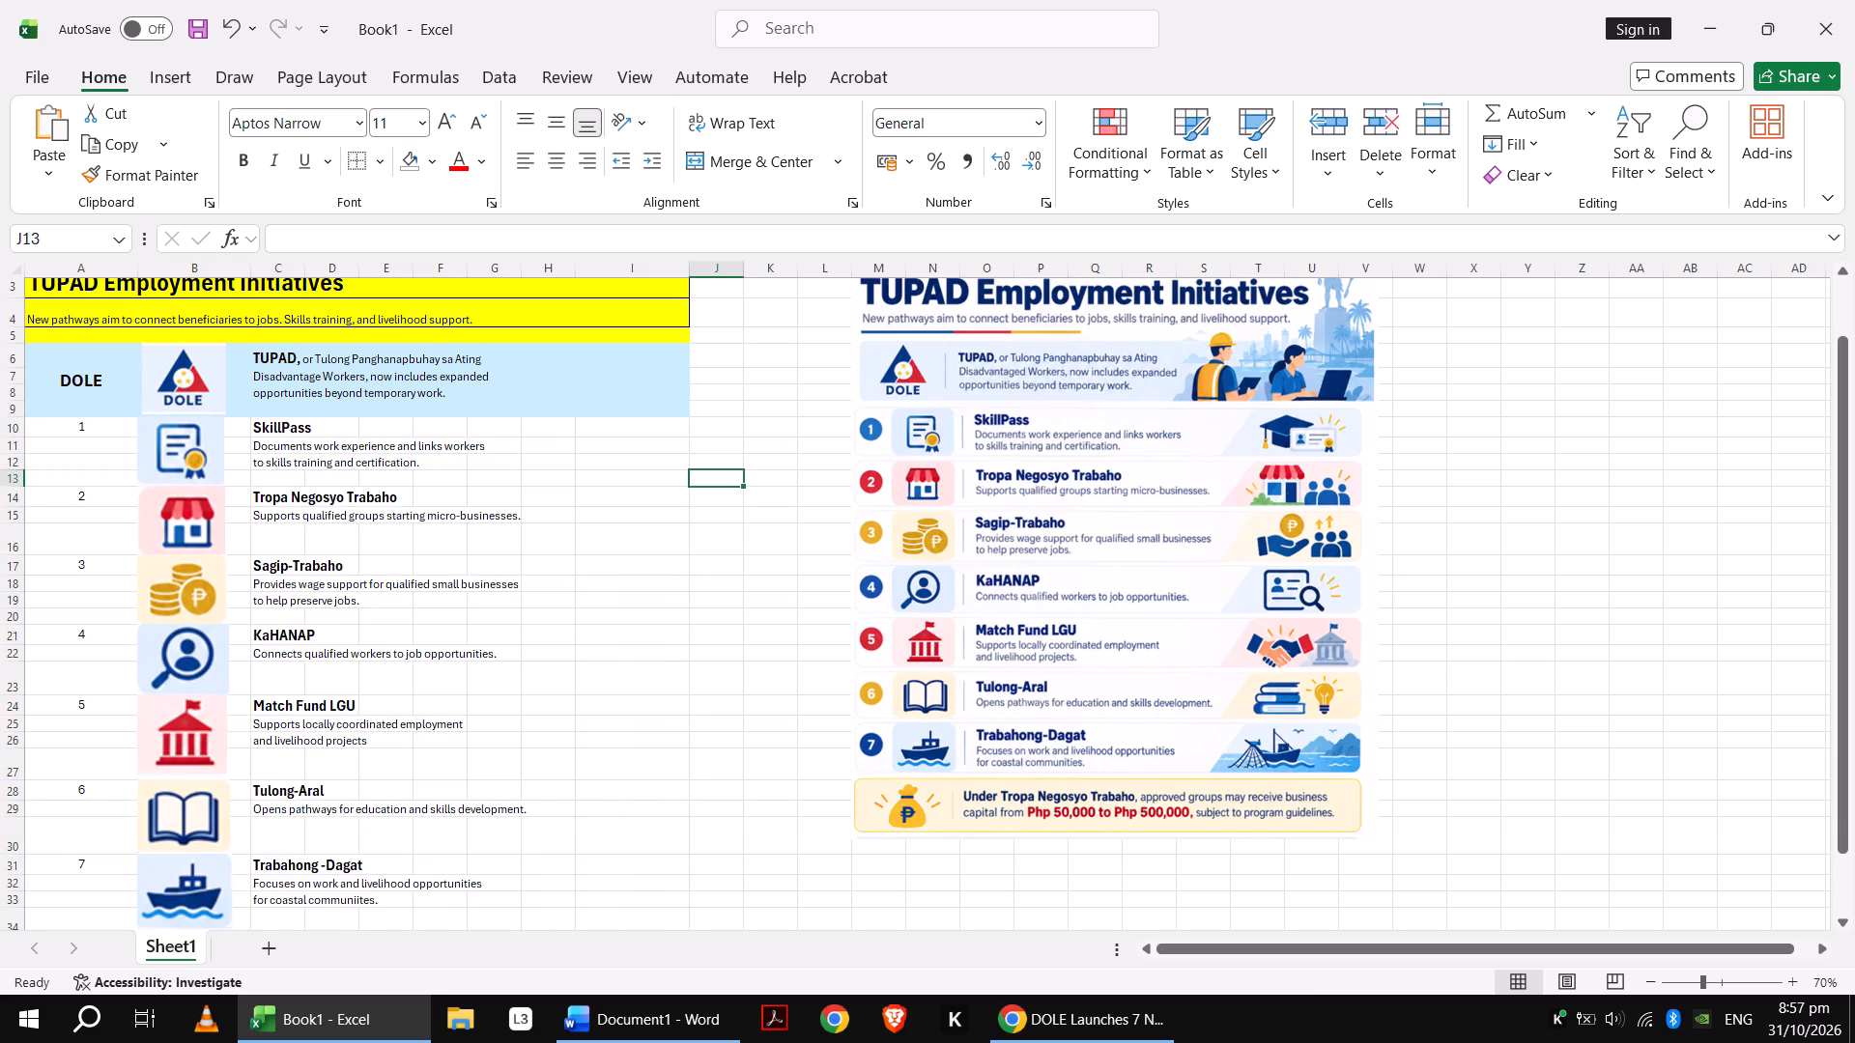
Fill the Under Tropa Negosyo Trabaho note rows, range A35:I36, with pale yellow from the standard colour palette.
{"action": "scroll", "coordinate": [827, 399], "scroll_direction": "down", "scroll_amount": 3}
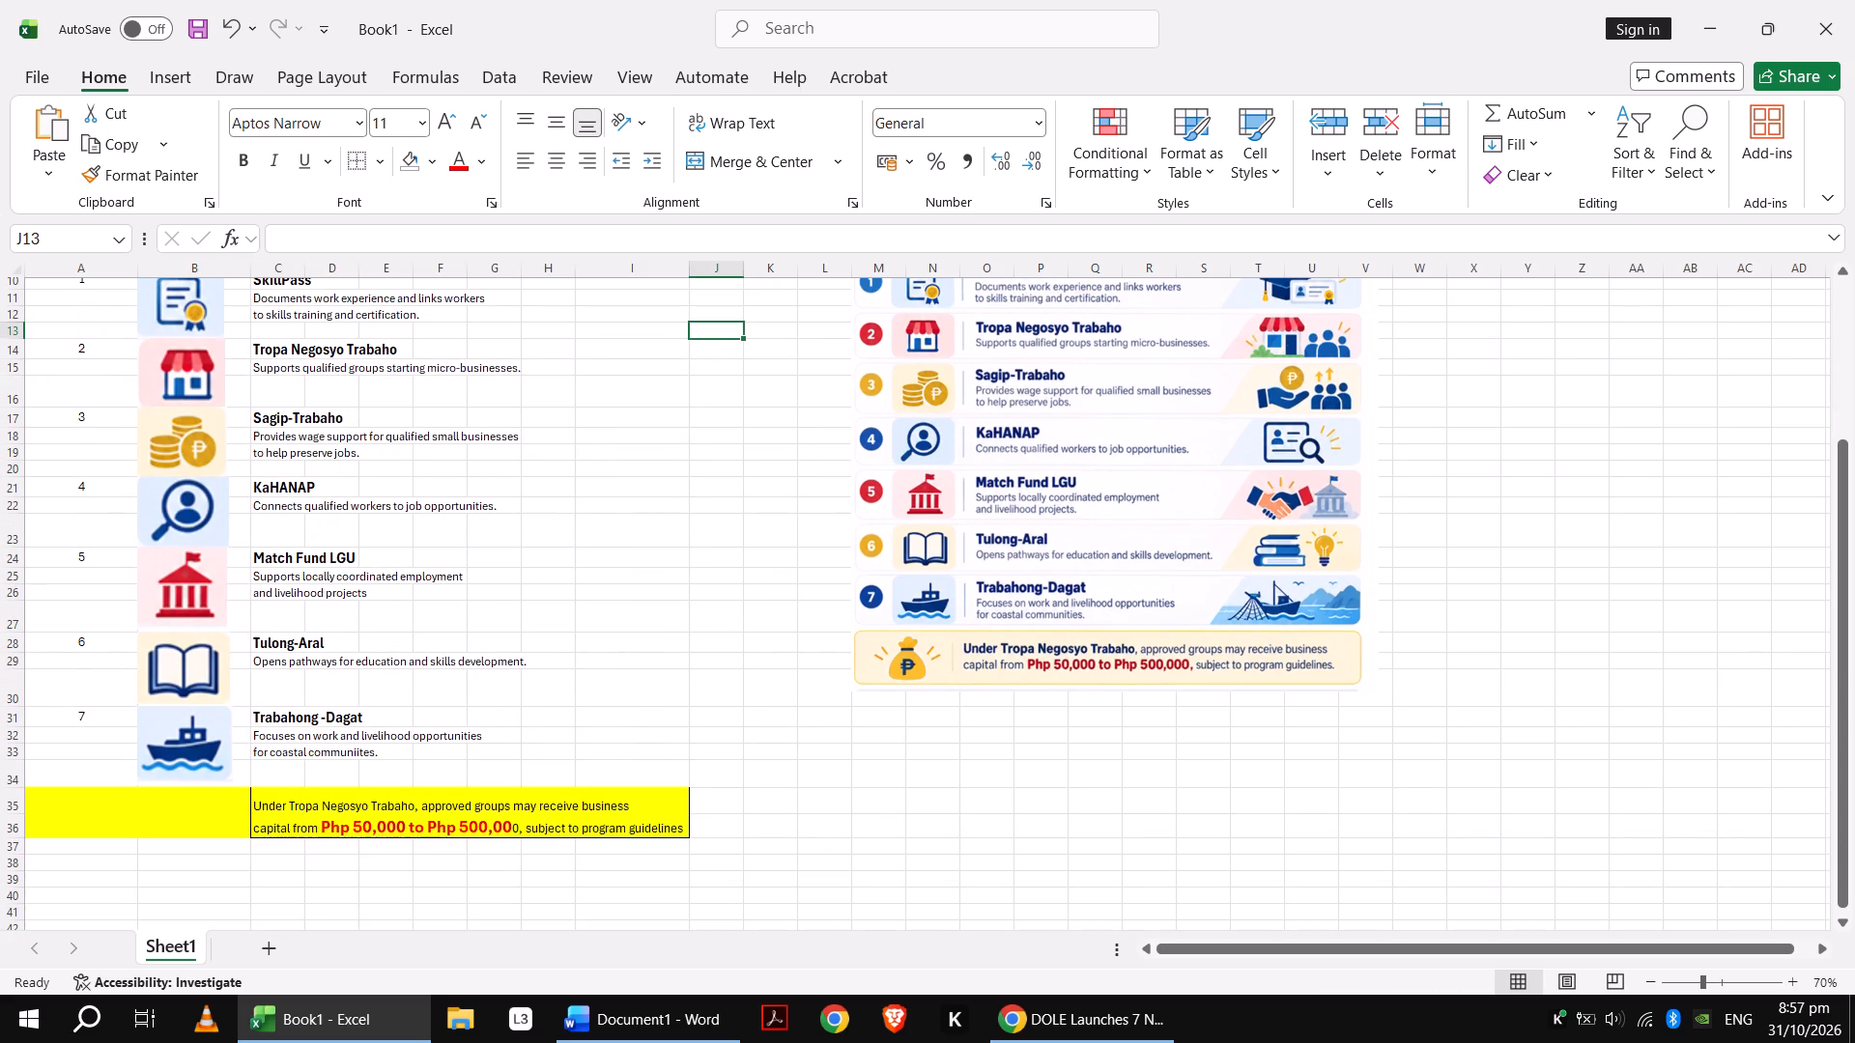
{"action": "left_click_drag", "start_coordinate": [56, 812], "coordinate": [535, 821]}
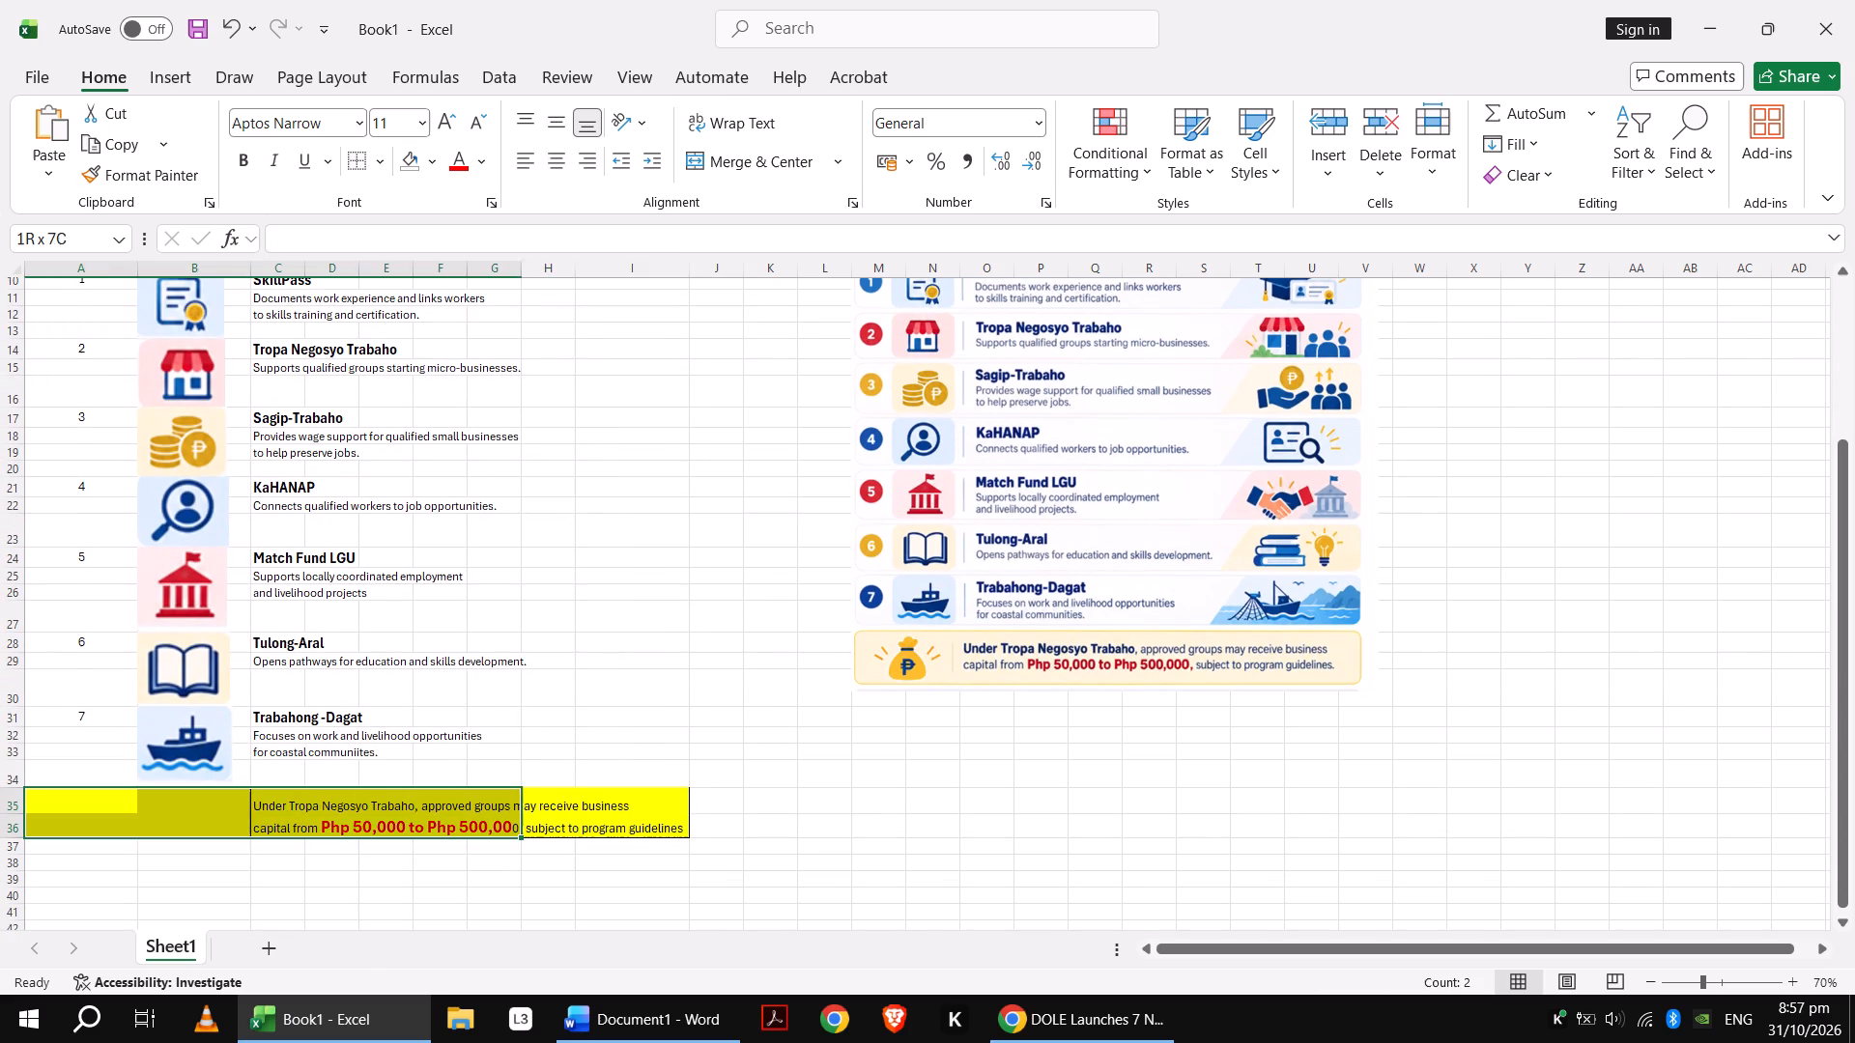
{"action": "left_click_drag", "start_coordinate": [535, 821], "coordinate": [603, 830]}
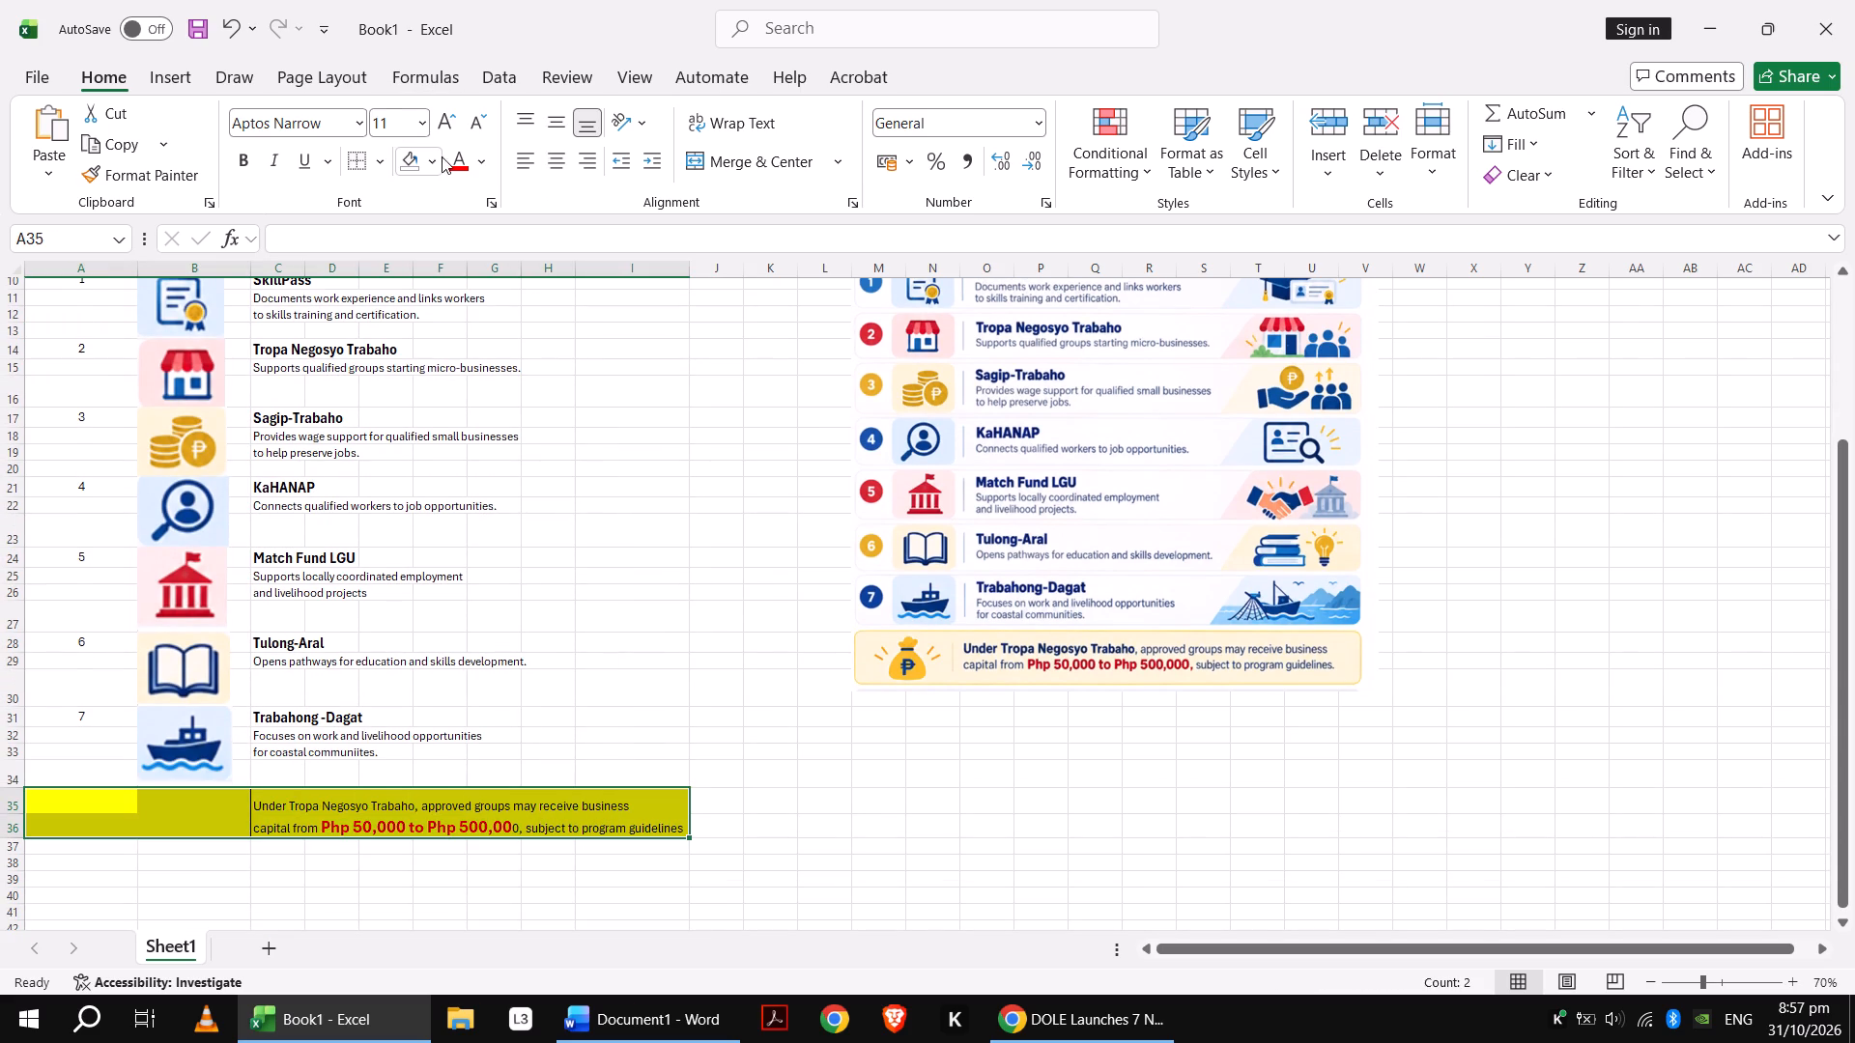
{"action": "left_click", "coordinate": [435, 156]}
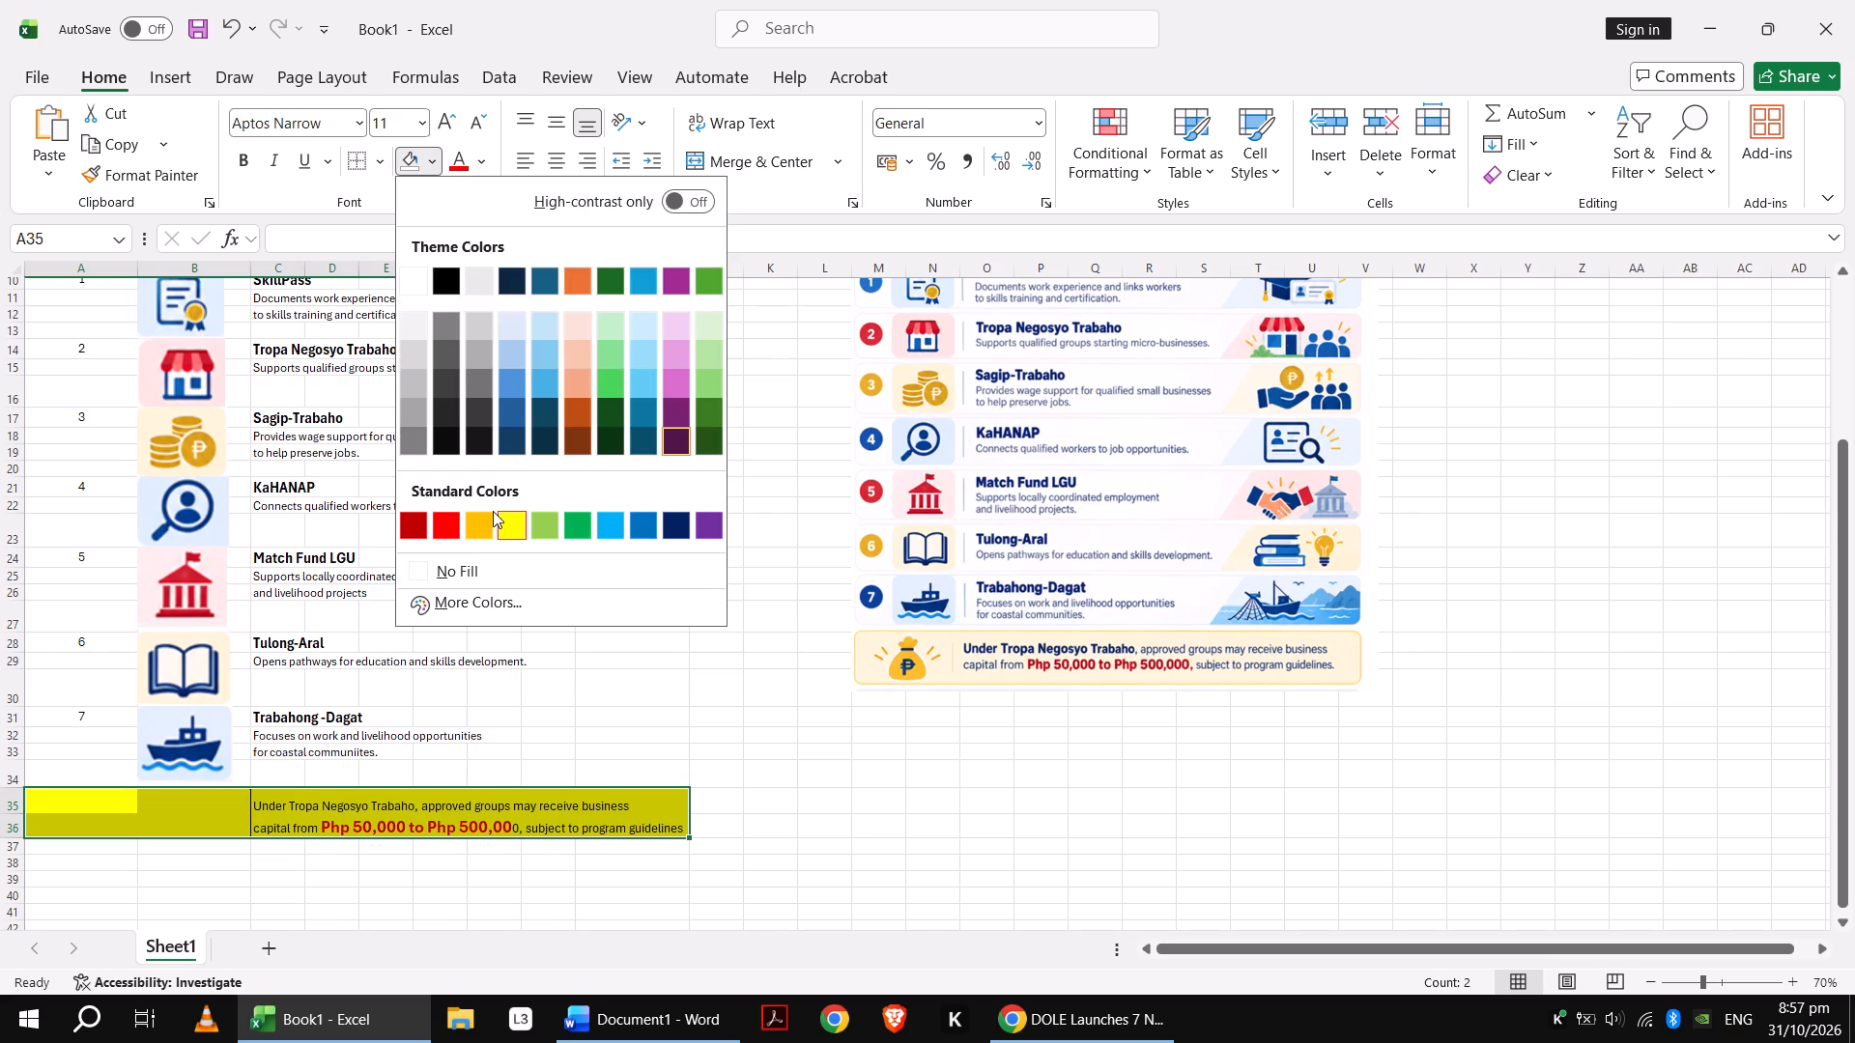
{"action": "left_click", "coordinate": [458, 607]}
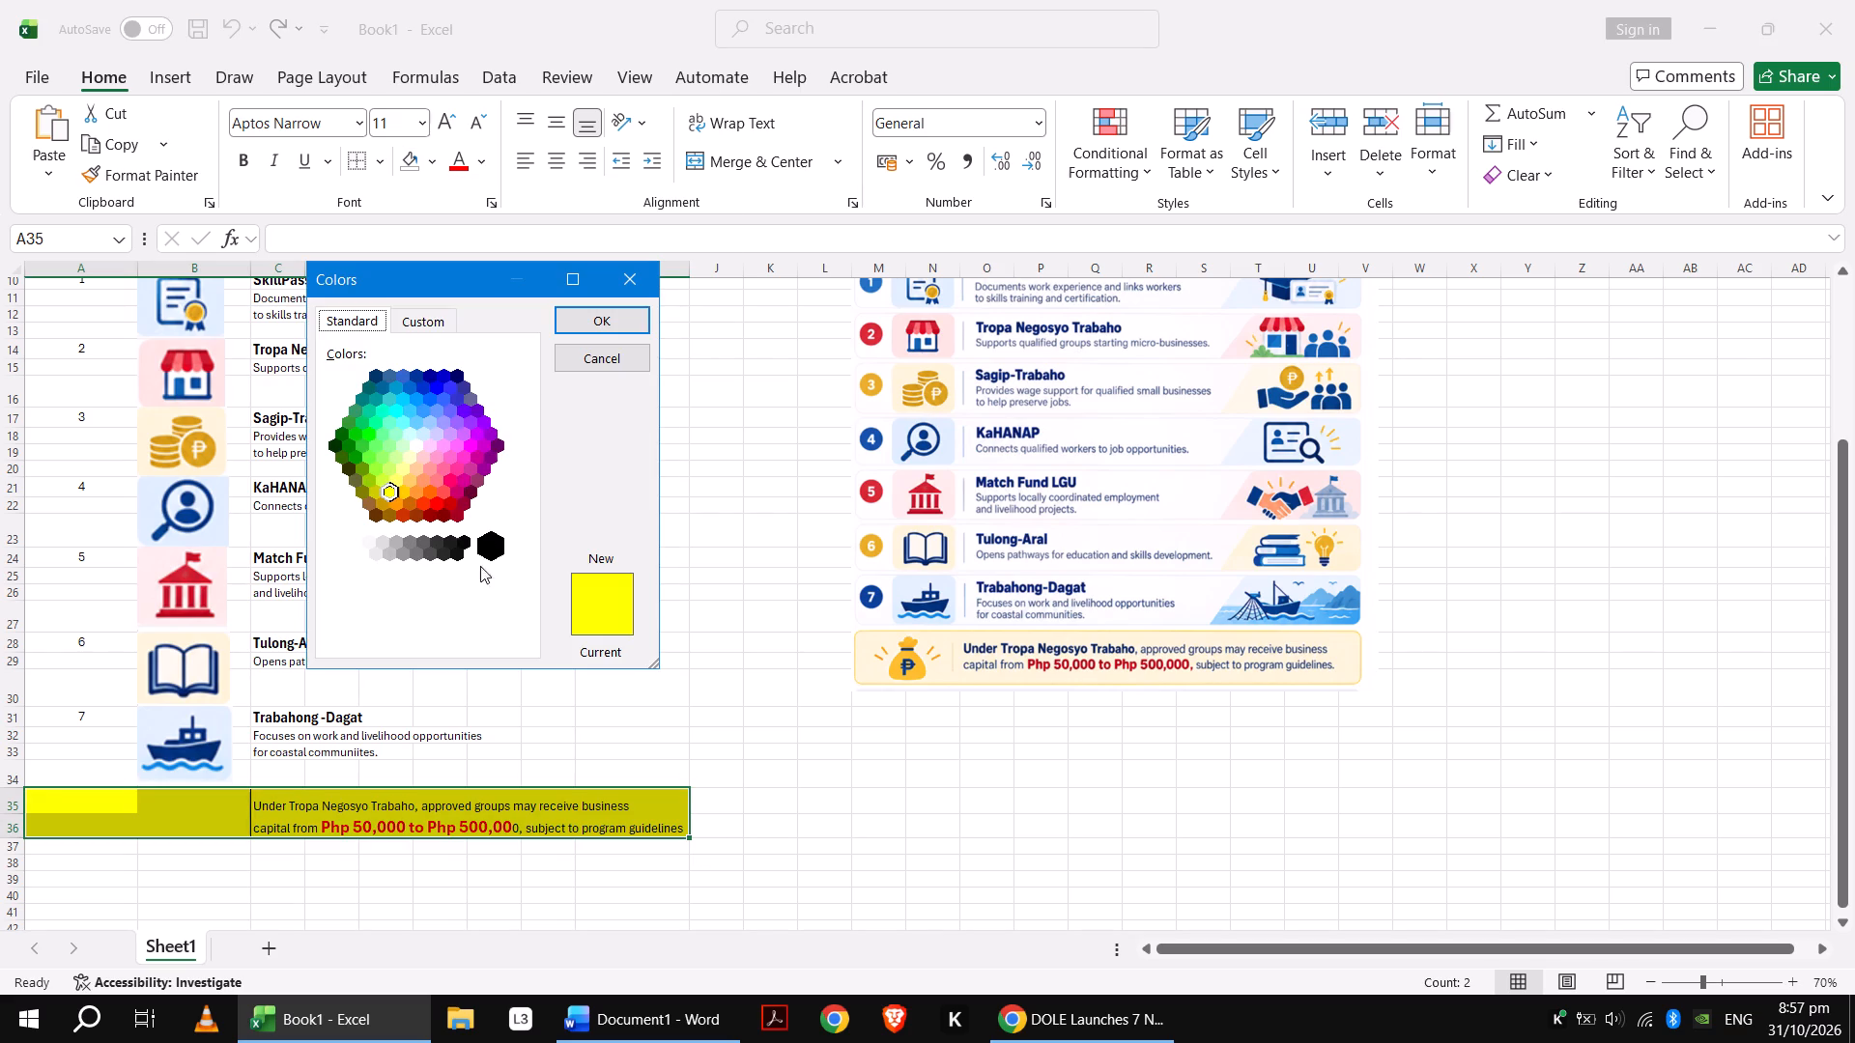
{"action": "left_click_drag", "start_coordinate": [393, 478], "coordinate": [415, 459]}
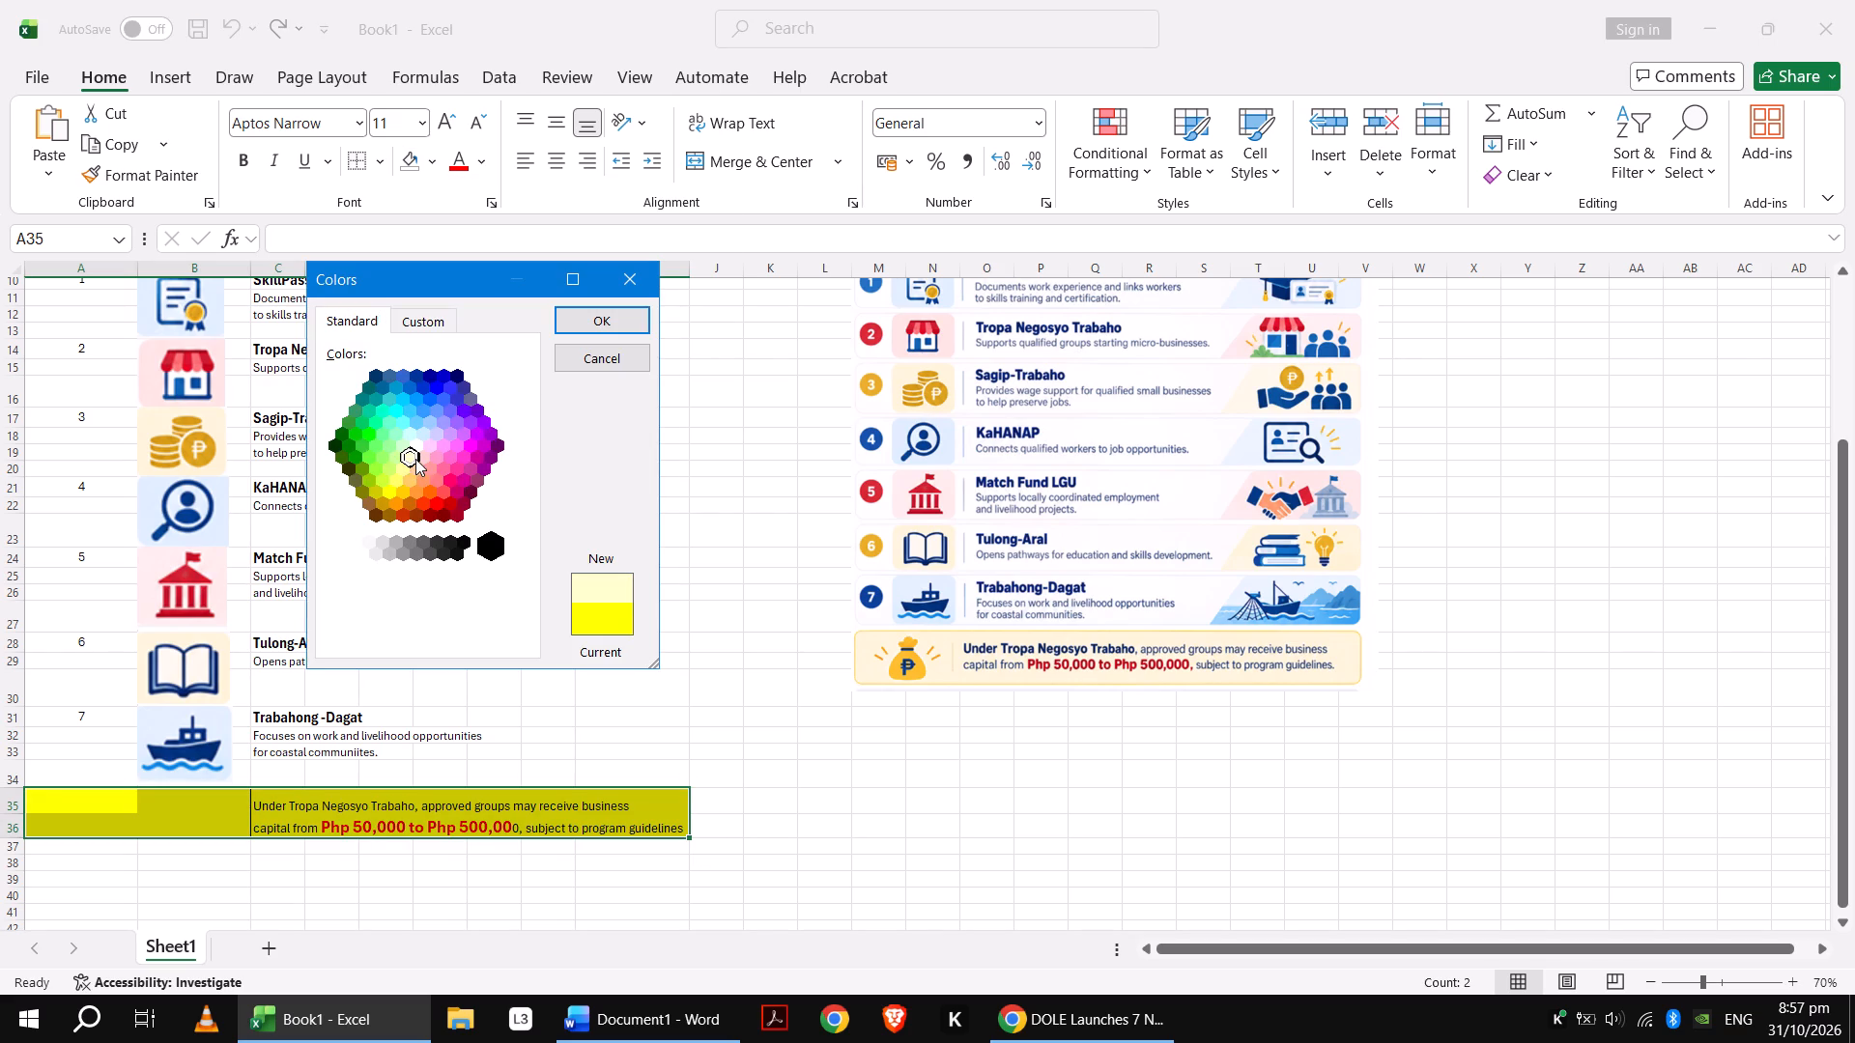
{"action": "left_click_drag", "start_coordinate": [415, 459], "coordinate": [399, 453]}
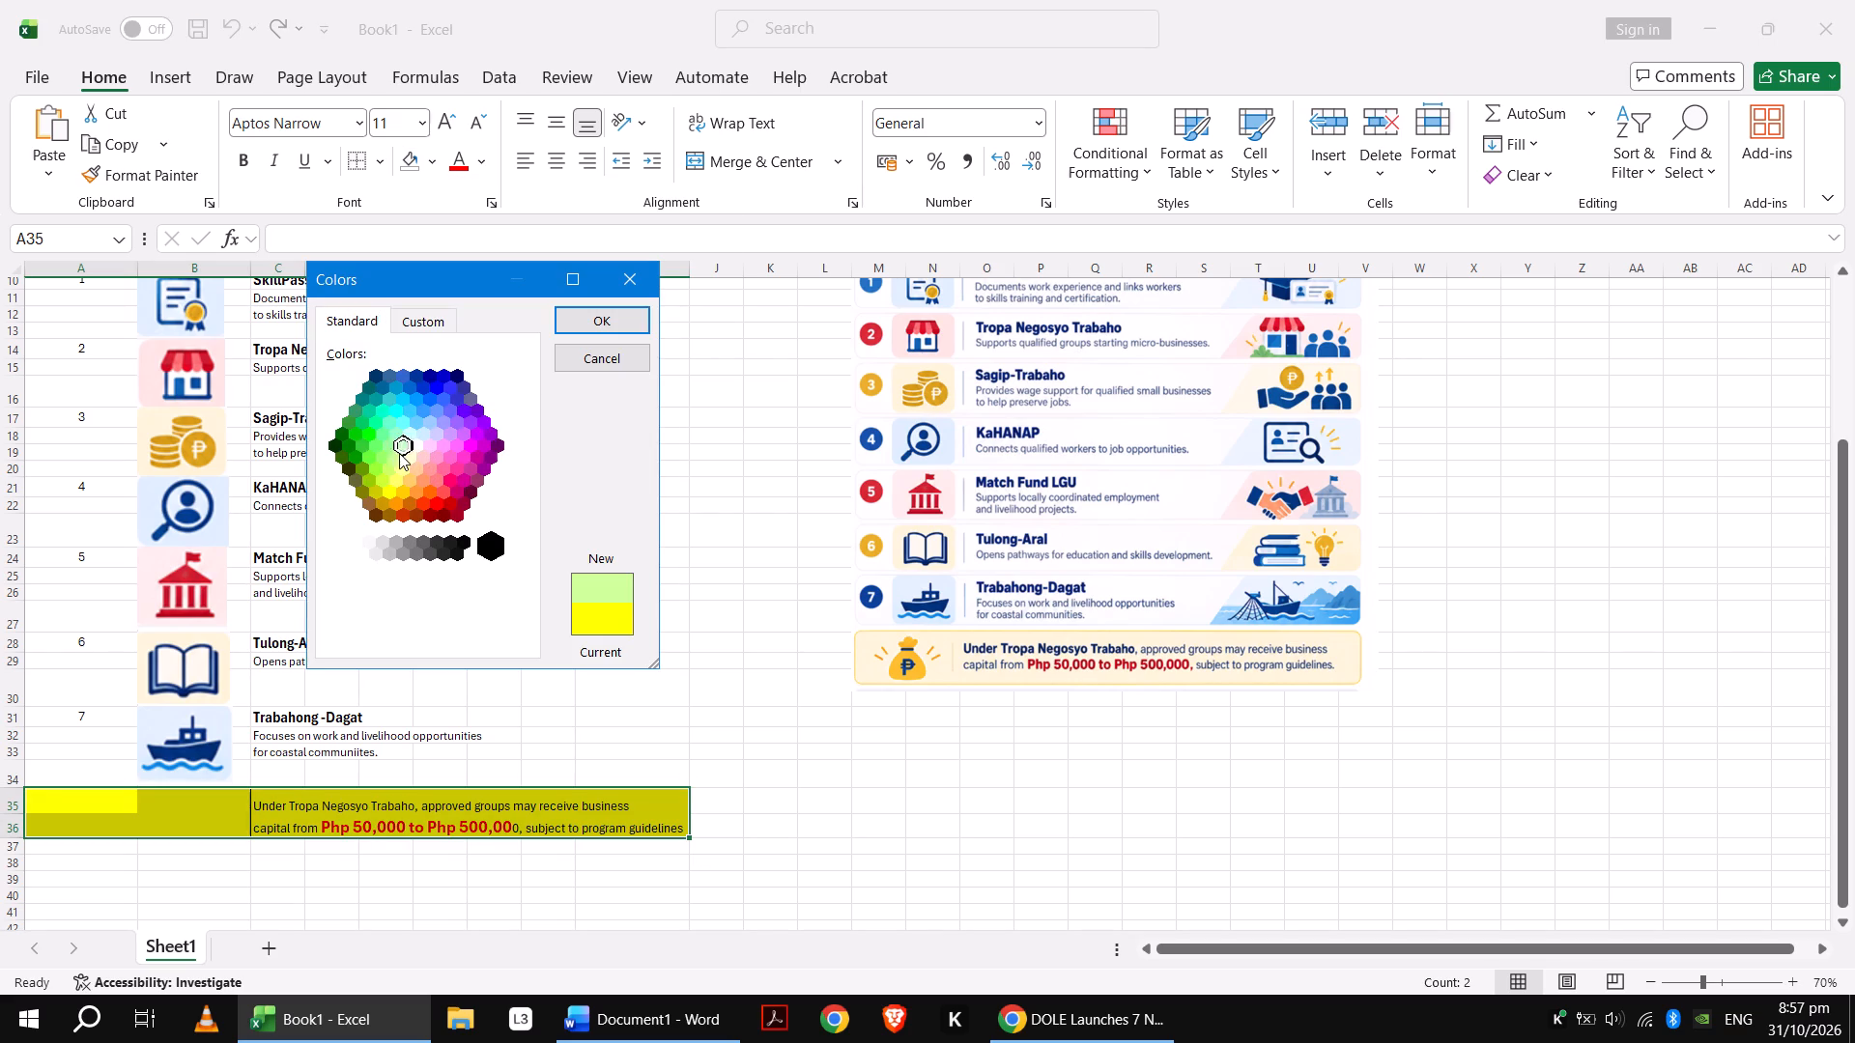
{"action": "left_click_drag", "start_coordinate": [399, 453], "coordinate": [408, 460]}
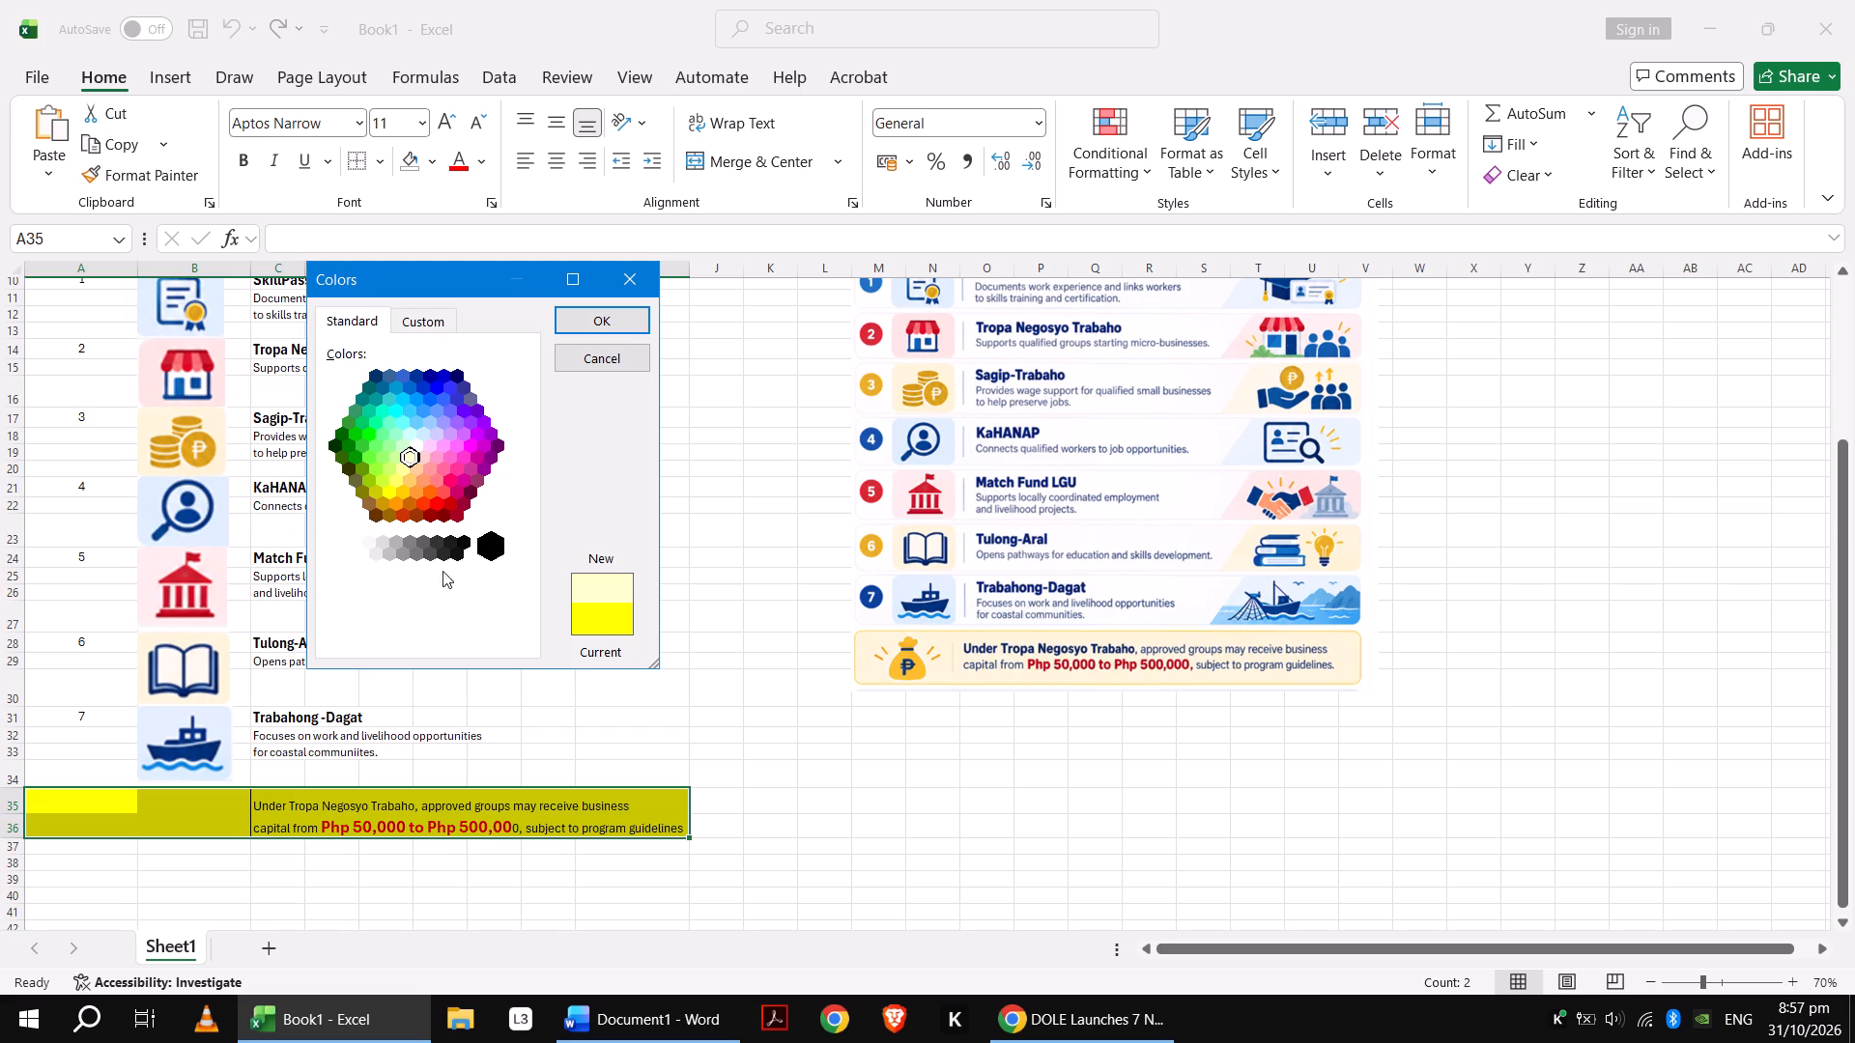
{"action": "left_click", "coordinate": [612, 317]}
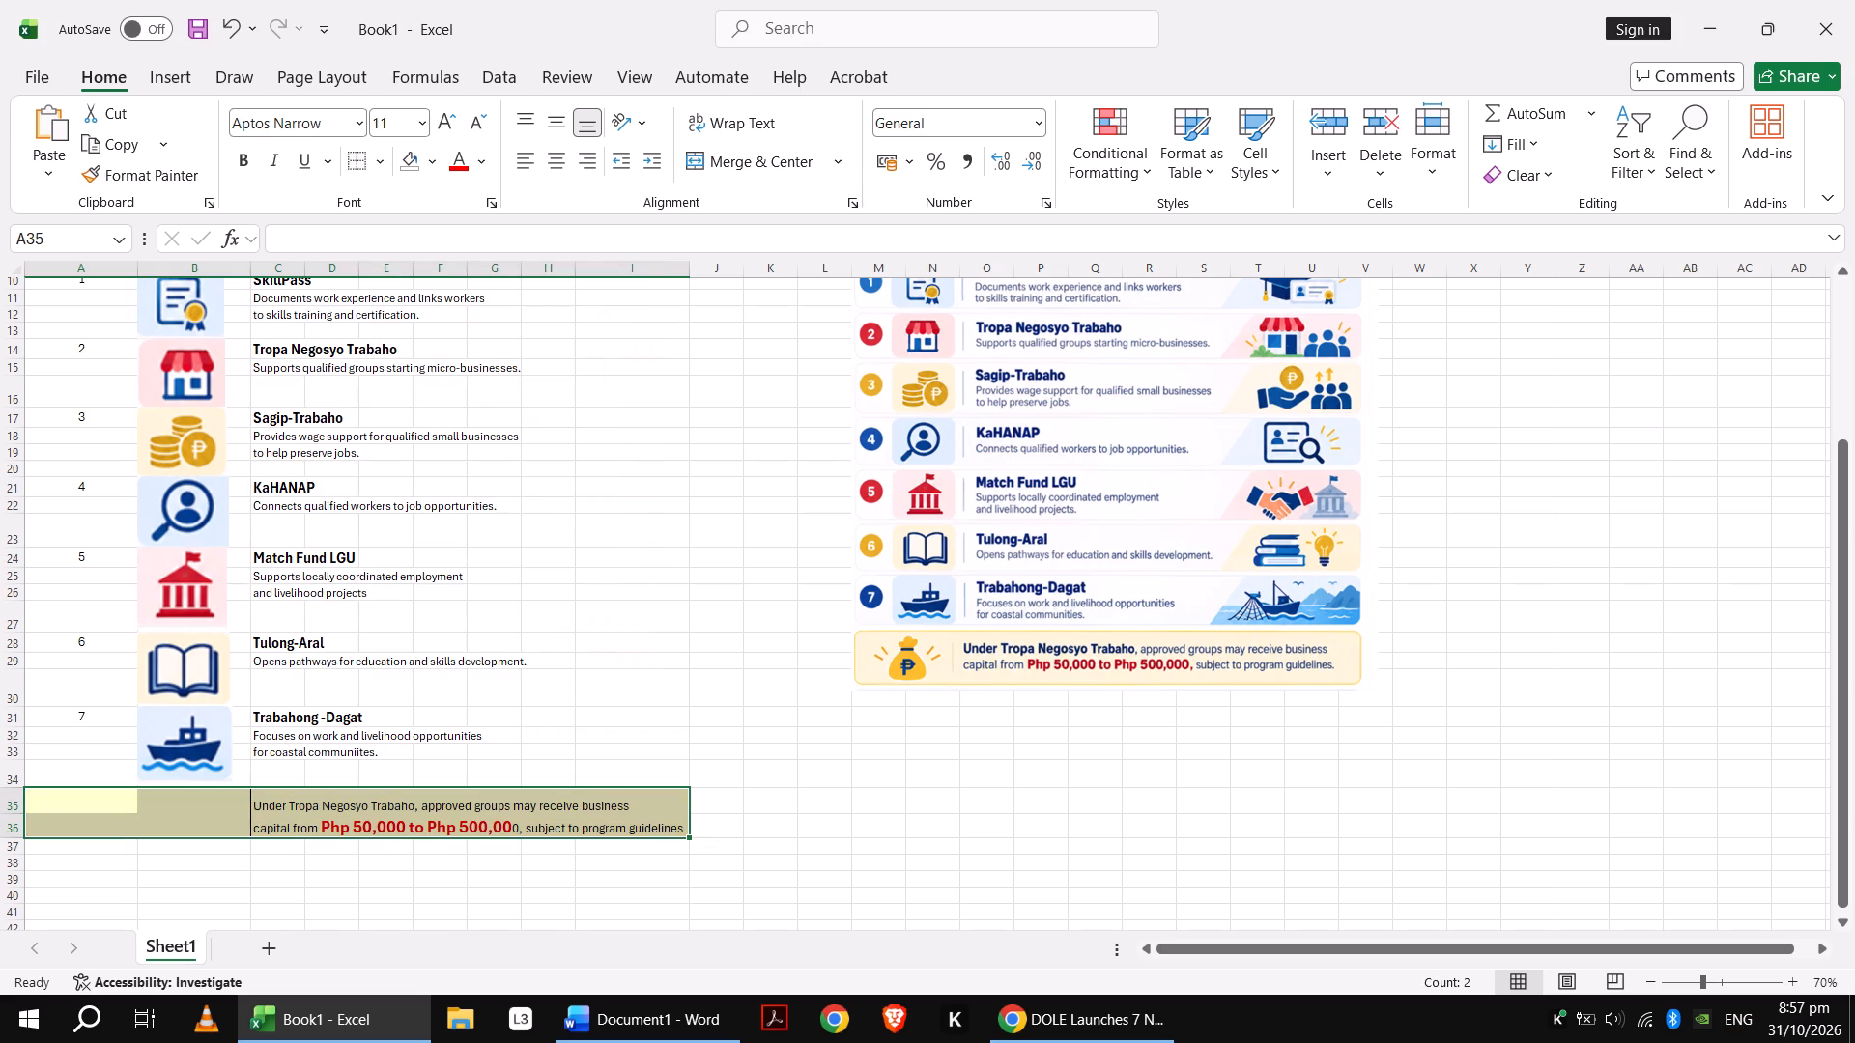
{"action": "left_click", "coordinate": [896, 772]}
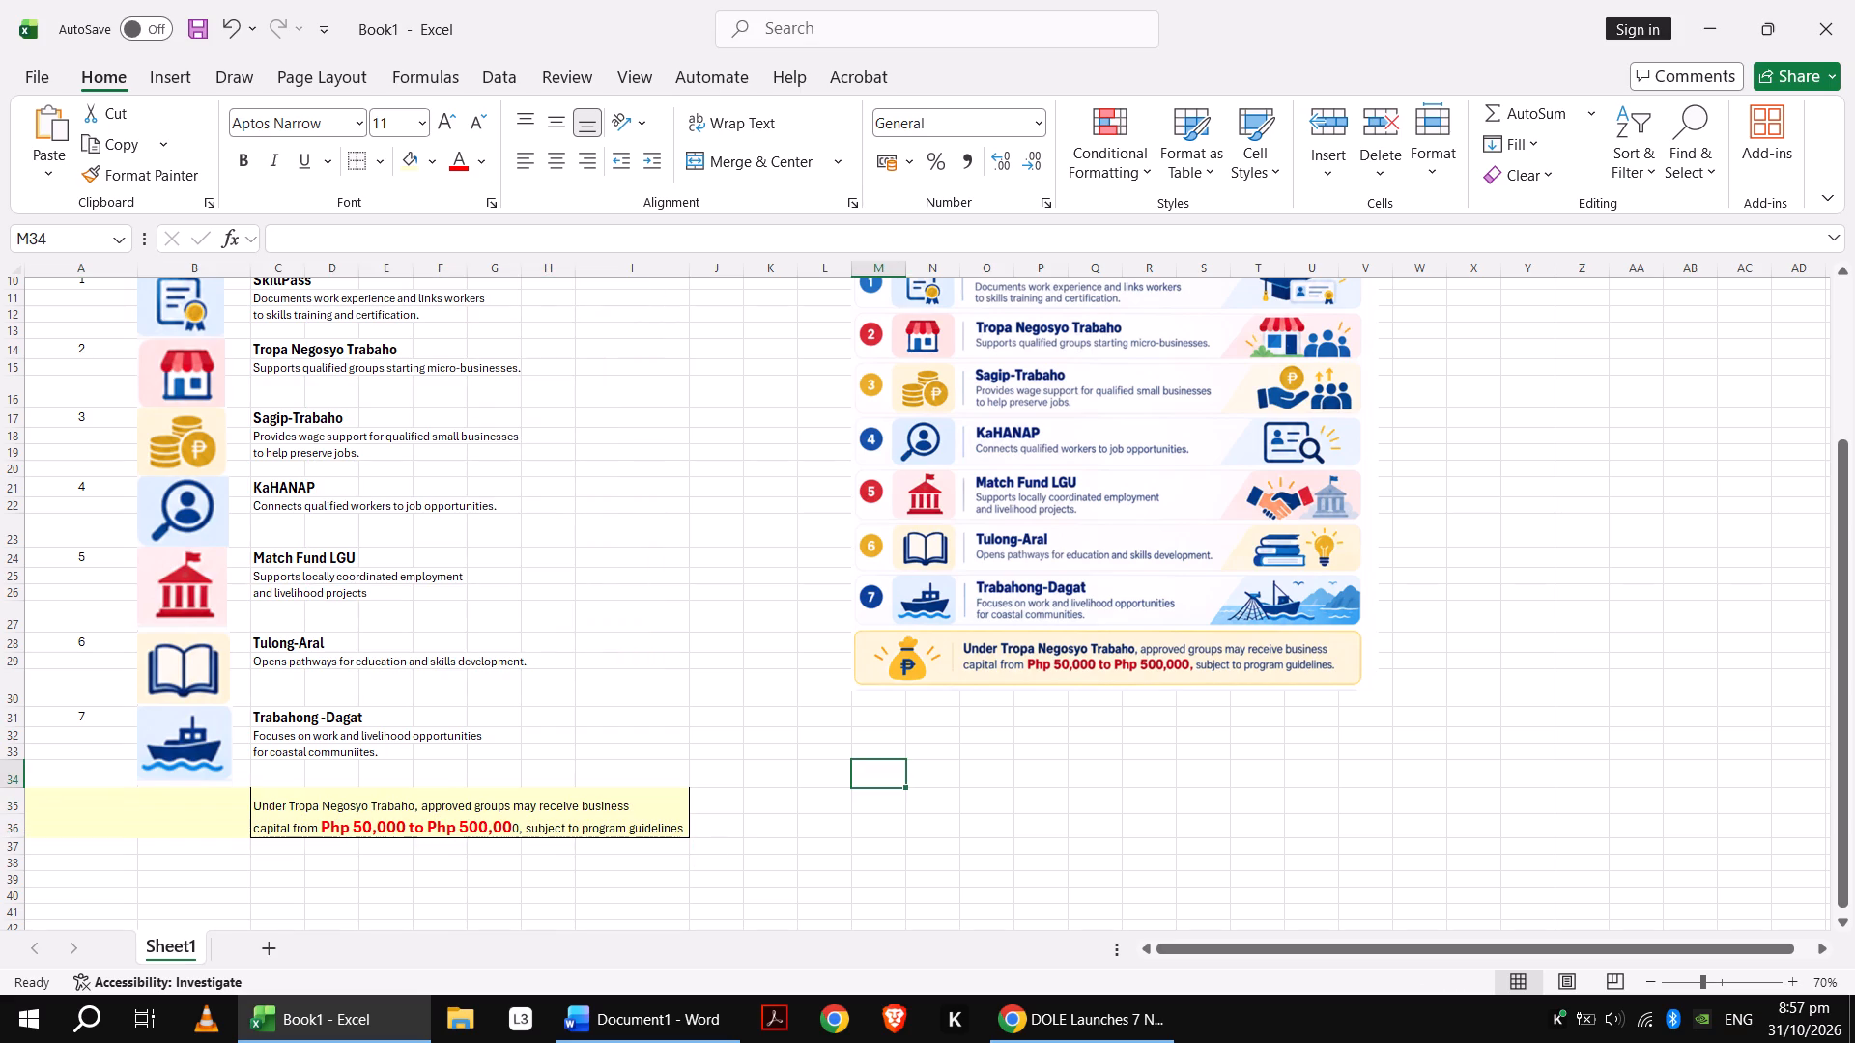
Snip the infographic's money-bag icon, paste it at B35 and shift it to straddle columns A and B in the note rows.
{"action": "key", "text": "Print"}
{"action": "left_click_drag", "start_coordinate": [863, 634], "coordinate": [873, 644]}
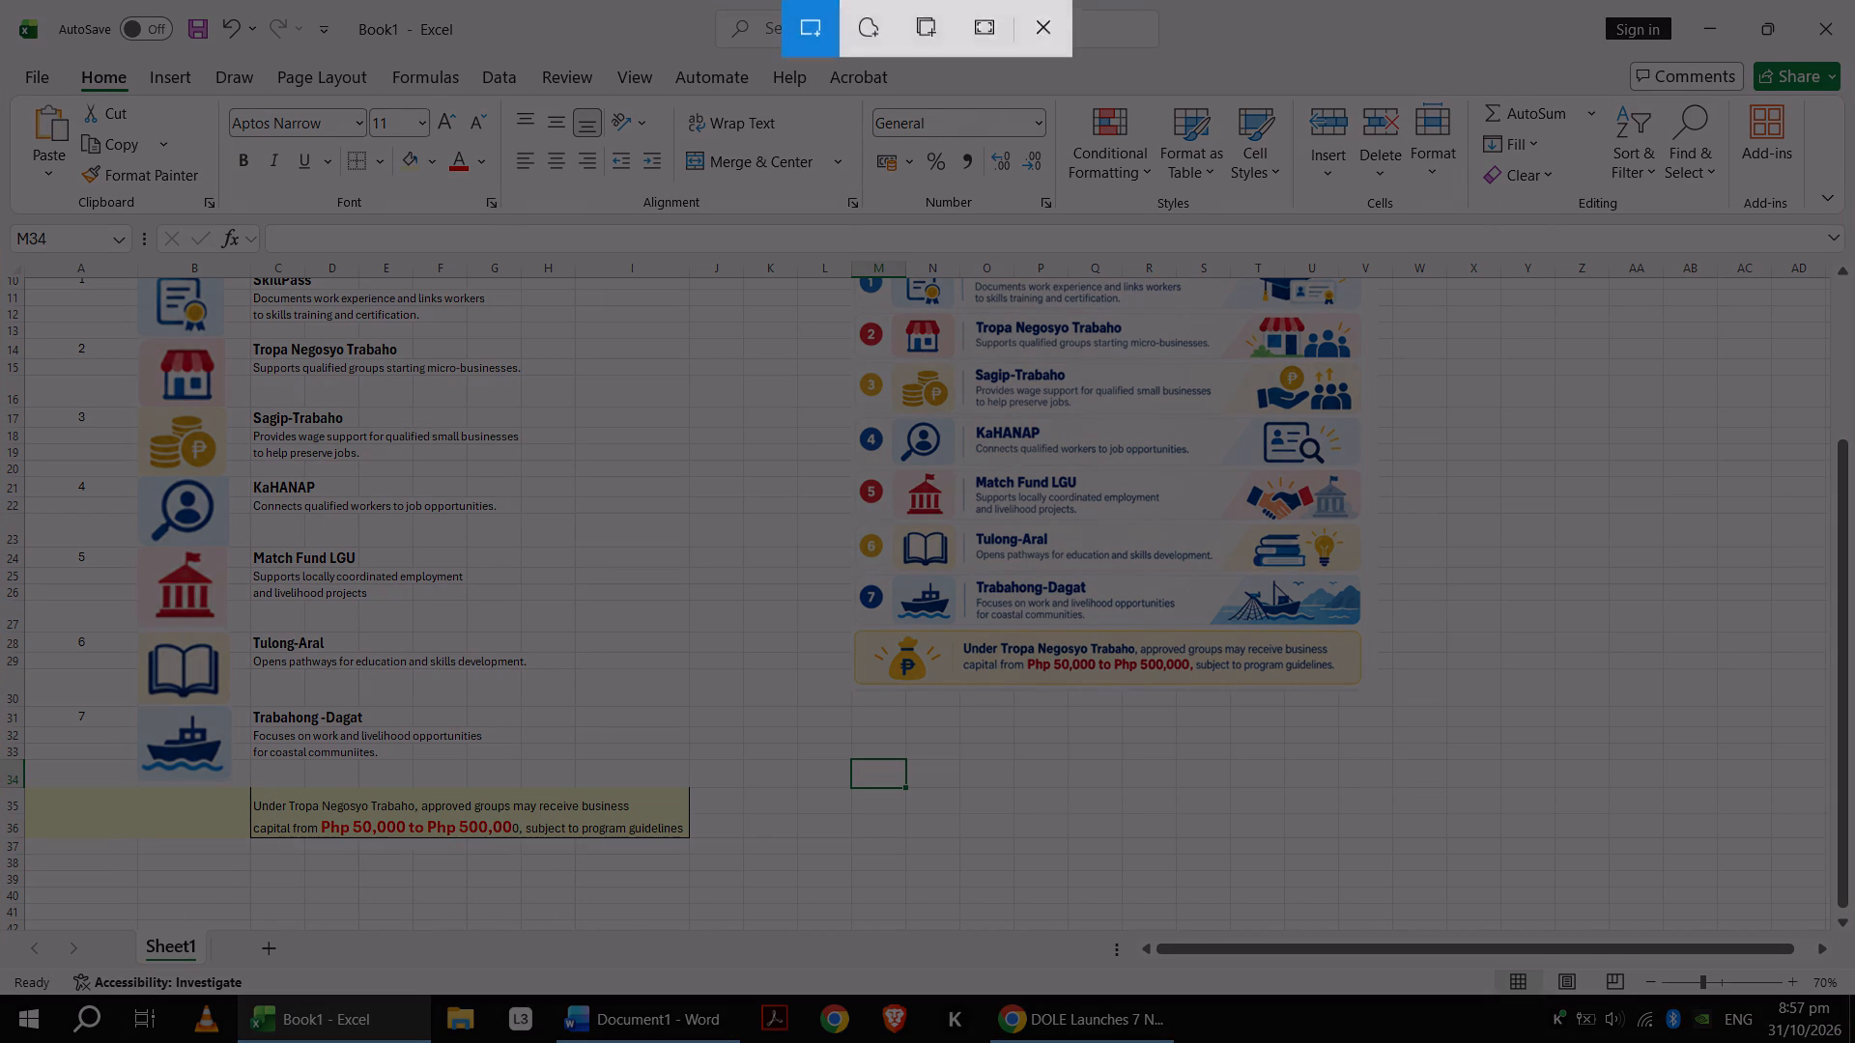
{"action": "left_click_drag", "start_coordinate": [873, 644], "coordinate": [958, 683]}
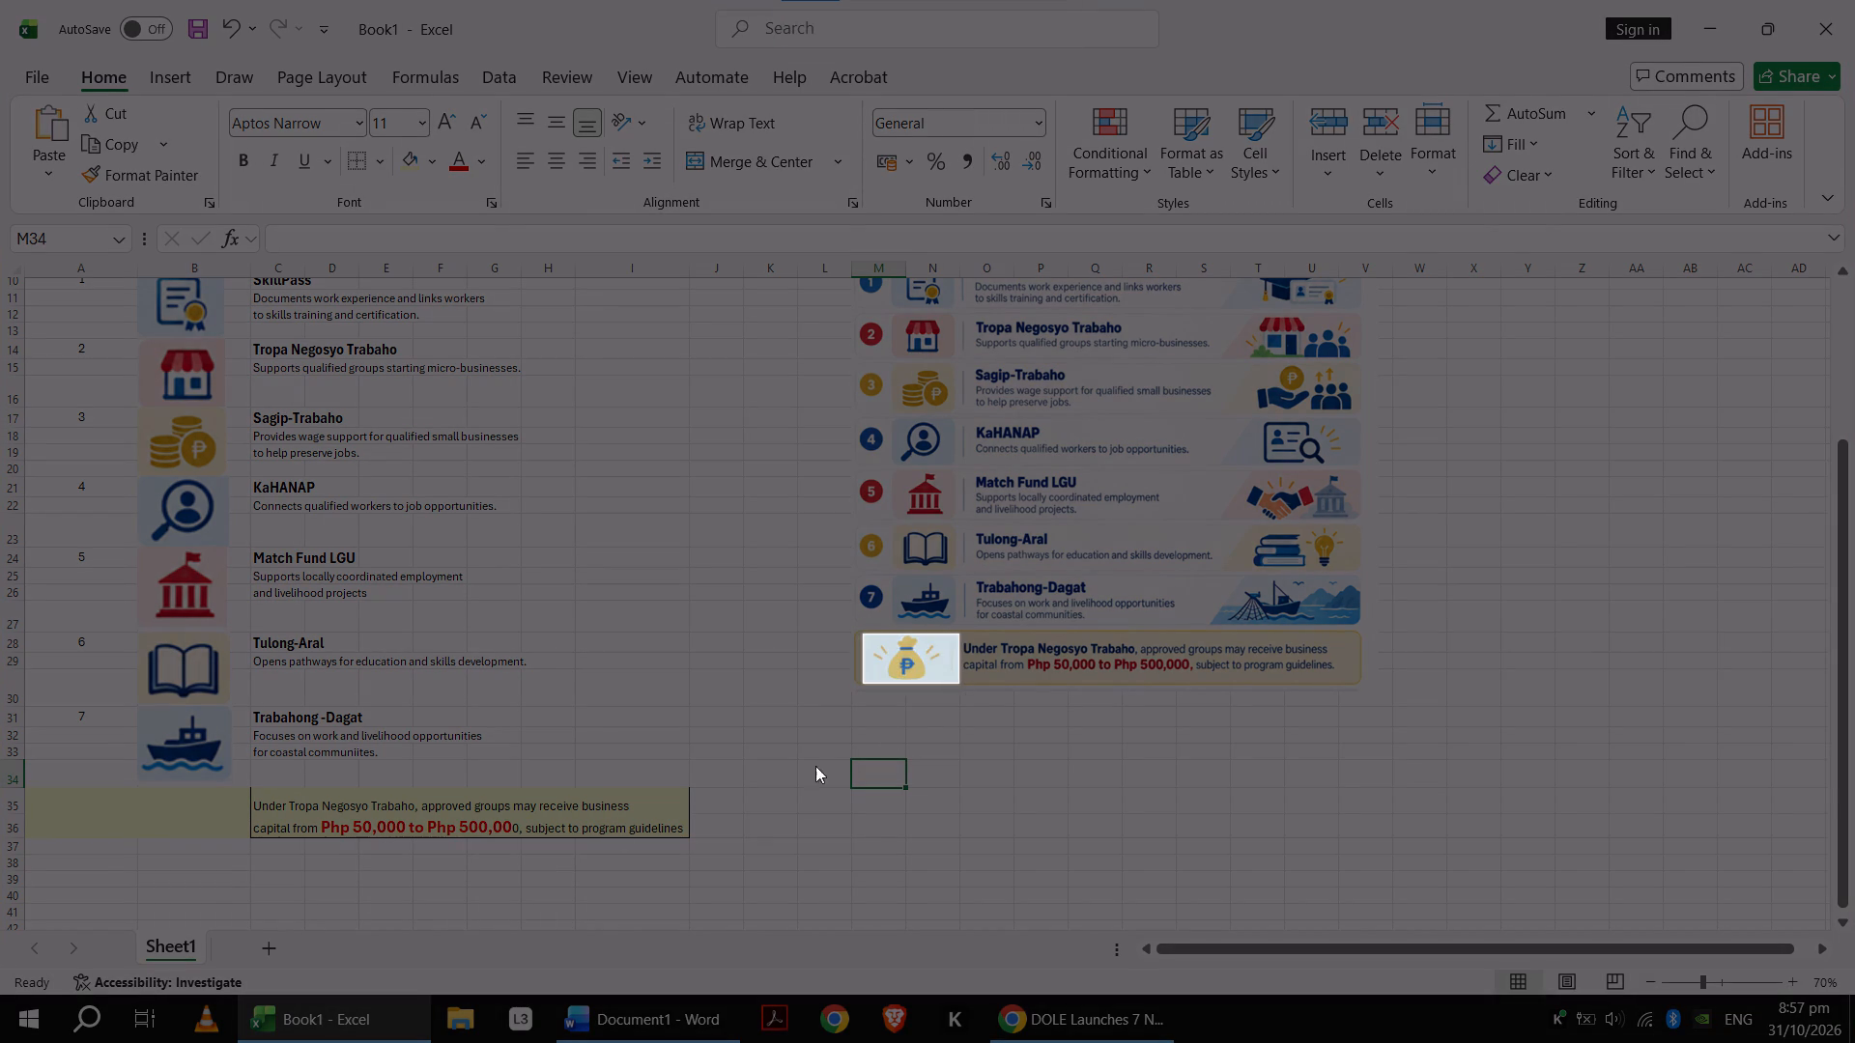
{"action": "left_click", "coordinate": [144, 800]}
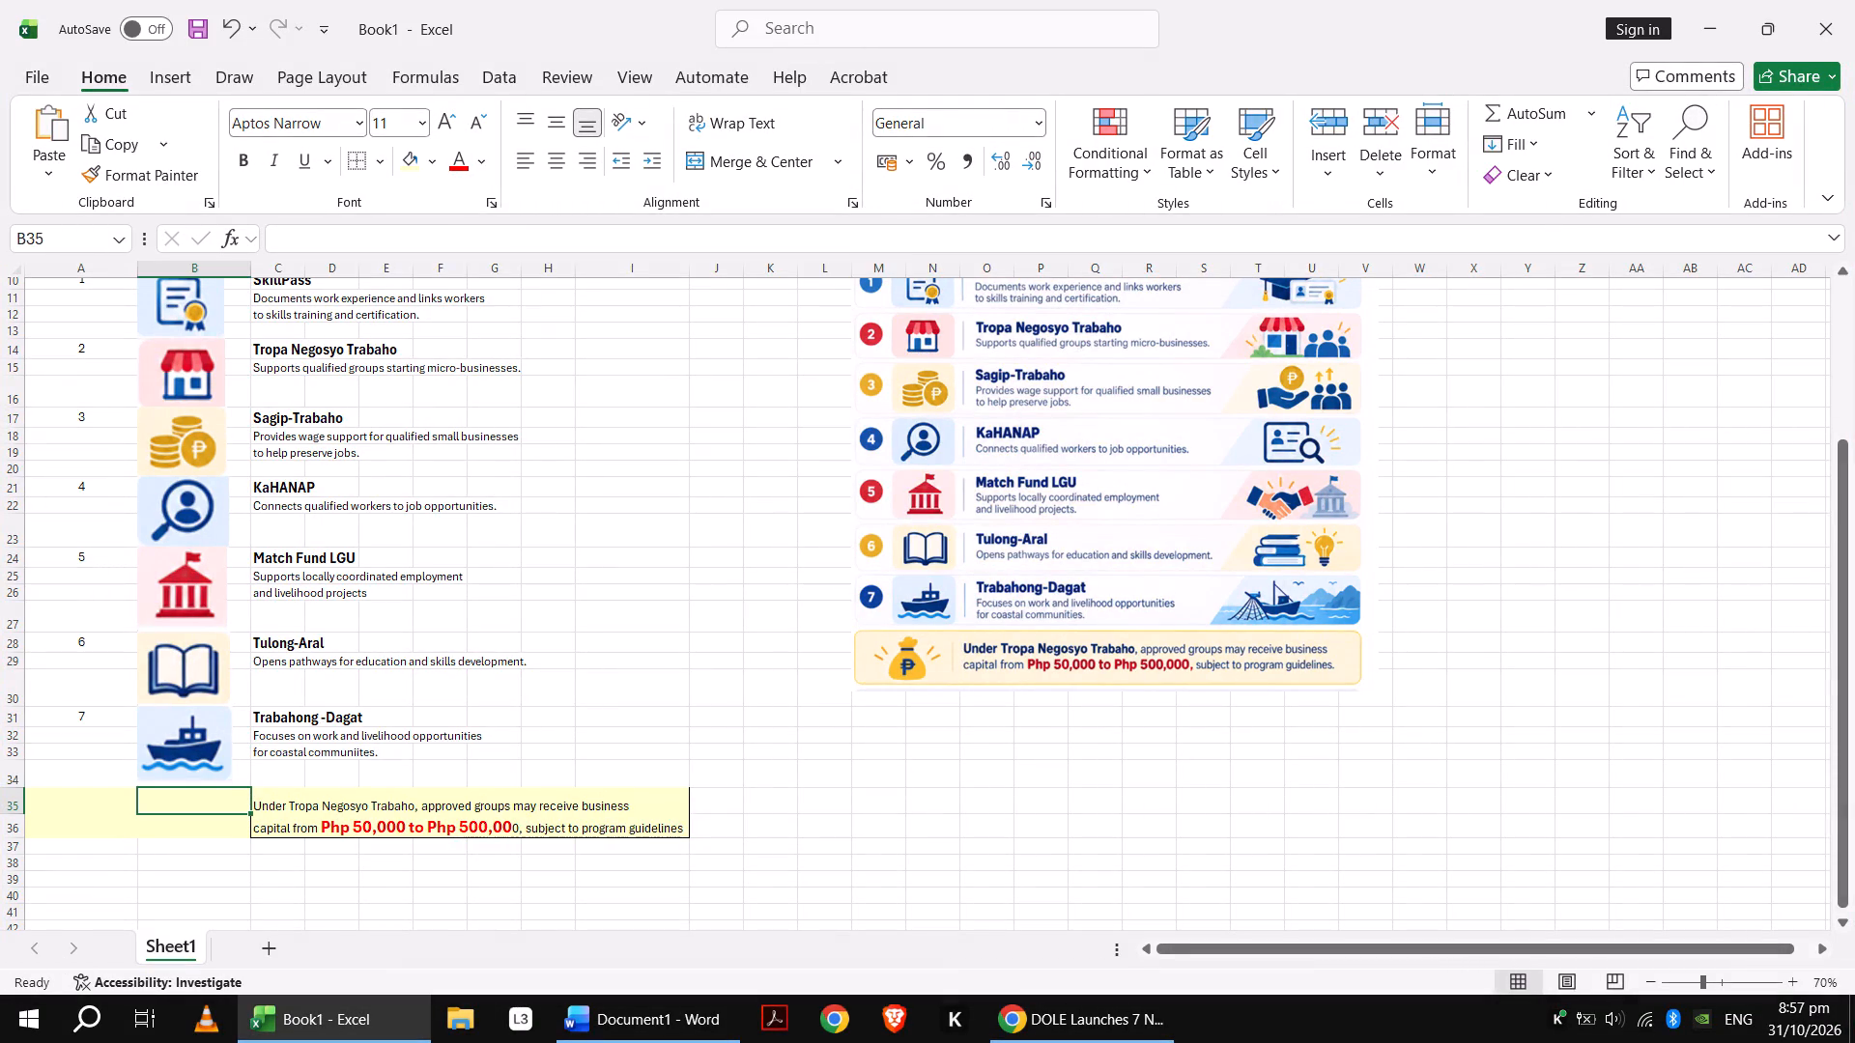
{"action": "key", "text": "ctrl+v"}
{"action": "left_click_drag", "start_coordinate": [182, 815], "coordinate": [175, 814]}
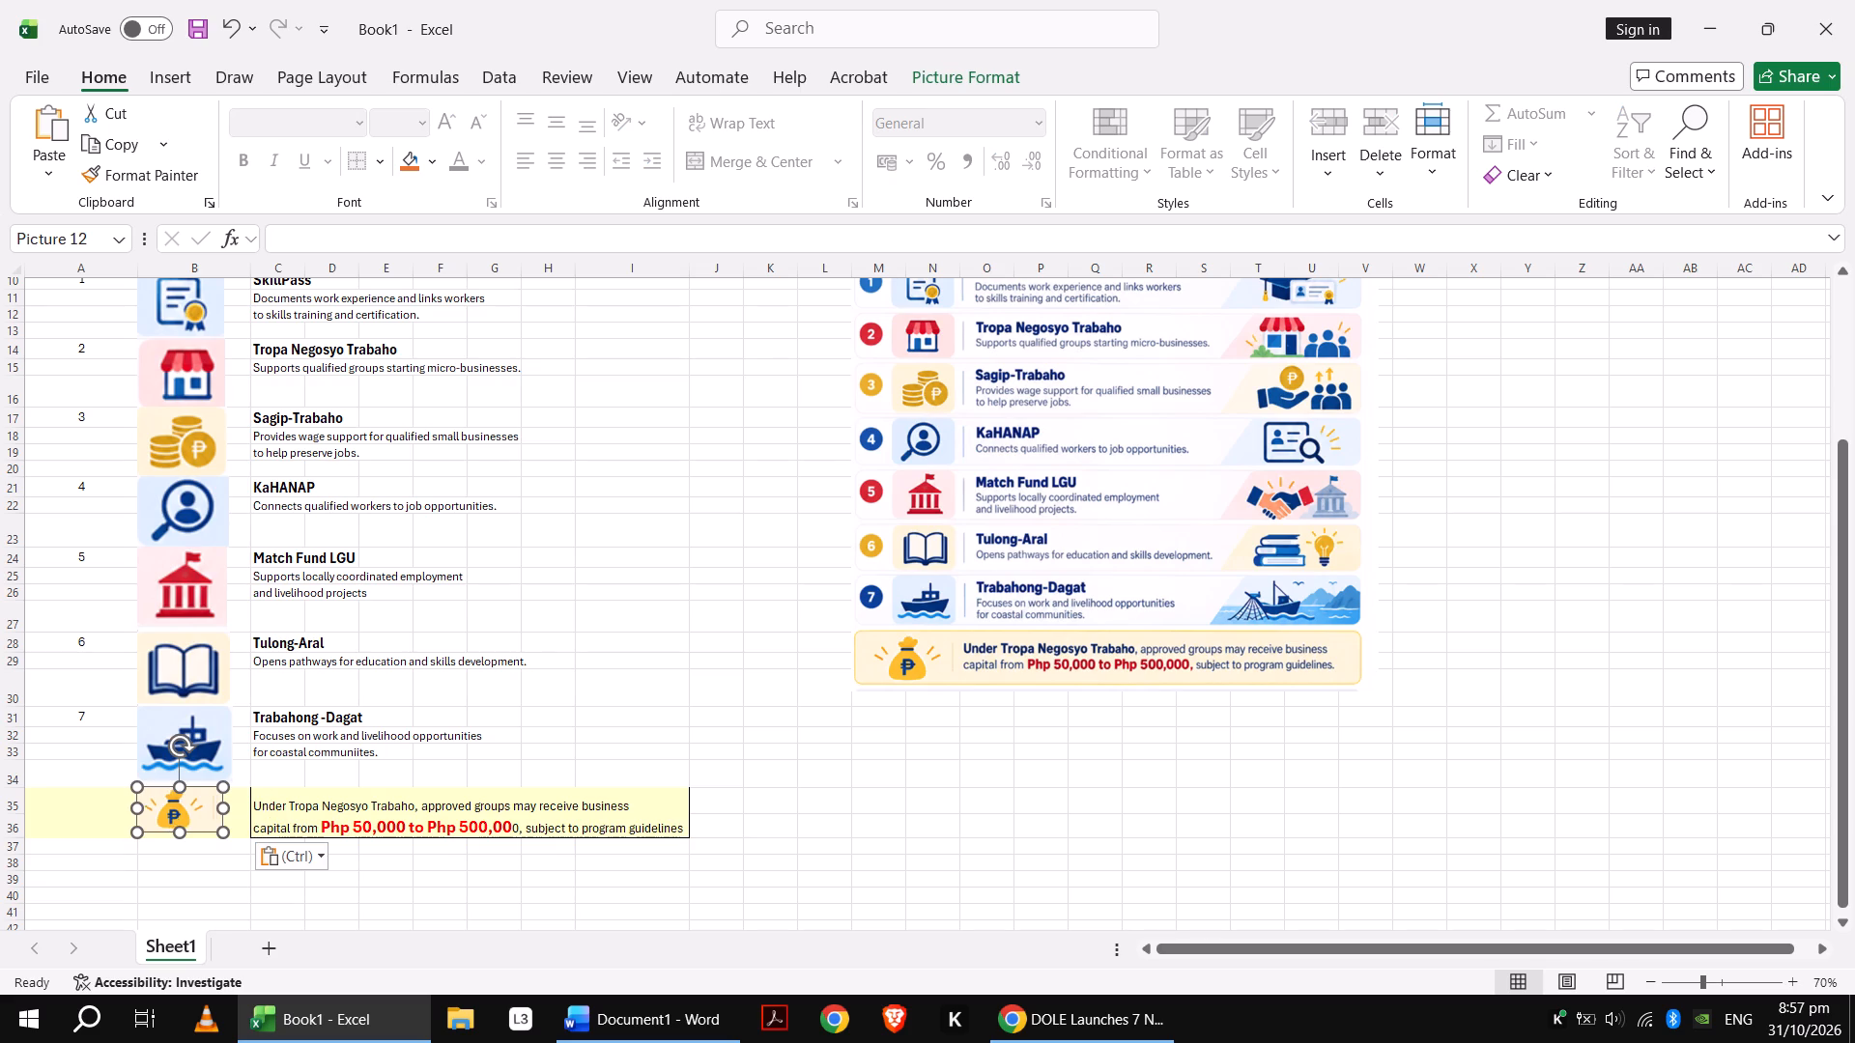
{"action": "left_click_drag", "start_coordinate": [175, 814], "coordinate": [154, 816]}
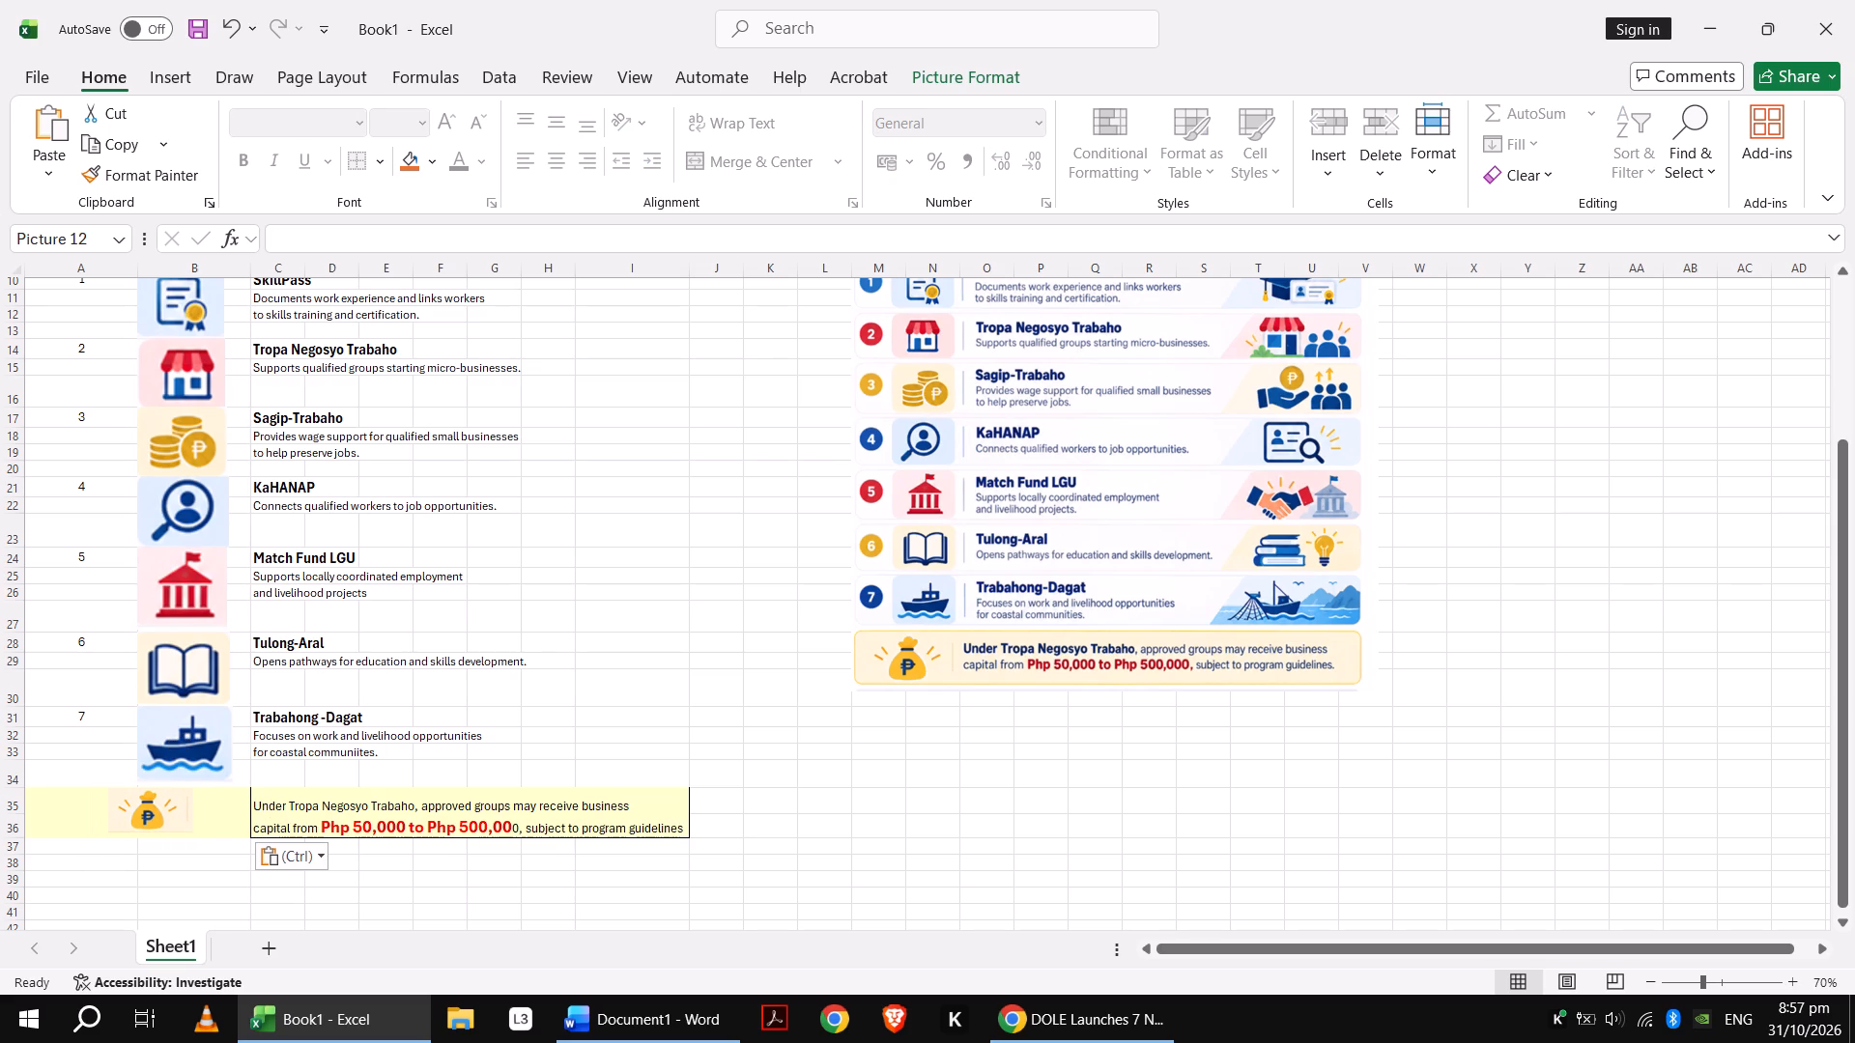
{"action": "left_click_drag", "start_coordinate": [154, 816], "coordinate": [146, 816]}
{"action": "left_click", "coordinate": [187, 832]}
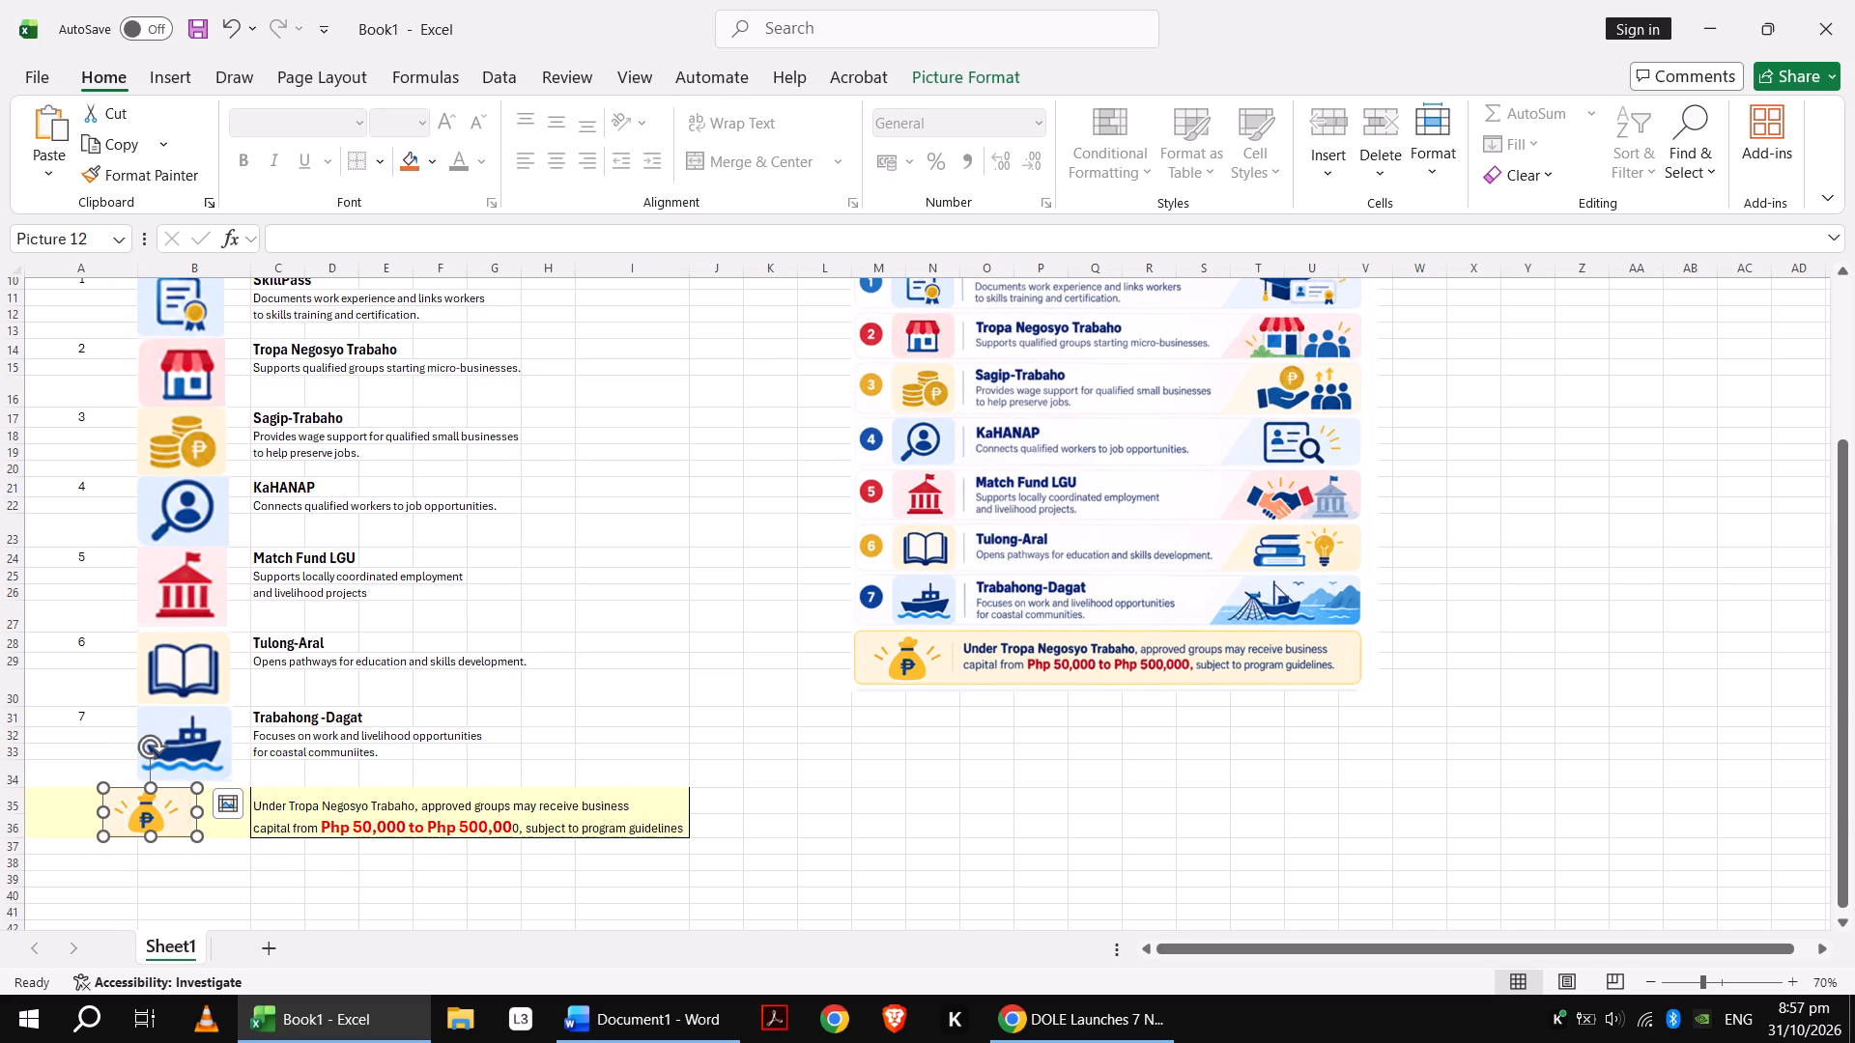
Narrow column A, which holds the programme numbers, to about two-thirds of its width.
{"action": "left_click_drag", "start_coordinate": [133, 260], "coordinate": [94, 274]}
{"action": "left_click", "coordinate": [136, 326]}
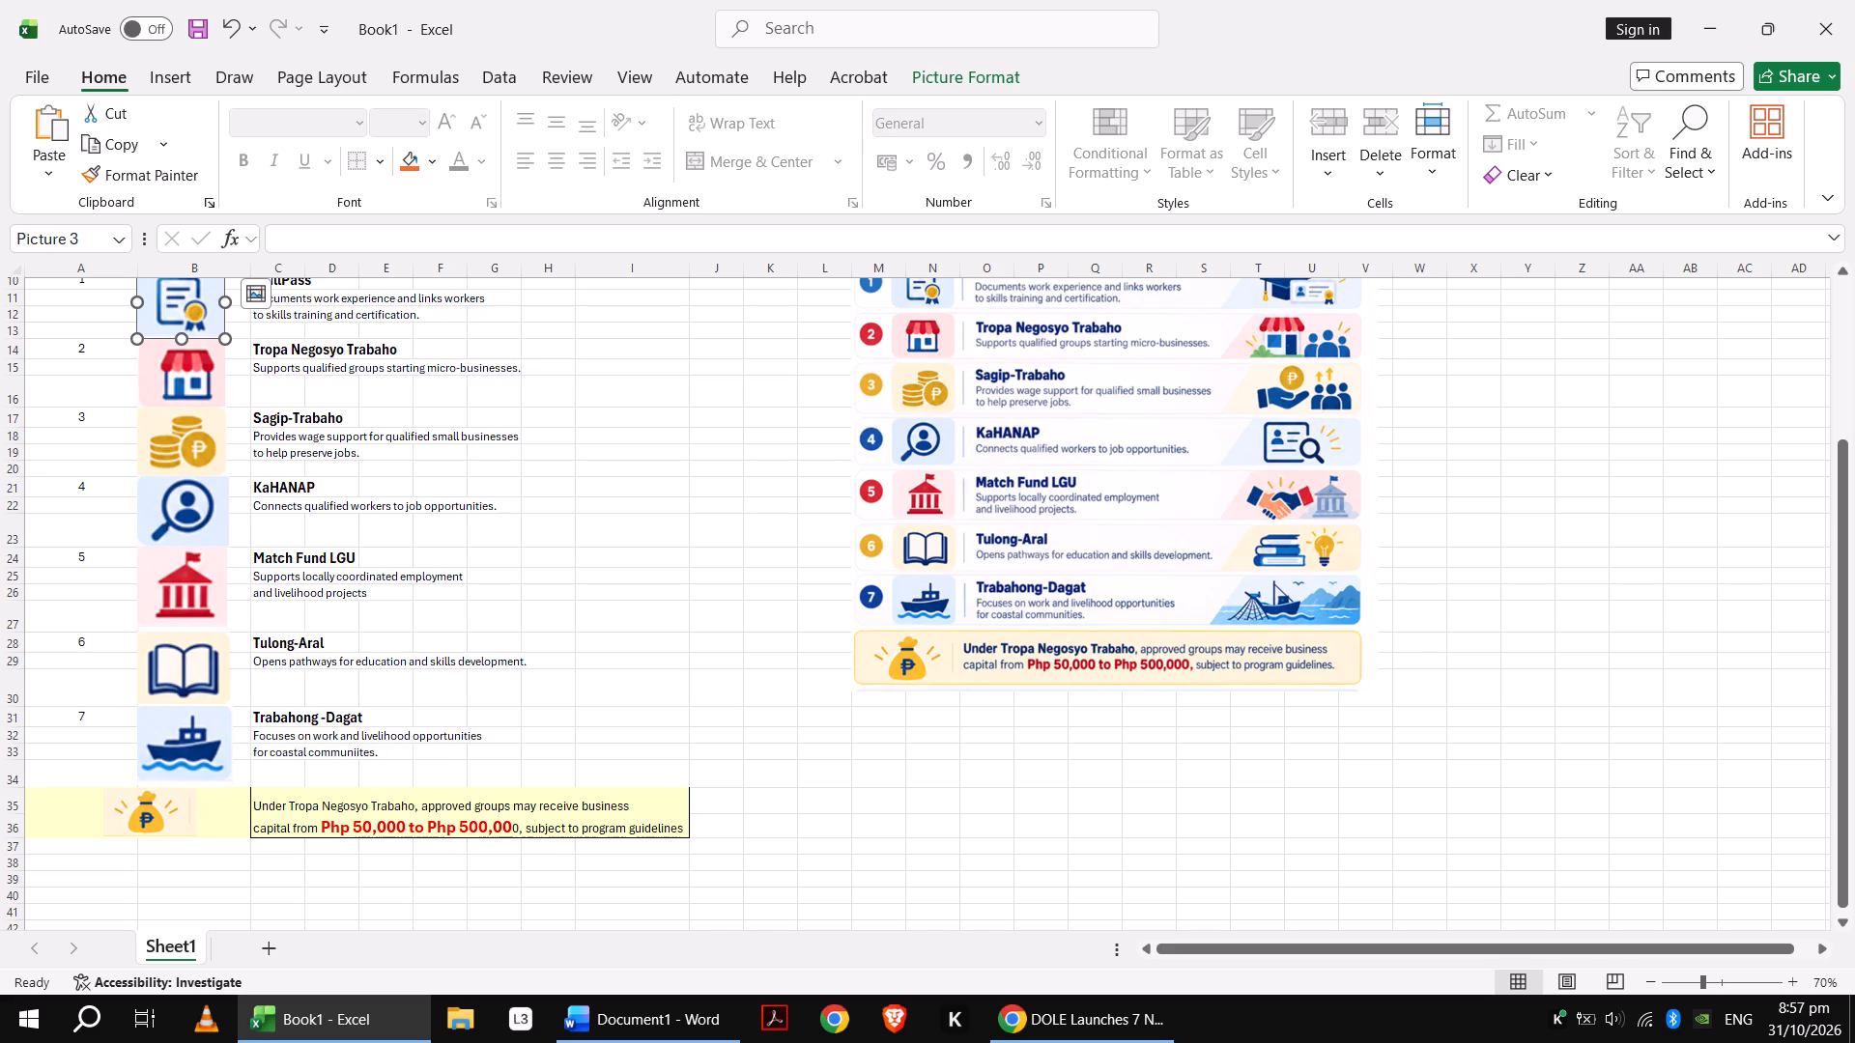
{"action": "left_click_drag", "start_coordinate": [130, 269], "coordinate": [85, 284]}
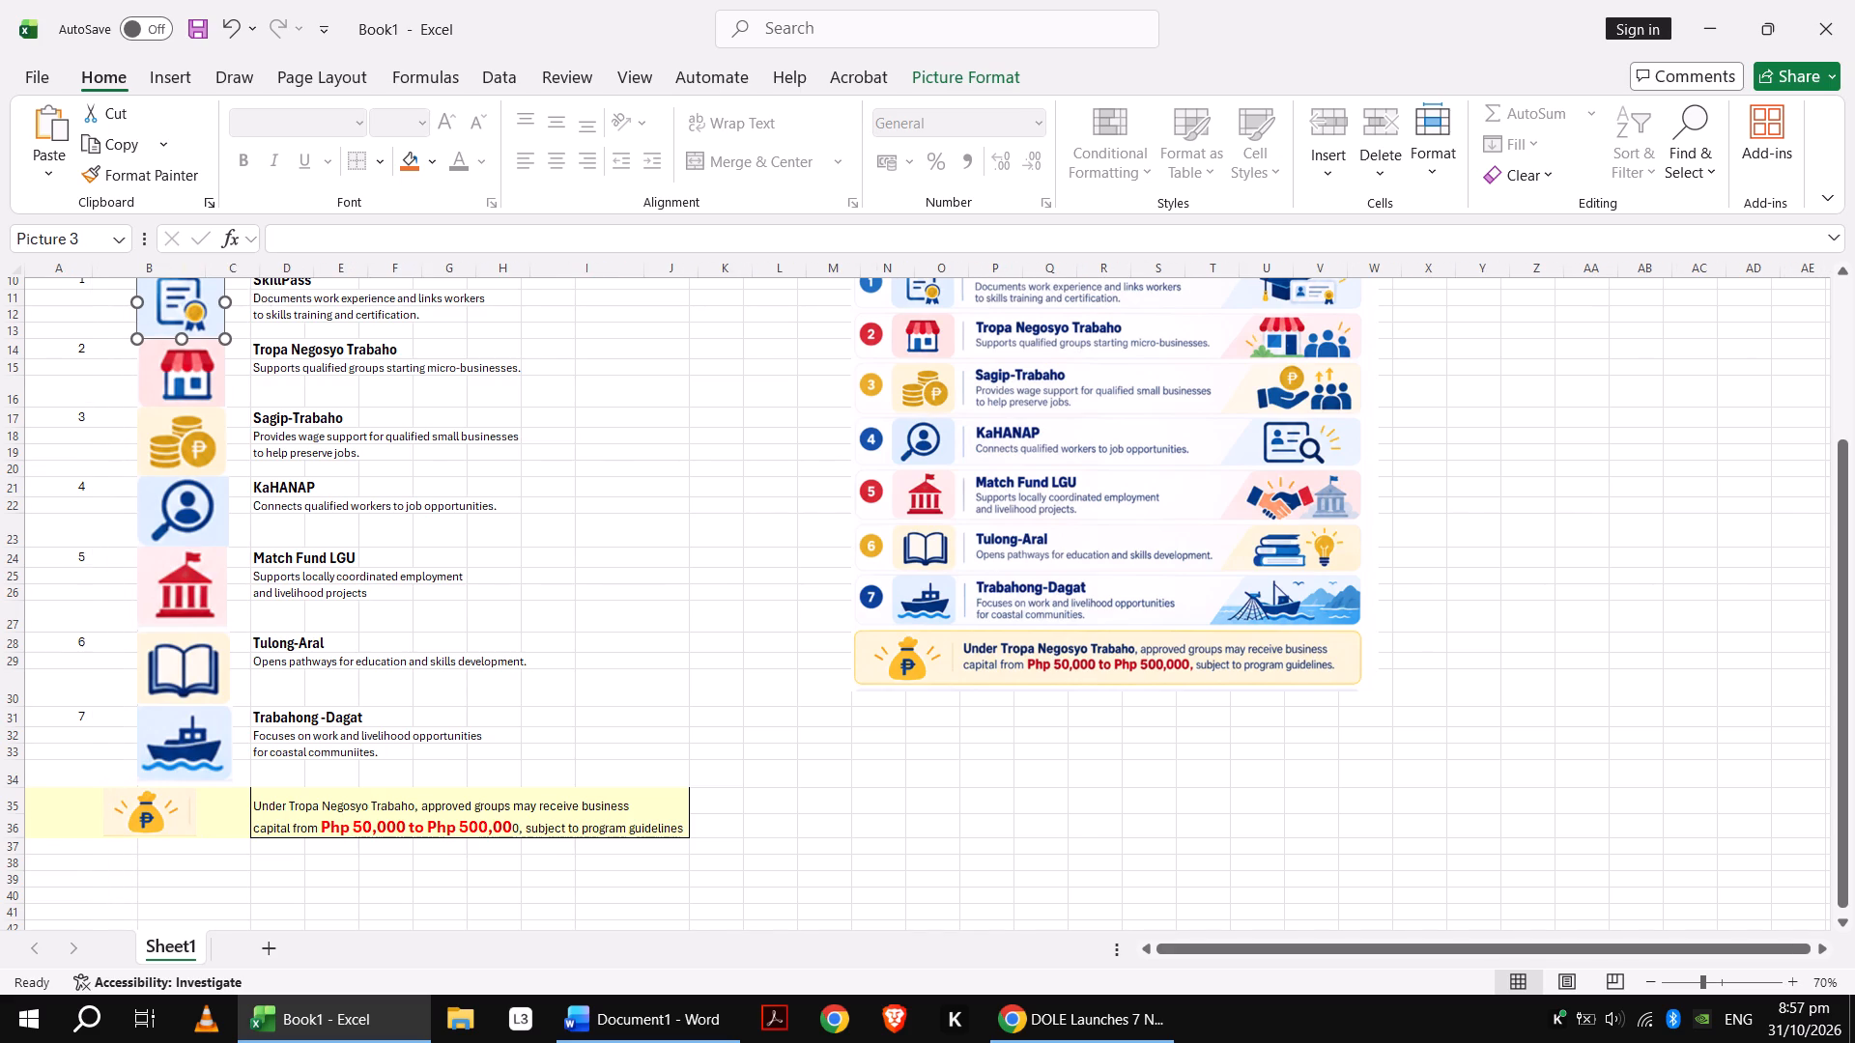
Snip the infographic's graduation-cap illustration, paste it at H10 and enlarge it to fit columns H to I of the SkillPass rows.
{"action": "scroll", "coordinate": [309, 607], "scroll_direction": "up", "scroll_amount": 6}
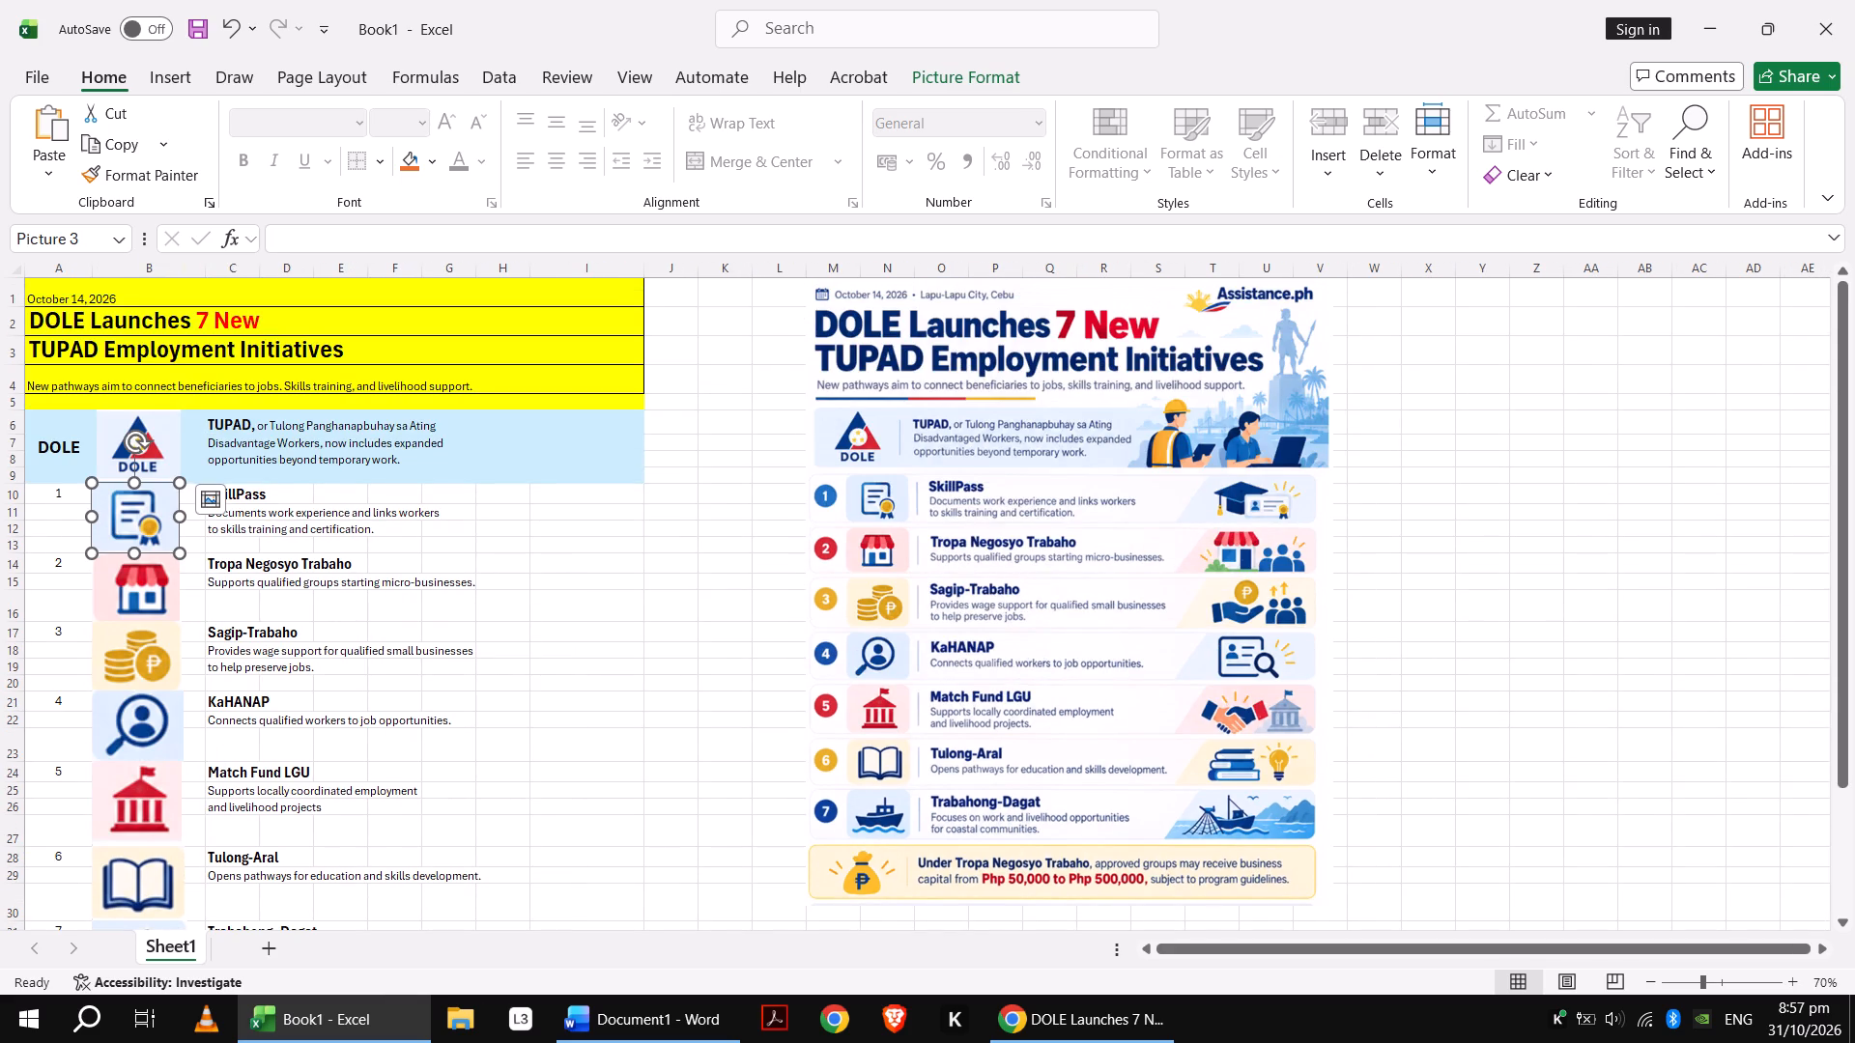
{"action": "scroll", "coordinate": [309, 607], "scroll_direction": "down", "scroll_amount": 2}
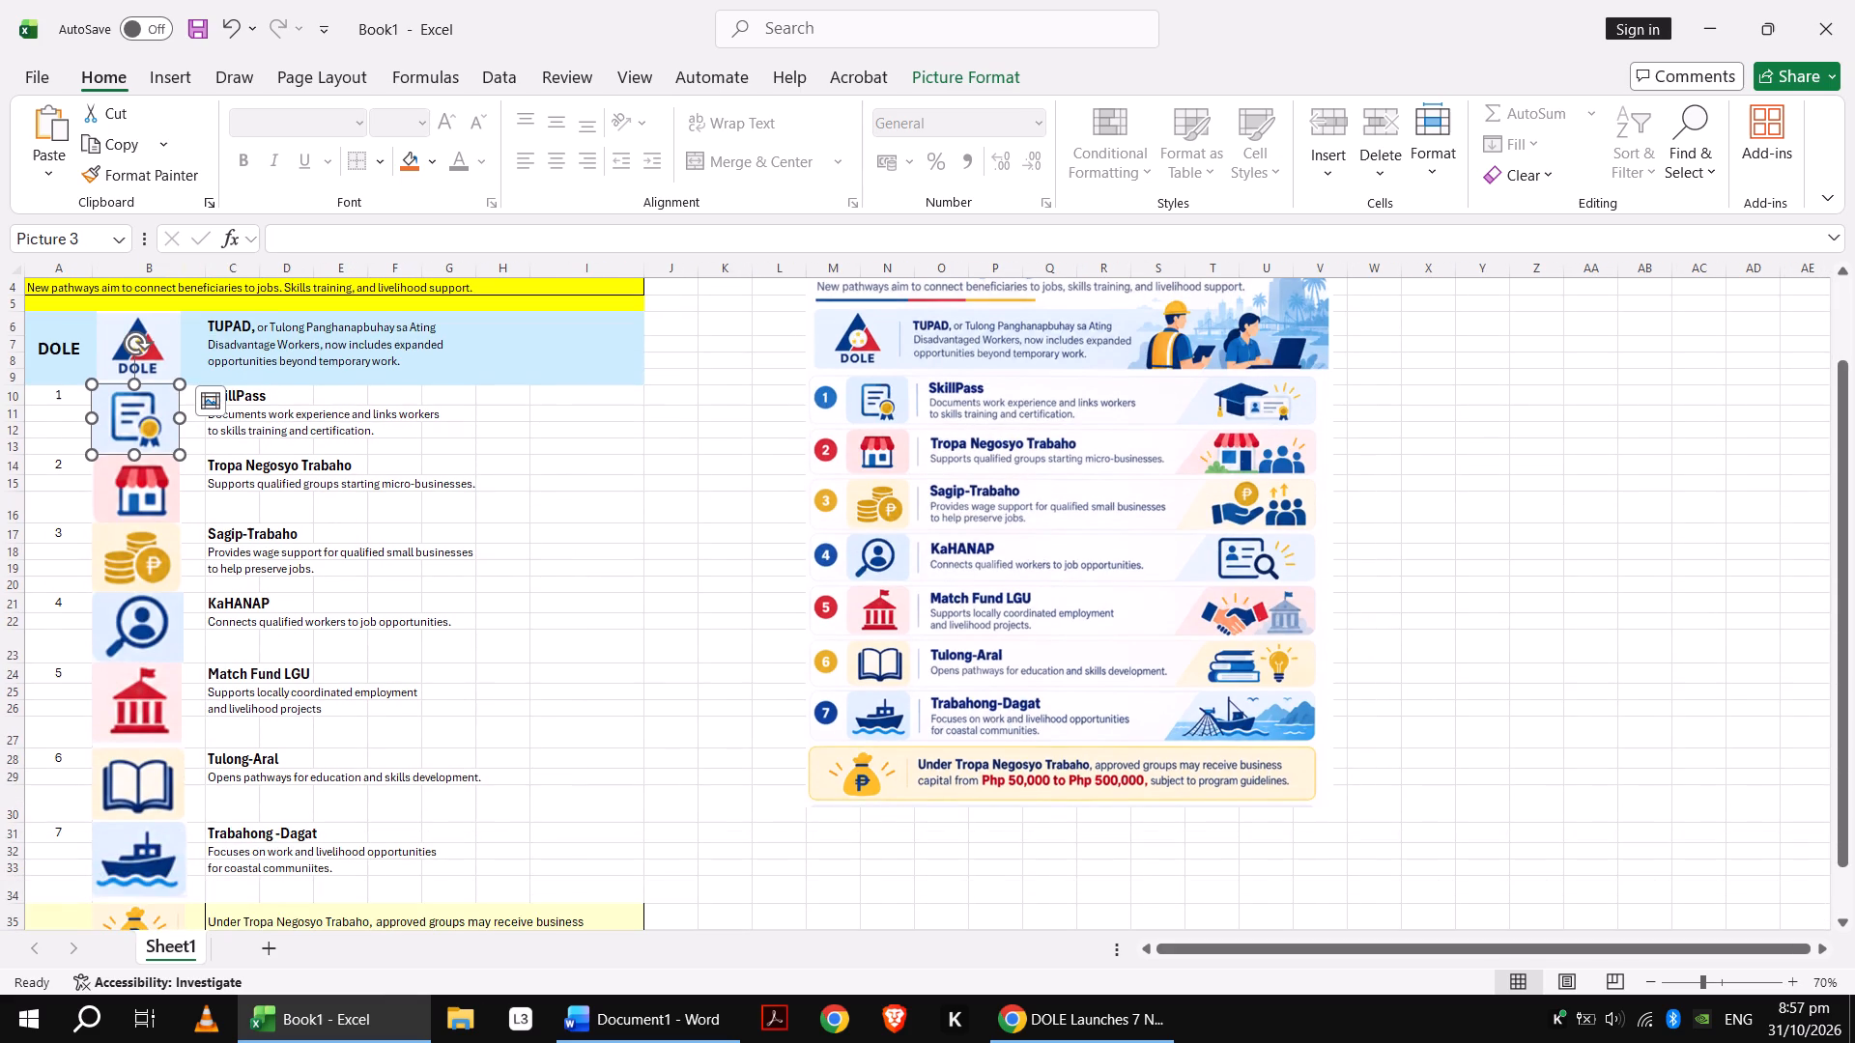
{"action": "scroll", "coordinate": [309, 607], "scroll_direction": "down", "scroll_amount": 1}
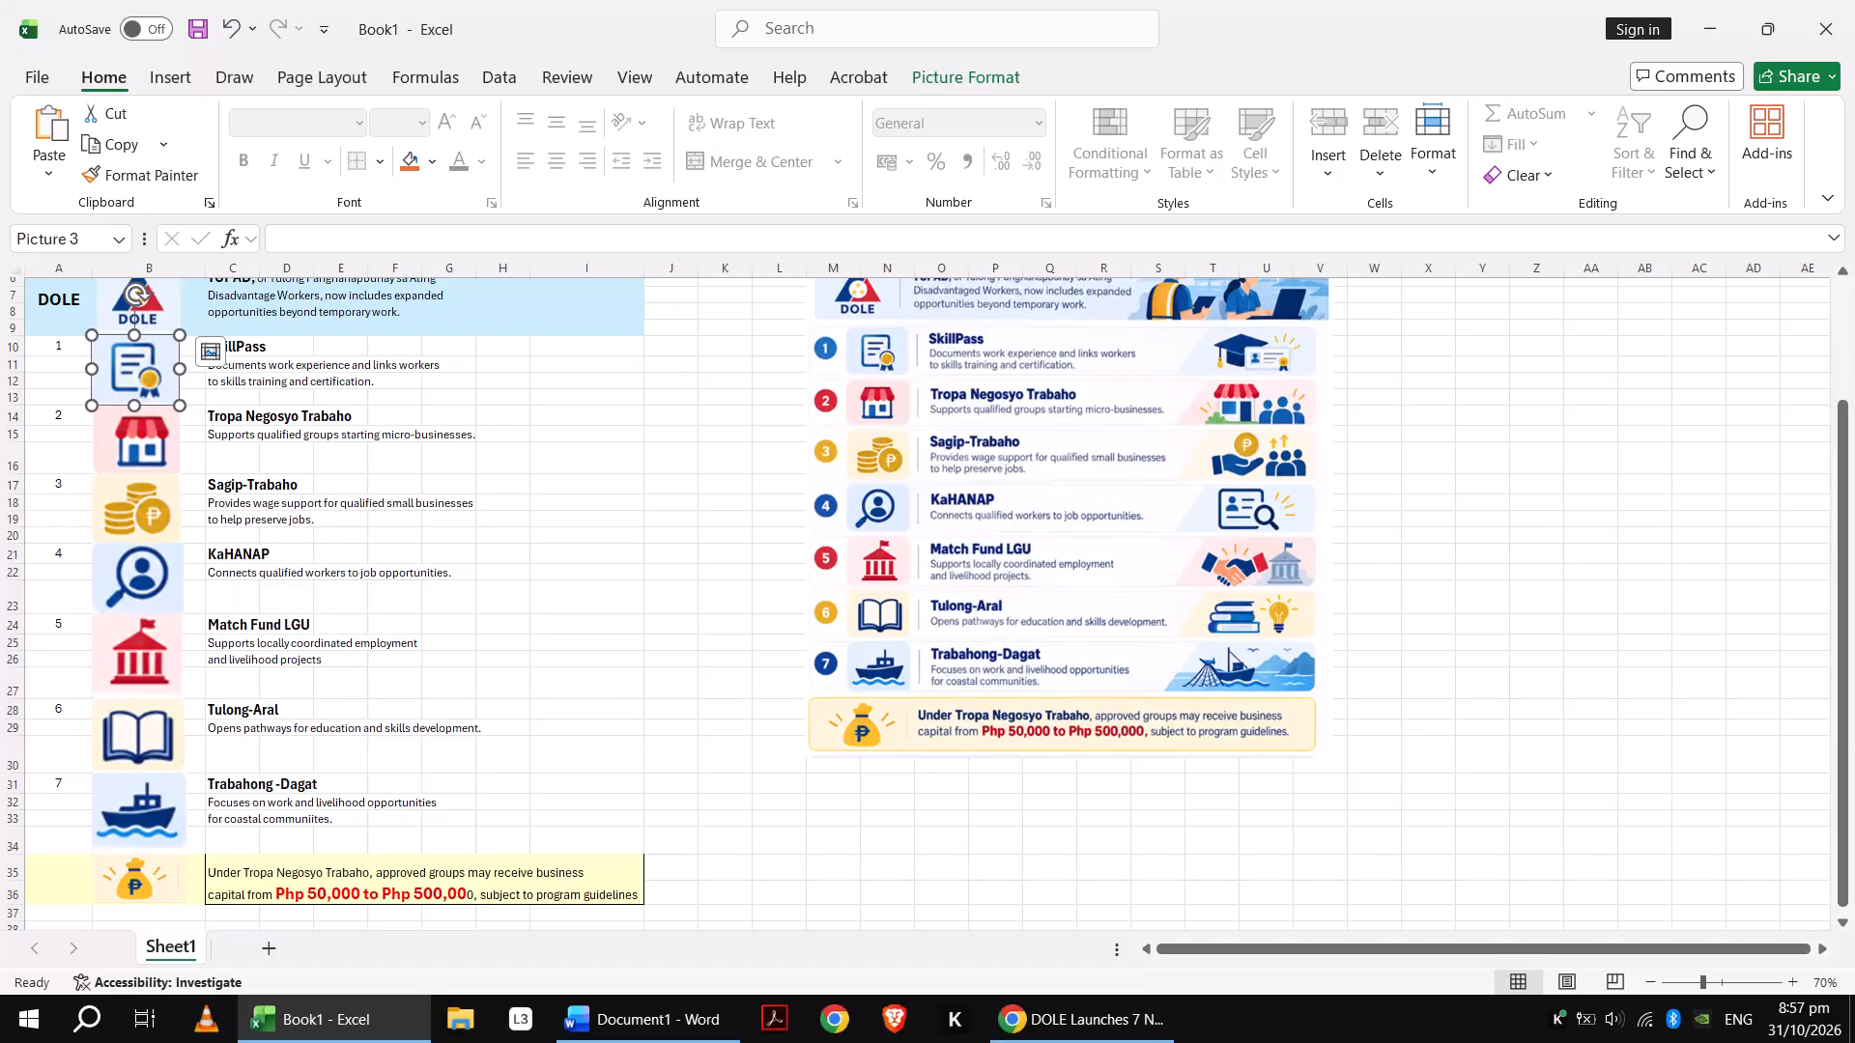
{"action": "scroll", "coordinate": [1225, 531], "scroll_direction": "up", "scroll_amount": 1}
{"action": "left_click", "coordinate": [691, 538]}
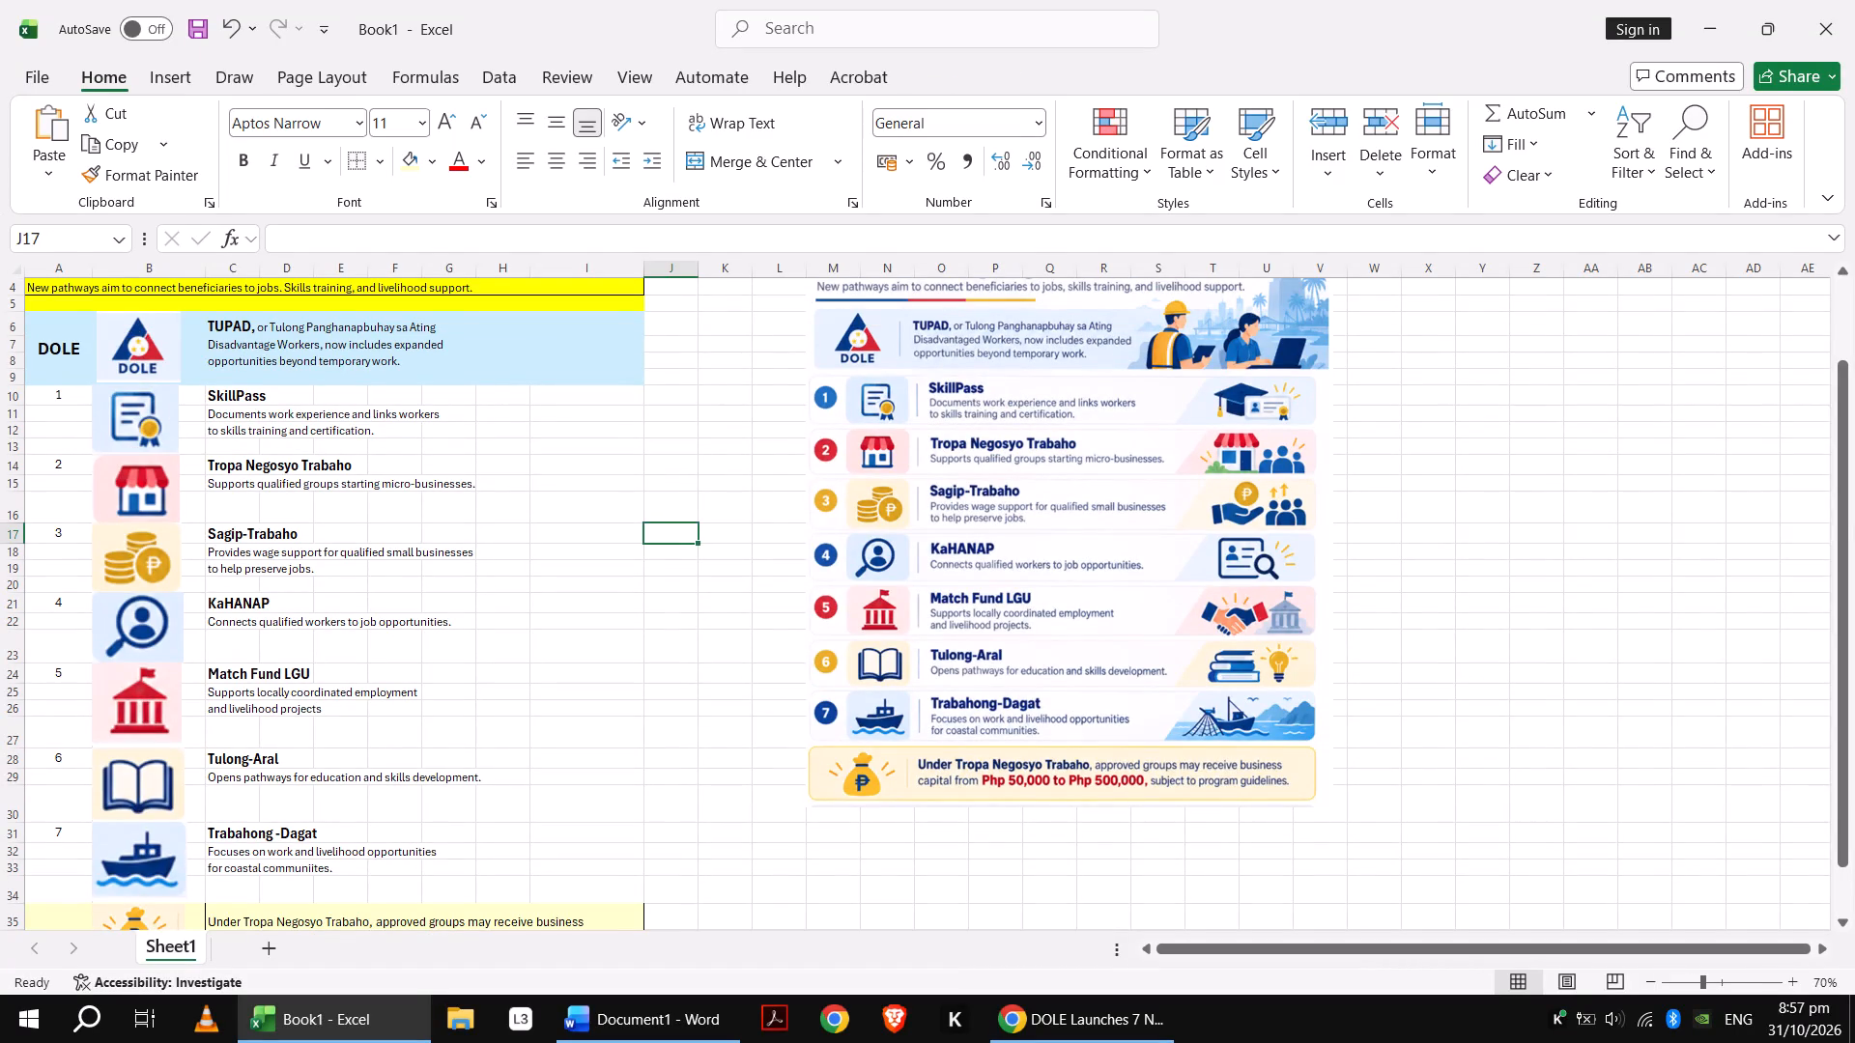
{"action": "key", "text": "Print"}
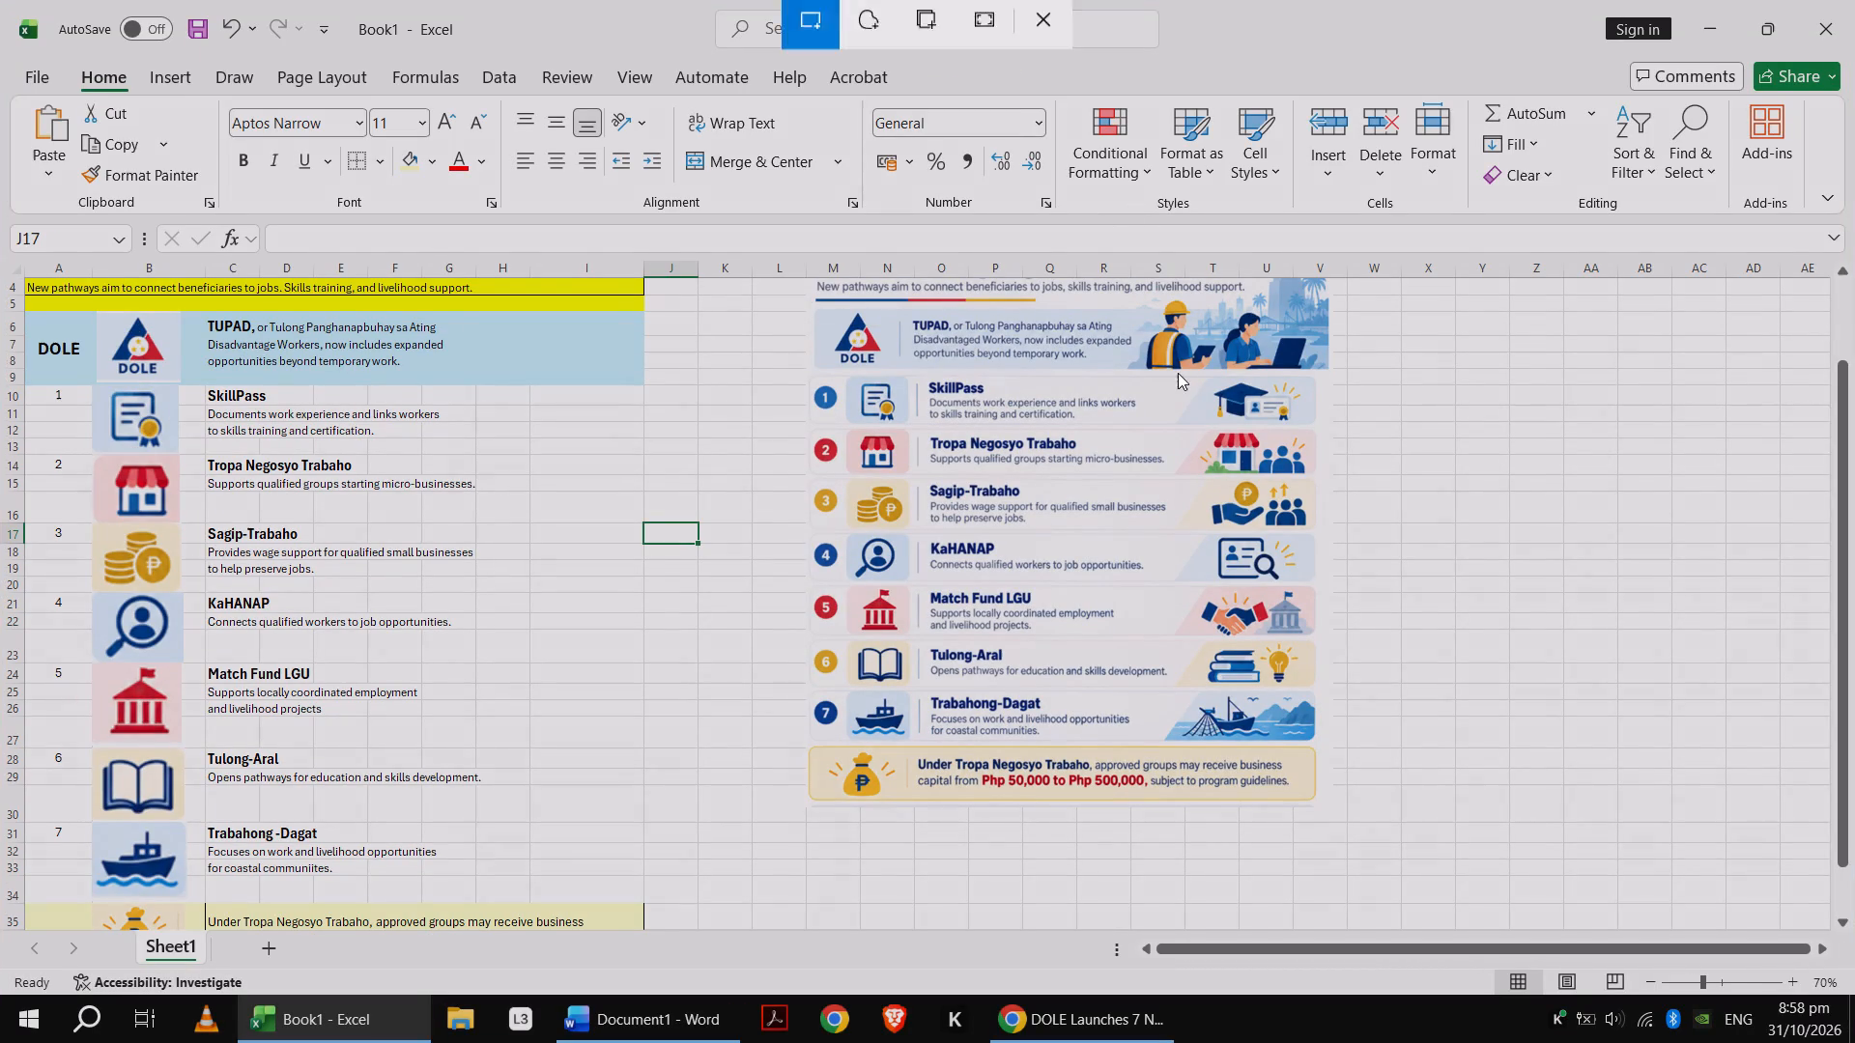
{"action": "left_click_drag", "start_coordinate": [1179, 377], "coordinate": [1314, 425]}
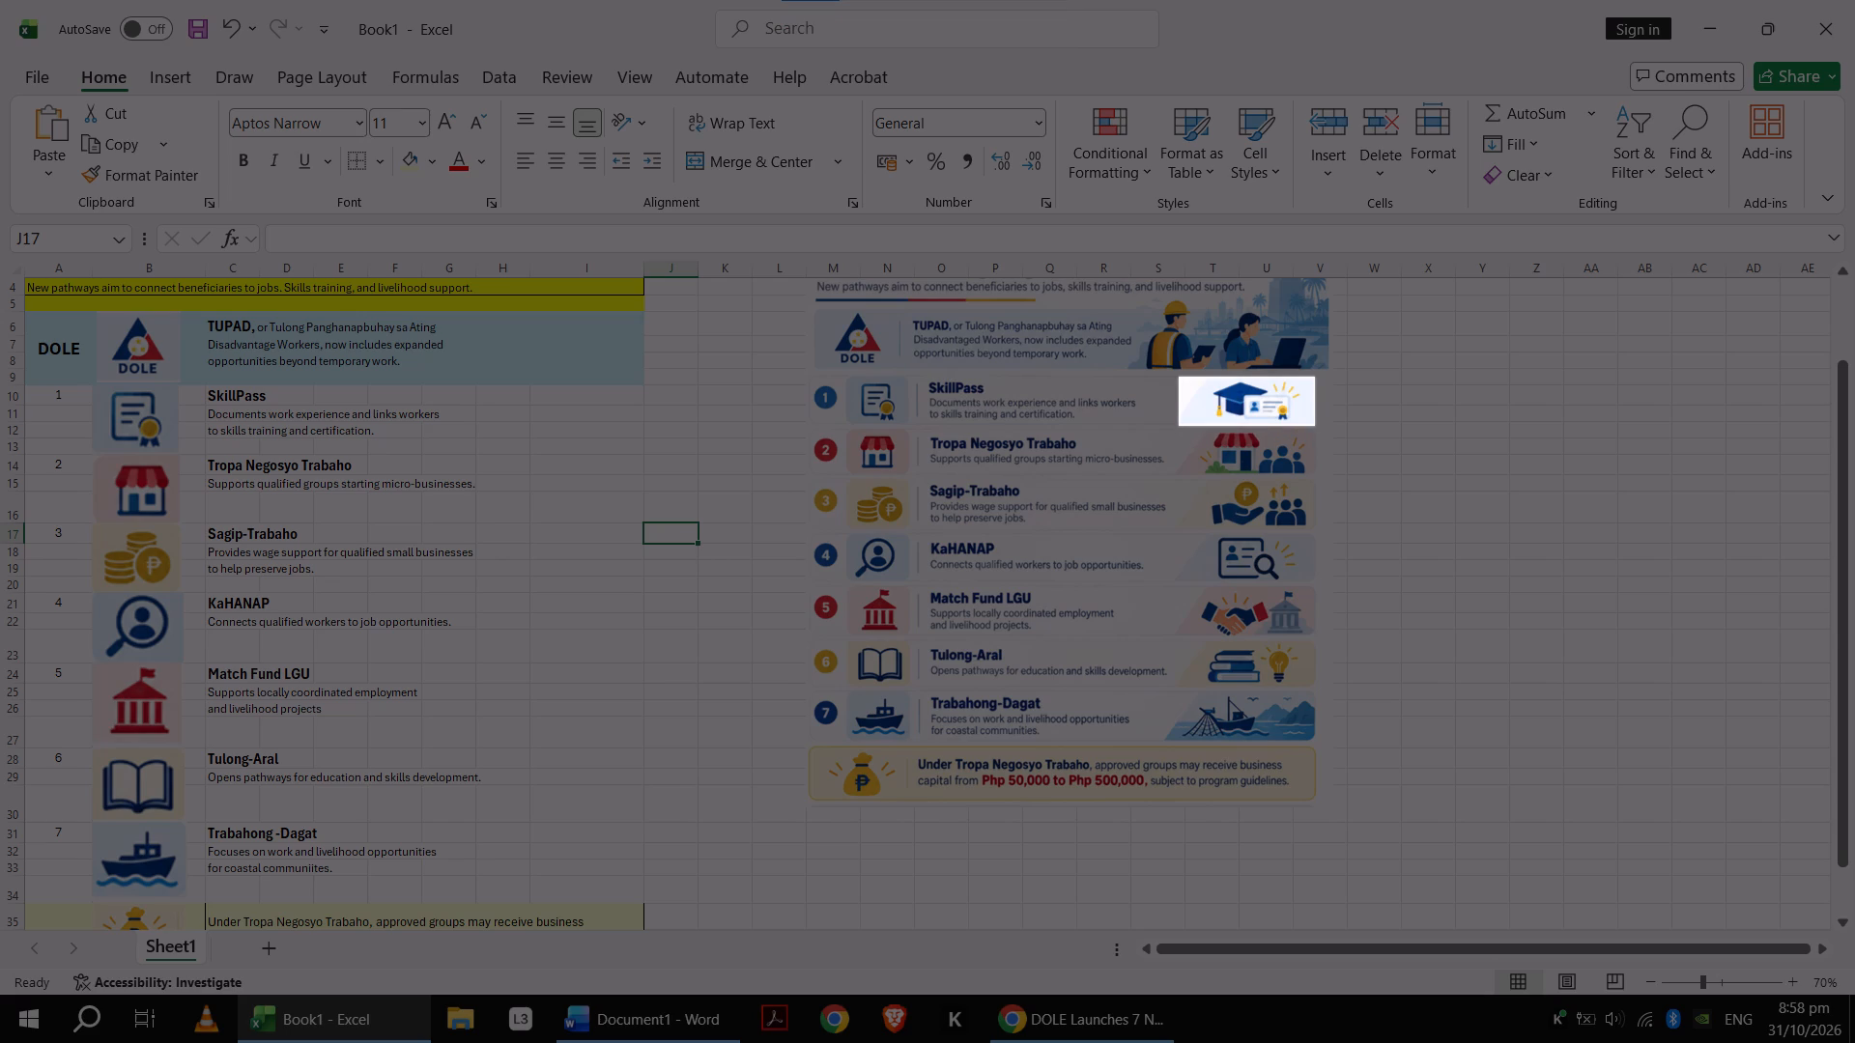
{"action": "left_click_drag", "start_coordinate": [1314, 425], "coordinate": [1313, 425]}
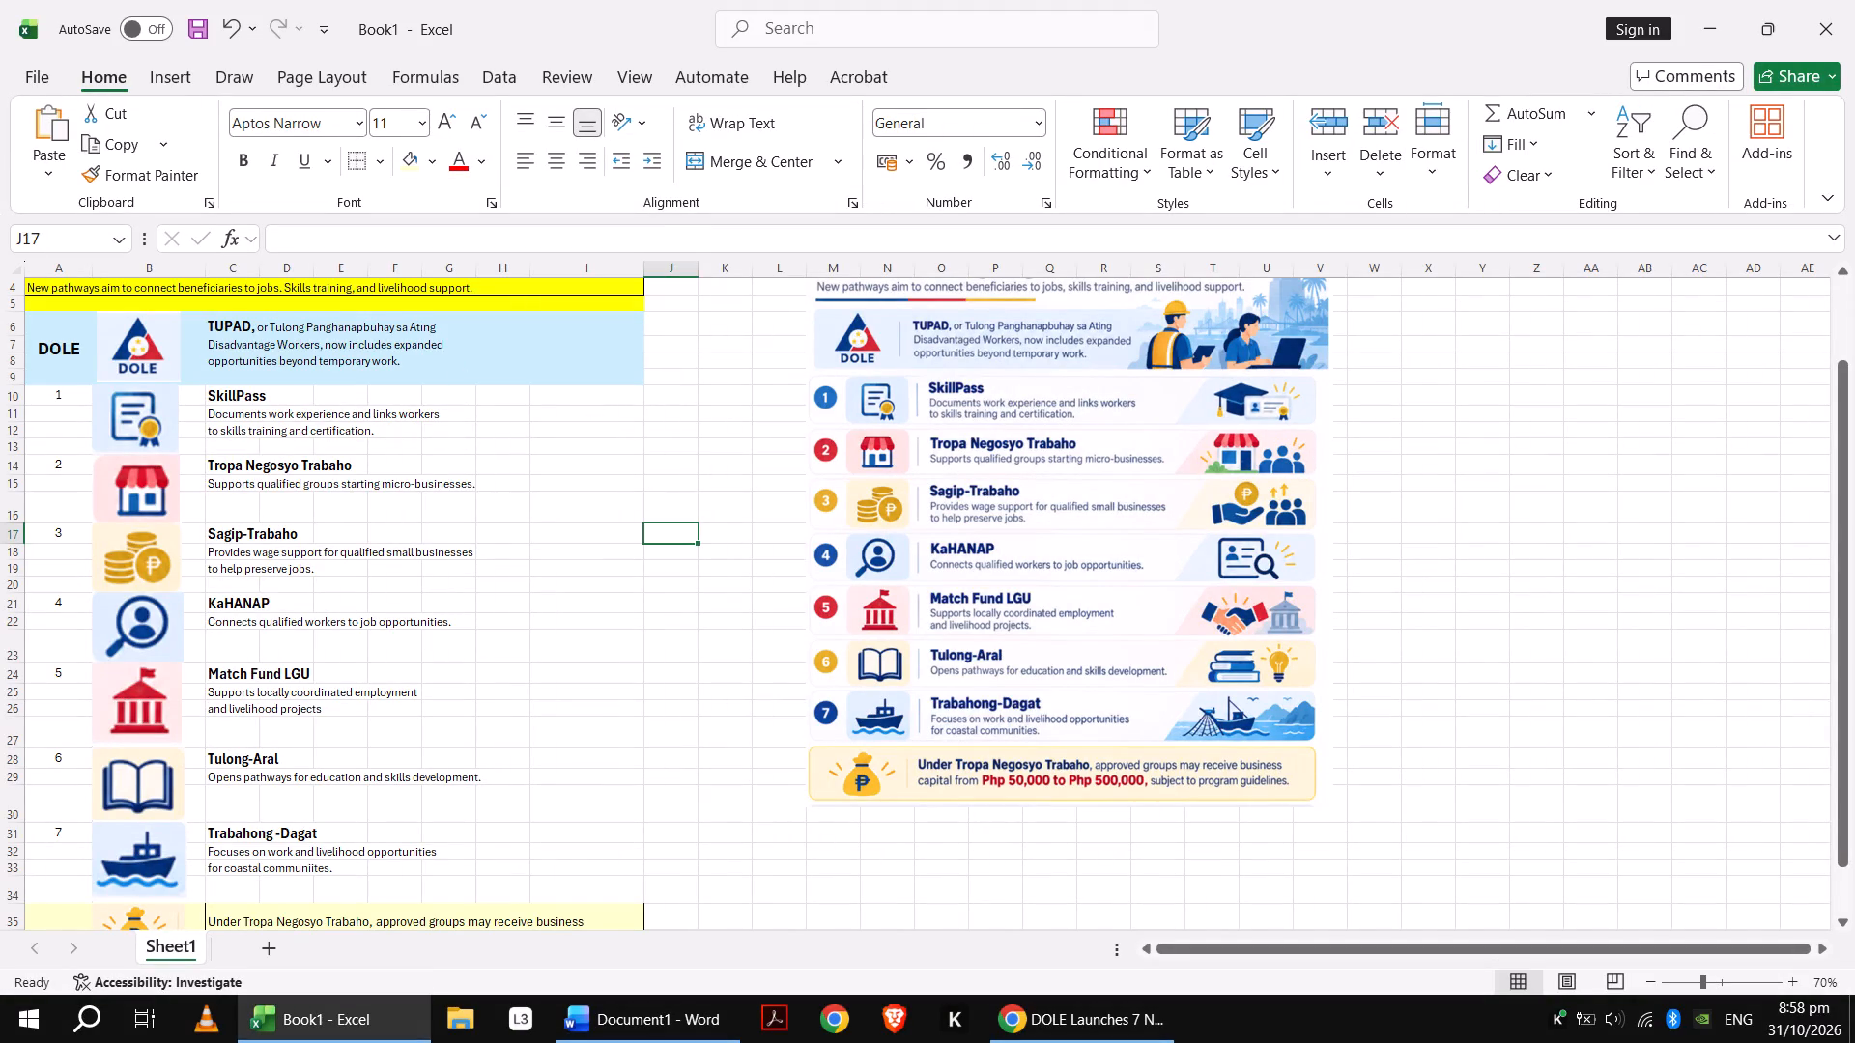
{"action": "left_click", "coordinate": [500, 402]}
{"action": "key", "text": "ctrl+v"}
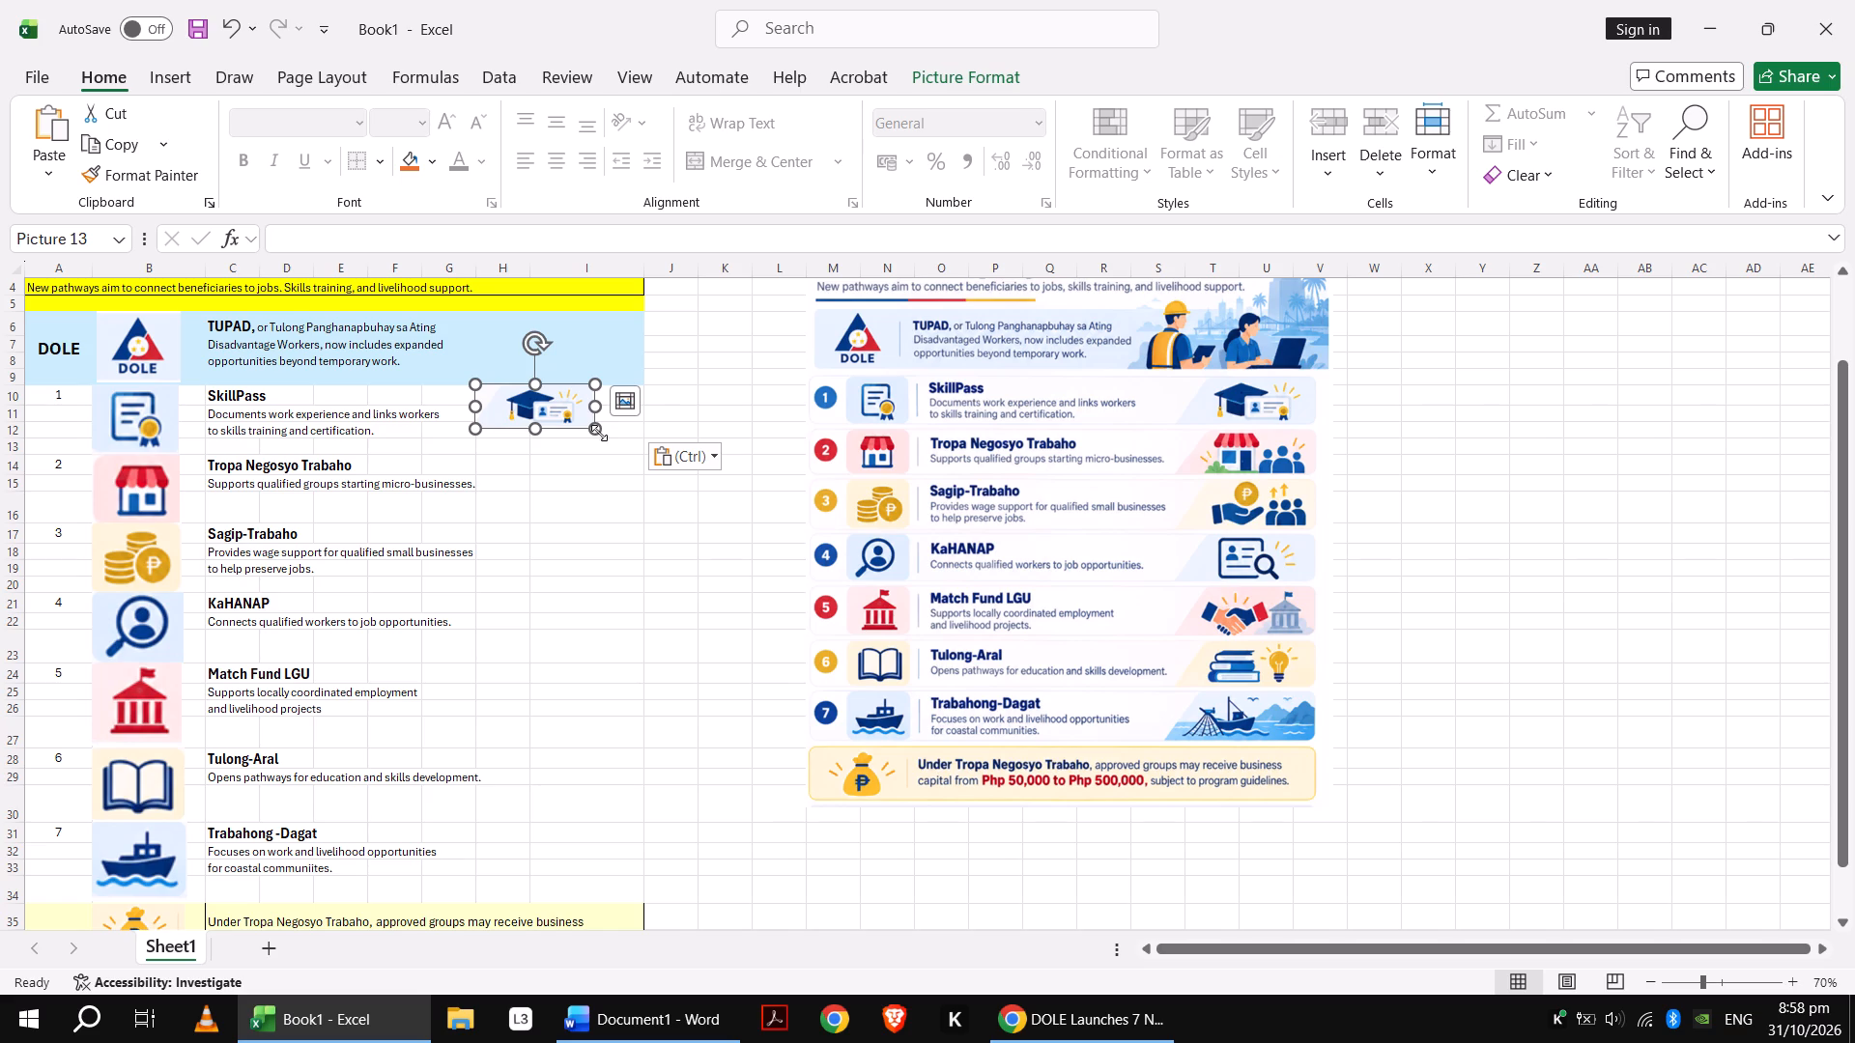
{"action": "left_click_drag", "start_coordinate": [601, 432], "coordinate": [633, 445]}
{"action": "left_click_drag", "start_coordinate": [587, 413], "coordinate": [590, 424]}
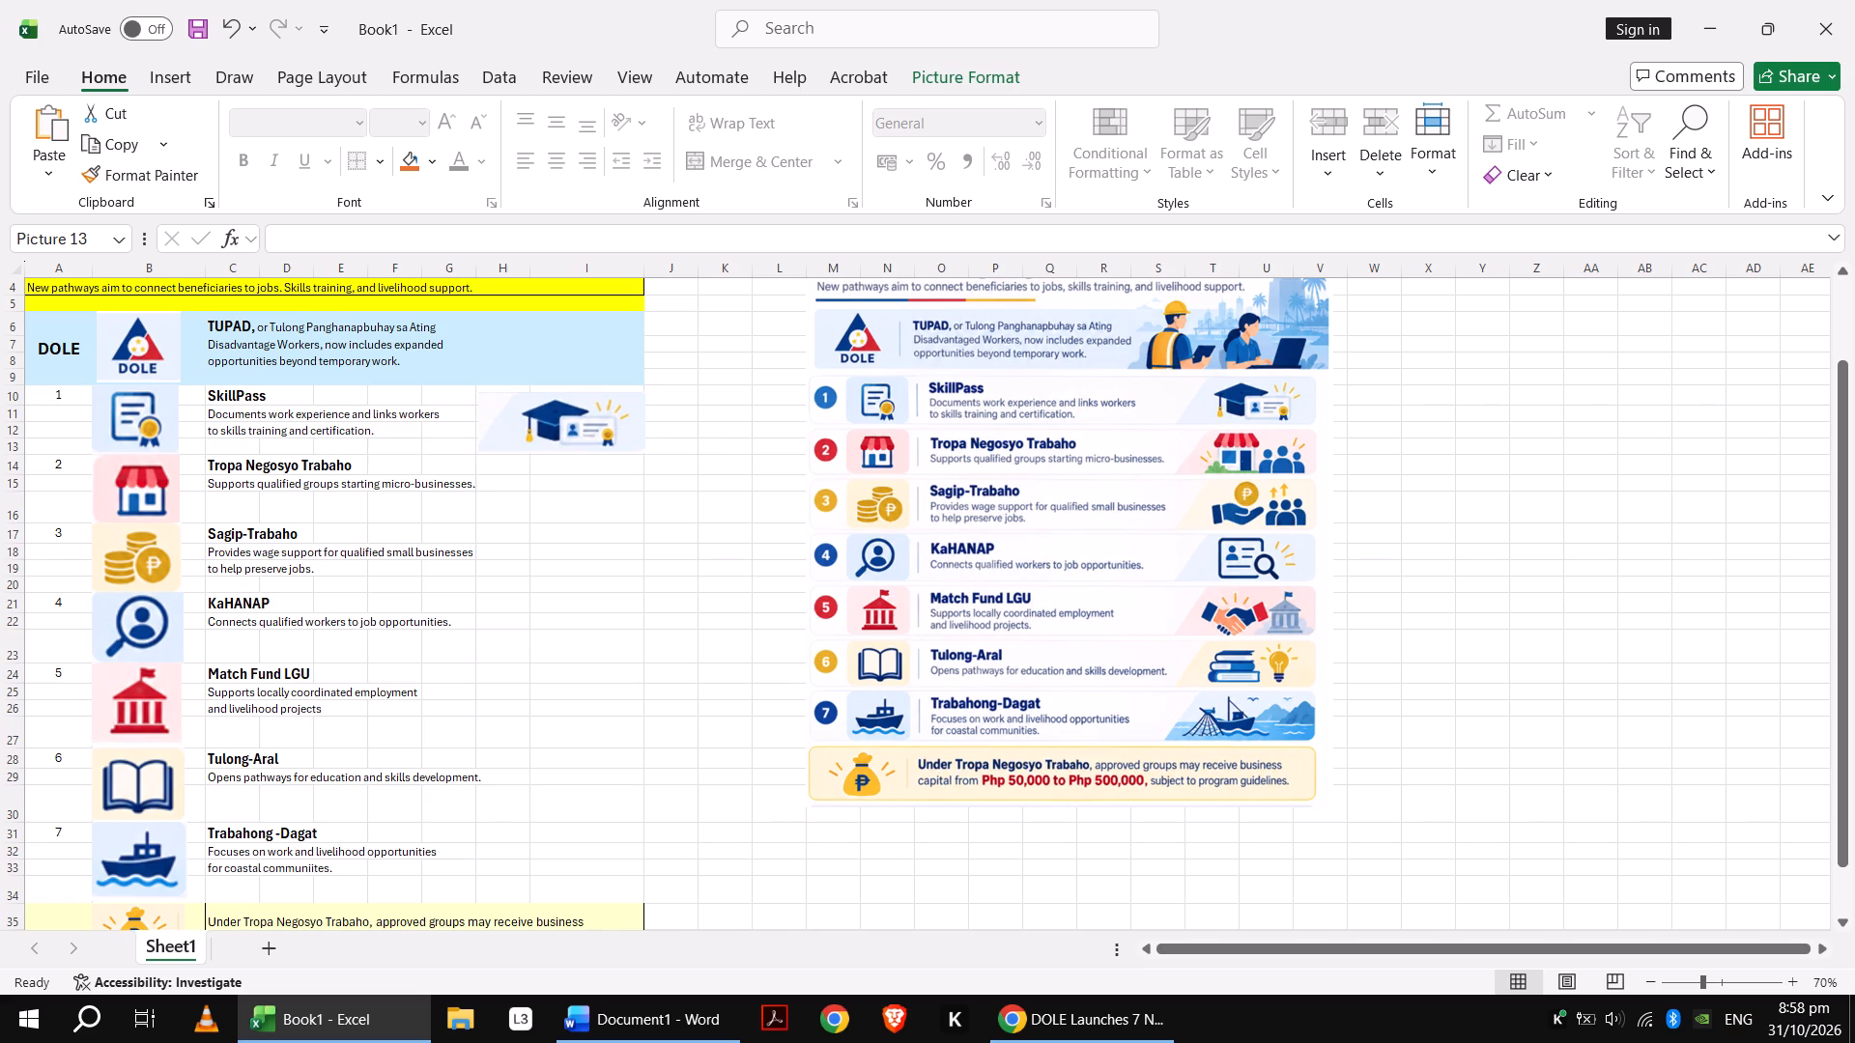
{"action": "left_click_drag", "start_coordinate": [590, 424], "coordinate": [589, 425]}
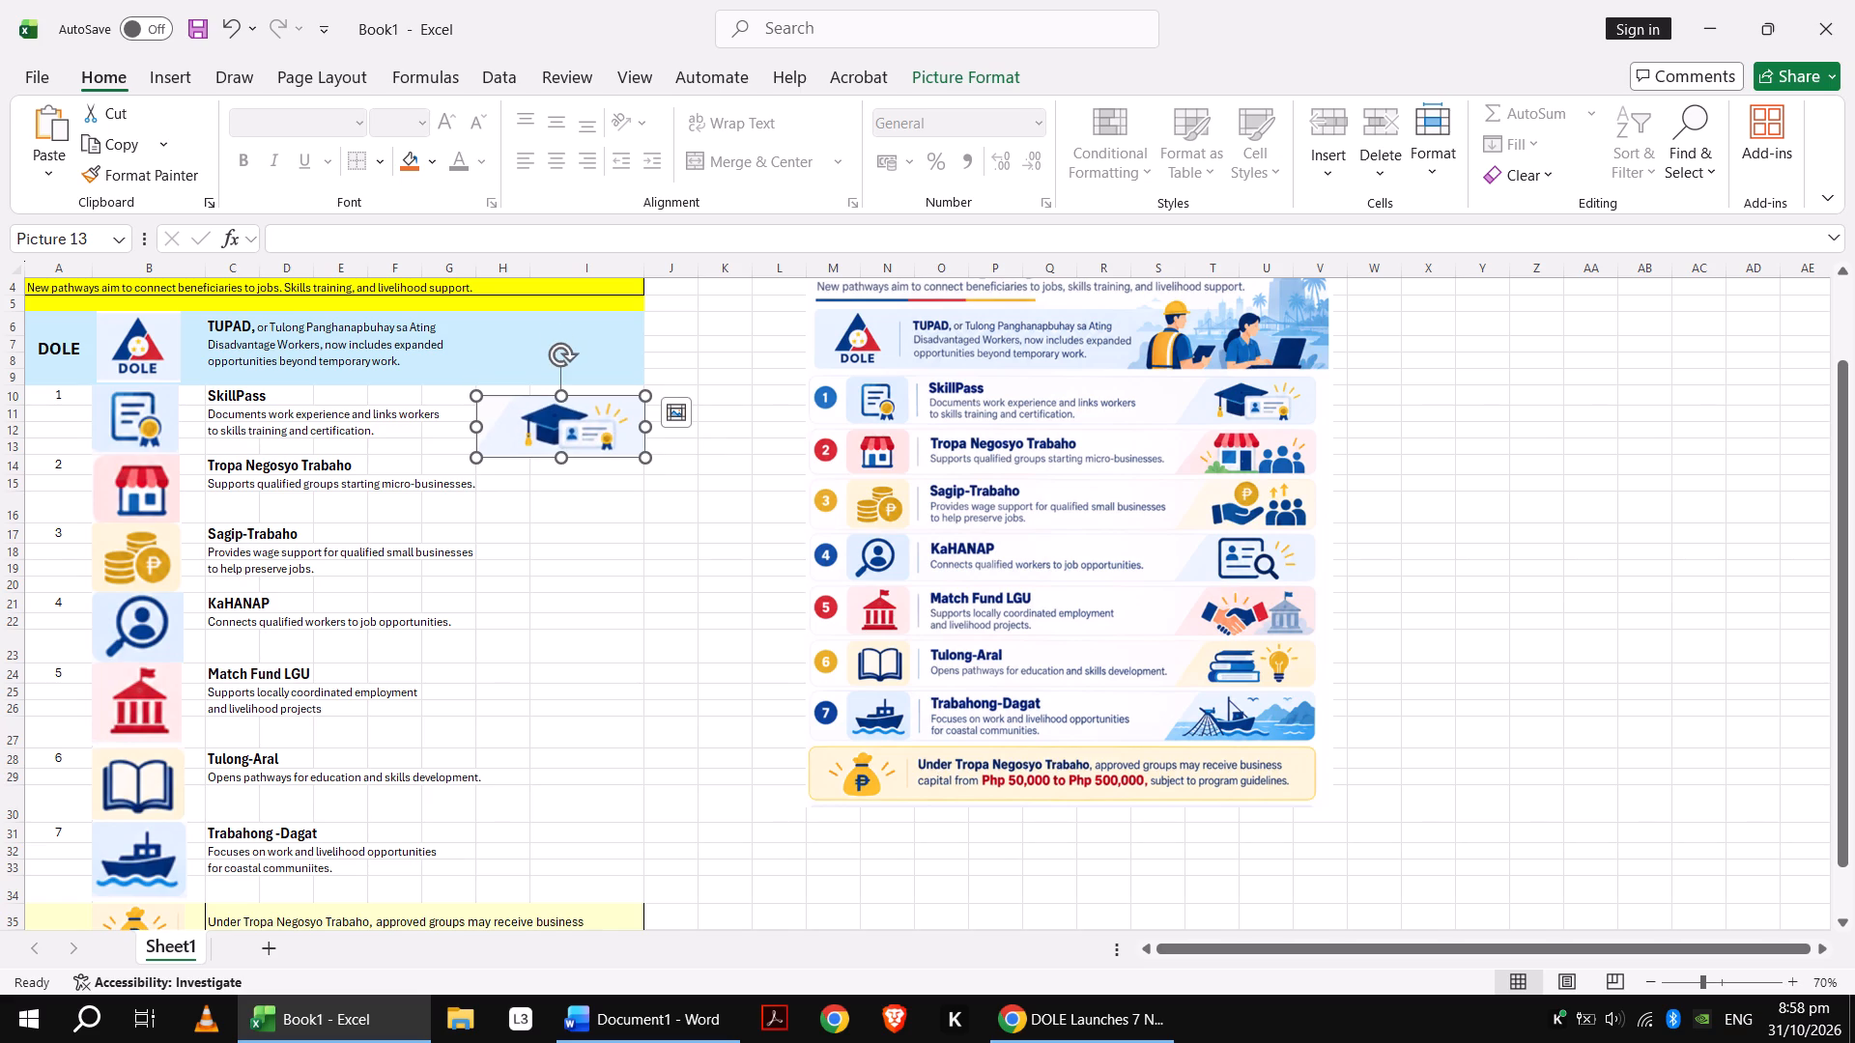
Snip the infographic's shop-and-people illustration, paste it at H14 and enlarge it across columns H to I beside Tropa Negosyo Trabaho.
{"action": "key", "text": "Print"}
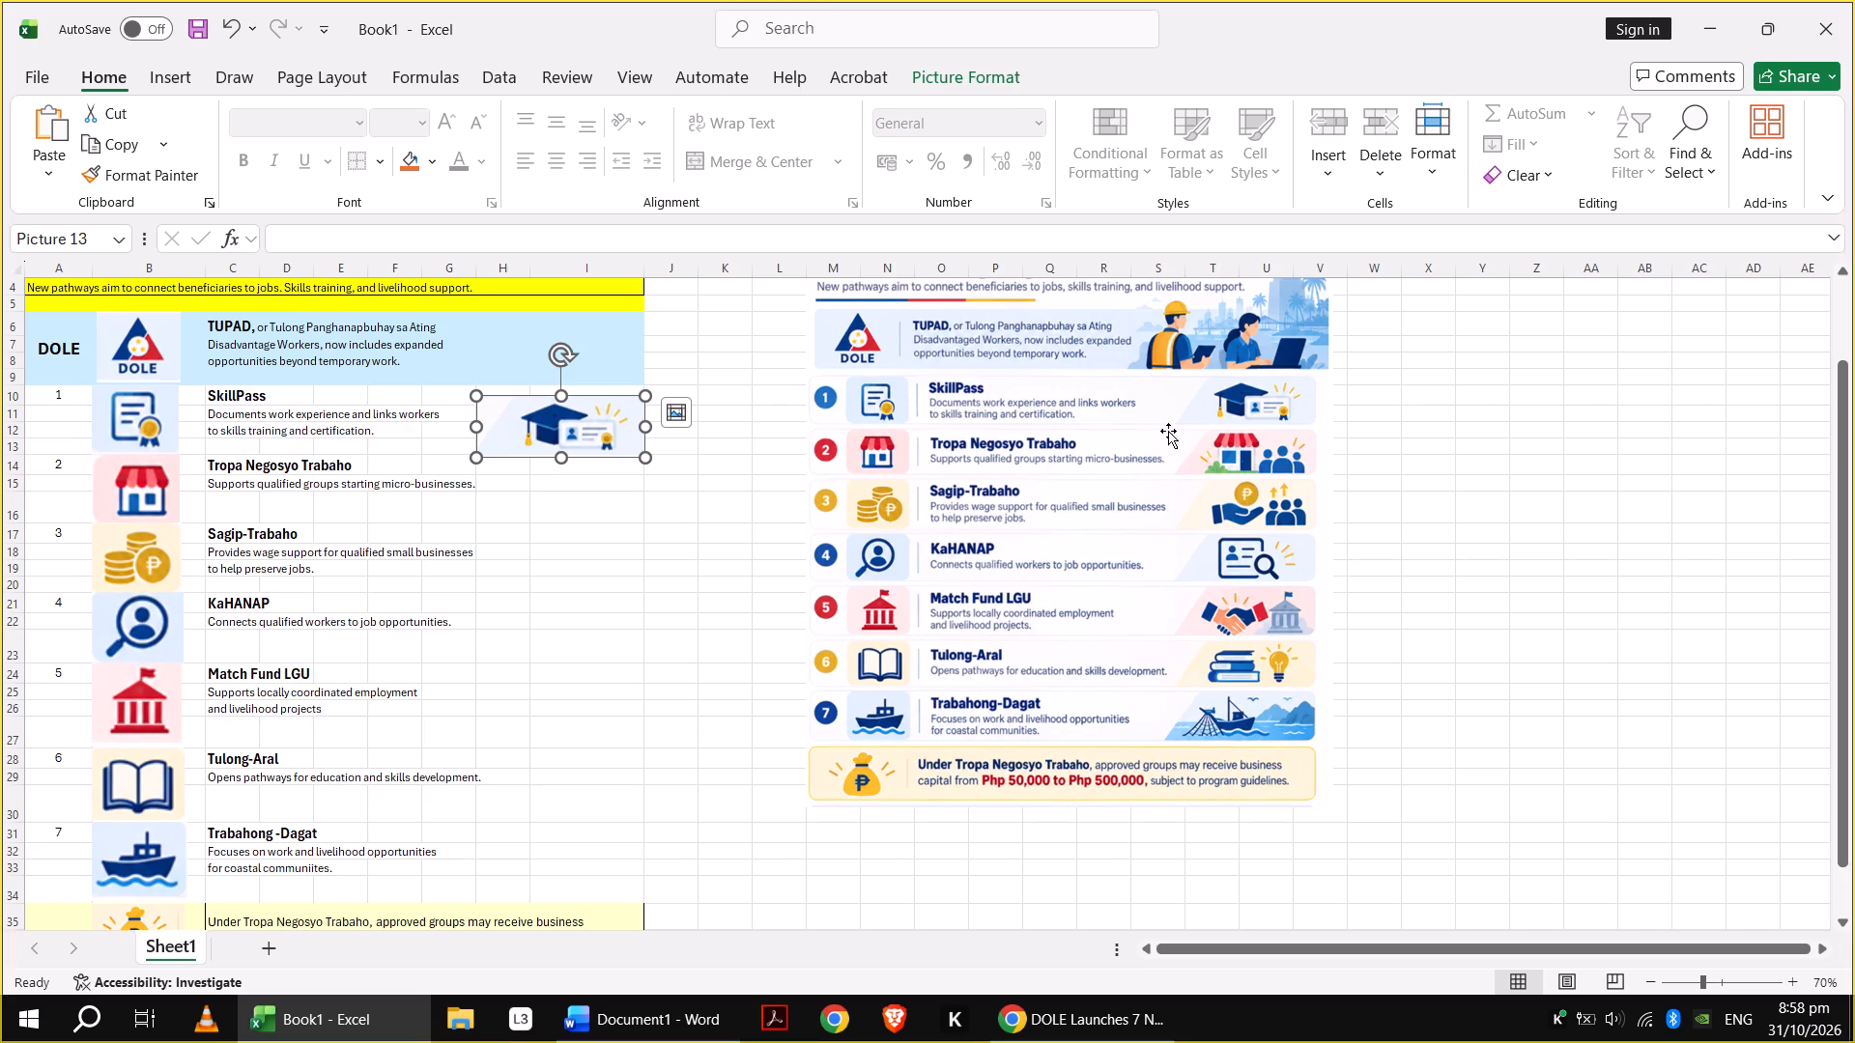
{"action": "left_click_drag", "start_coordinate": [1168, 431], "coordinate": [1295, 478]}
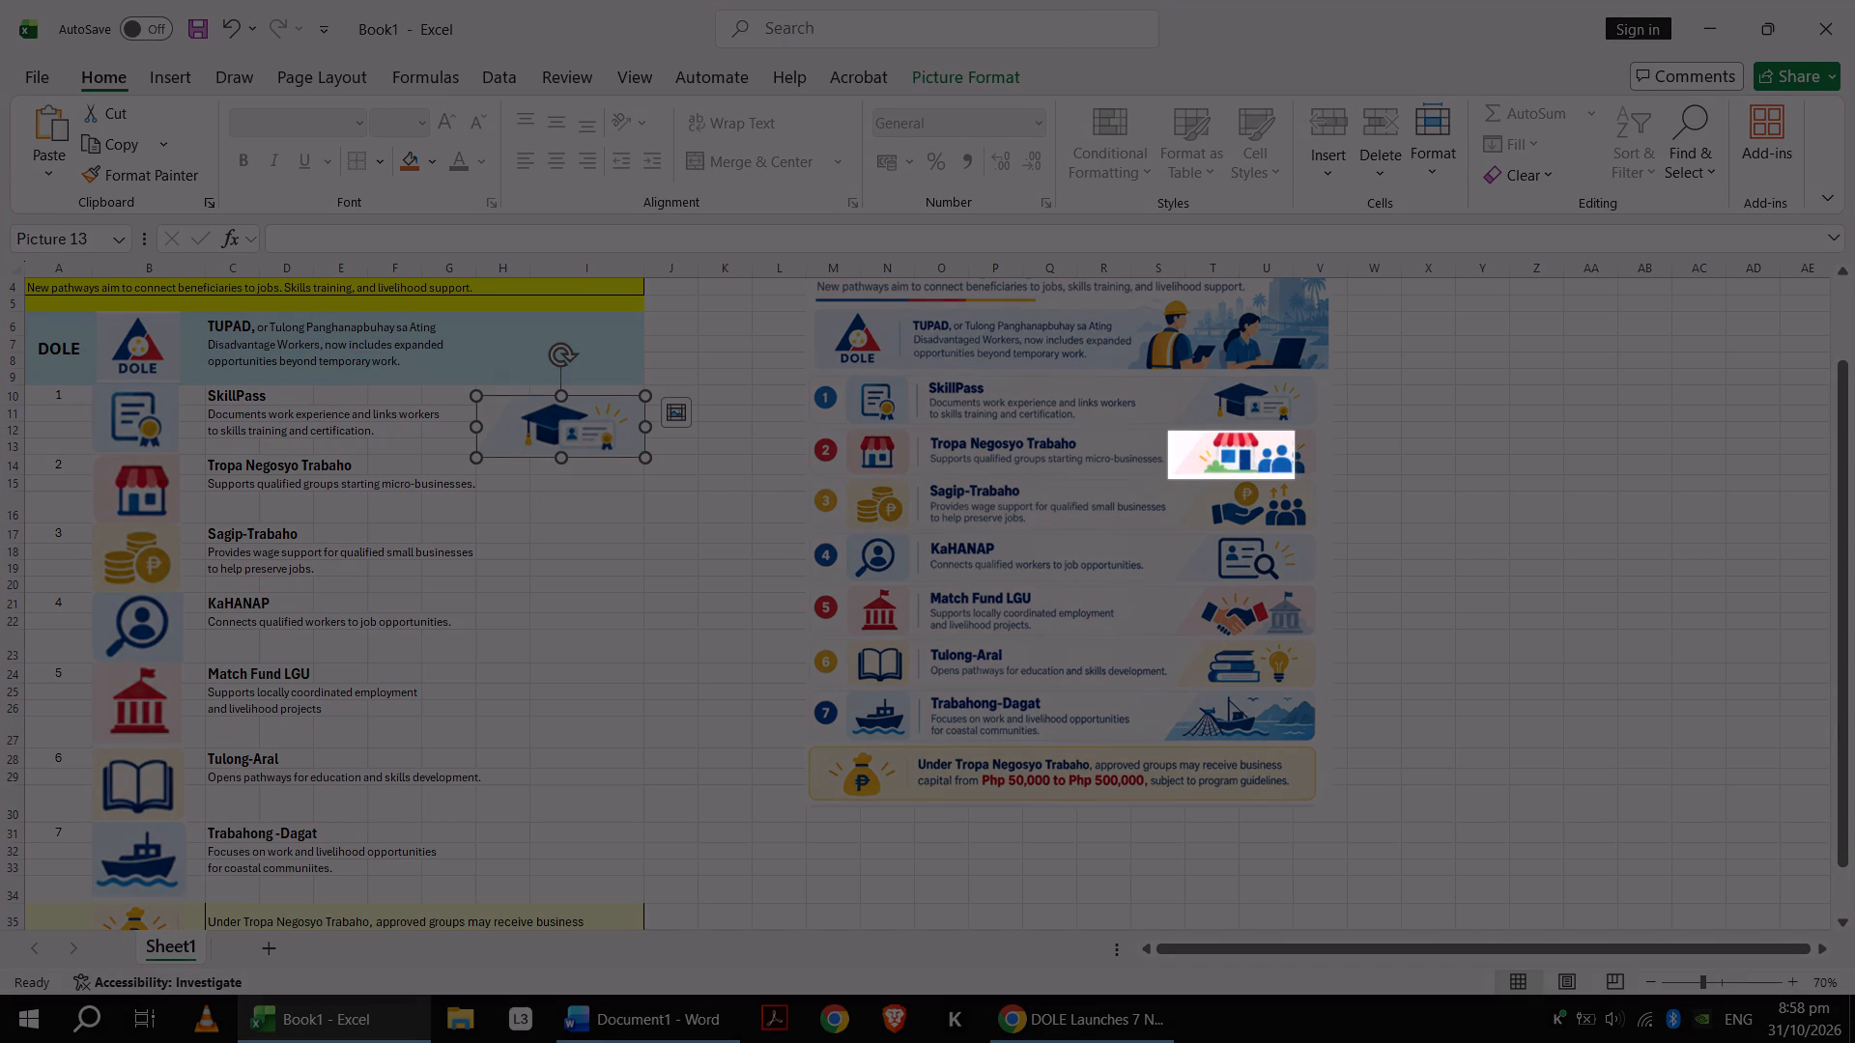
{"action": "left_click_drag", "start_coordinate": [1295, 478], "coordinate": [1313, 472]}
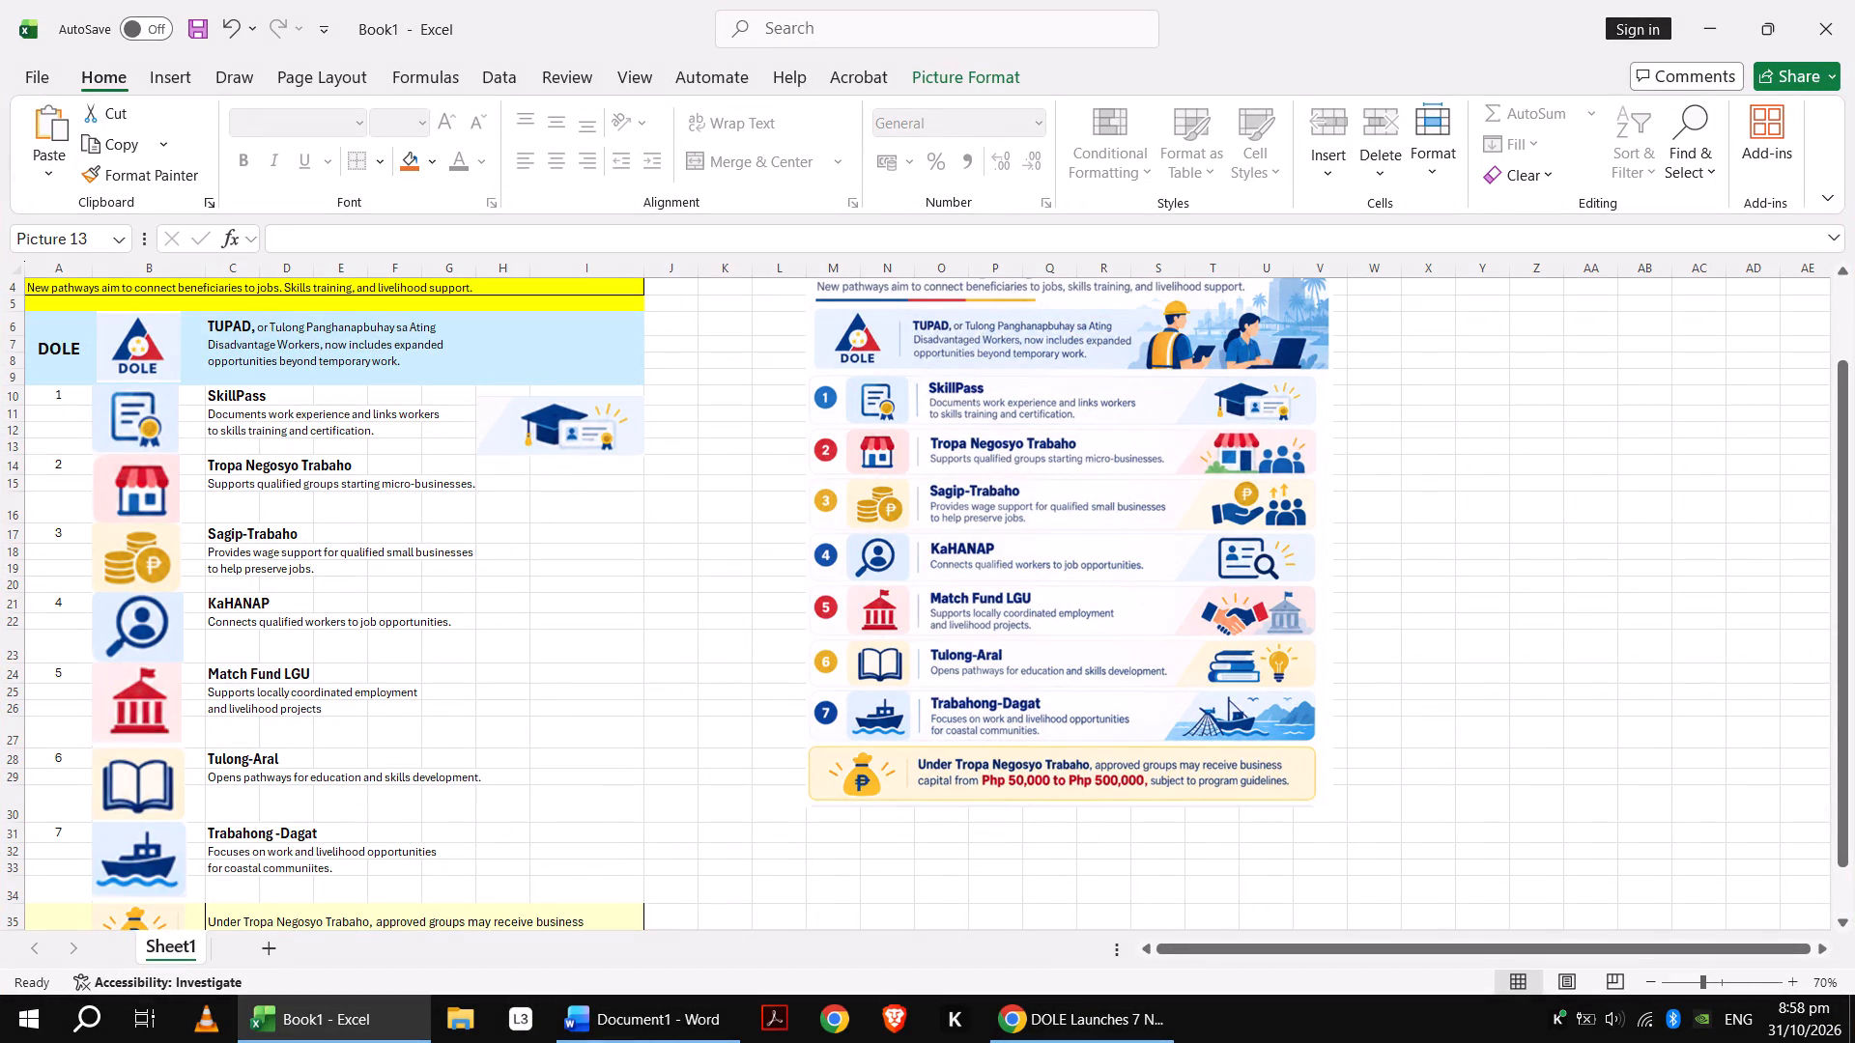
{"action": "left_click", "coordinate": [496, 465]}
{"action": "left_click", "coordinate": [502, 466]}
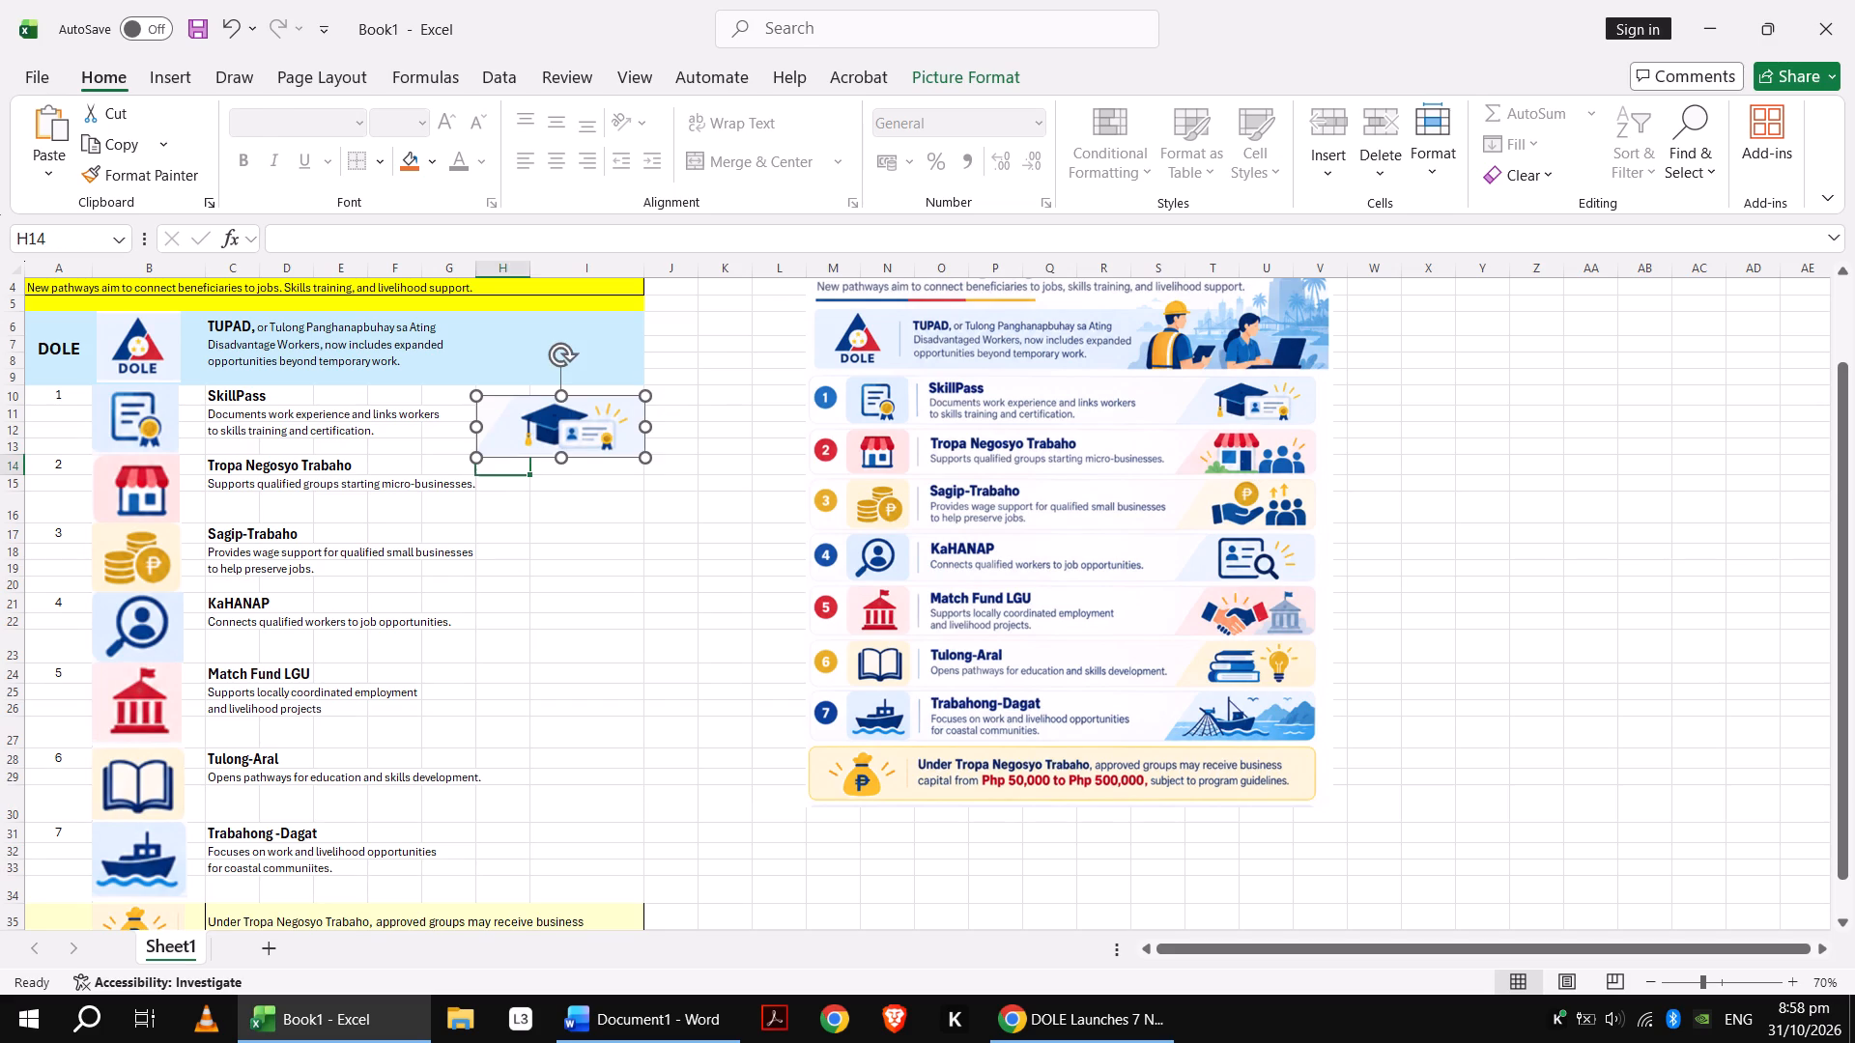
{"action": "key", "text": "ctrl+v"}
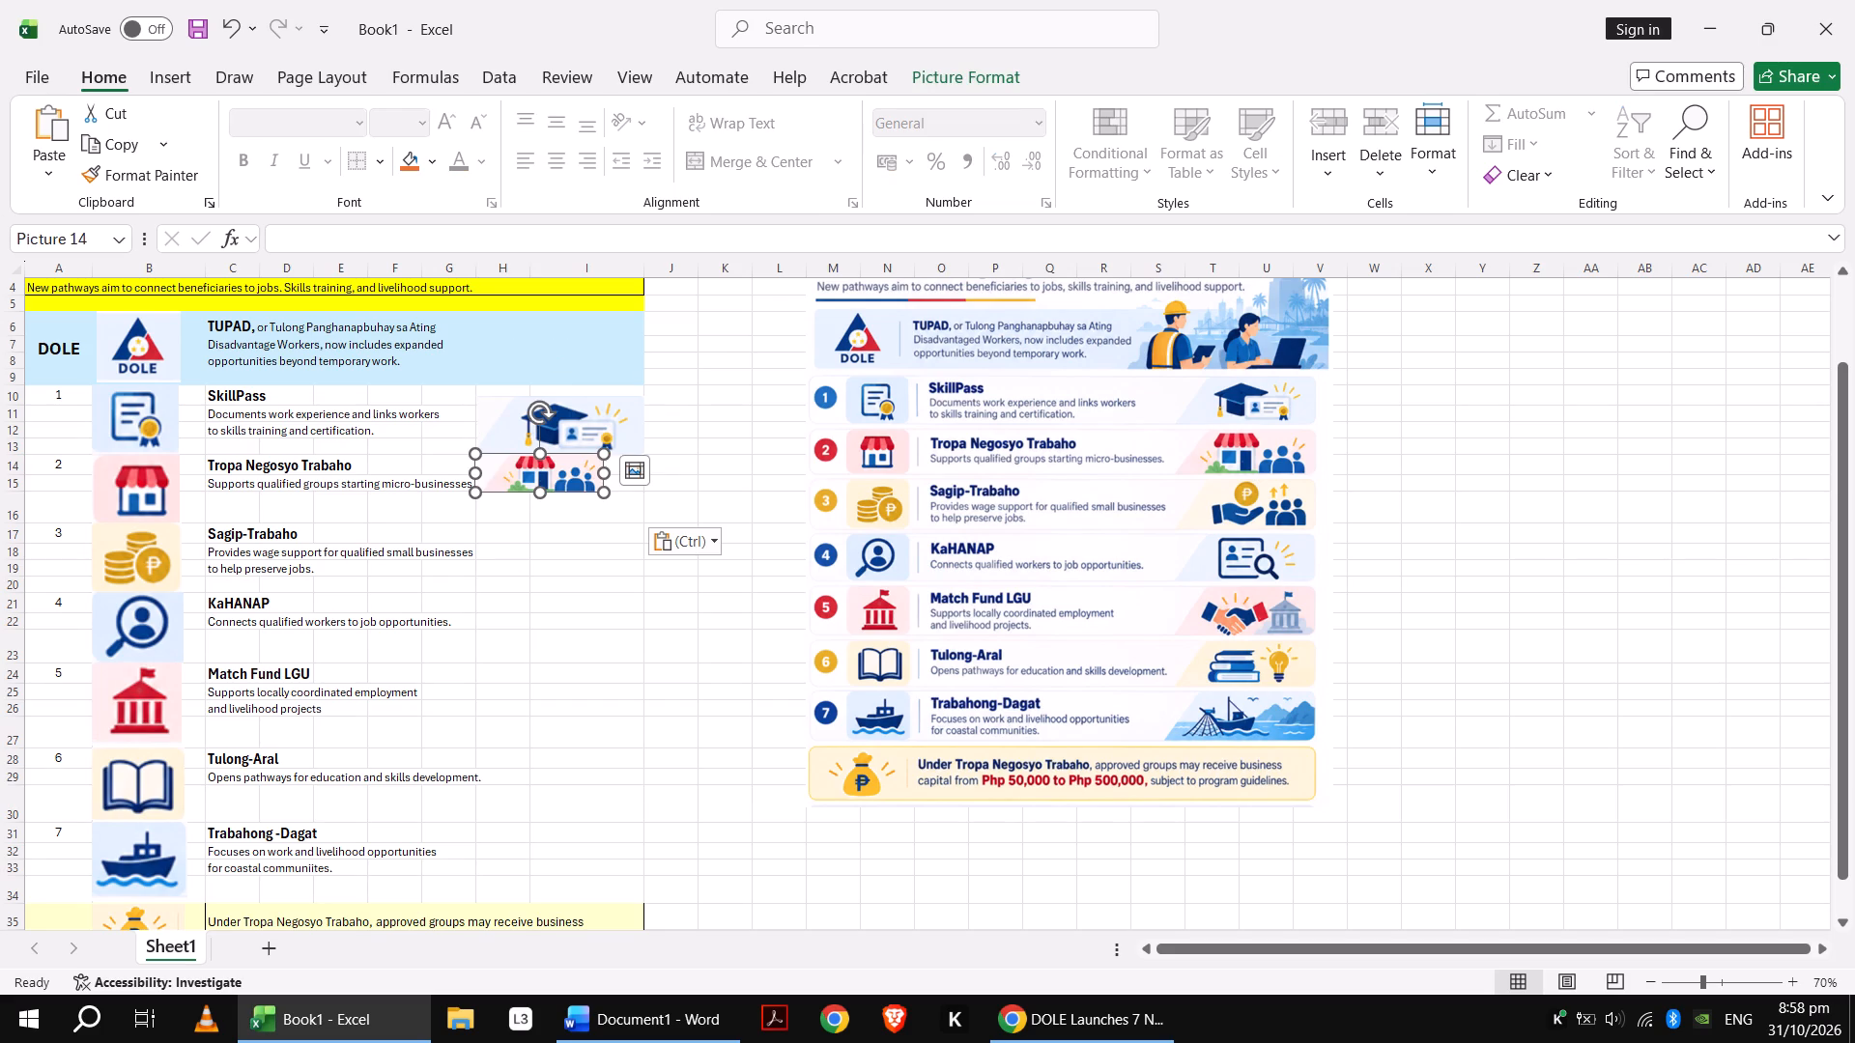
{"action": "left_click_drag", "start_coordinate": [603, 491], "coordinate": [623, 513]}
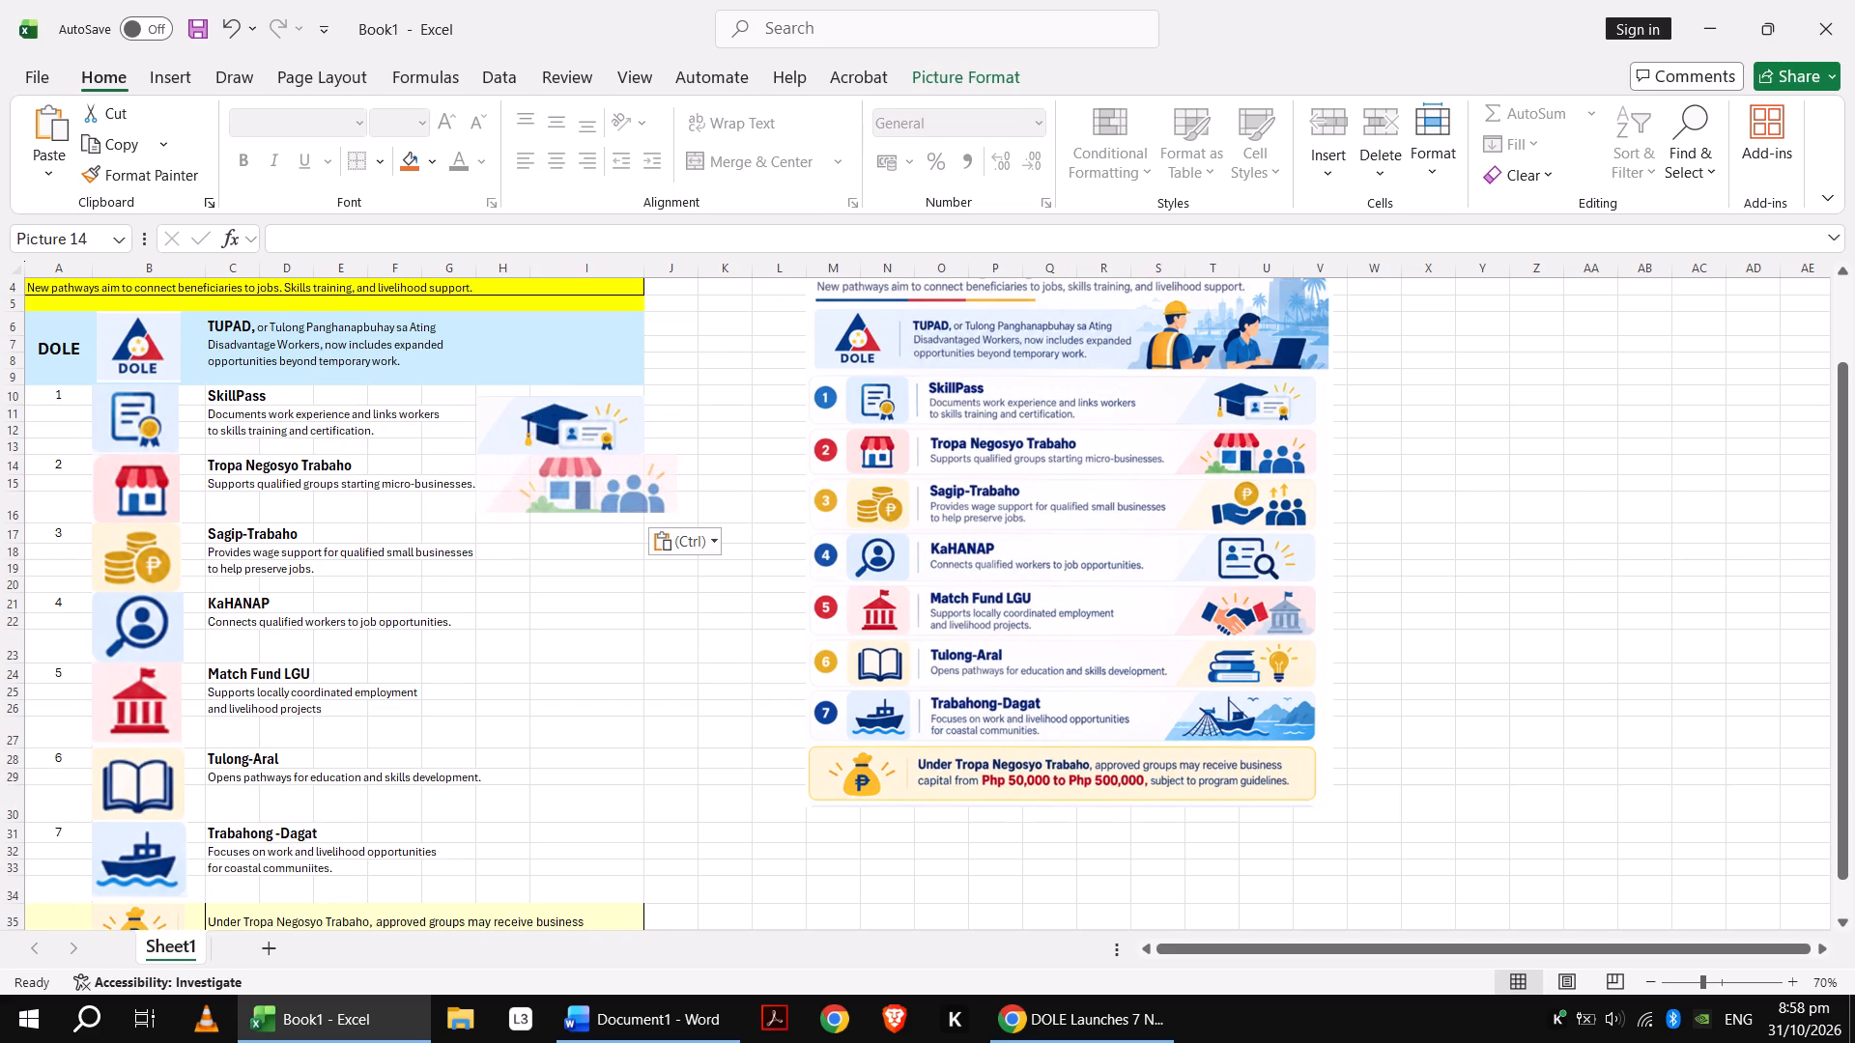
{"action": "left_click_drag", "start_coordinate": [623, 513], "coordinate": [598, 507]}
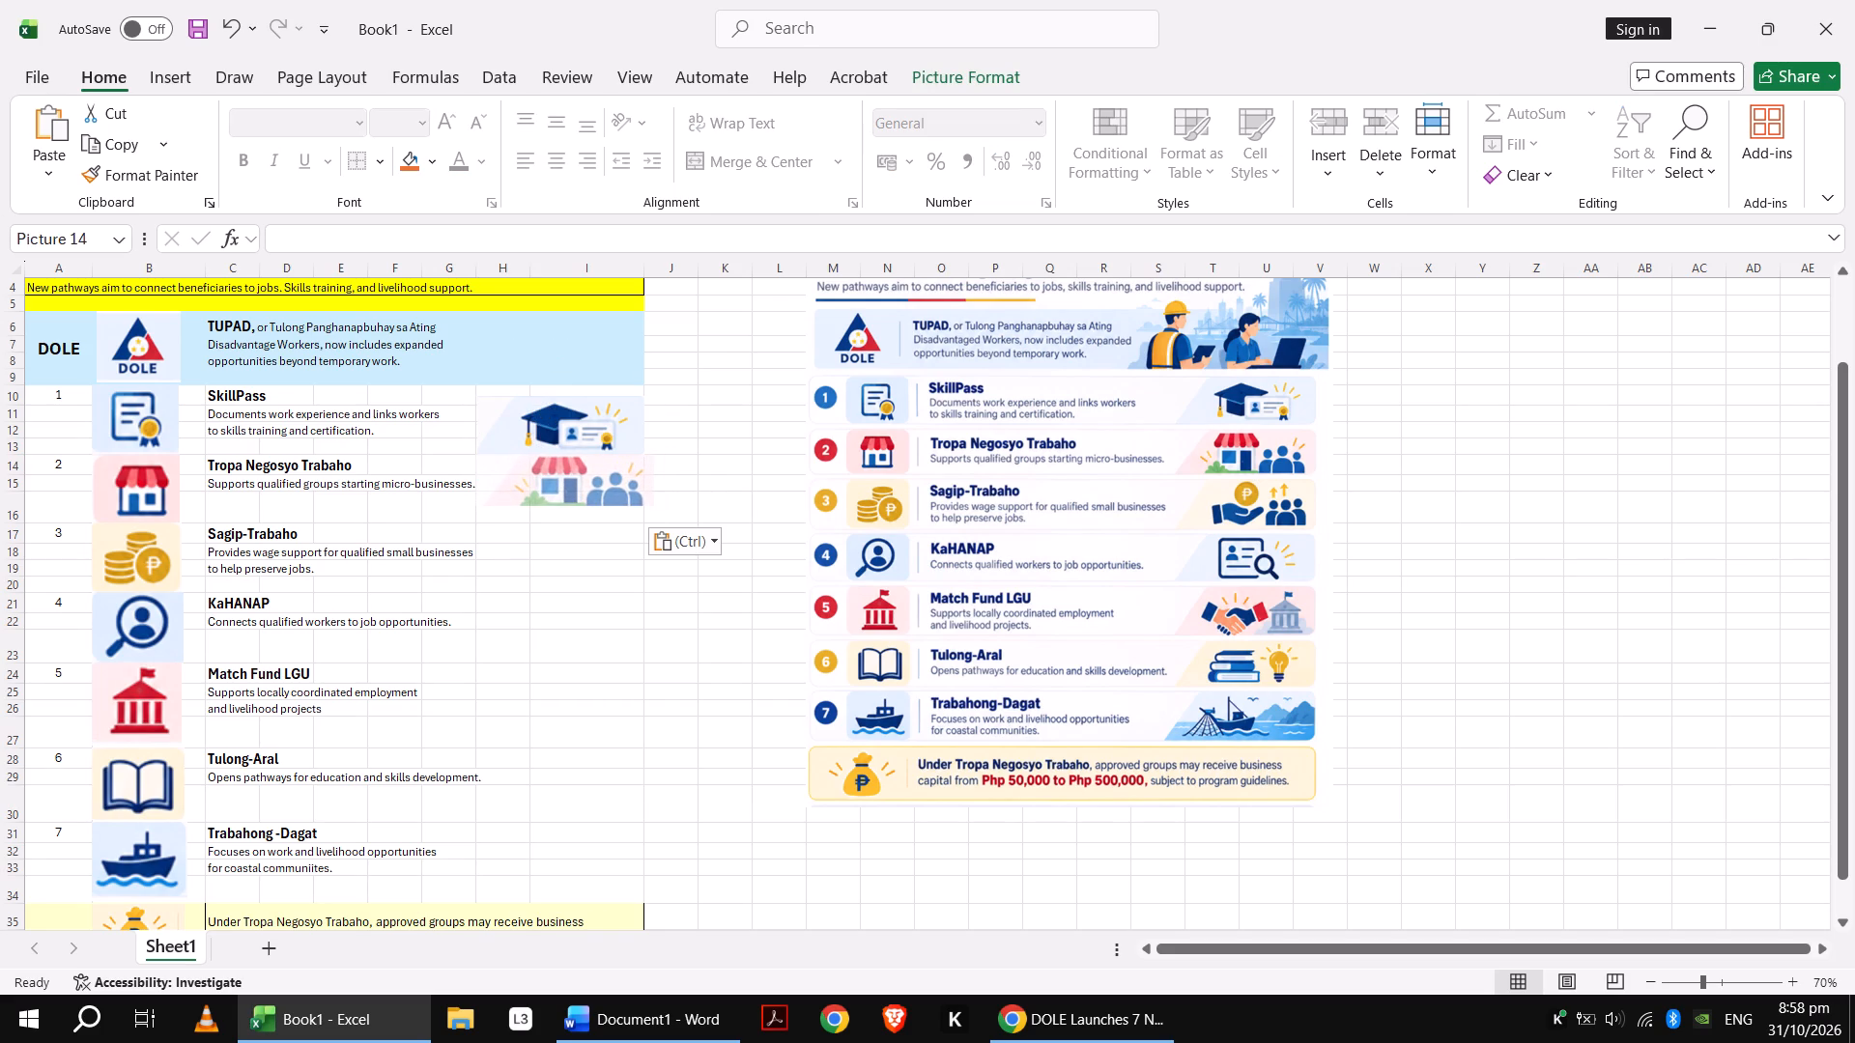
{"action": "left_click_drag", "start_coordinate": [598, 507], "coordinate": [592, 504]}
{"action": "left_click_drag", "start_coordinate": [591, 485], "coordinate": [593, 496]}
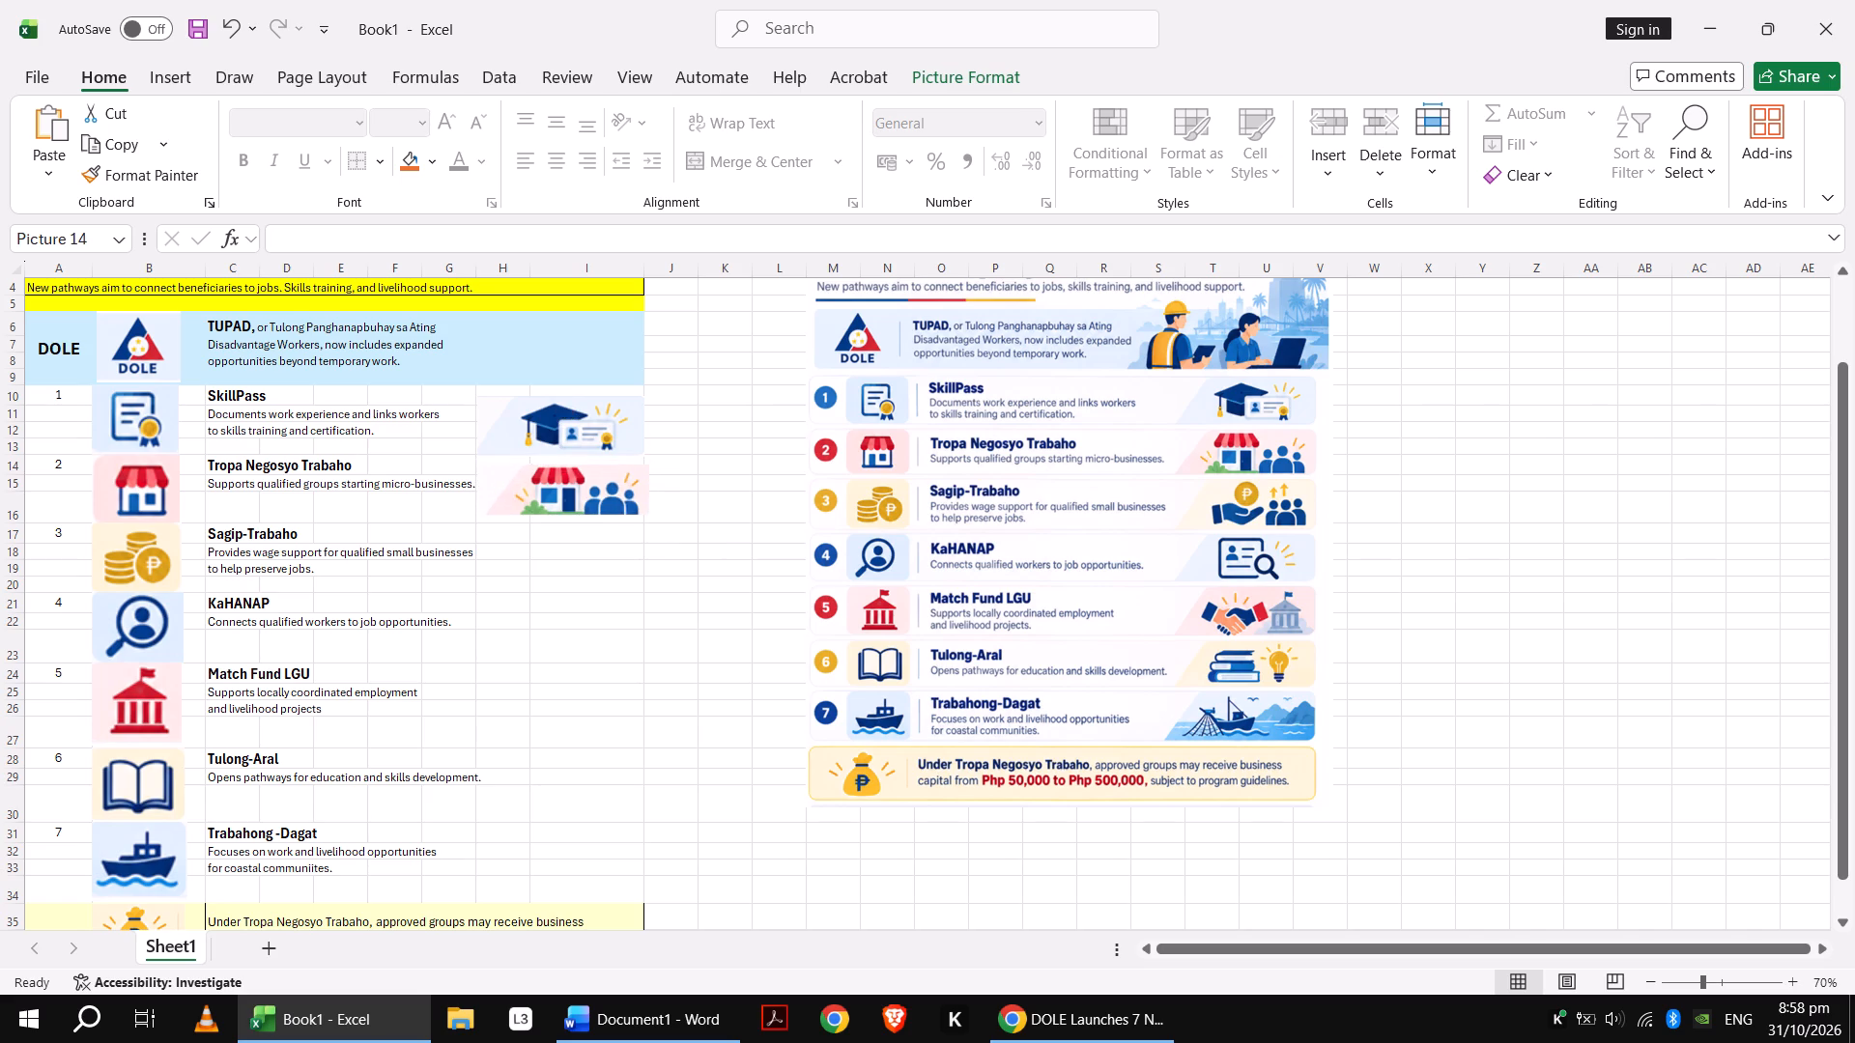
{"action": "left_click_drag", "start_coordinate": [593, 496], "coordinate": [588, 496]}
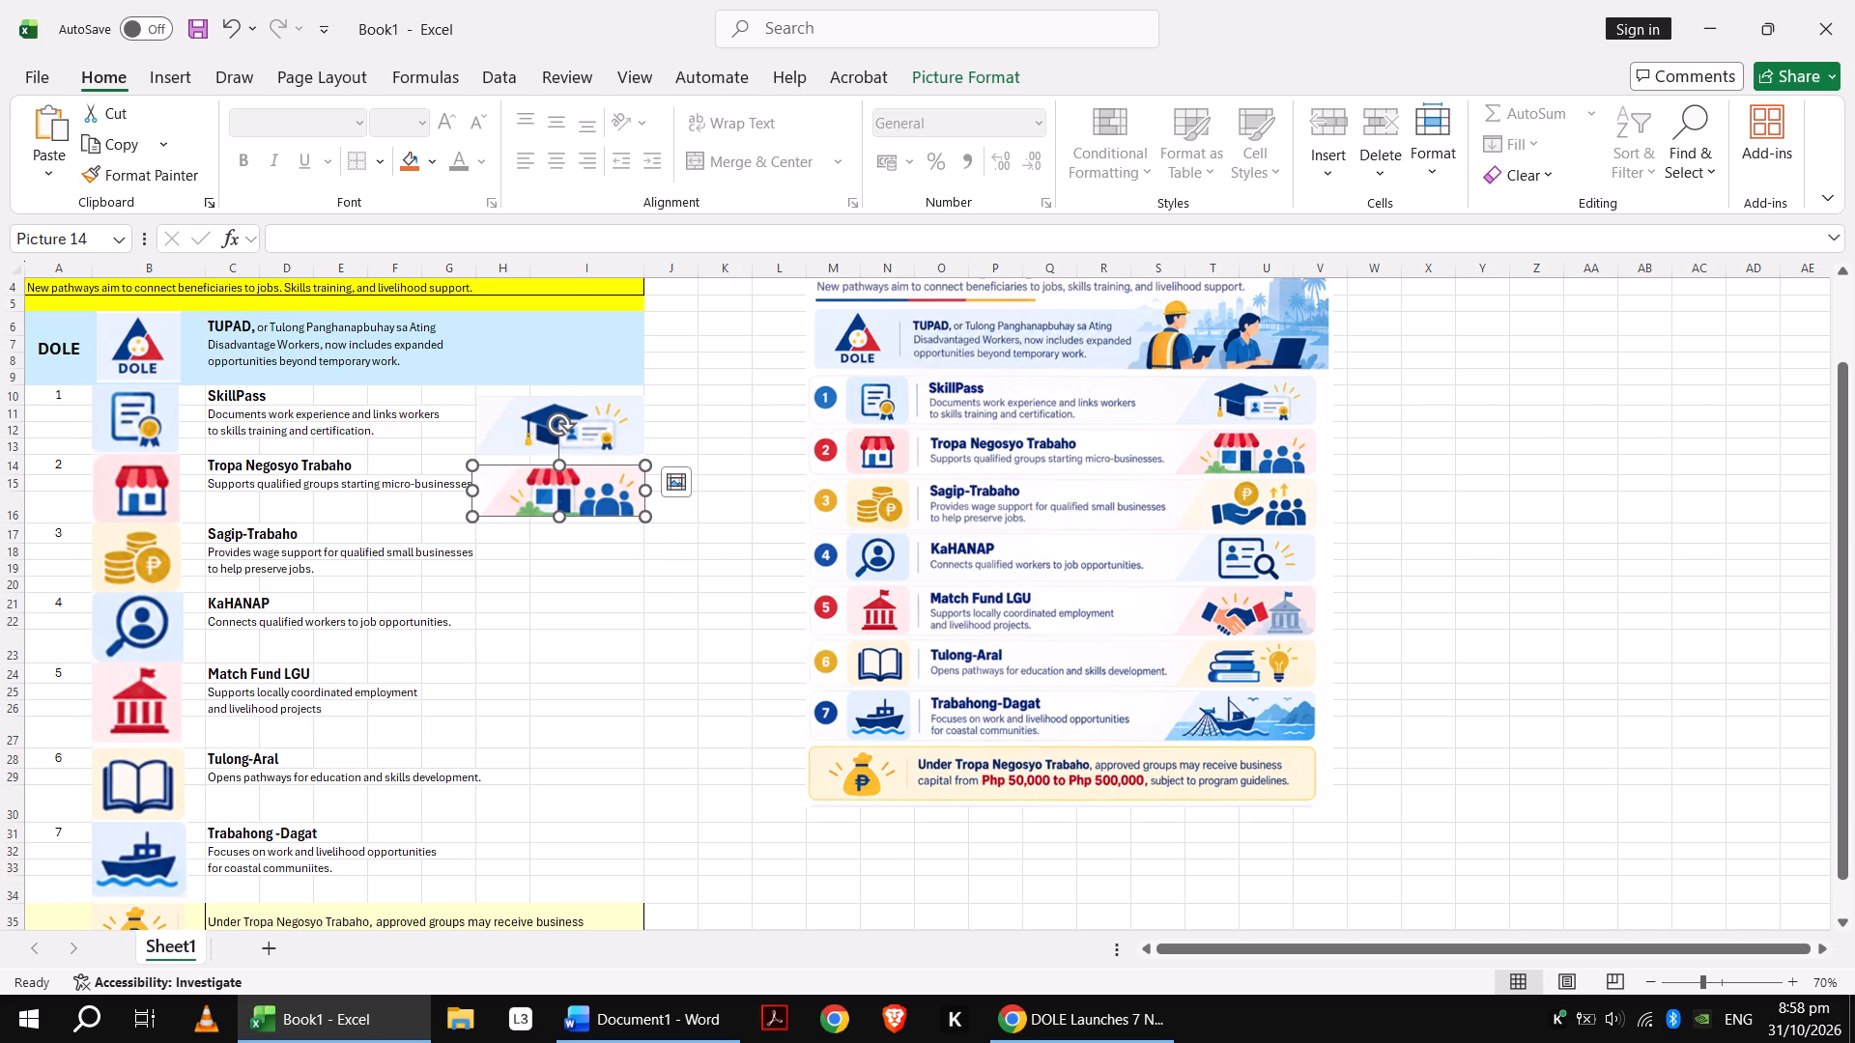
Snip the infographic's hand-with-coin illustration, paste it at H17 and size it to fit columns H to I beside Sagip-Trabaho.
{"action": "left_click", "coordinate": [1633, 568]}
{"action": "key", "text": "Print"}
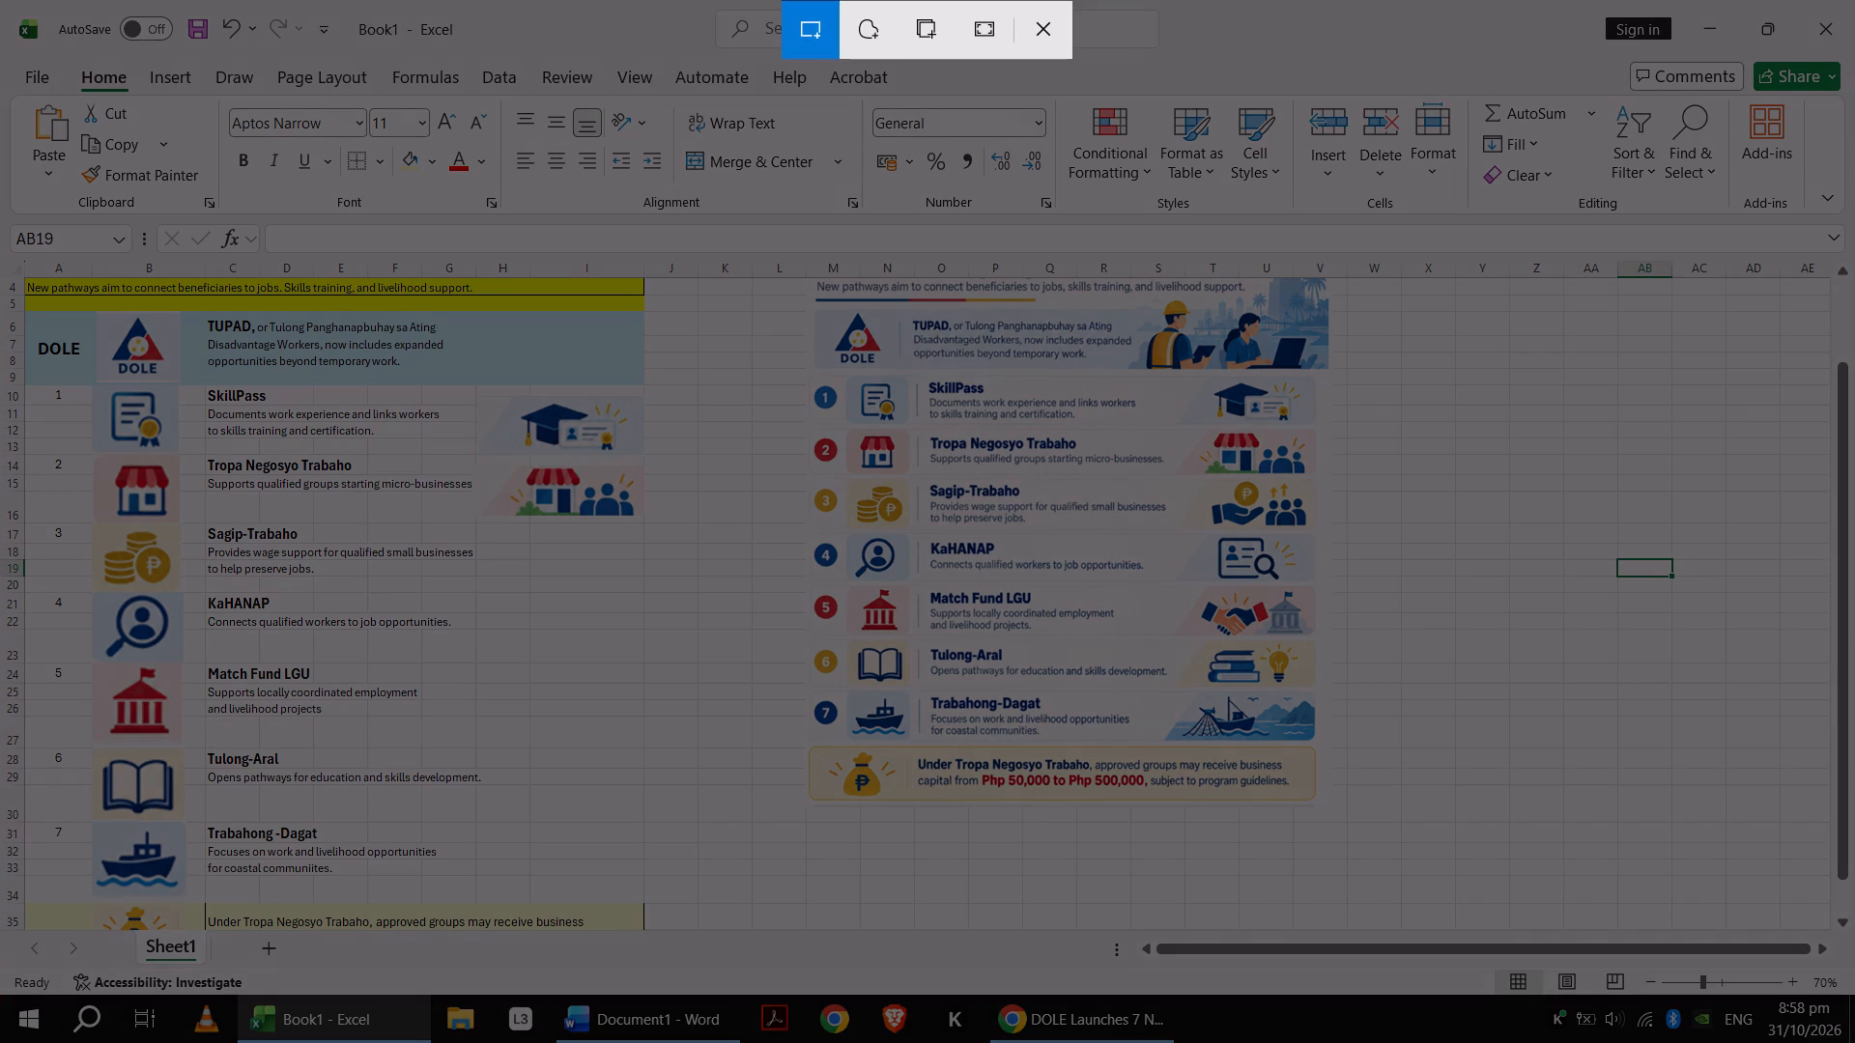
{"action": "left_click_drag", "start_coordinate": [1171, 478], "coordinate": [1311, 528]}
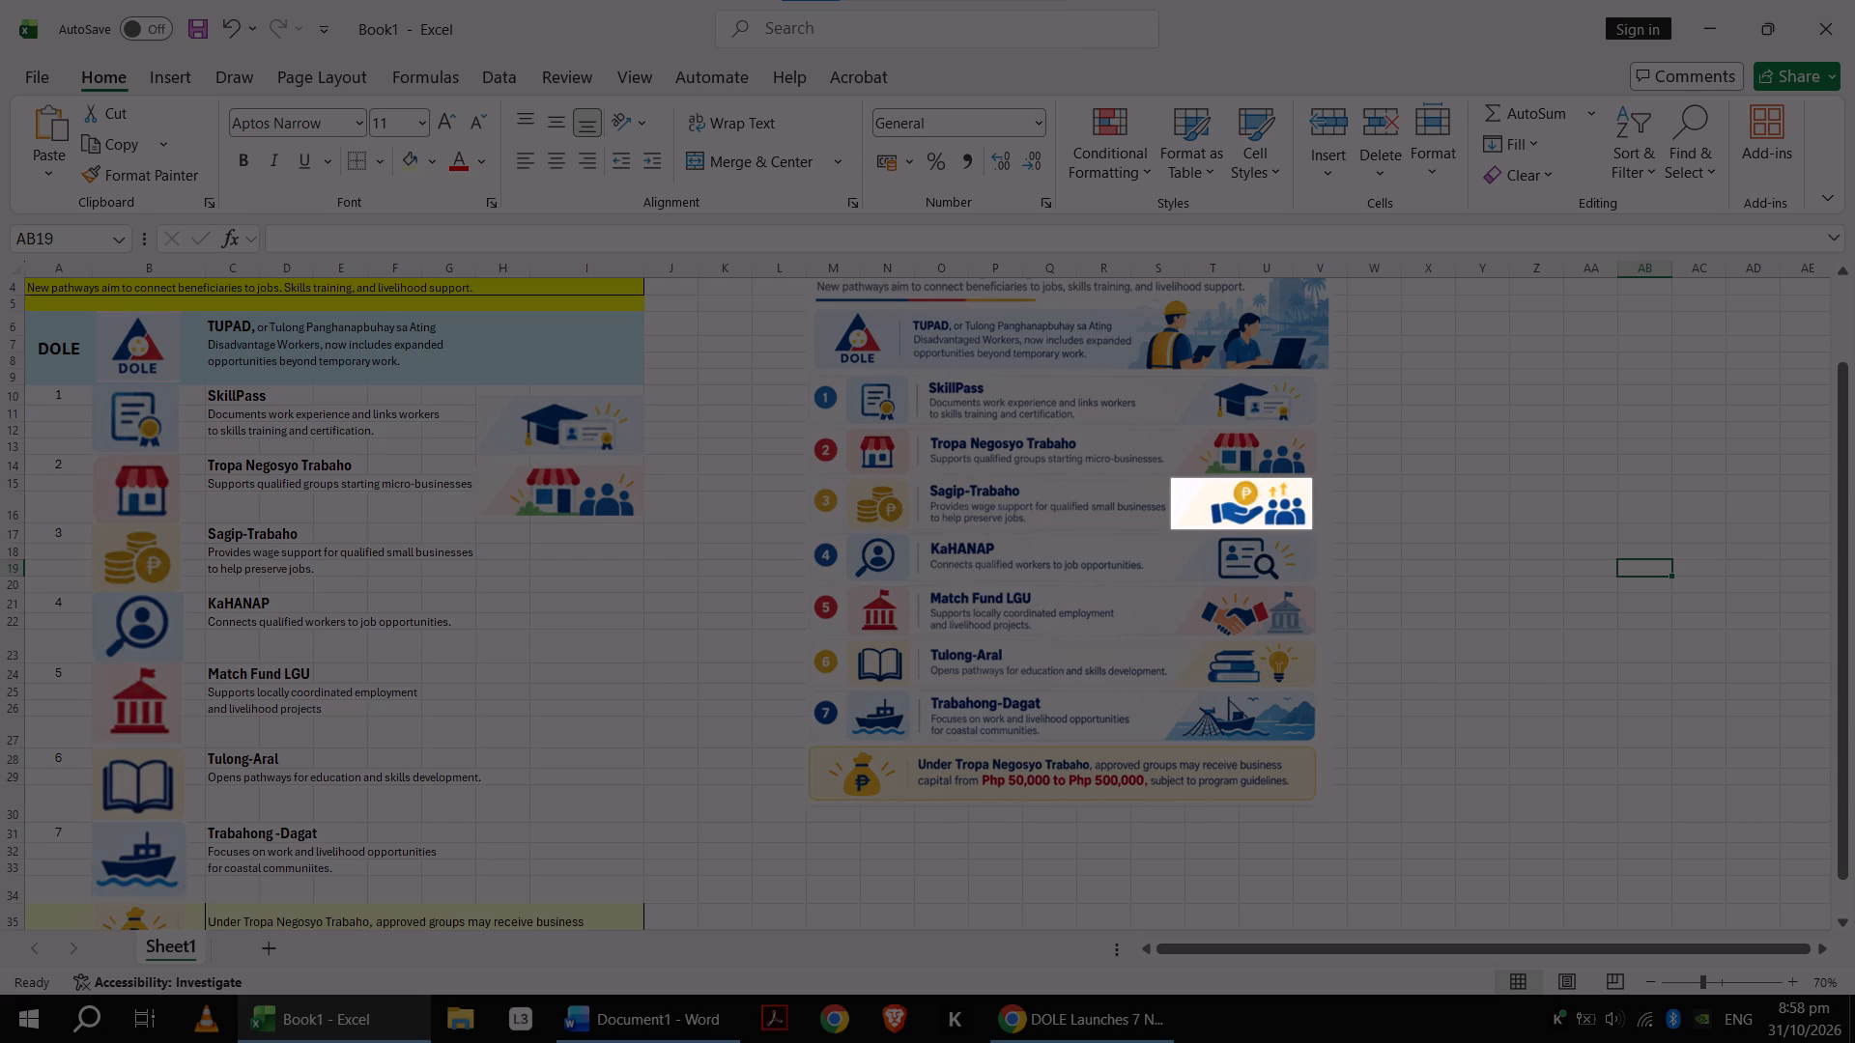
{"action": "left_click_drag", "start_coordinate": [1311, 528], "coordinate": [1313, 528]}
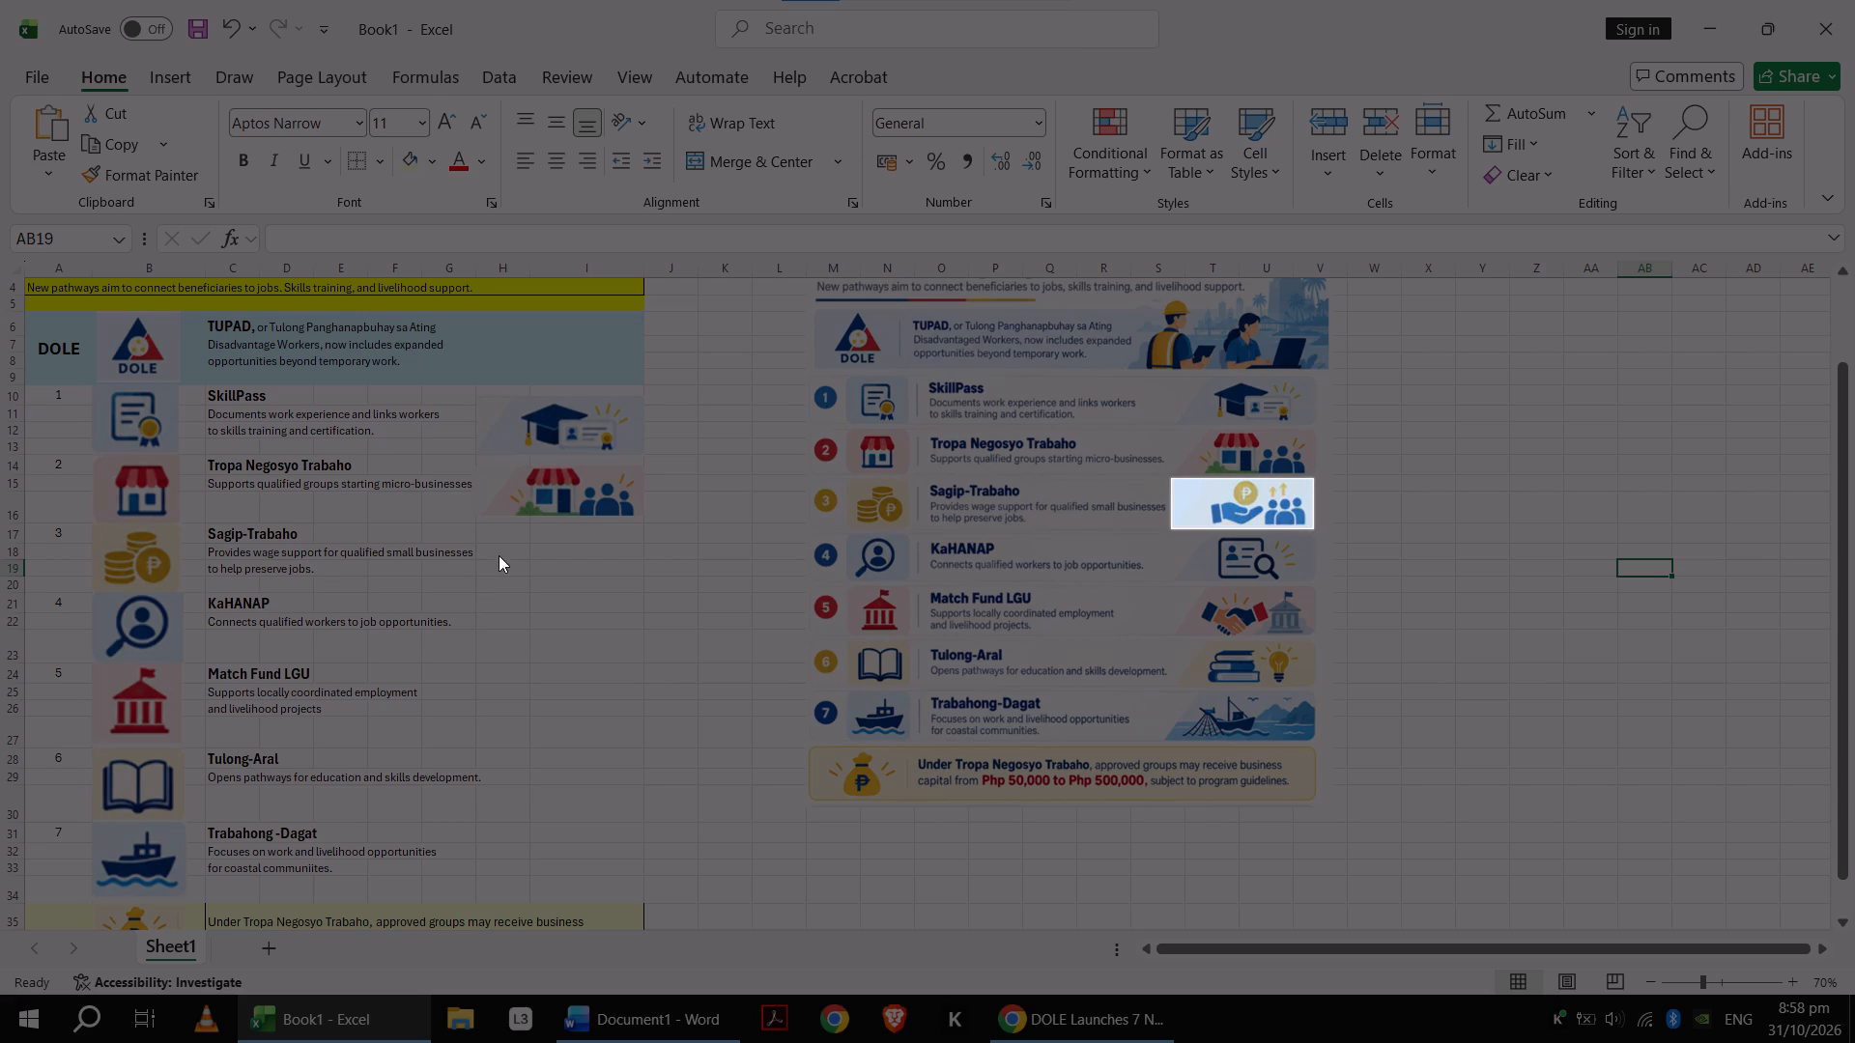
{"action": "left_click", "coordinate": [506, 529]}
{"action": "left_click", "coordinate": [508, 536]}
{"action": "key", "text": "ctrl+v"}
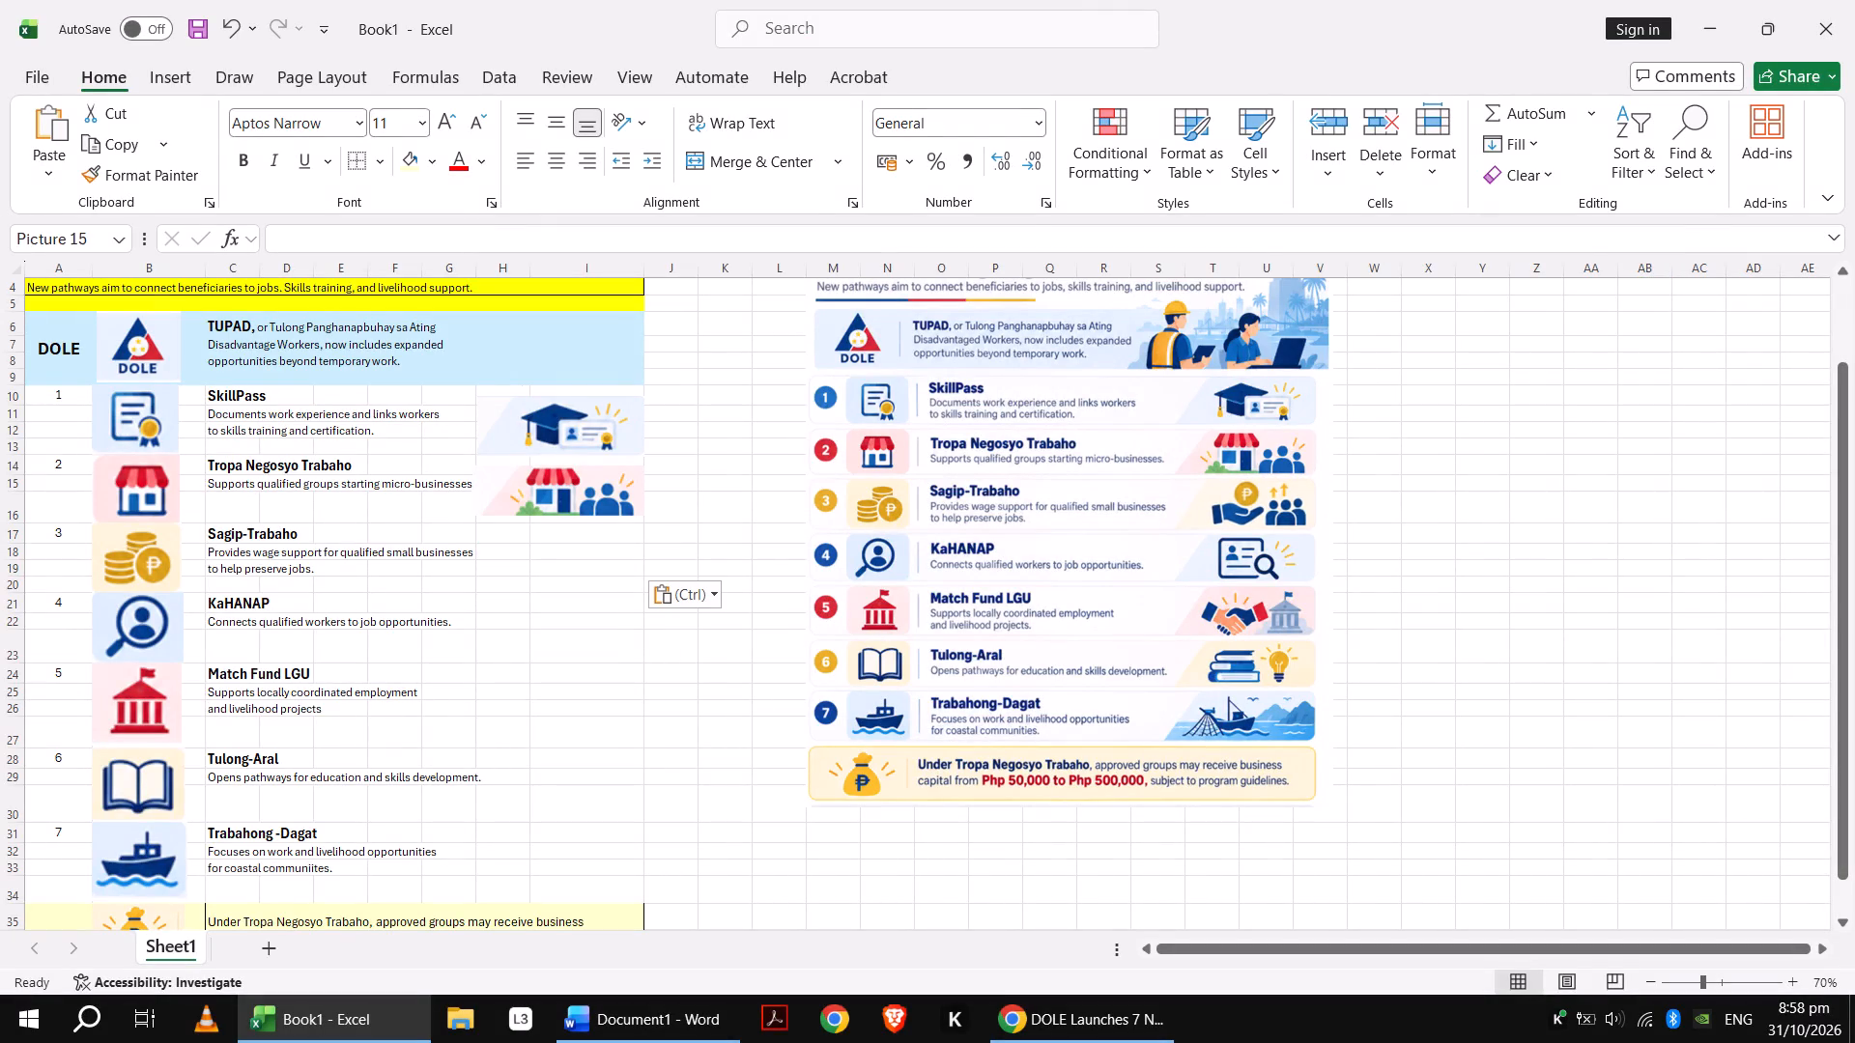
{"action": "left_click_drag", "start_coordinate": [600, 567], "coordinate": [642, 576]}
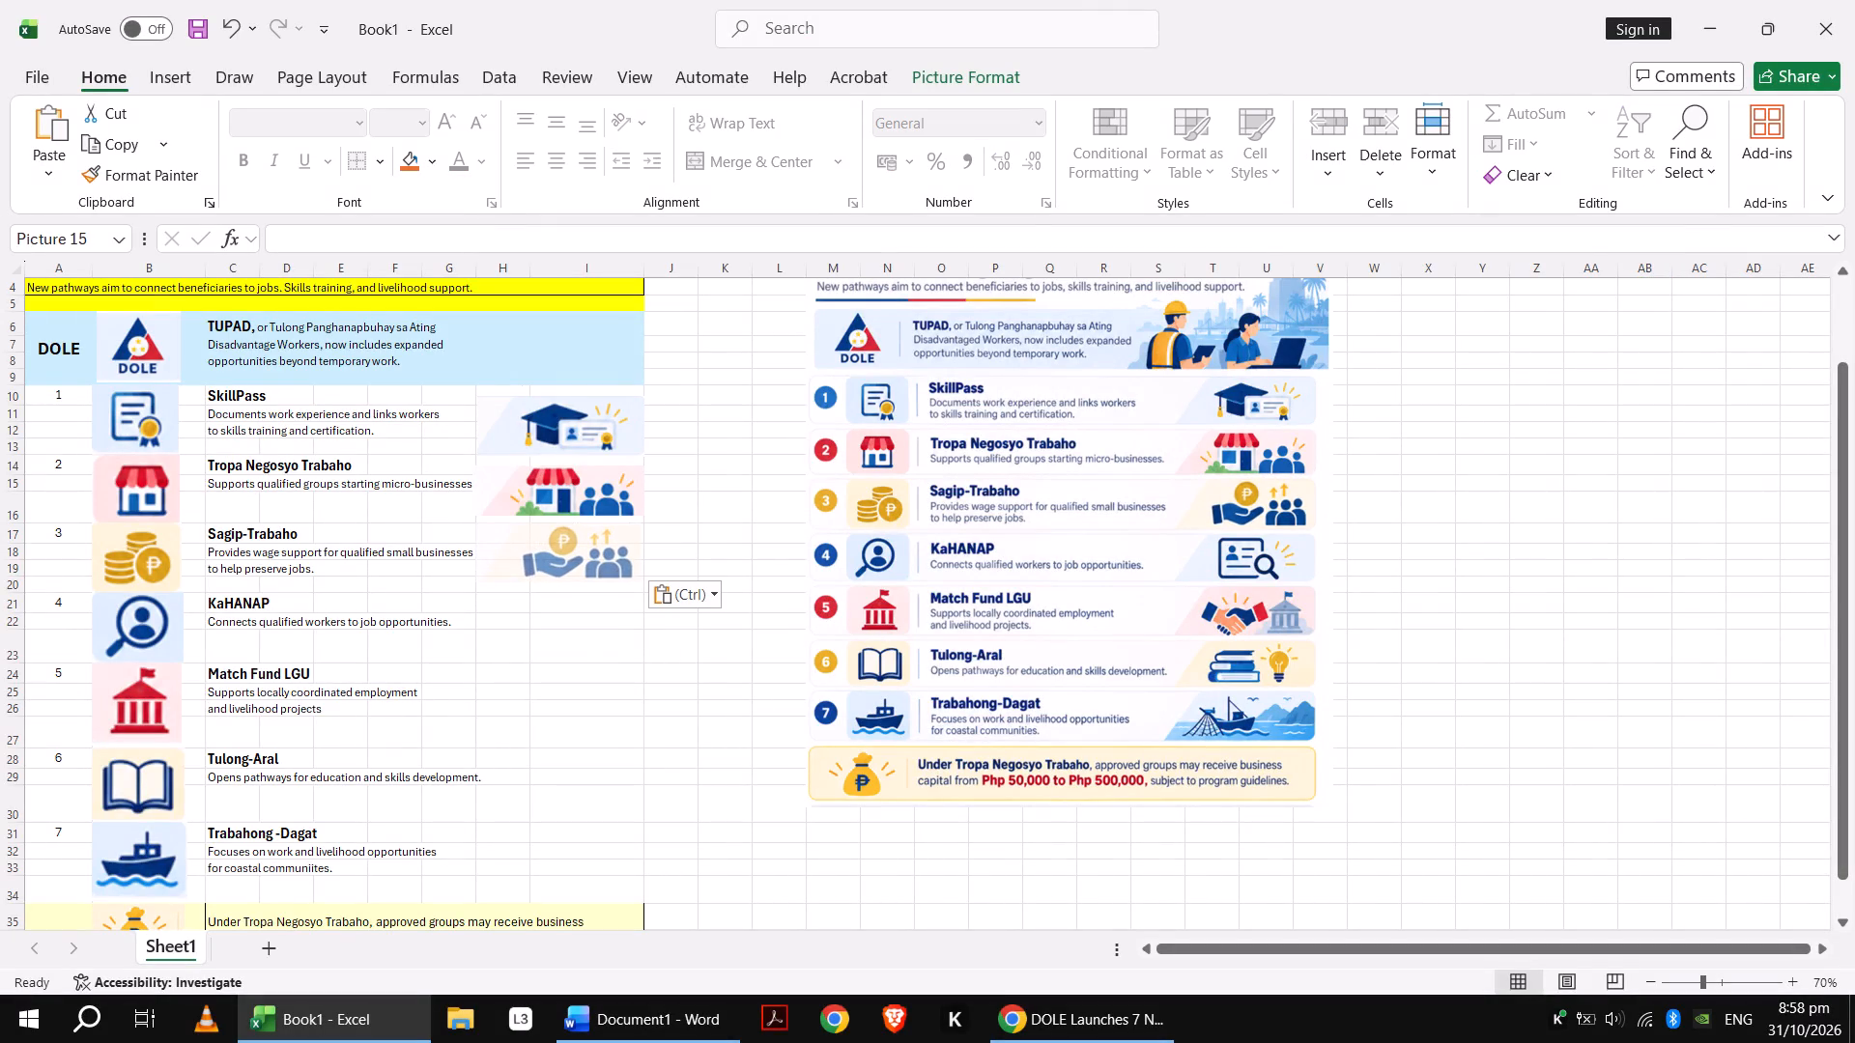
{"action": "left_click_drag", "start_coordinate": [642, 576], "coordinate": [634, 570]}
{"action": "left_click", "coordinate": [592, 549]}
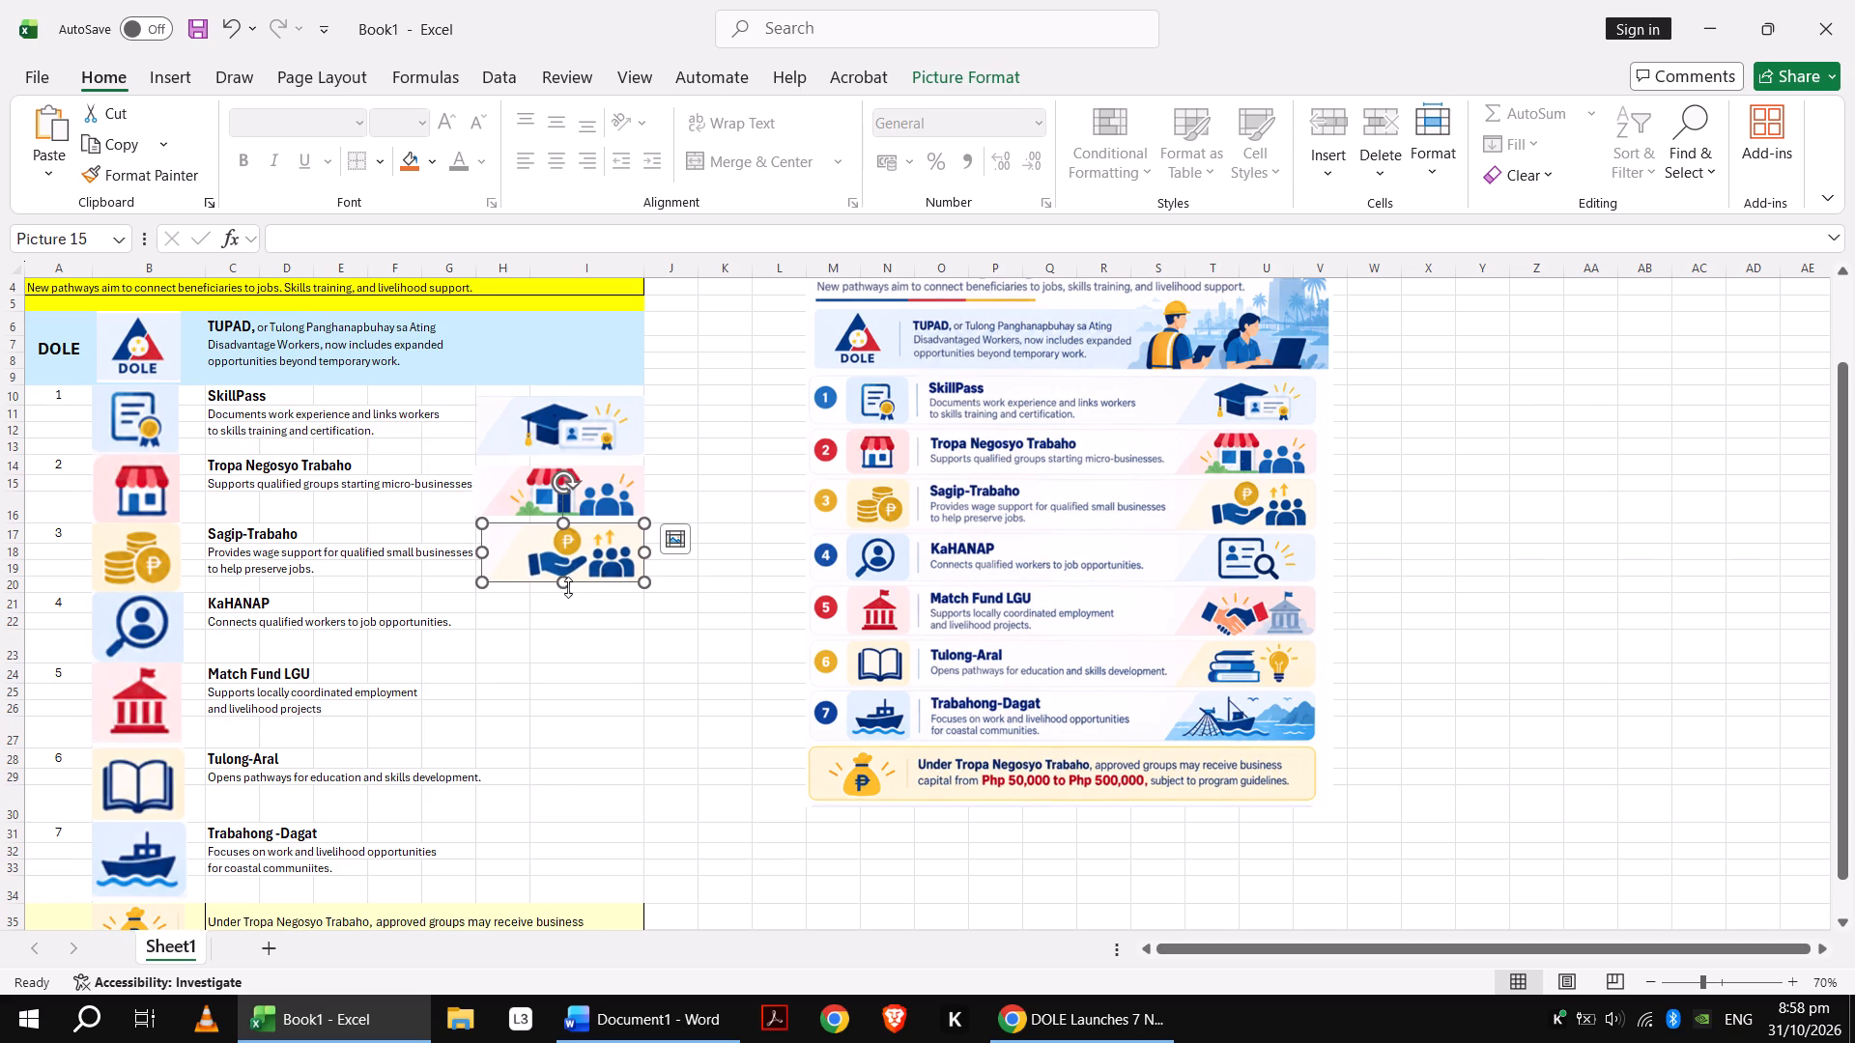
{"action": "left_click_drag", "start_coordinate": [568, 587], "coordinate": [571, 578]}
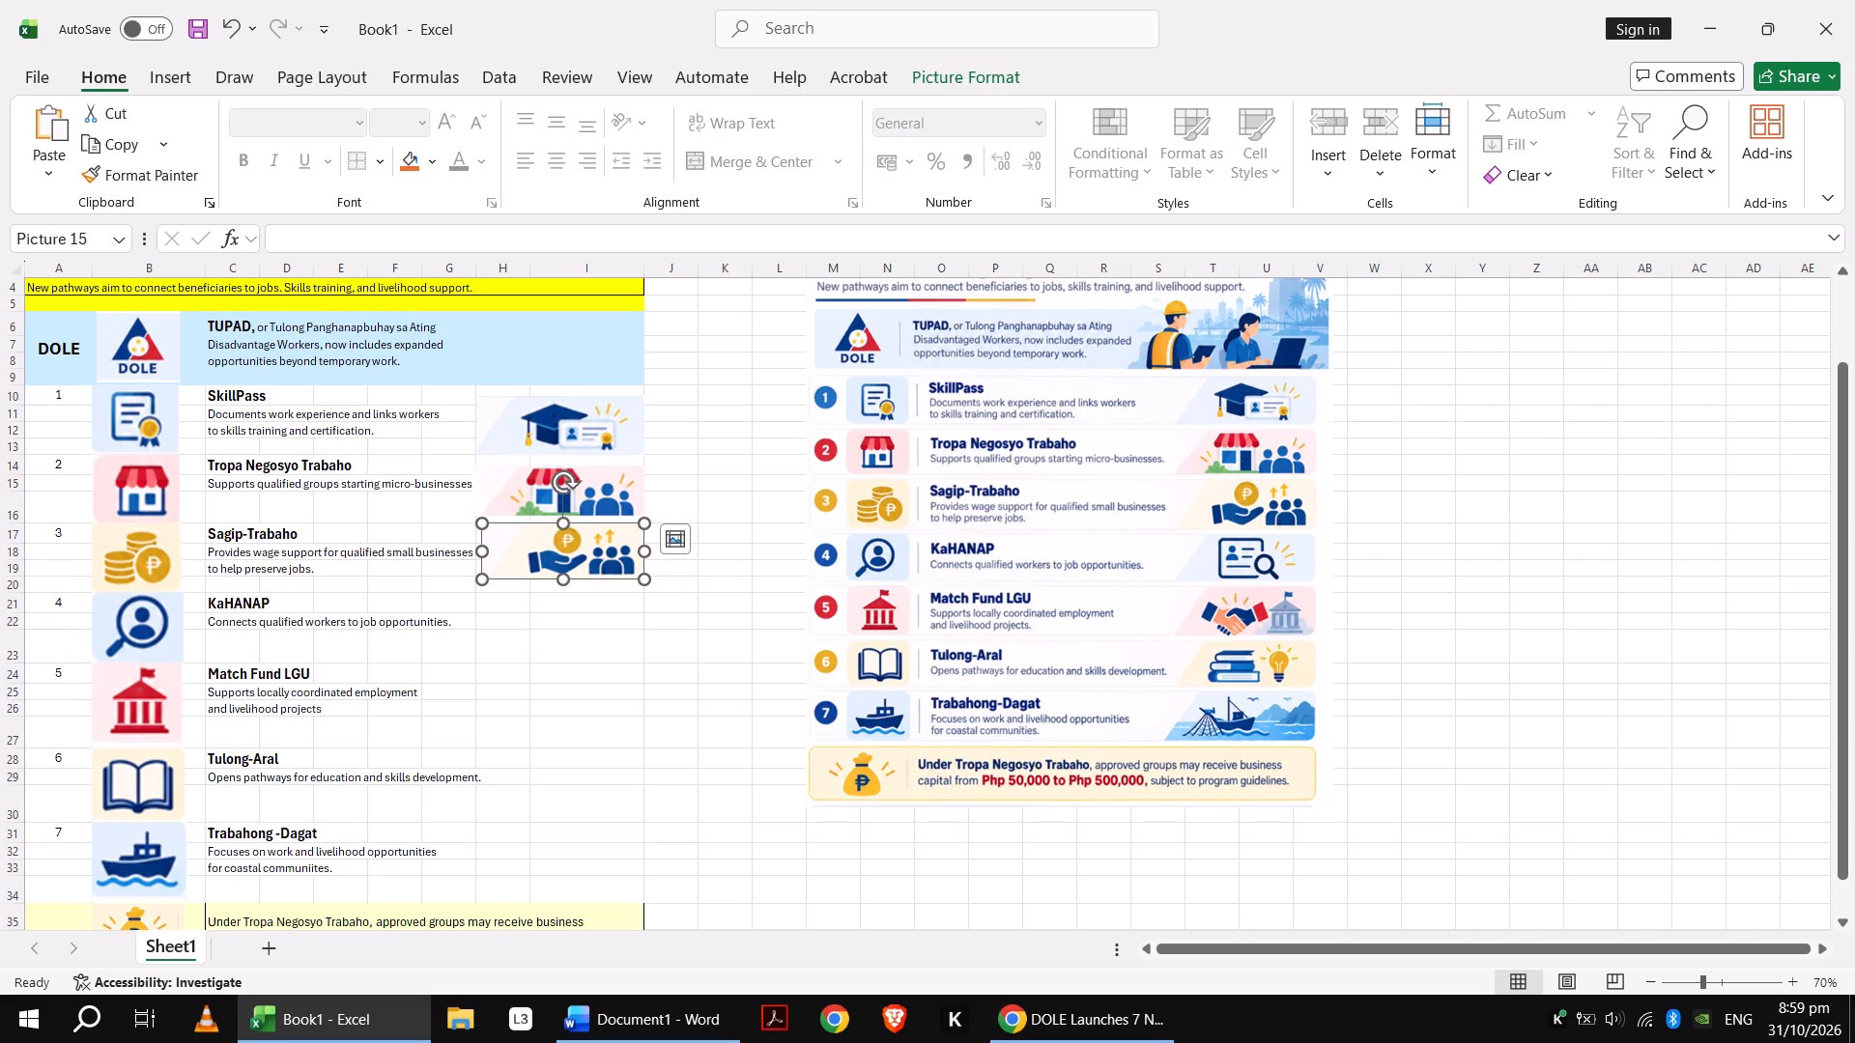
Snip the infographic's ID-card-and-magnifier illustration, paste it at H21 and size it to fit columns H to I beside KaHANAP.
{"action": "left_click", "coordinate": [1397, 493]}
{"action": "key", "text": "Print"}
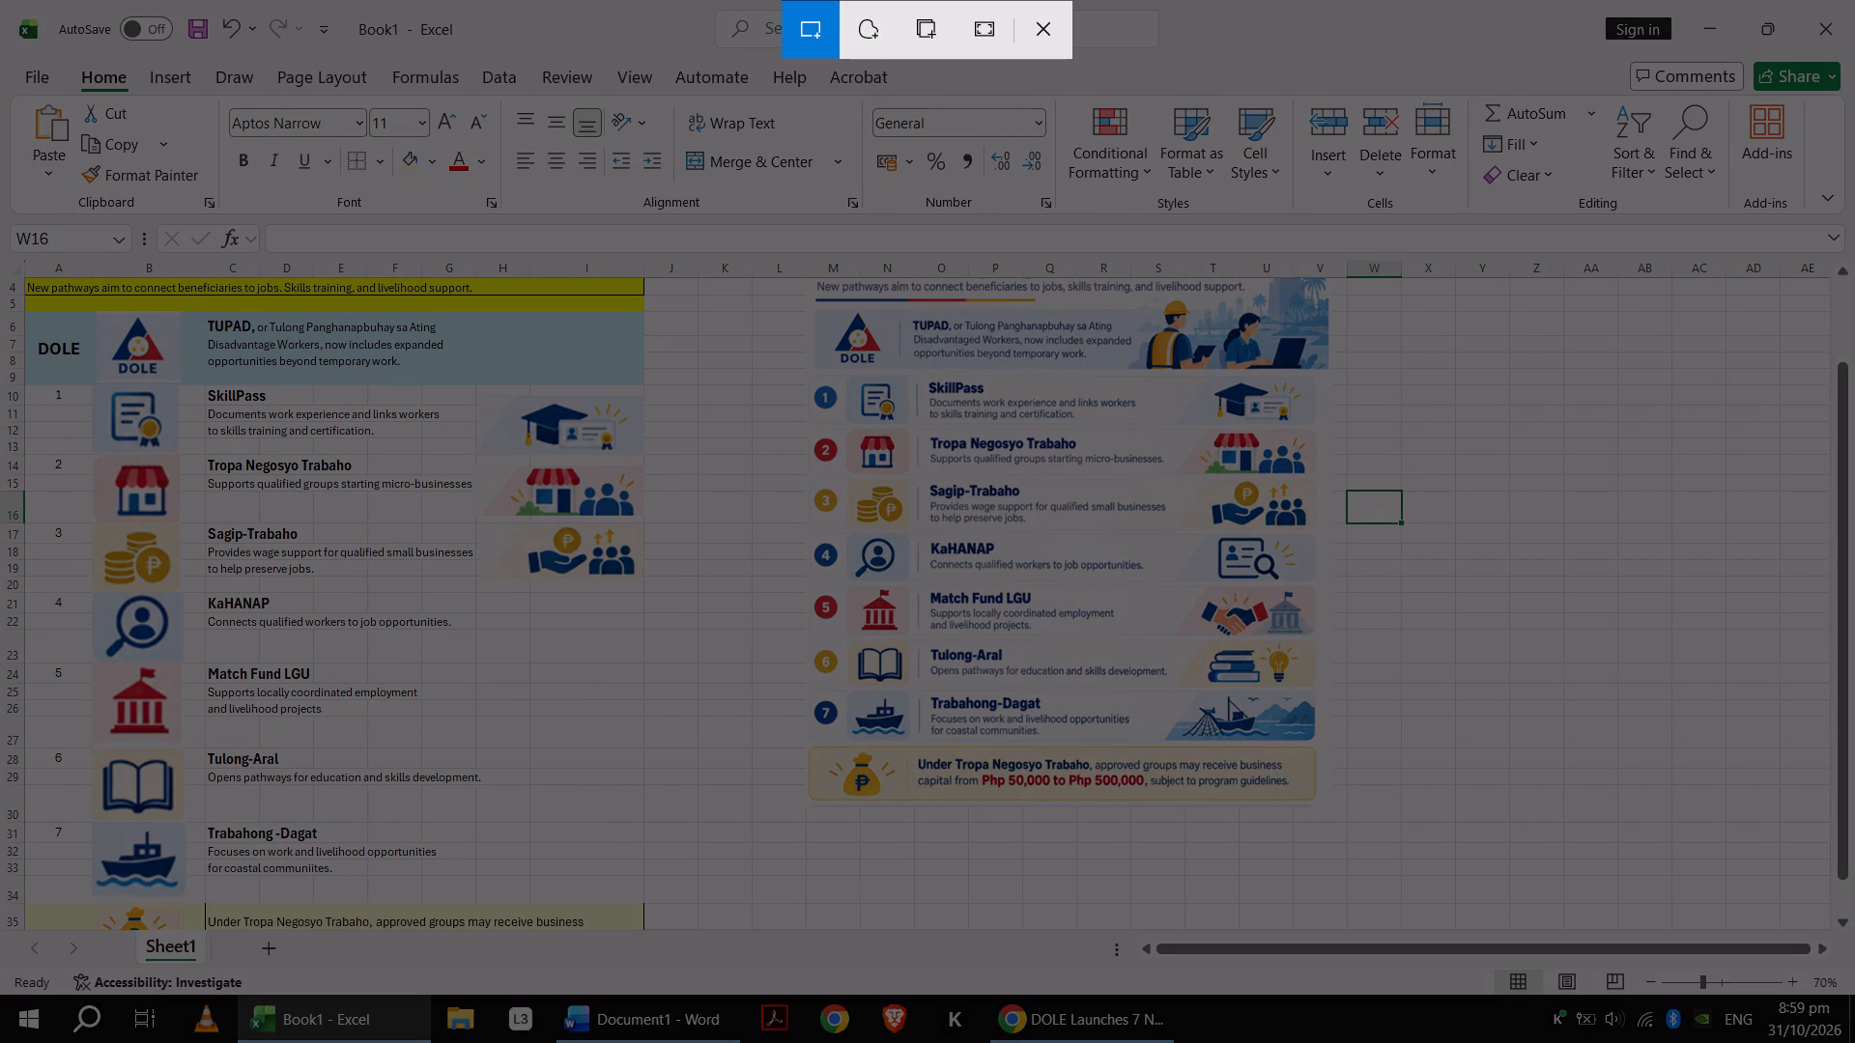
{"action": "left_click_drag", "start_coordinate": [1153, 535], "coordinate": [1314, 582]}
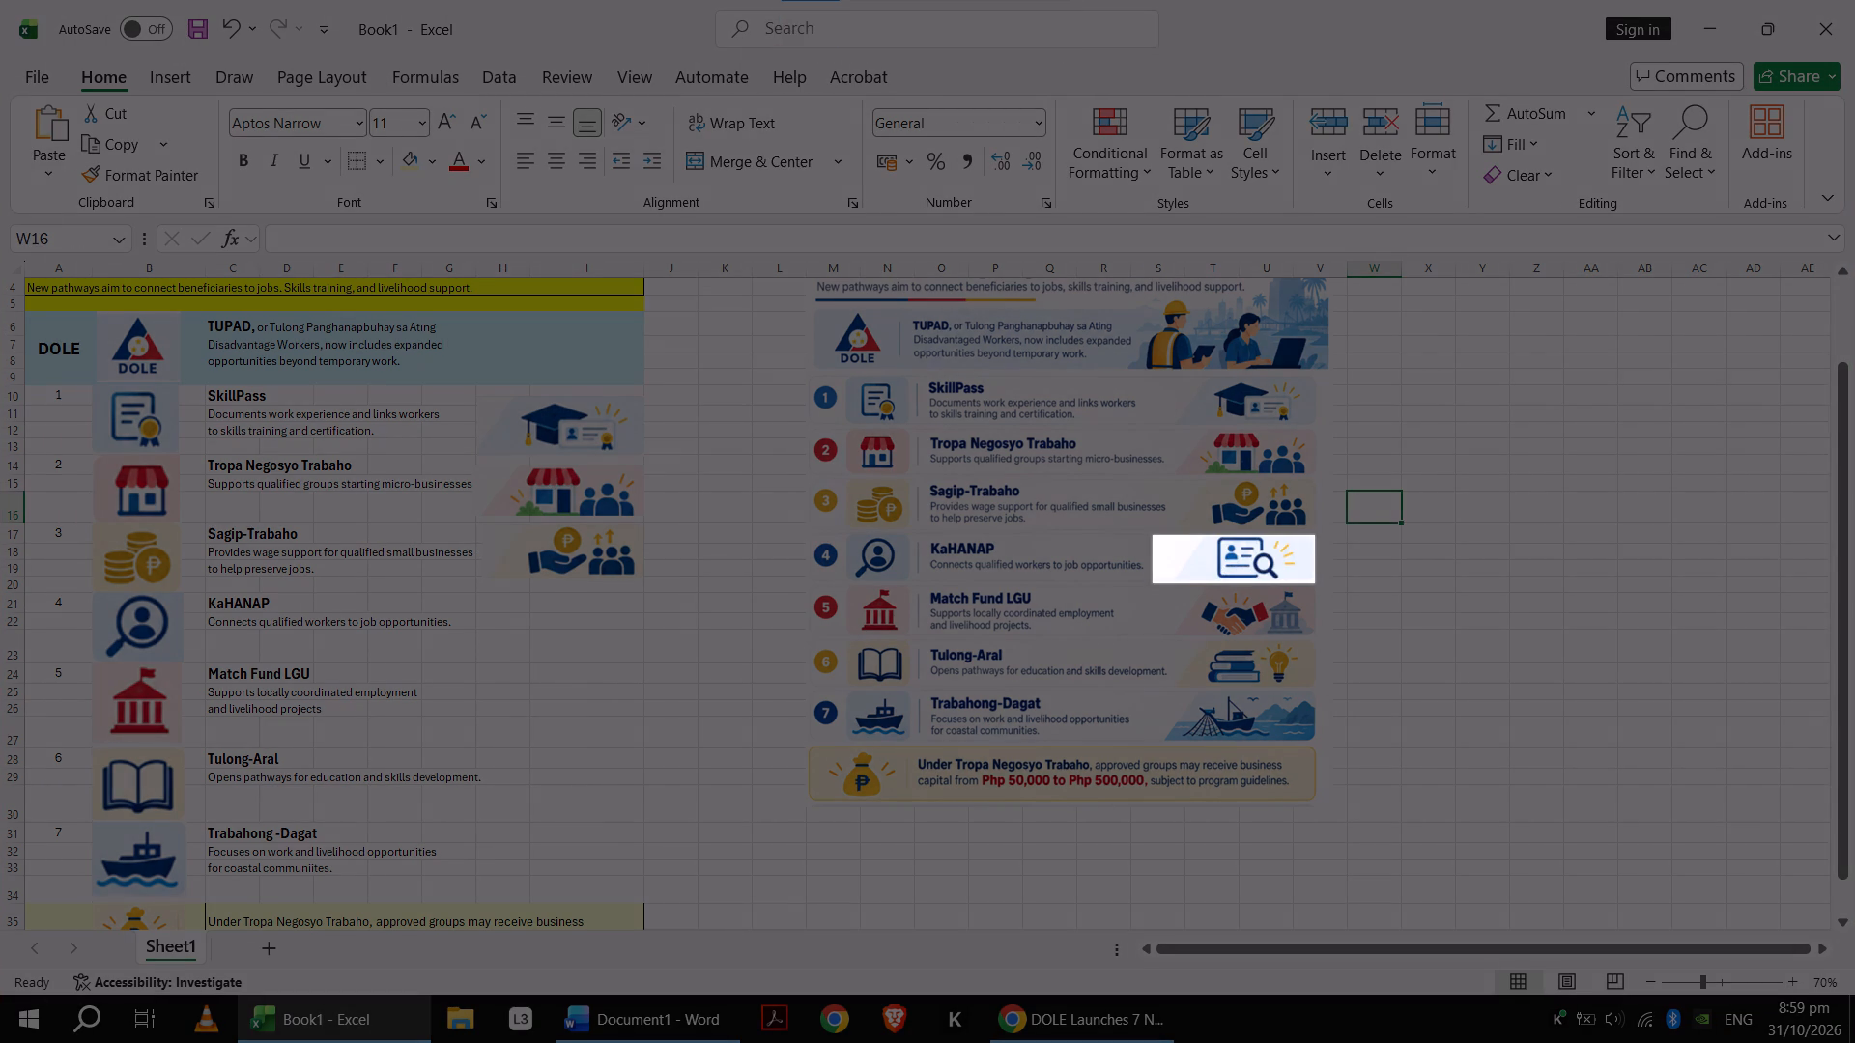
{"action": "left_click_drag", "start_coordinate": [1314, 582], "coordinate": [1311, 581]}
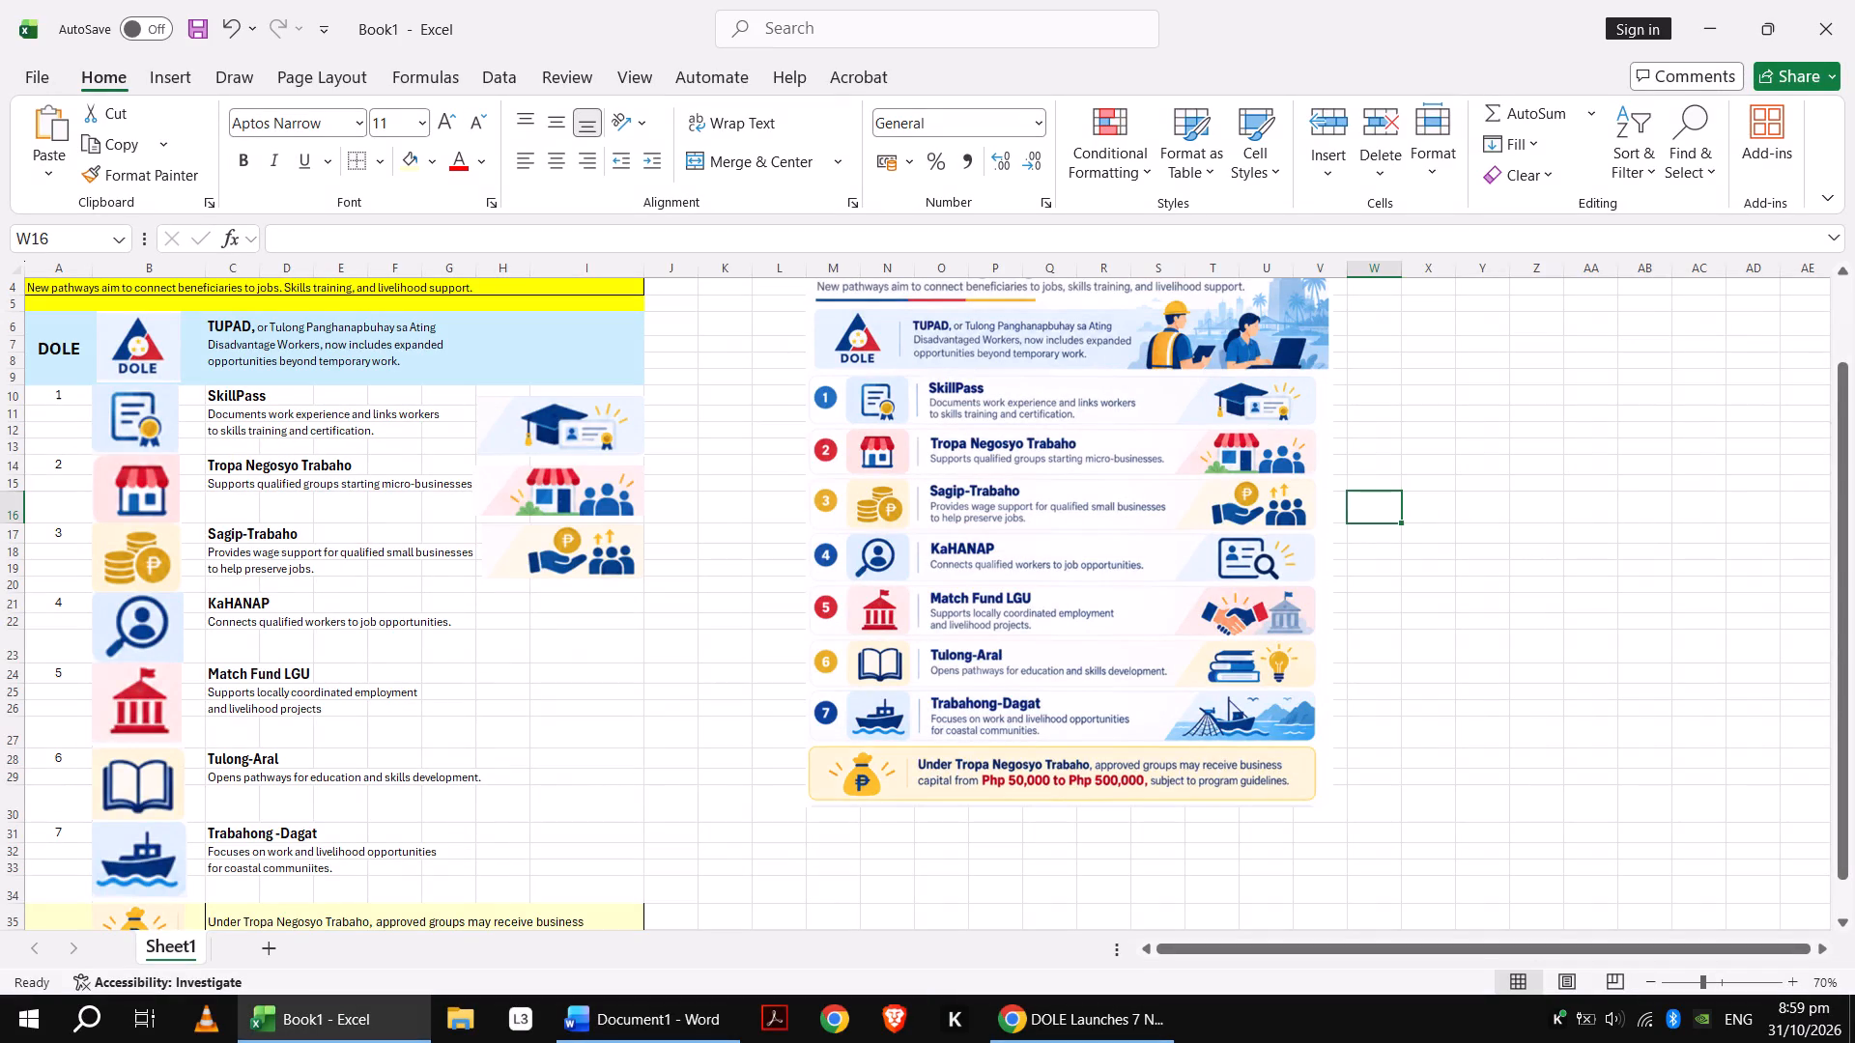
{"action": "left_click", "coordinate": [493, 595]}
{"action": "key", "text": "ctrl+v"}
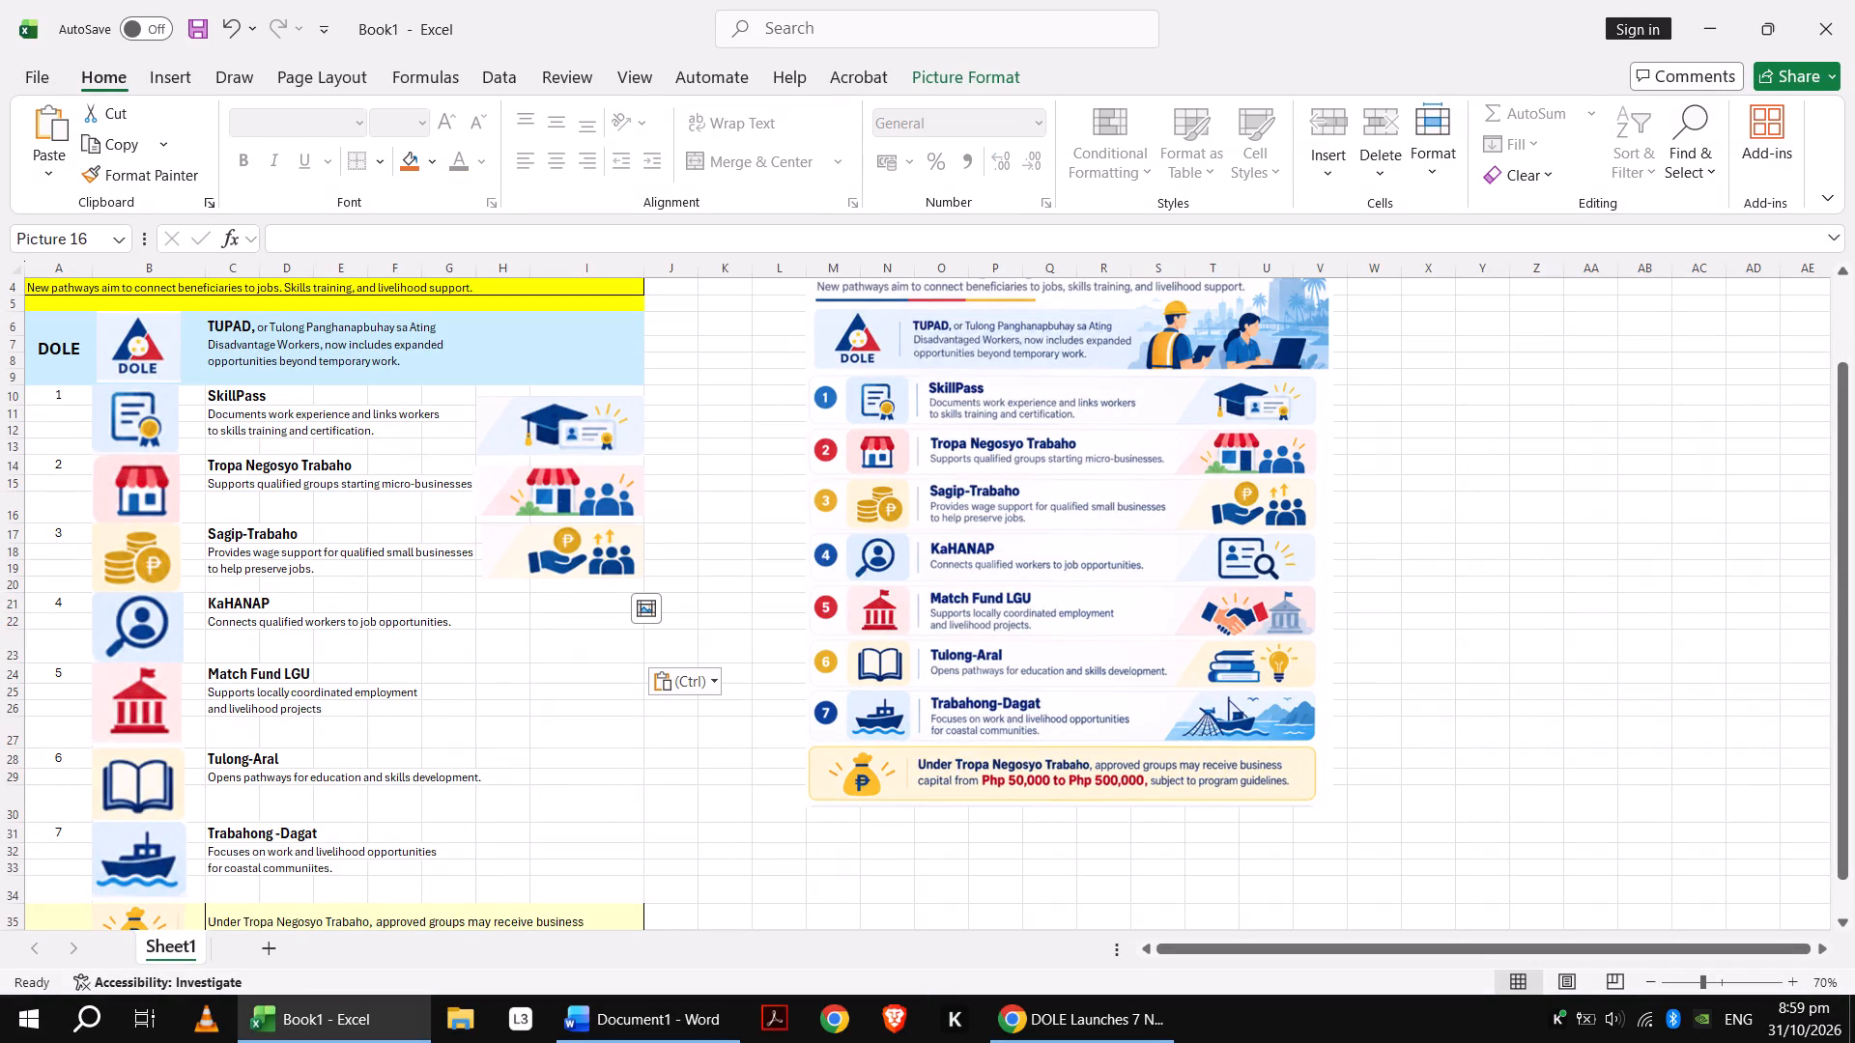
{"action": "left_click_drag", "start_coordinate": [616, 635], "coordinate": [635, 644]}
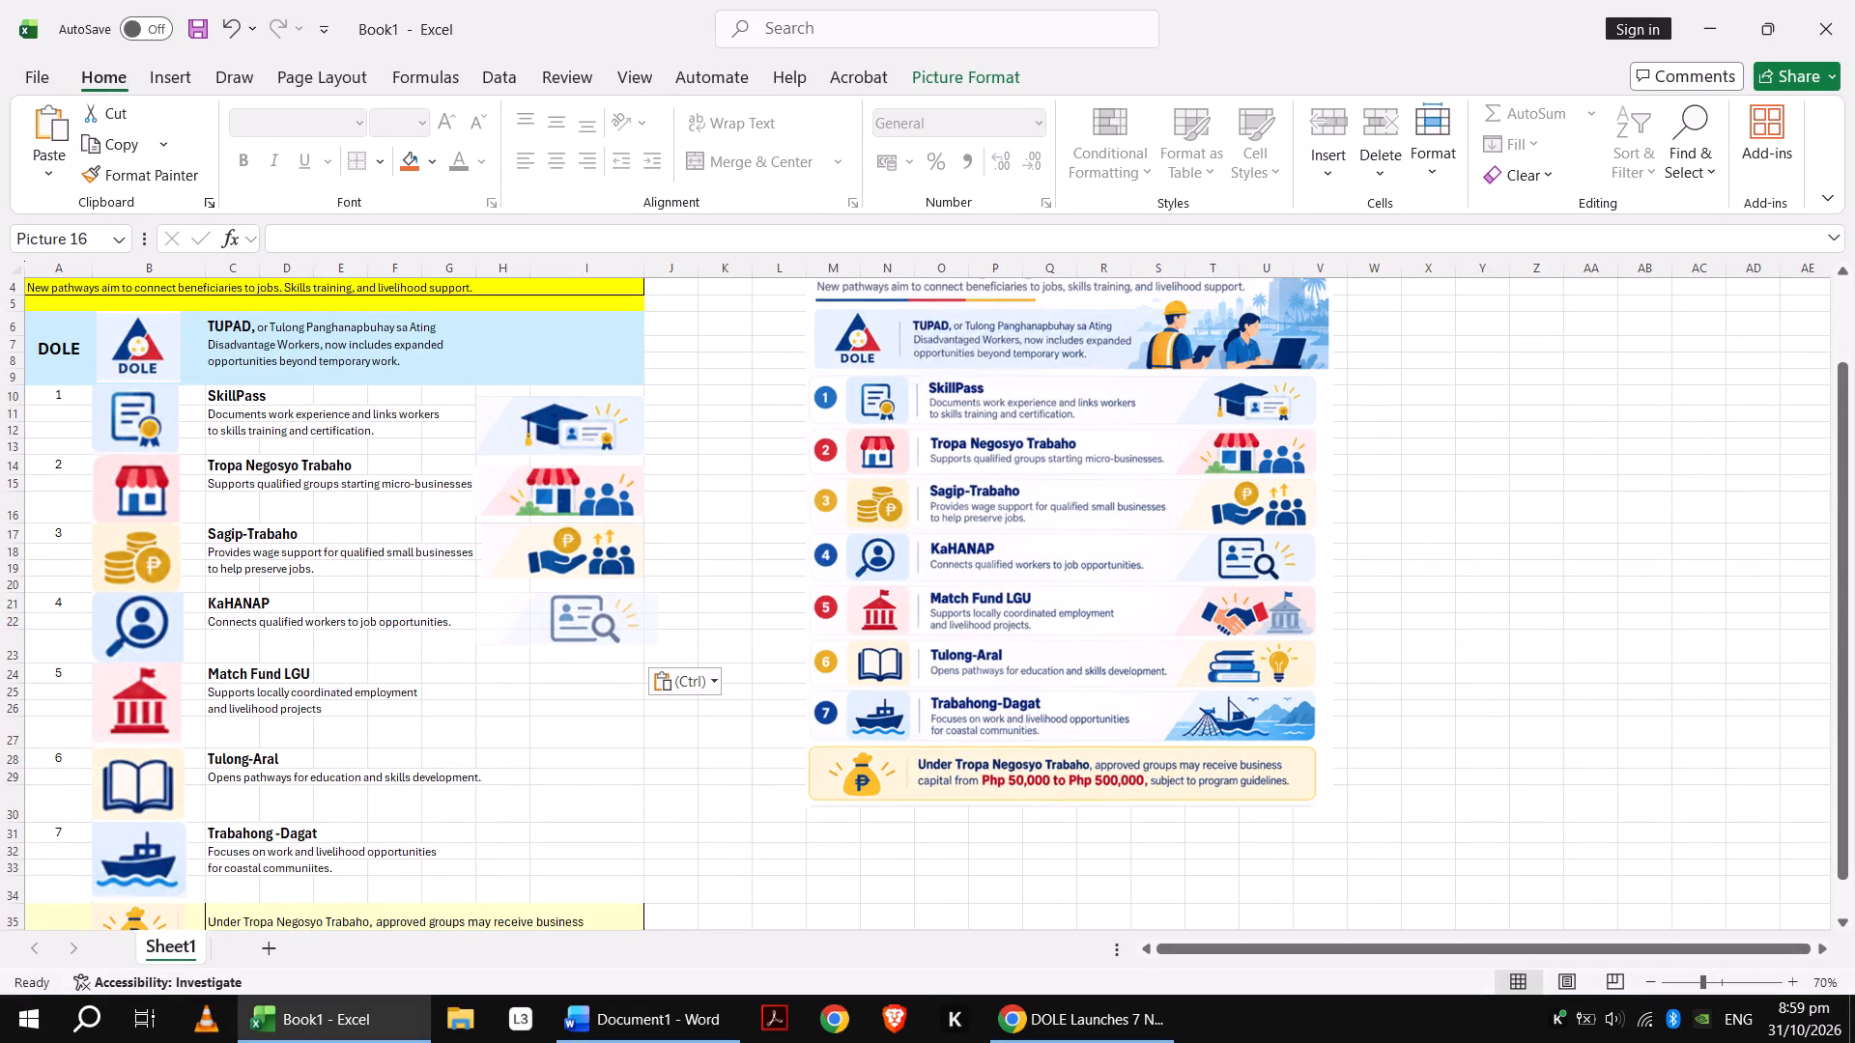
{"action": "left_click_drag", "start_coordinate": [635, 644], "coordinate": [634, 641]}
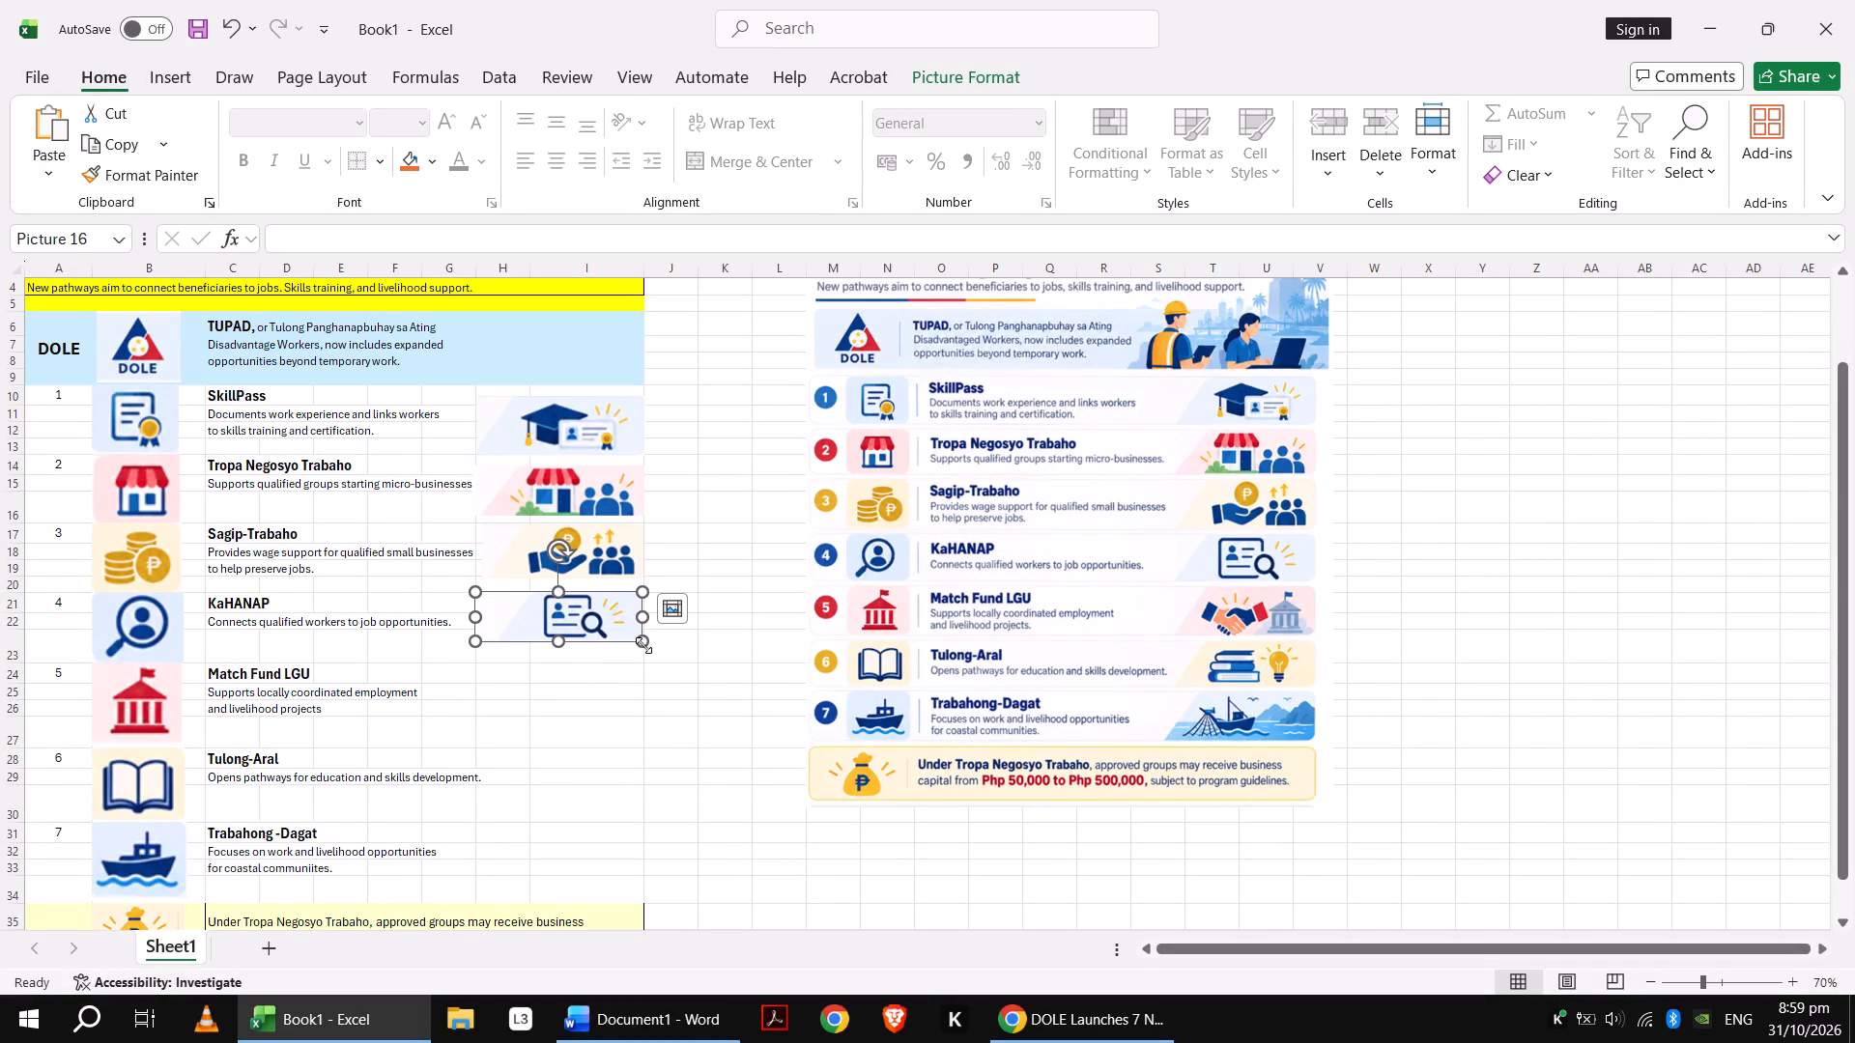
{"action": "left_click", "coordinate": [676, 707]}
Snip the infographic's handshake illustration, paste it at H24 and size it to fit columns H to I beside Match Fund LGU.
{"action": "left_click", "coordinate": [1439, 566]}
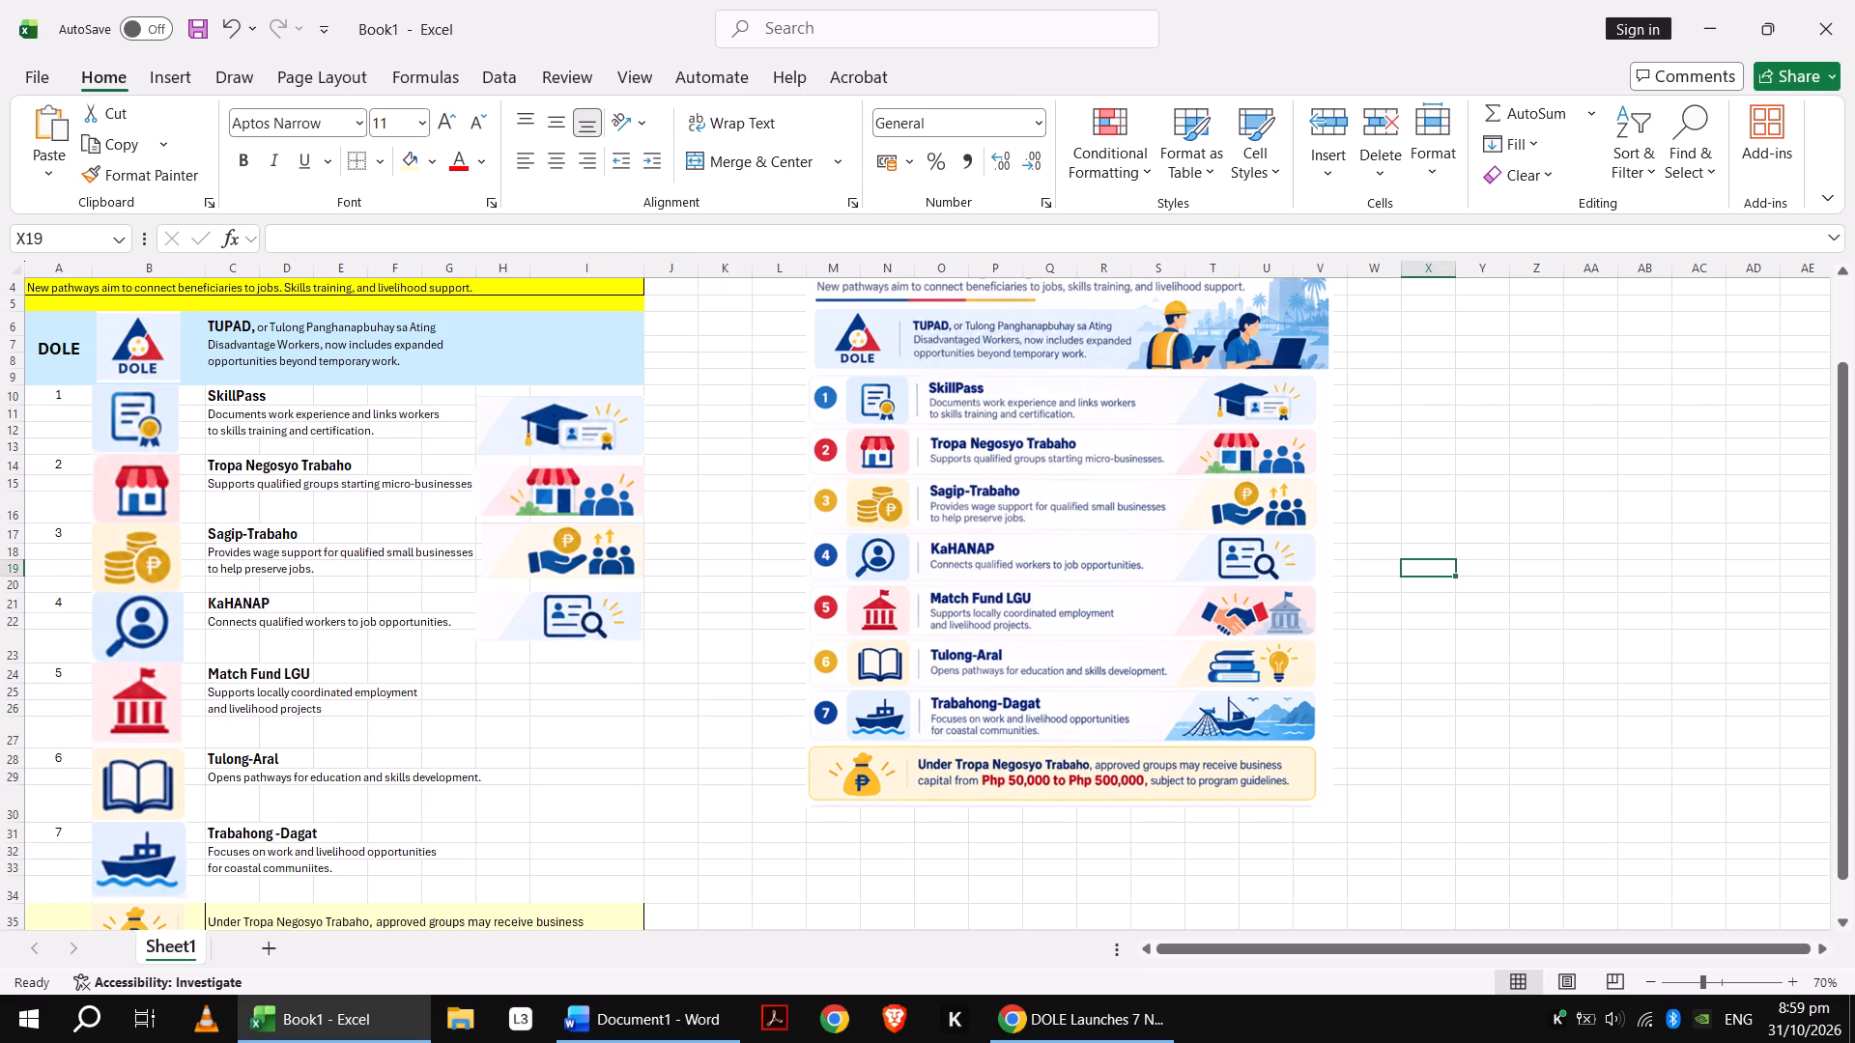
{"action": "key", "text": "Print"}
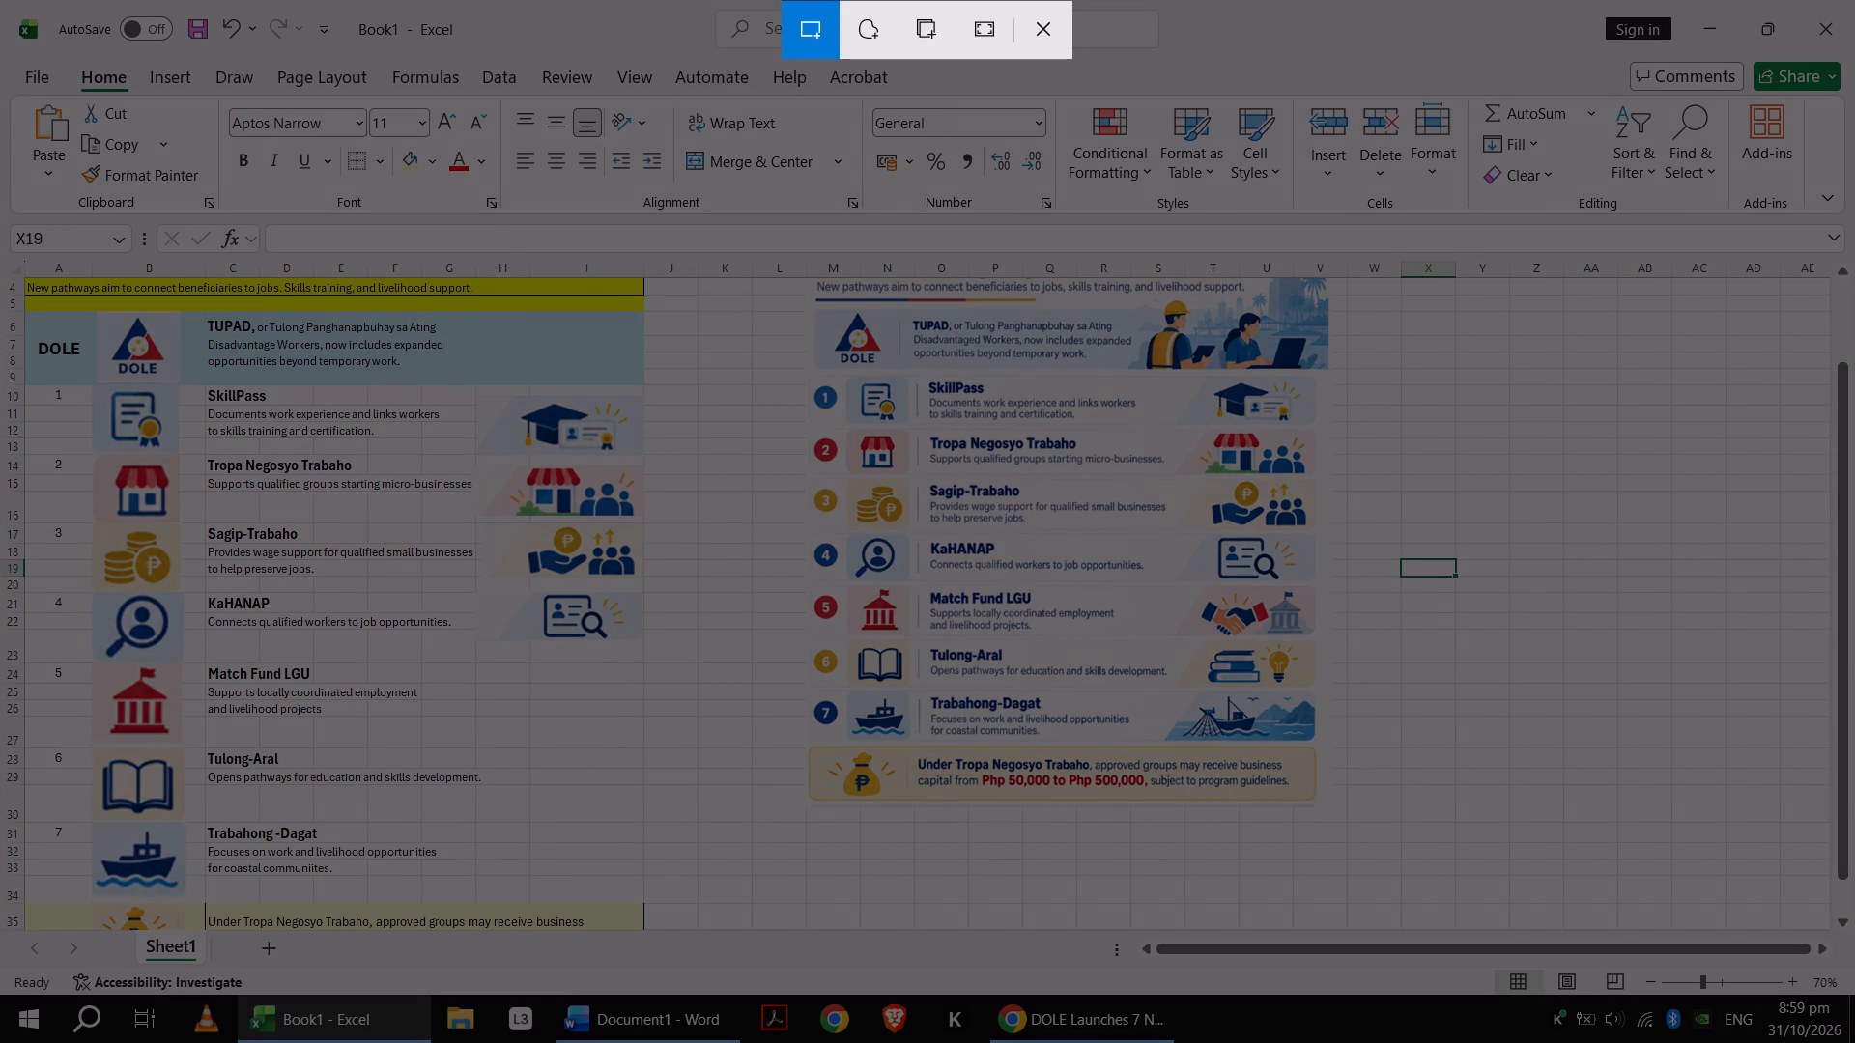
{"action": "left_click_drag", "start_coordinate": [1146, 588], "coordinate": [1314, 636]}
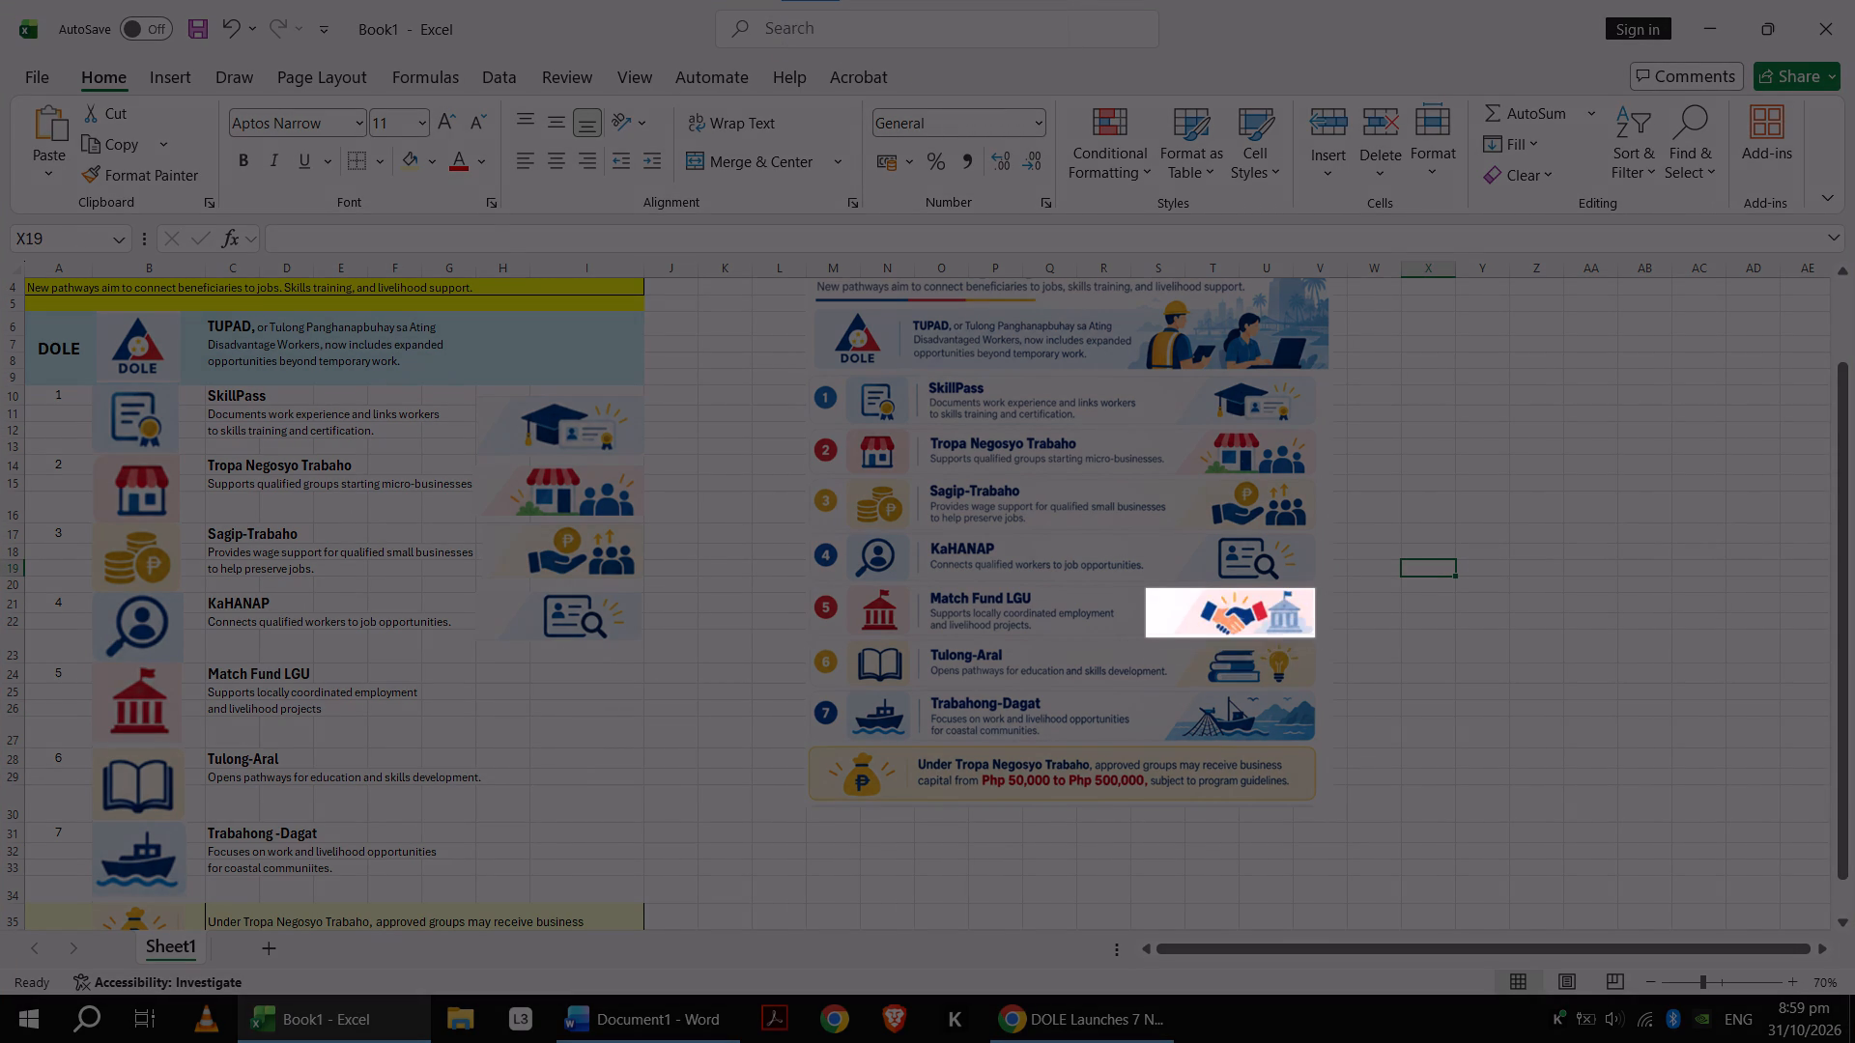
{"action": "left_click_drag", "start_coordinate": [1314, 636], "coordinate": [1313, 636]}
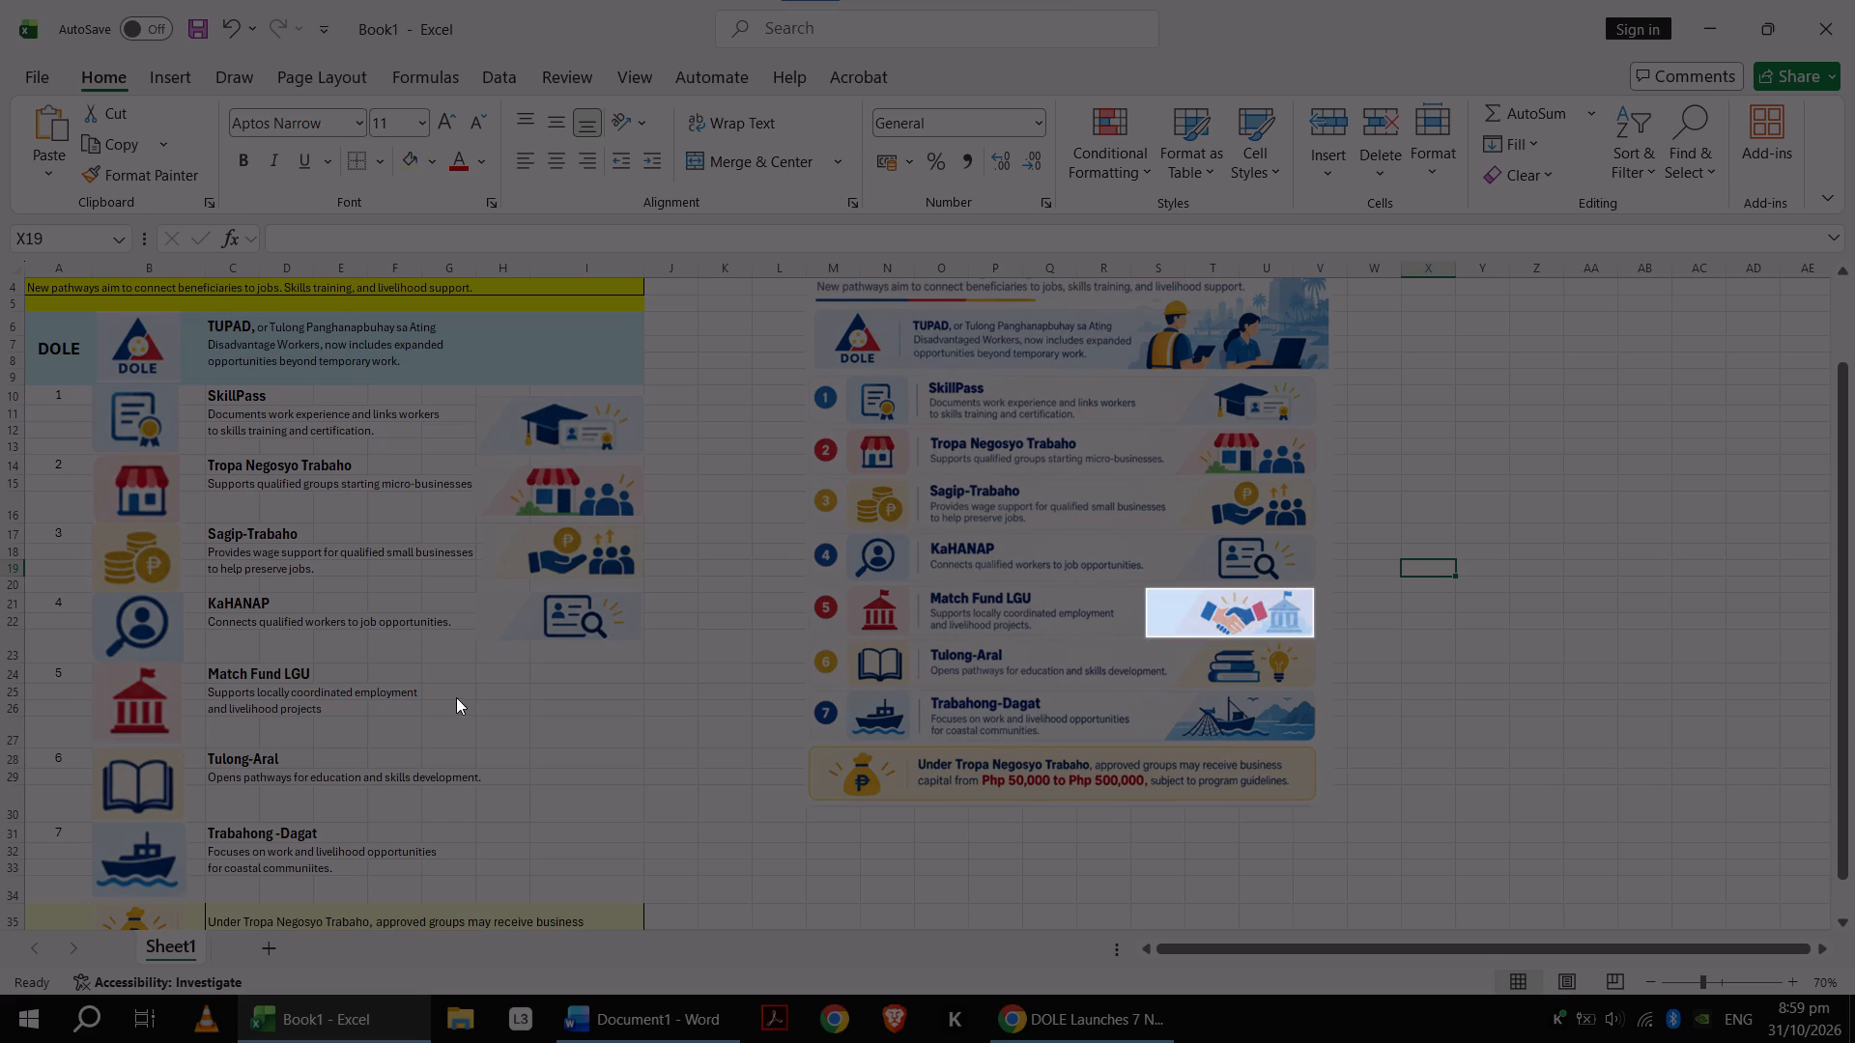
{"action": "left_click", "coordinate": [486, 672]}
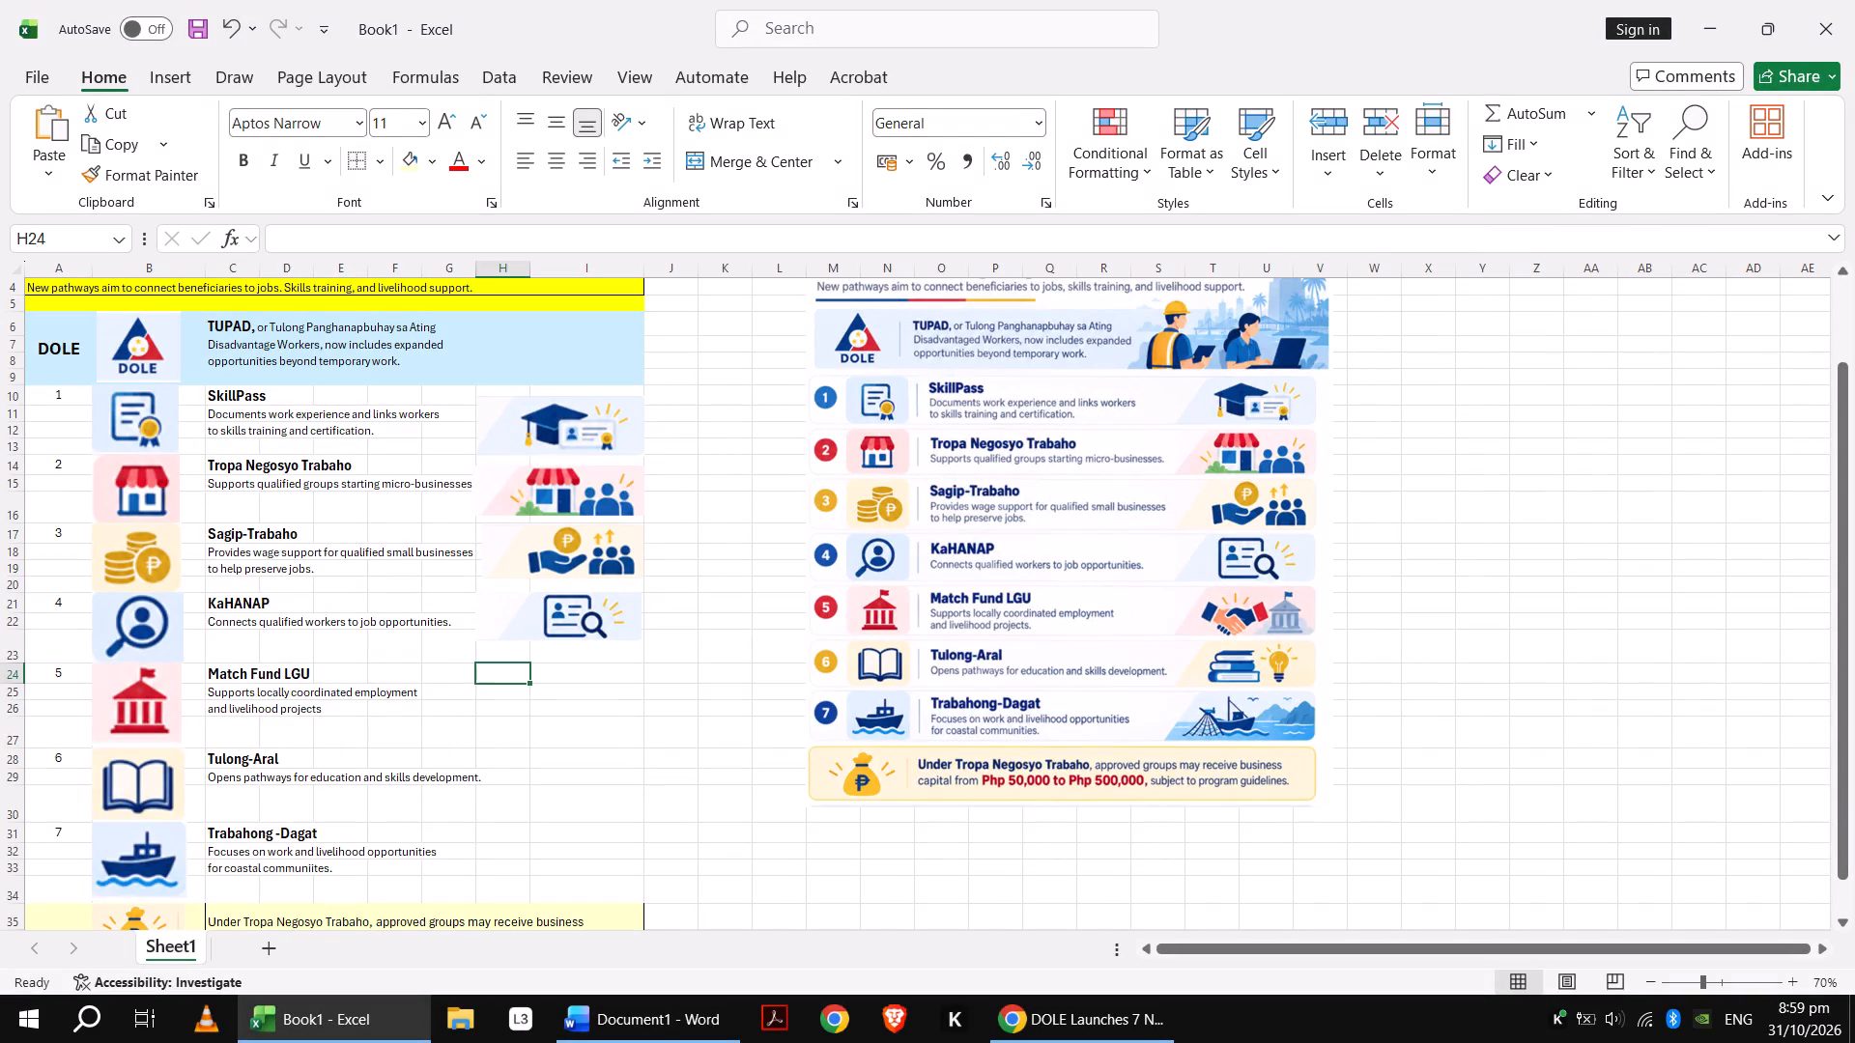
{"action": "key", "text": "ctrl+v"}
{"action": "left_click_drag", "start_coordinate": [624, 709], "coordinate": [638, 710]}
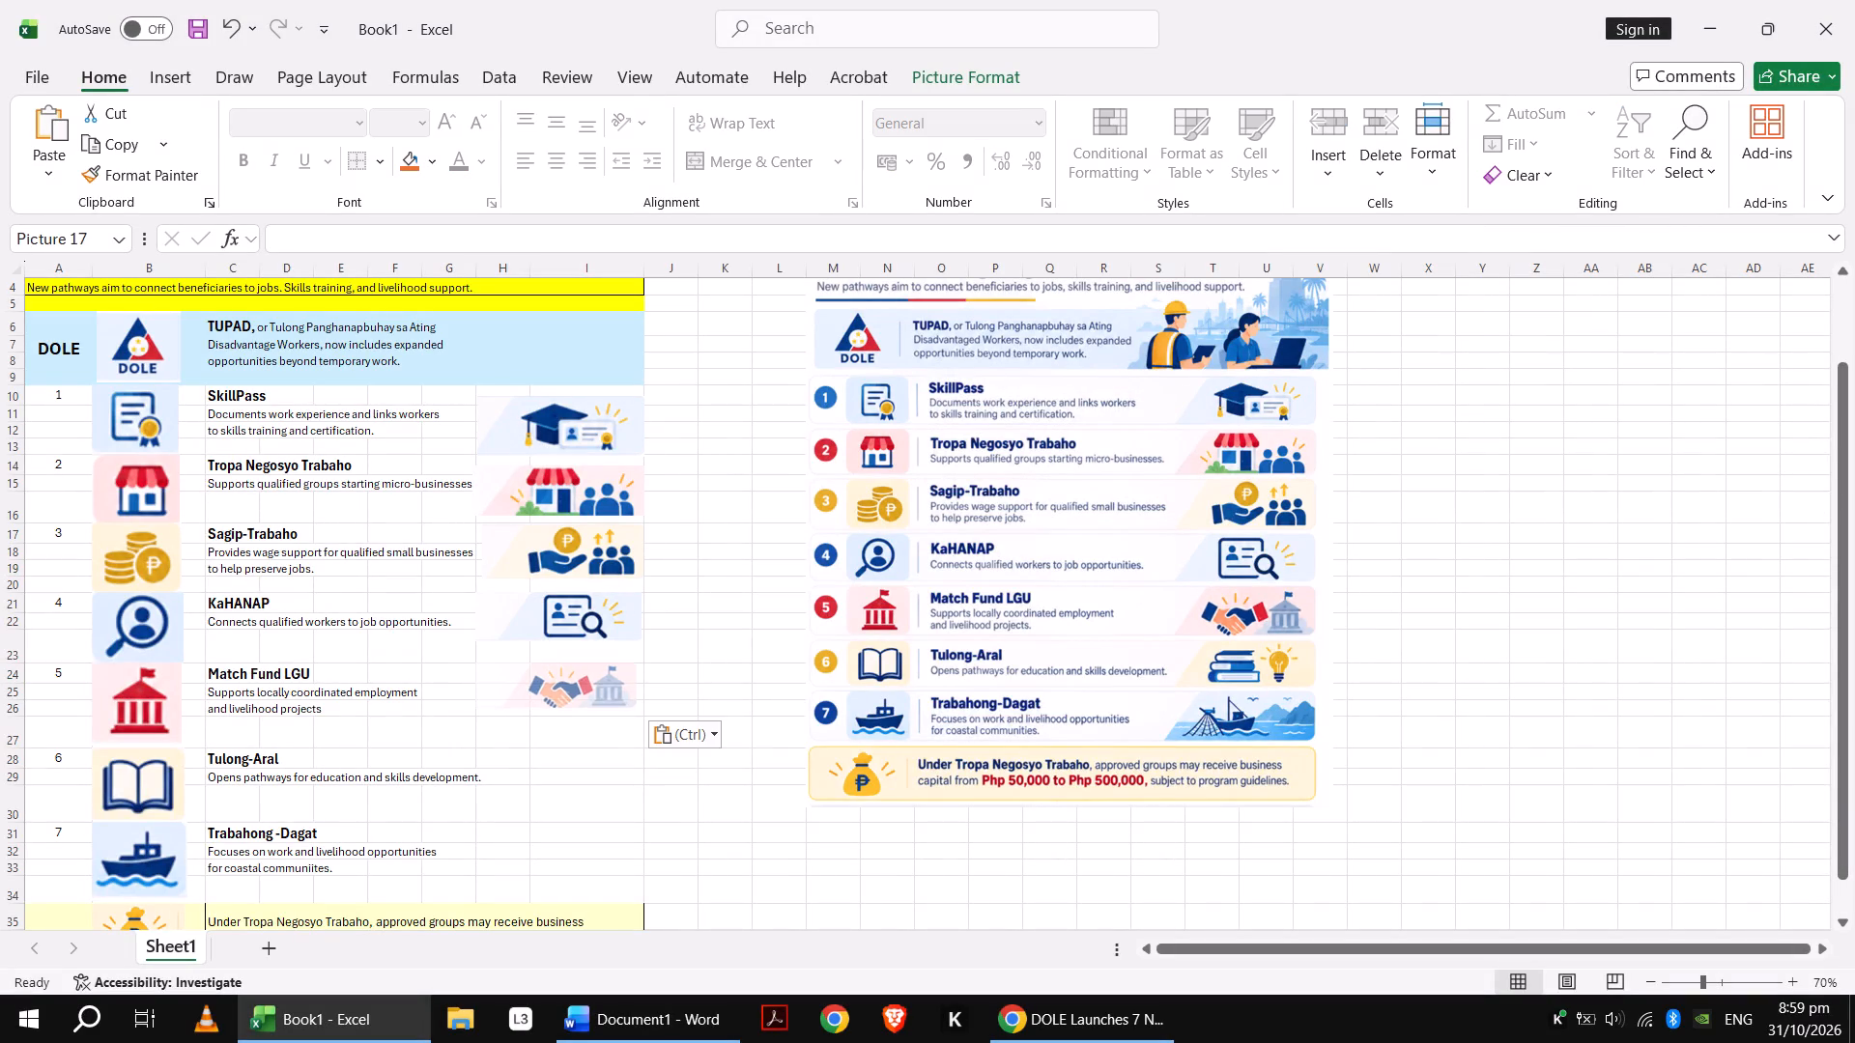
{"action": "left_click_drag", "start_coordinate": [638, 710], "coordinate": [643, 712]}
{"action": "left_click", "coordinate": [699, 762]}
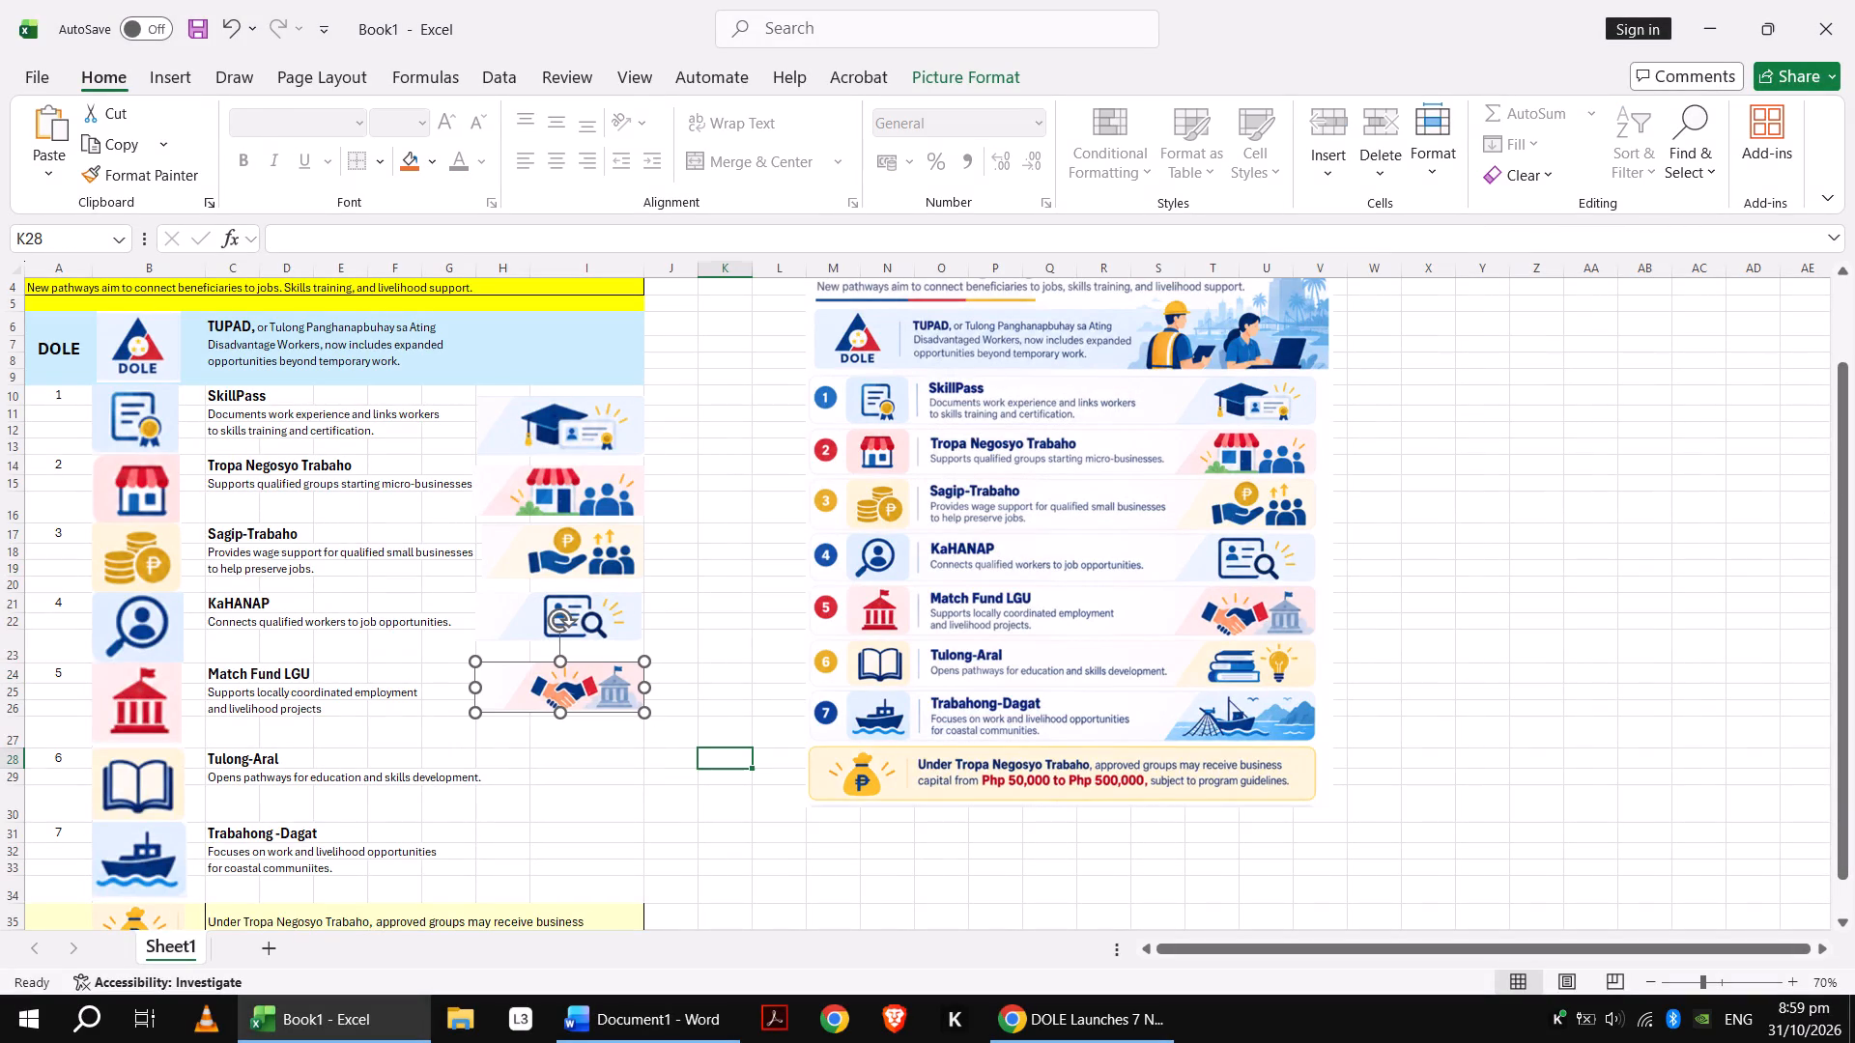
Snip the infographic's books-and-lightbulb illustration, paste it at H28, align it with column I's outer edge and enlarge it across columns H to I.
{"action": "left_click", "coordinate": [1457, 597]}
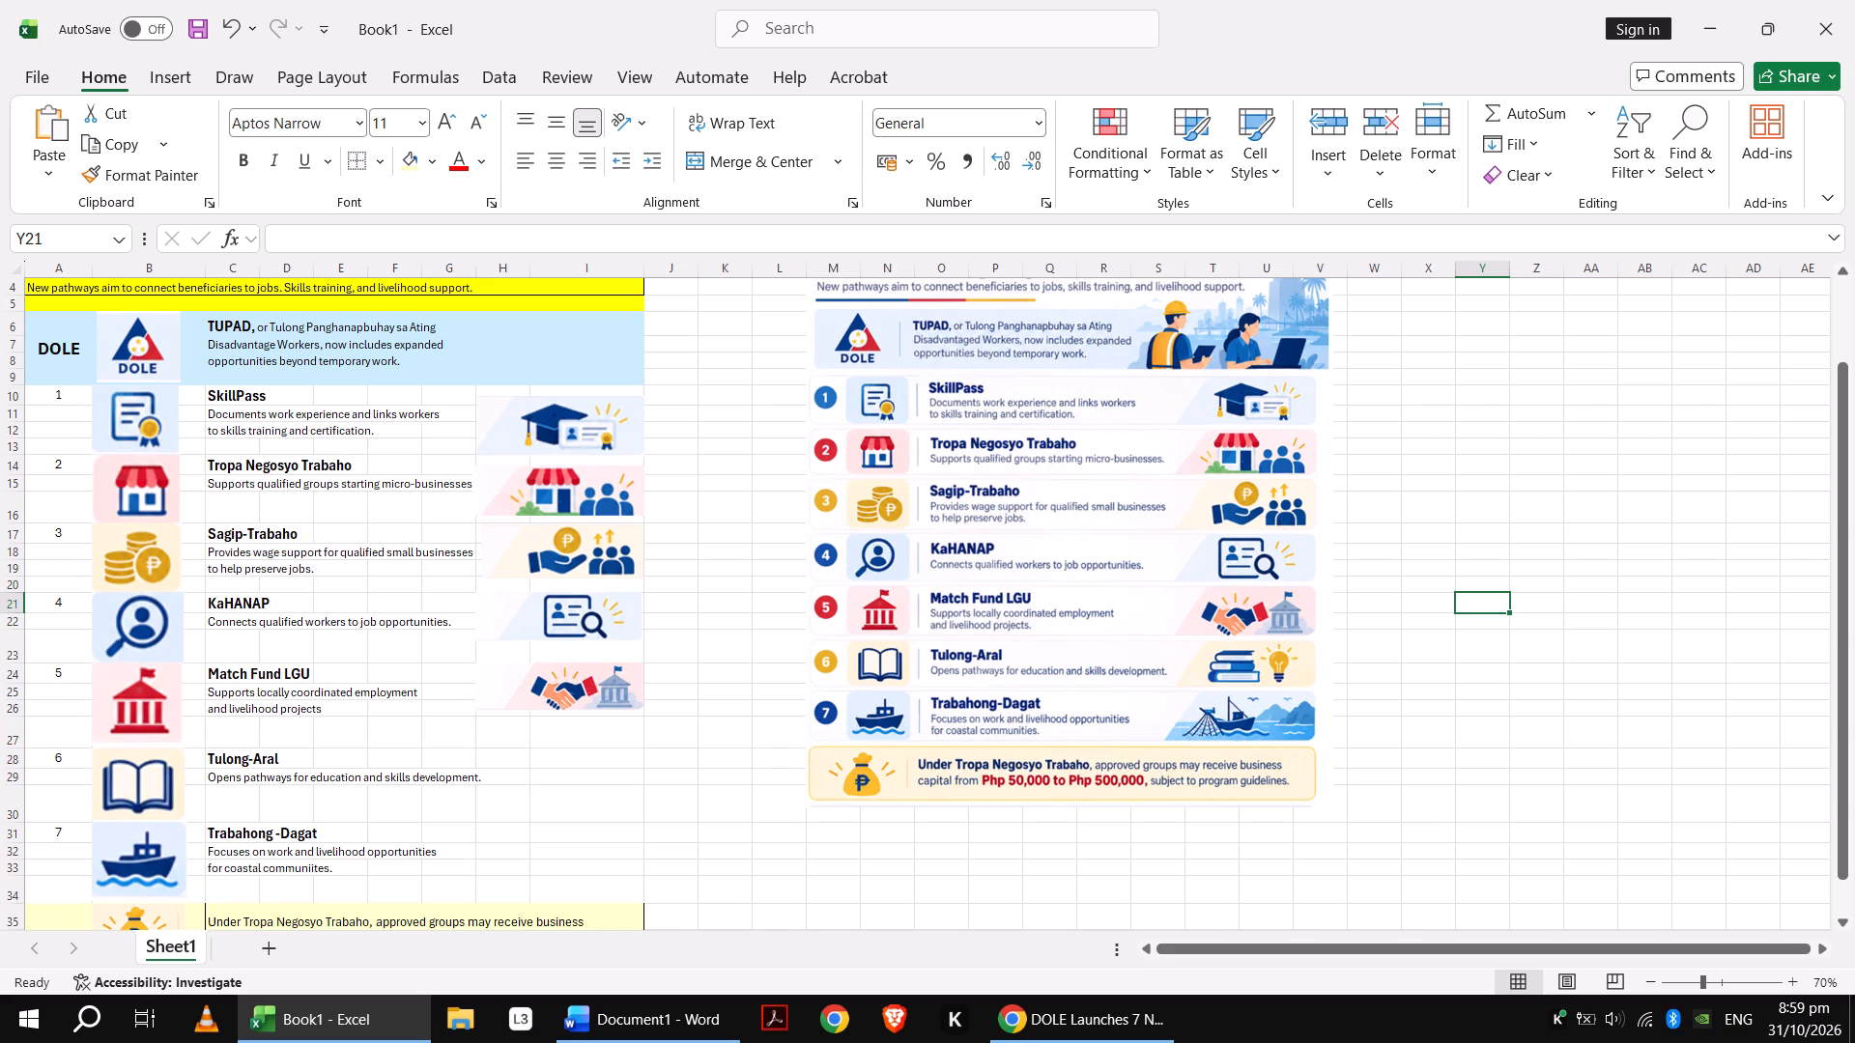
{"action": "key", "text": "Print"}
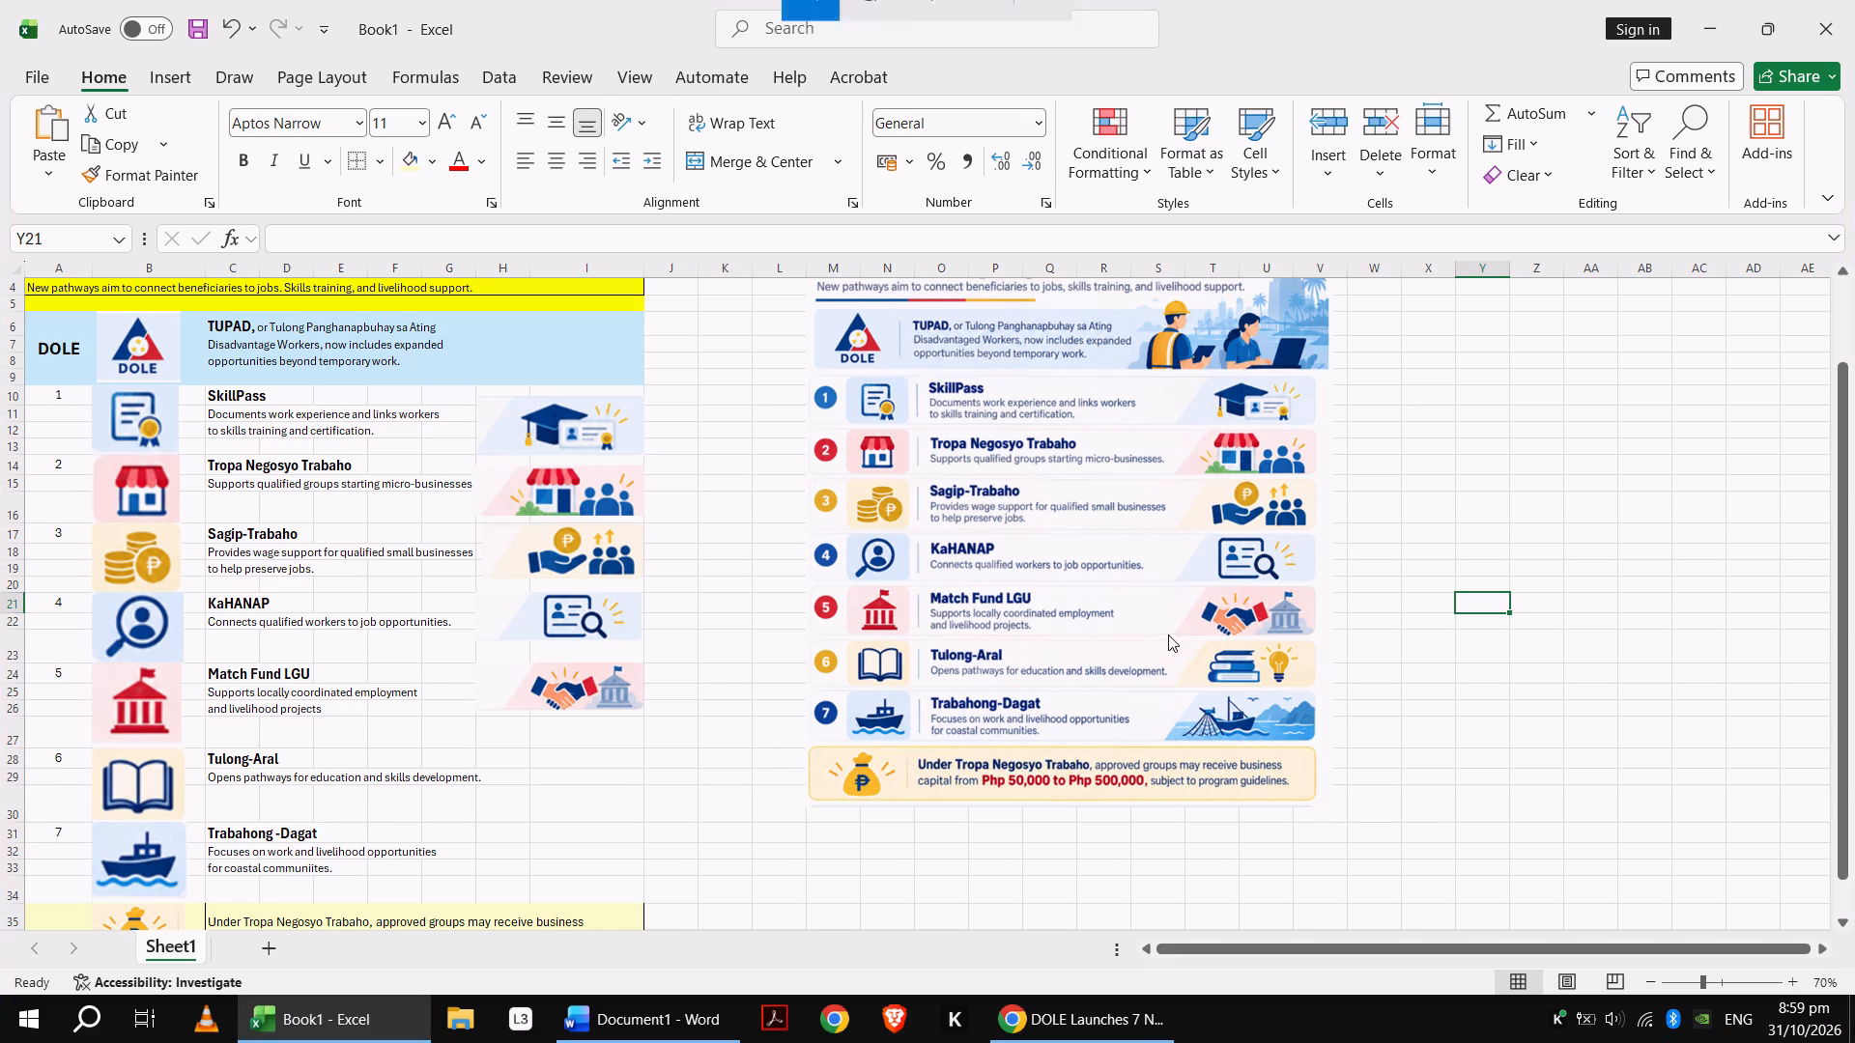
{"action": "left_click_drag", "start_coordinate": [1166, 640], "coordinate": [1288, 686]}
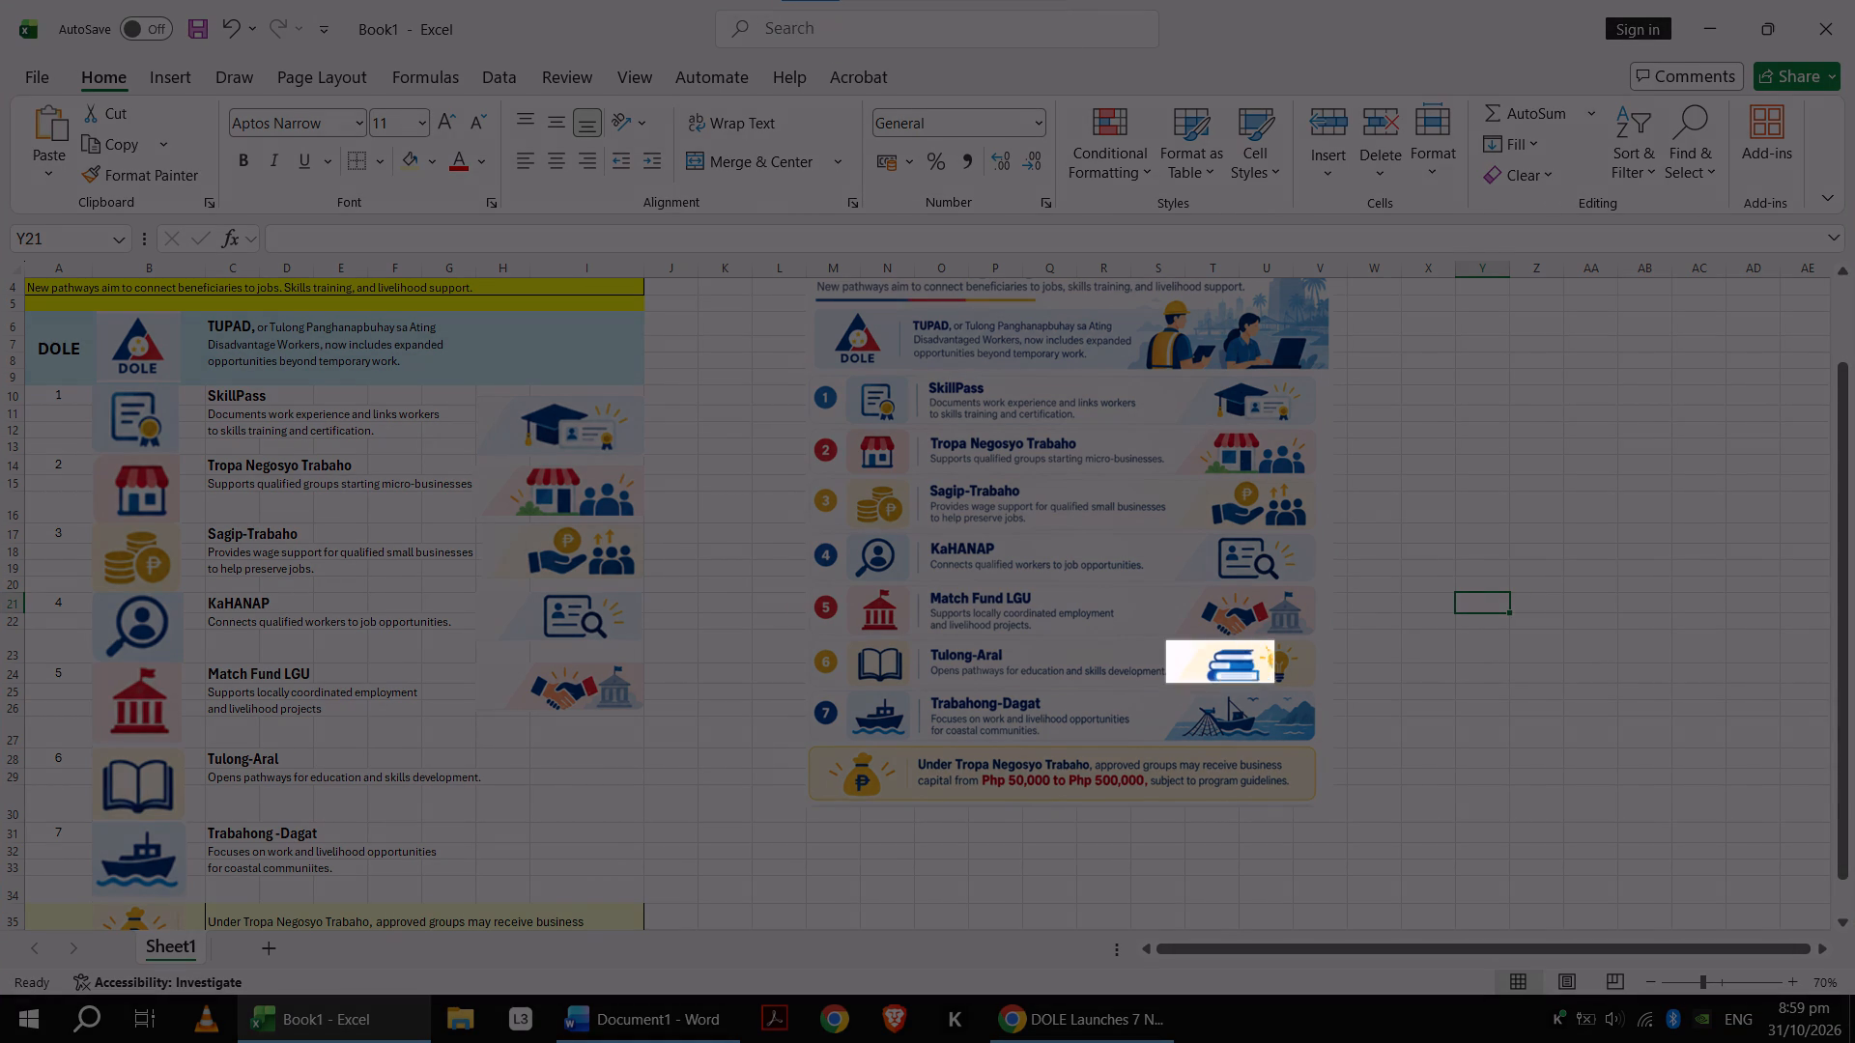
{"action": "left_click_drag", "start_coordinate": [1288, 686], "coordinate": [1311, 689]}
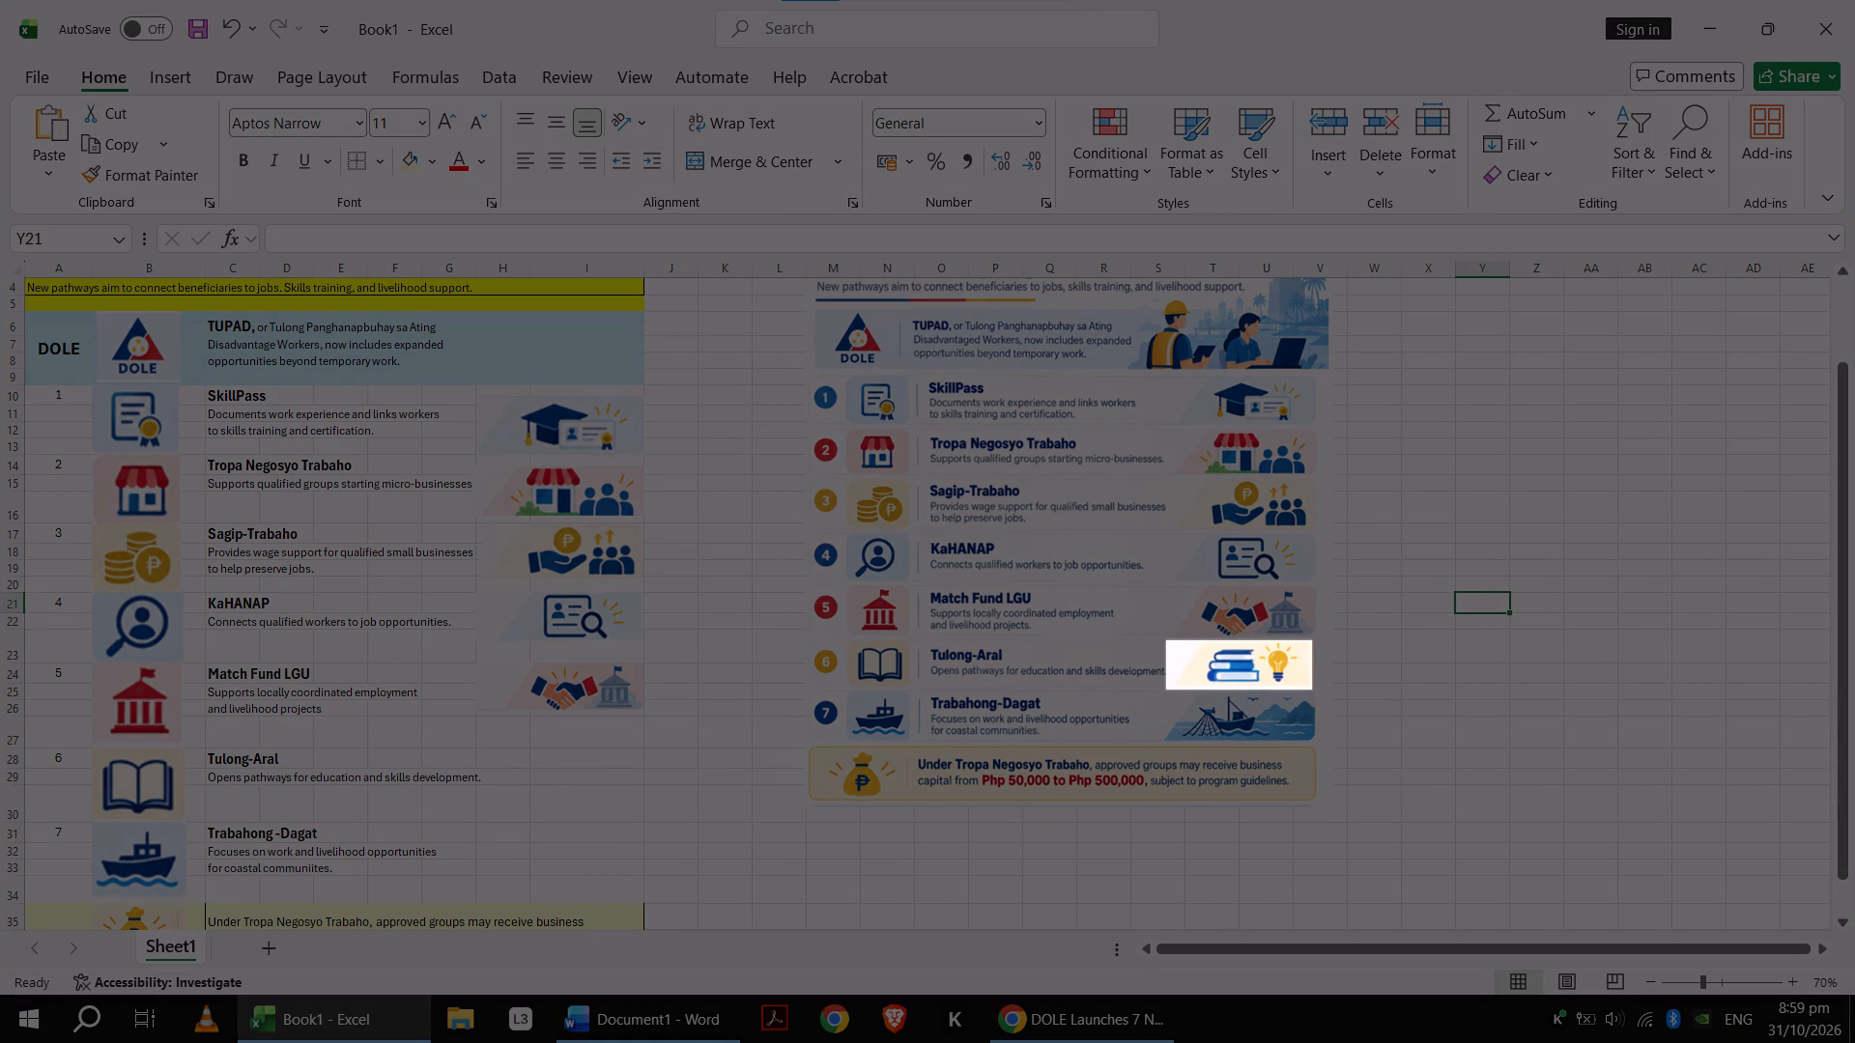
{"action": "left_click_drag", "start_coordinate": [1311, 689], "coordinate": [1310, 689]}
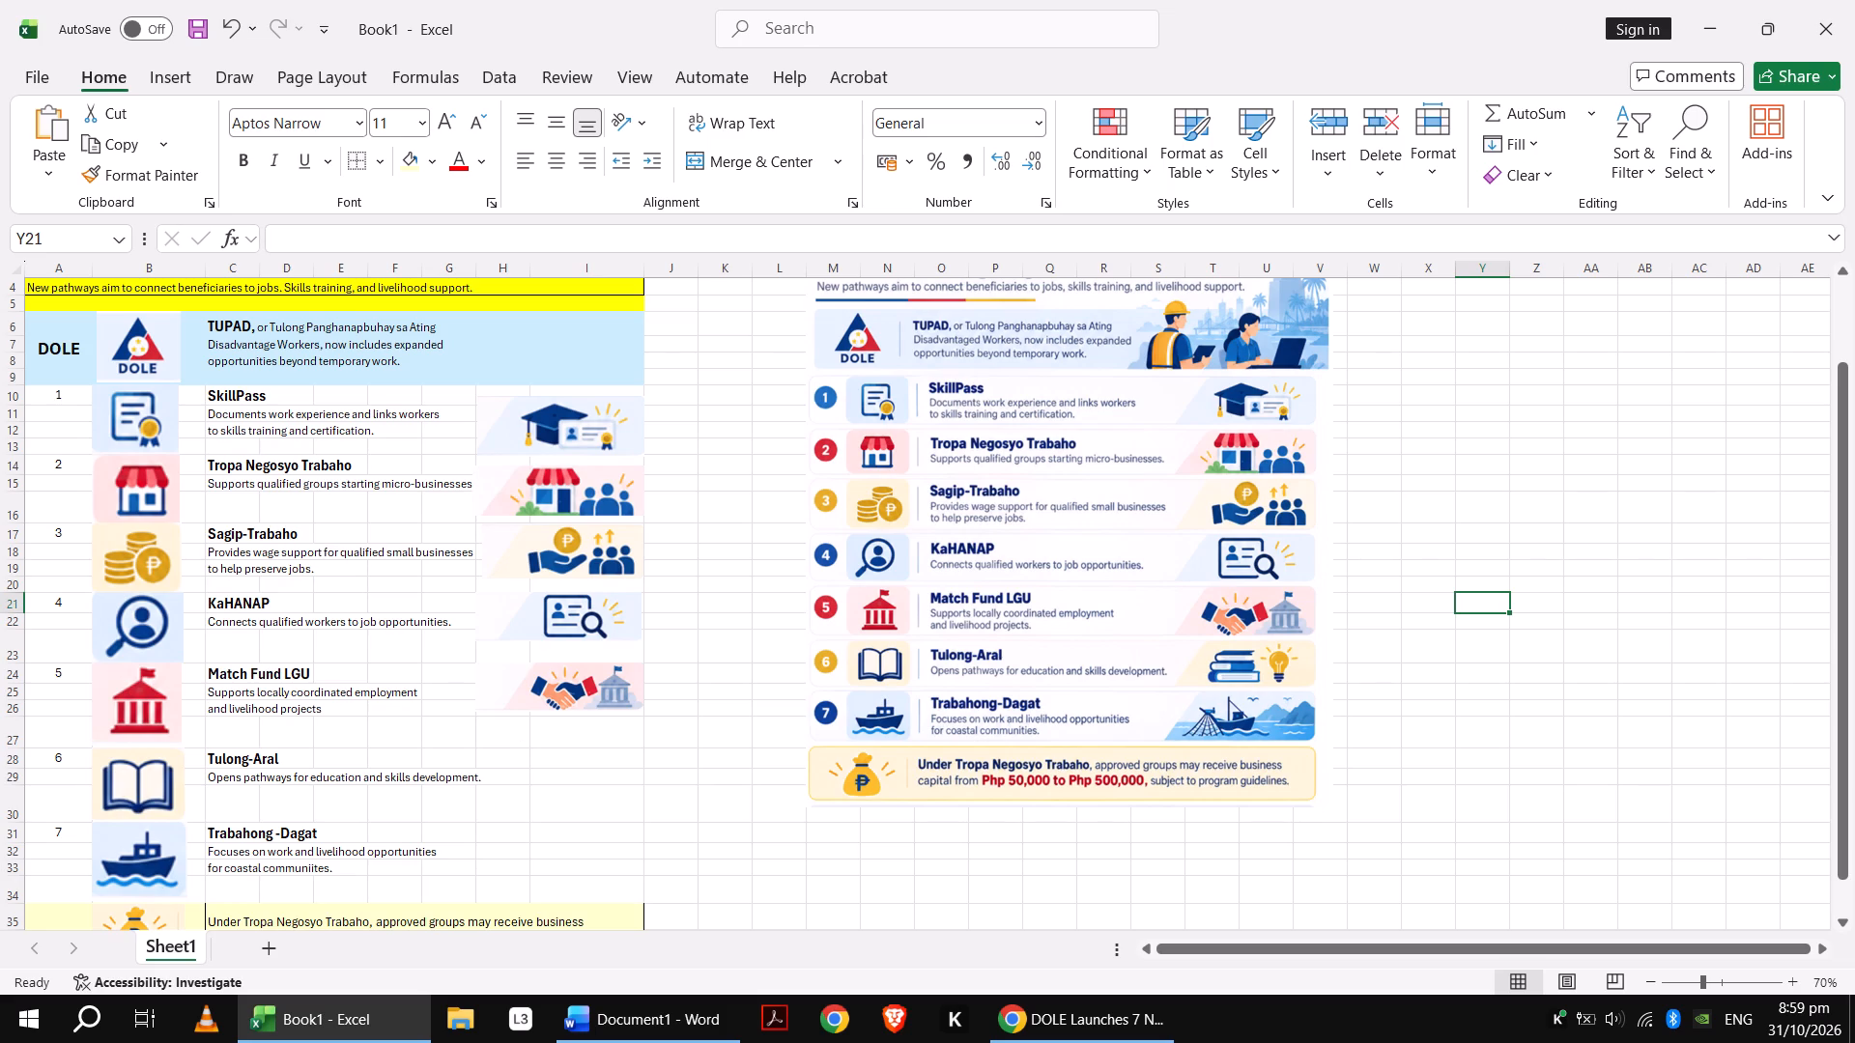
{"action": "left_click", "coordinate": [514, 730]}
{"action": "left_click", "coordinate": [512, 760]}
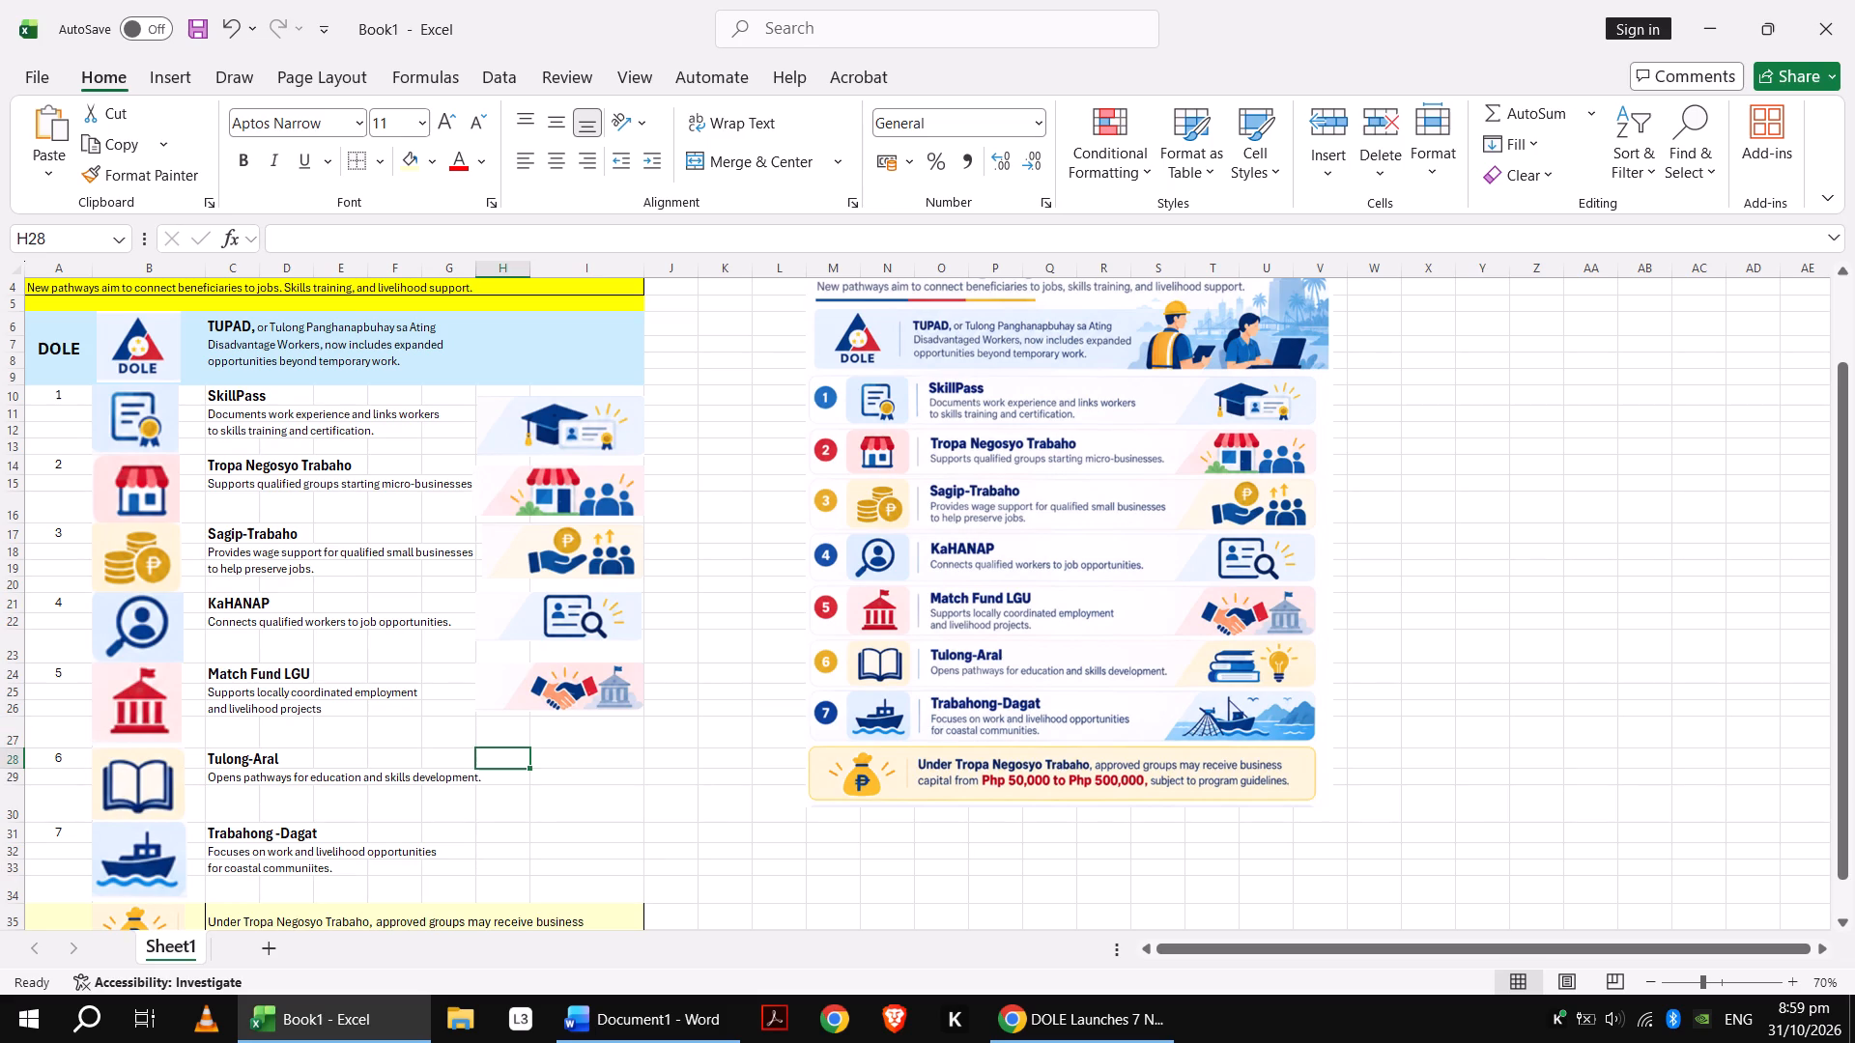
{"action": "key", "text": "ctrl+v"}
{"action": "left_click_drag", "start_coordinate": [567, 766], "coordinate": [588, 761]}
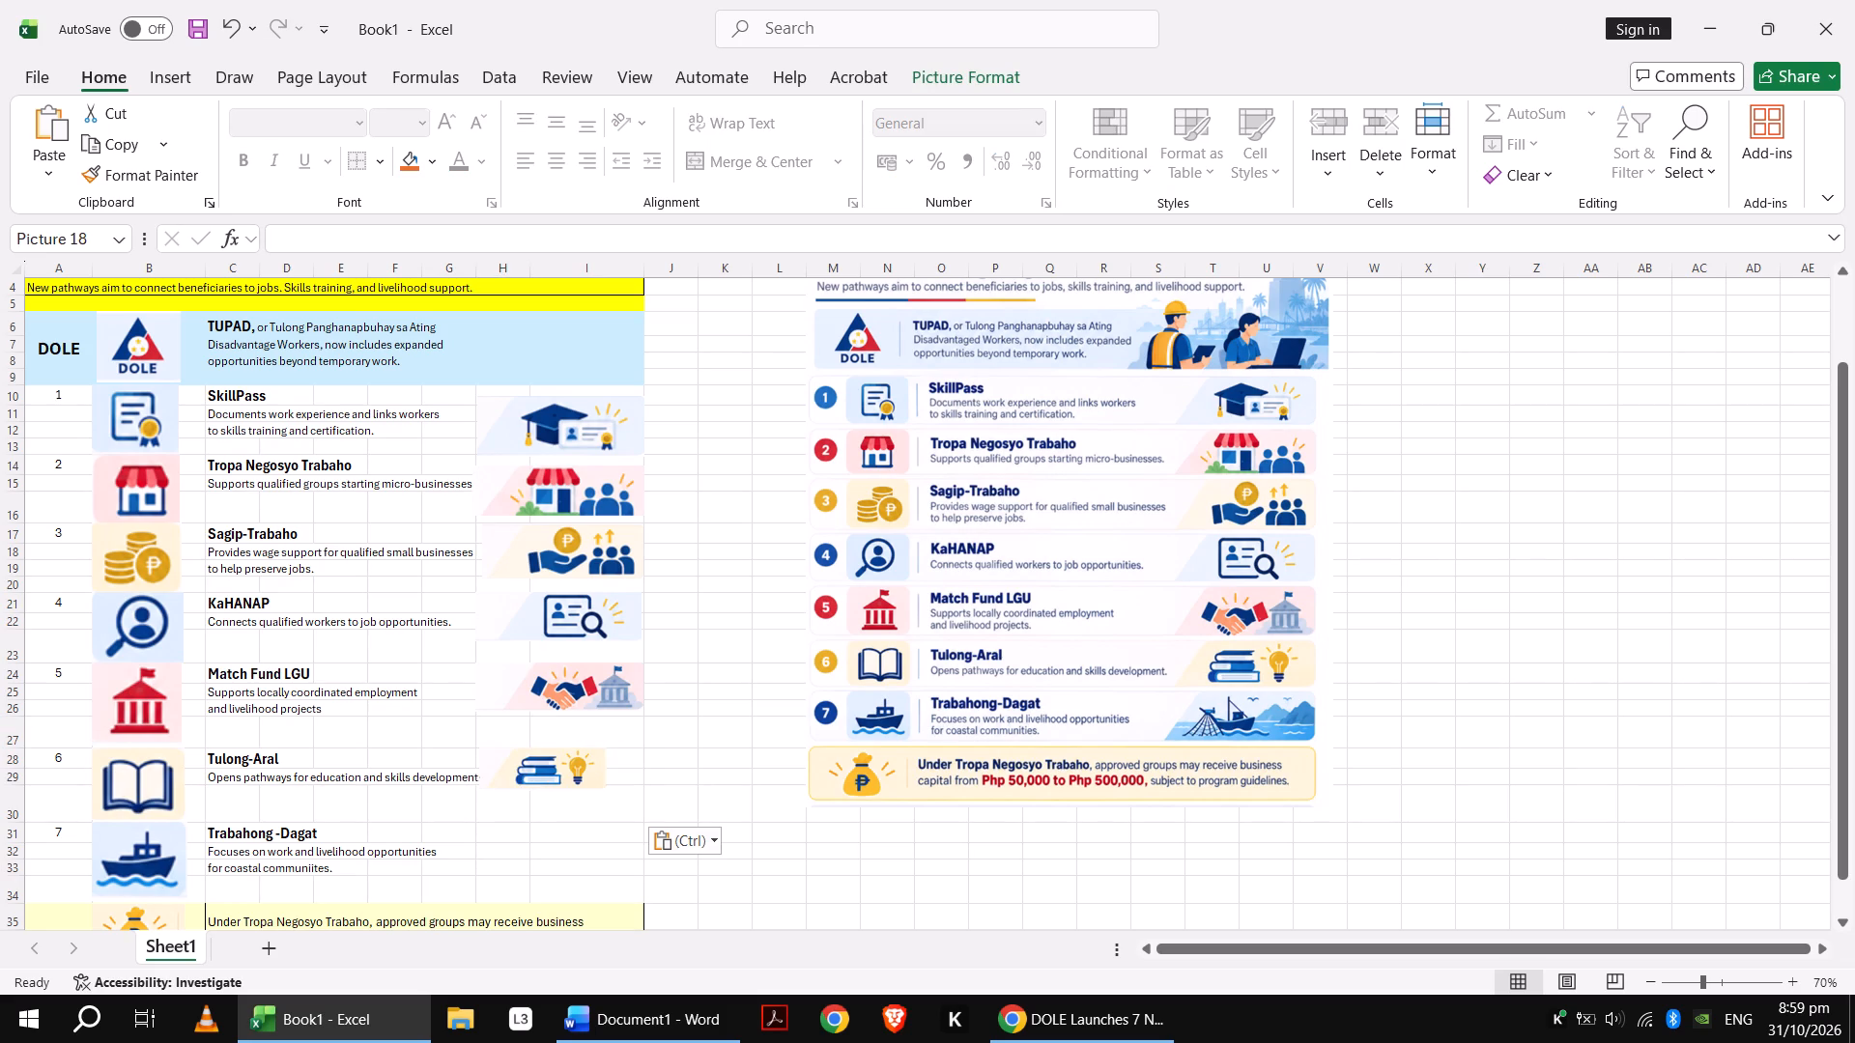
{"action": "left_click_drag", "start_coordinate": [588, 761], "coordinate": [605, 743]}
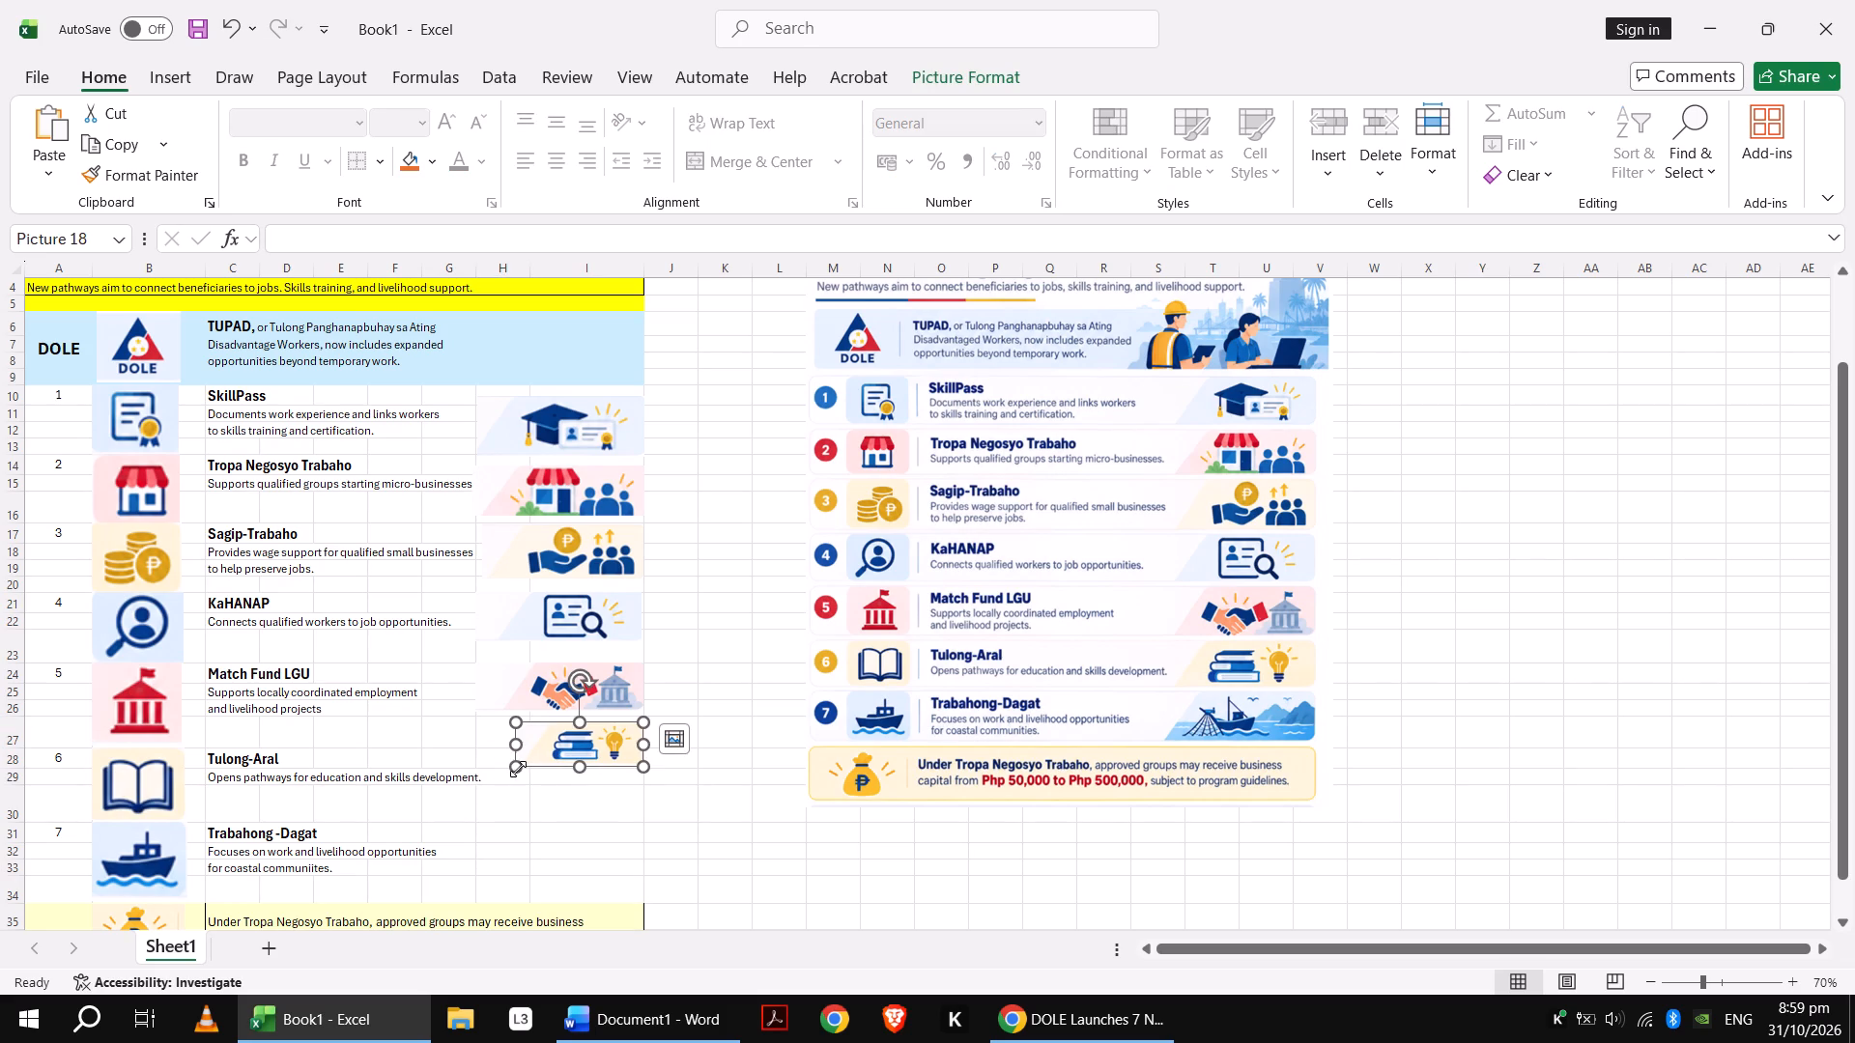
{"action": "left_click_drag", "start_coordinate": [518, 769], "coordinate": [524, 788]}
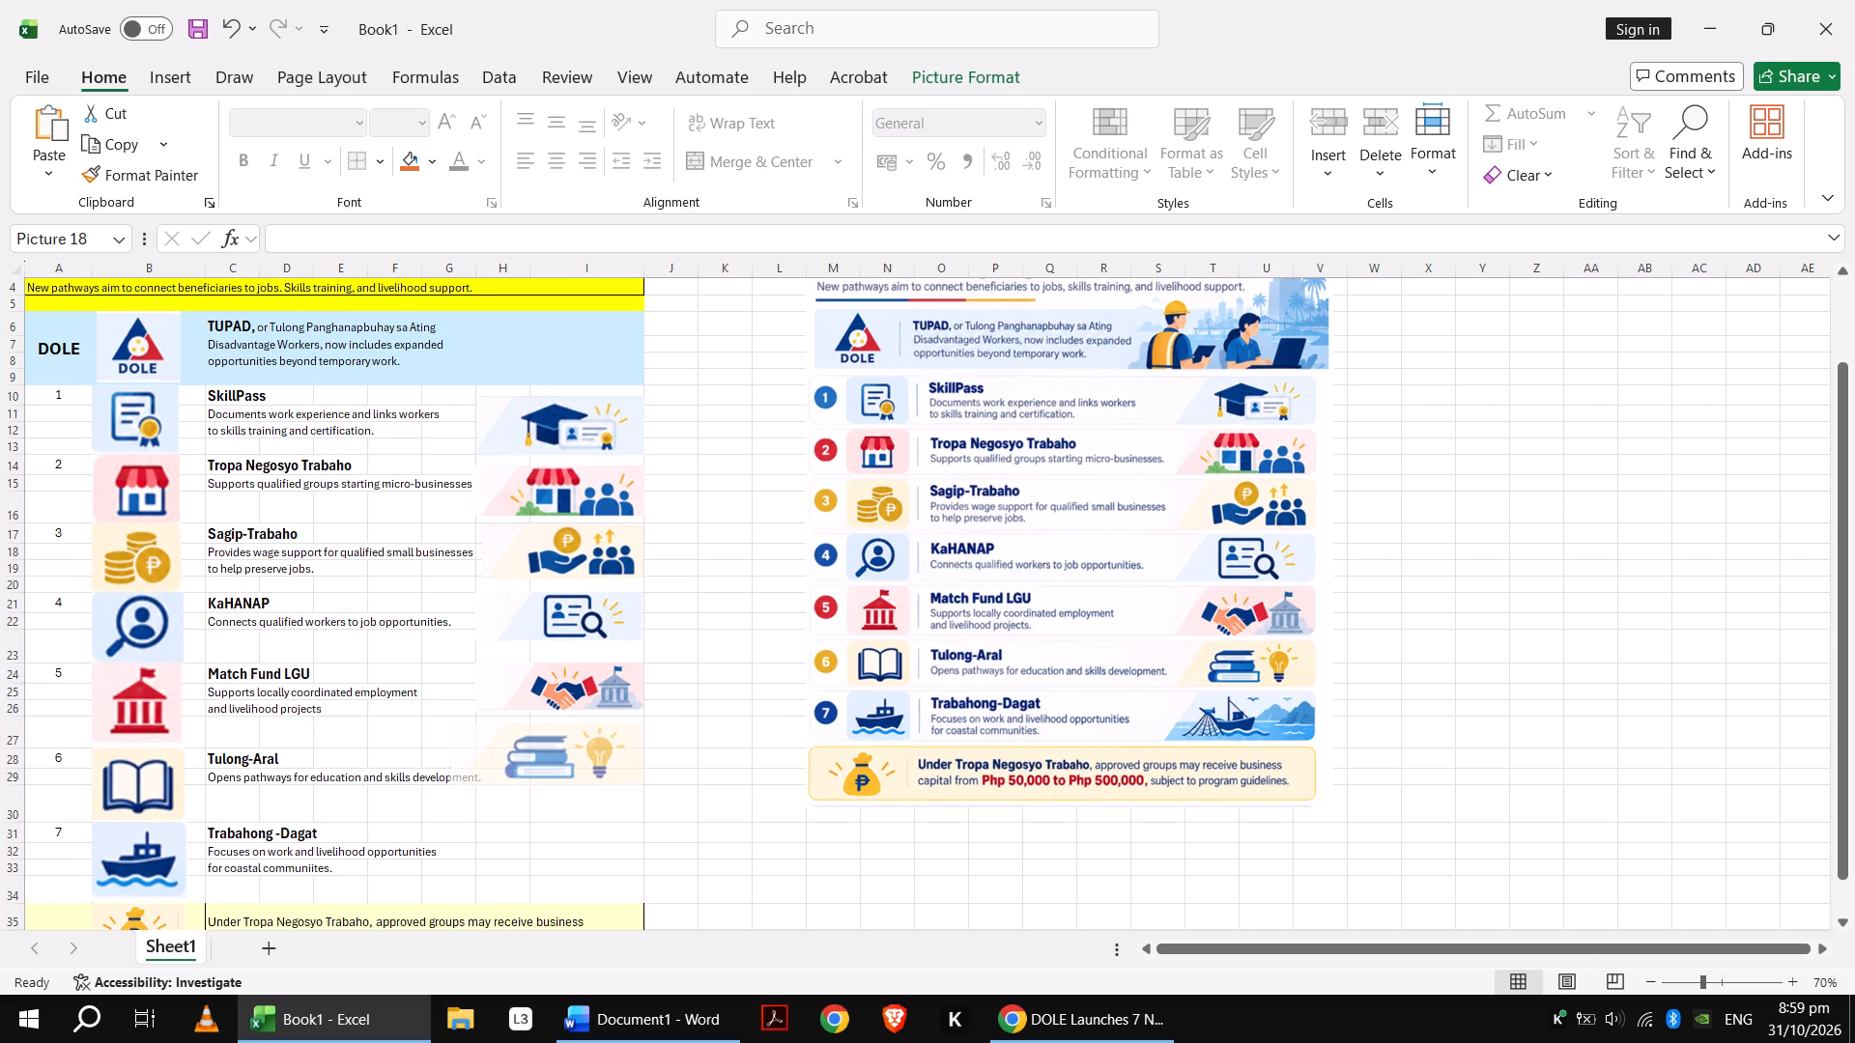
{"action": "left_click_drag", "start_coordinate": [524, 788], "coordinate": [546, 779]}
{"action": "left_click", "coordinate": [678, 812]}
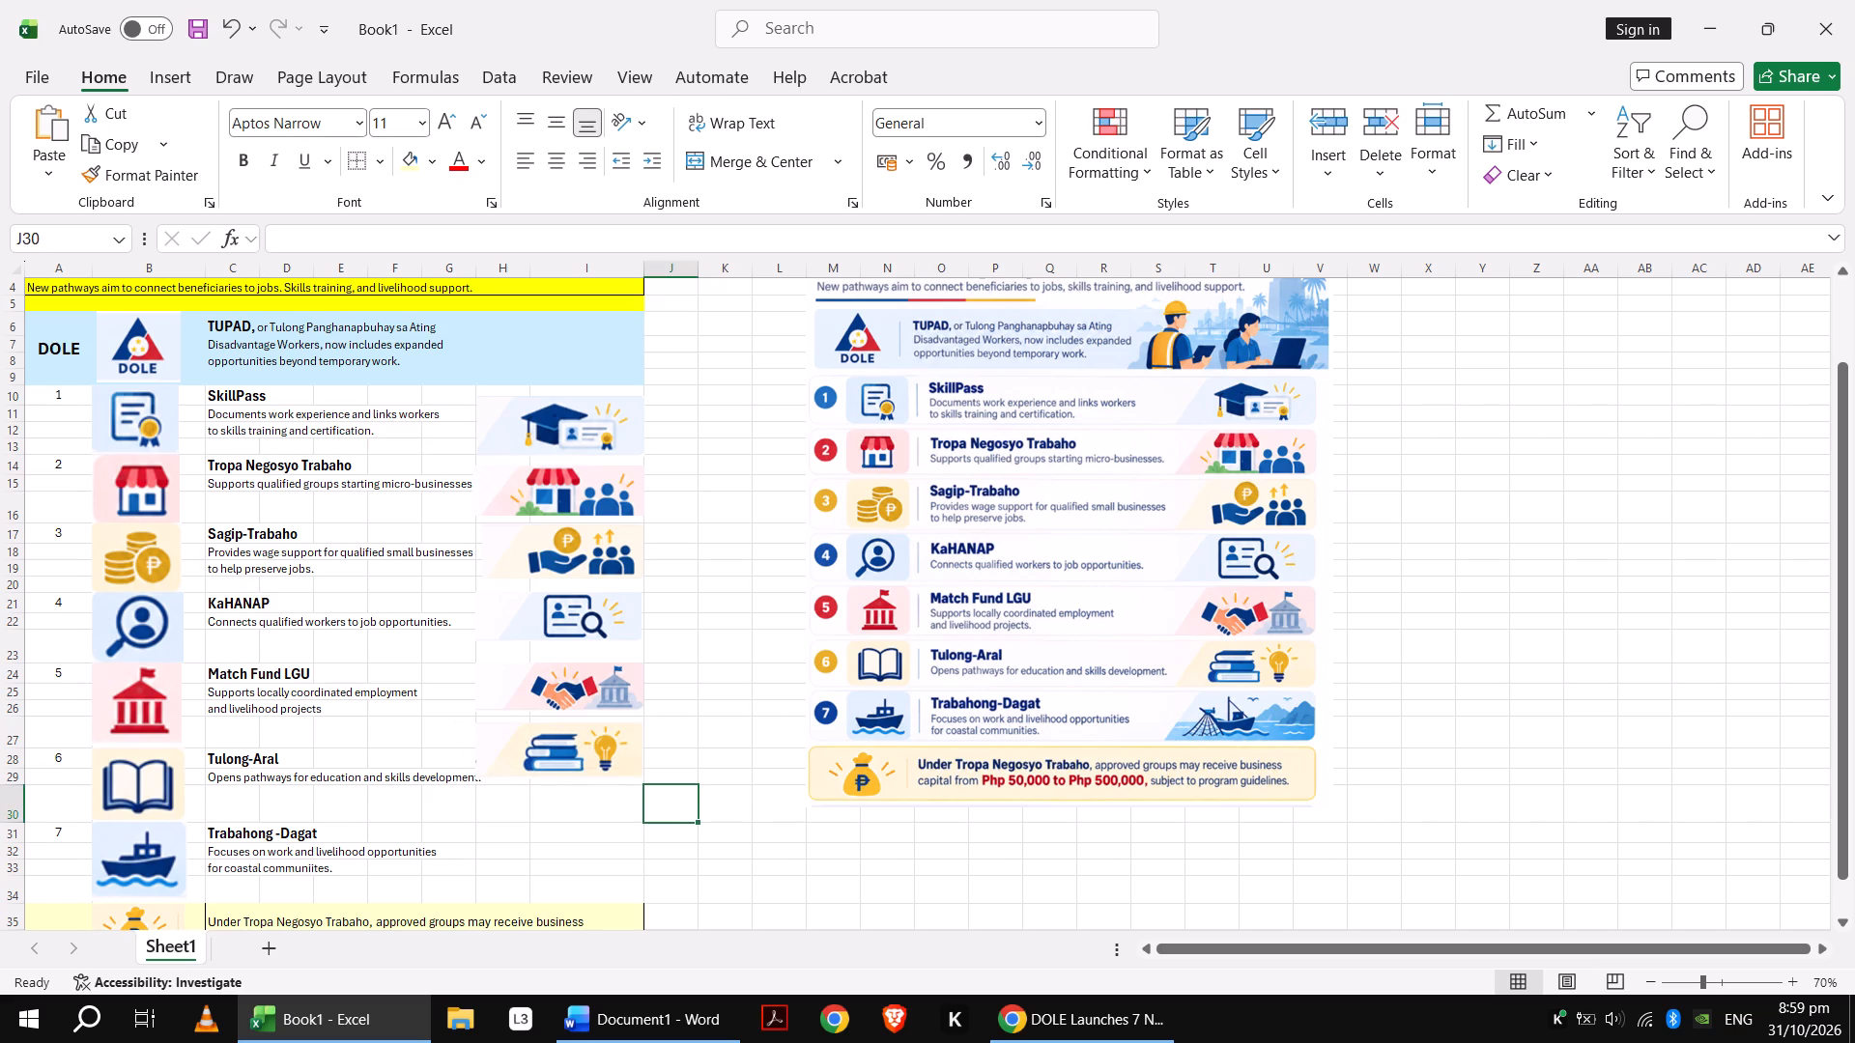
Trim row 27's height slightly and move the books-and-lightbulb illustration down beside the Tulong-Aral text, within columns H to I.
{"action": "left_click", "coordinate": [10, 751]}
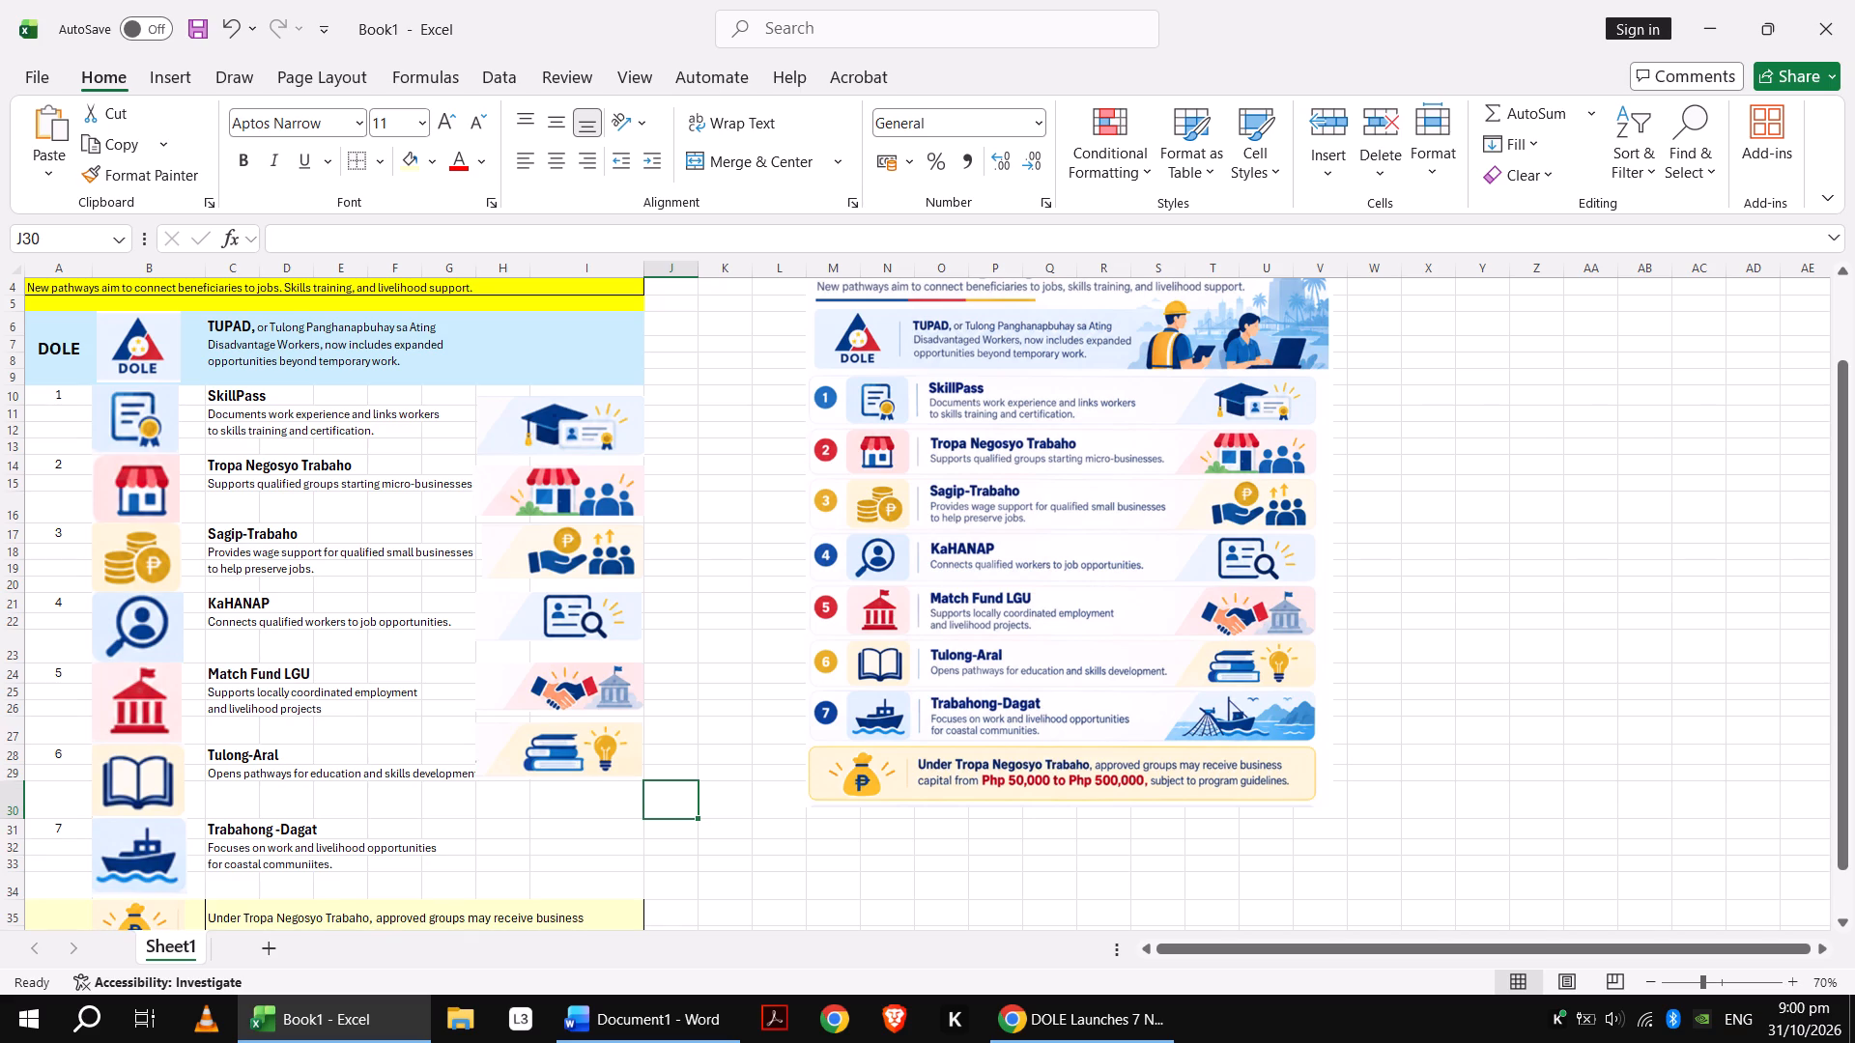
{"action": "left_click_drag", "start_coordinate": [579, 745], "coordinate": [578, 789]}
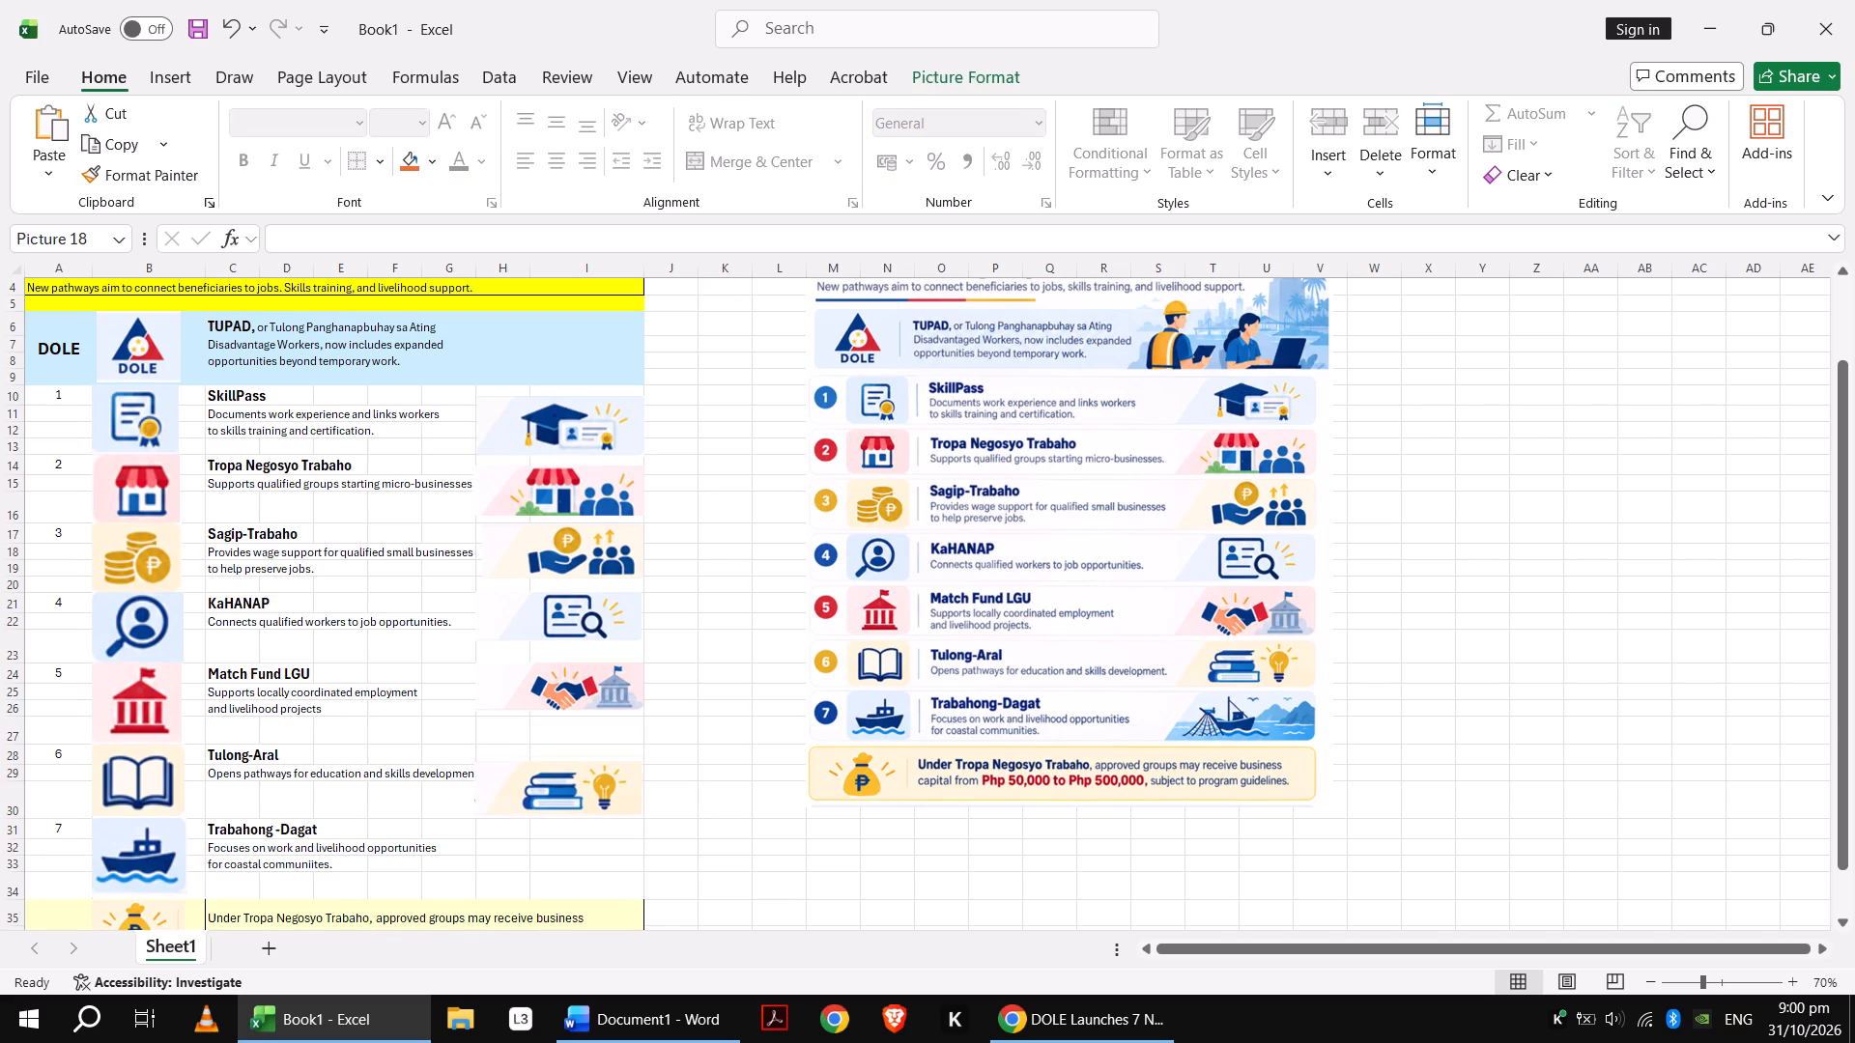
{"action": "left_click_drag", "start_coordinate": [578, 789], "coordinate": [580, 790]}
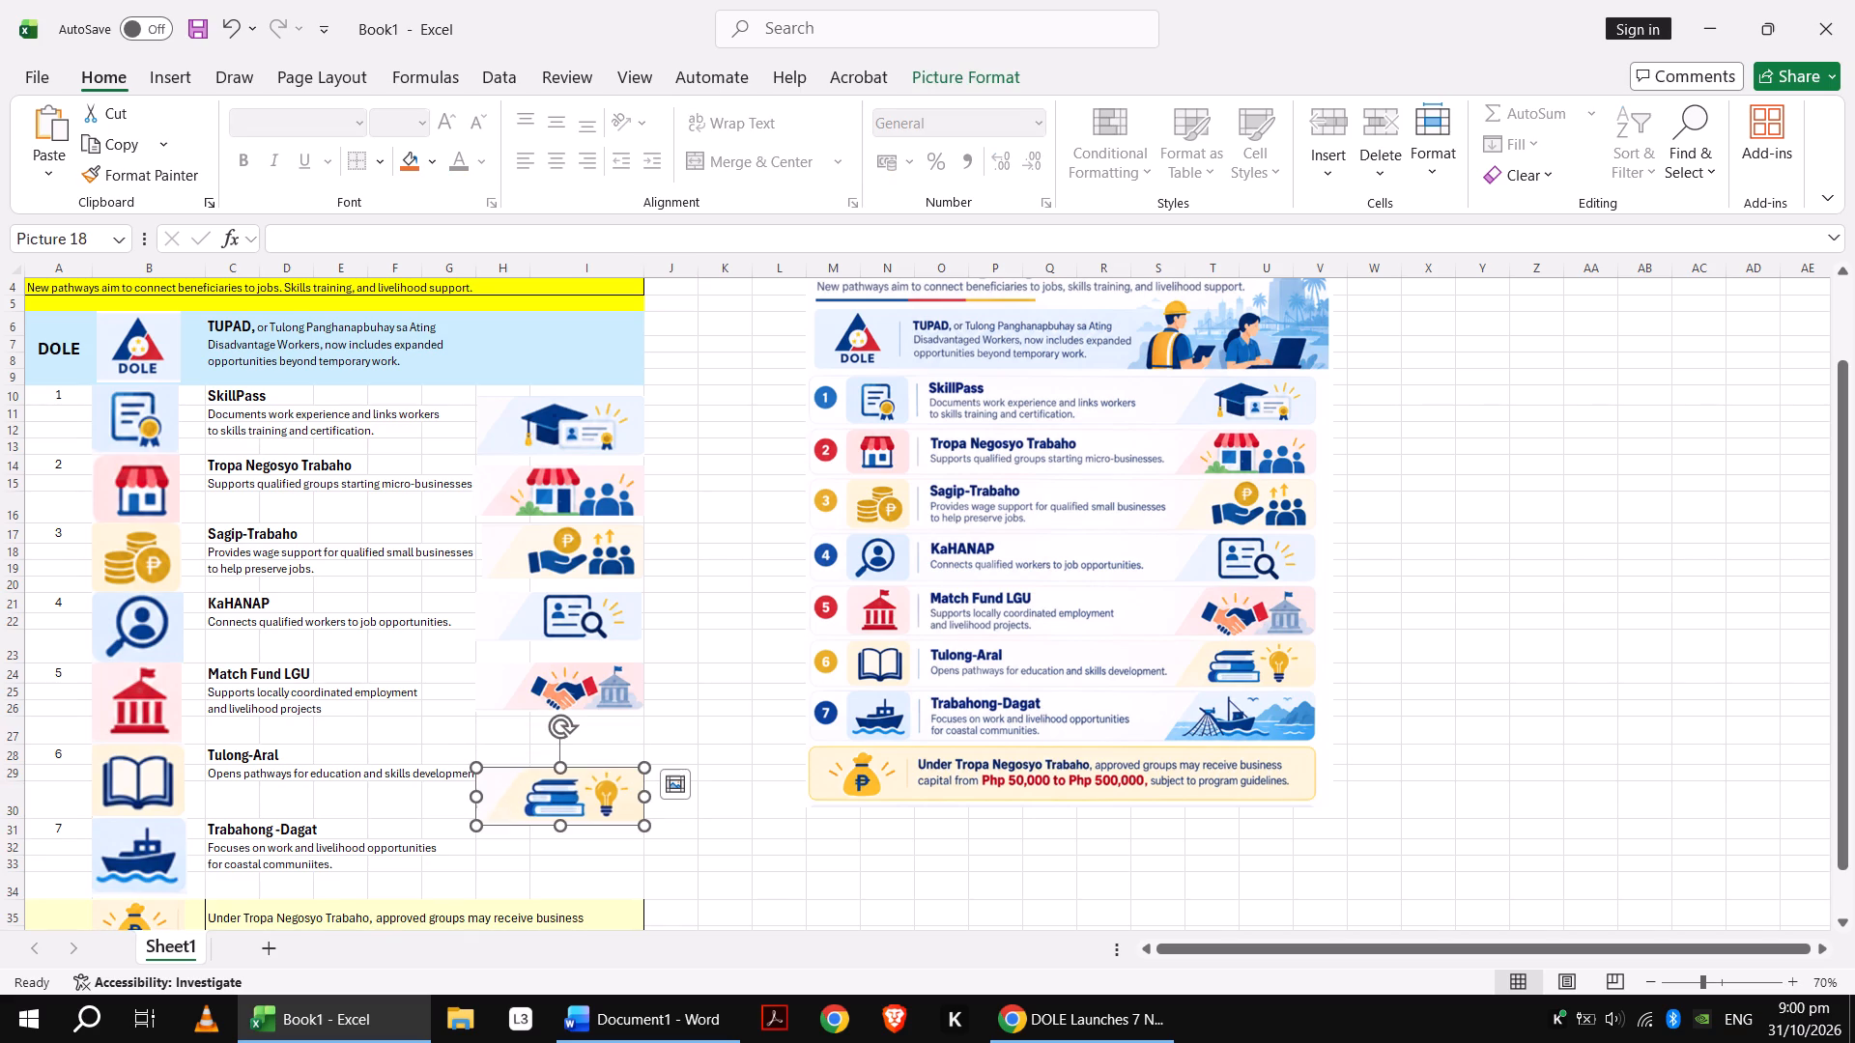
Nudge the handshake illustration slightly down beside the Match Fund LGU text.
{"action": "left_click", "coordinate": [587, 686]}
{"action": "left_click", "coordinate": [569, 710]}
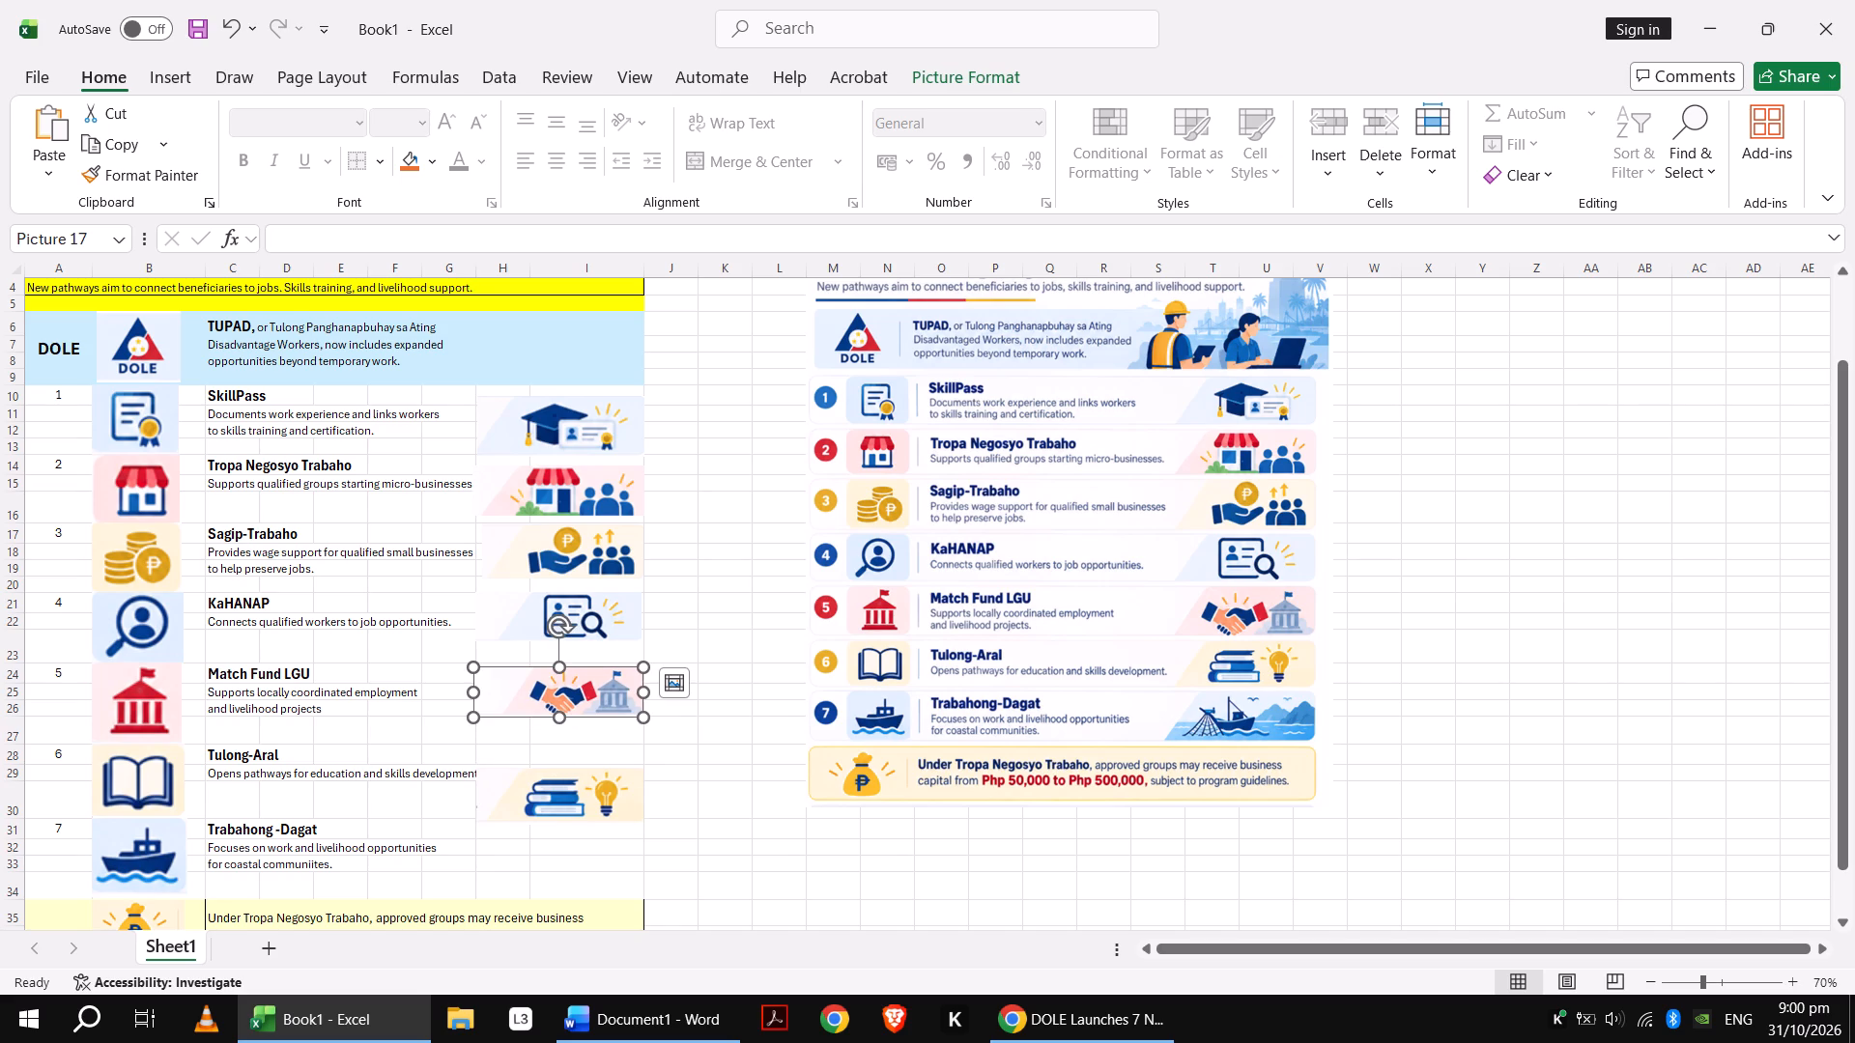
{"action": "left_click", "coordinate": [1540, 670]}
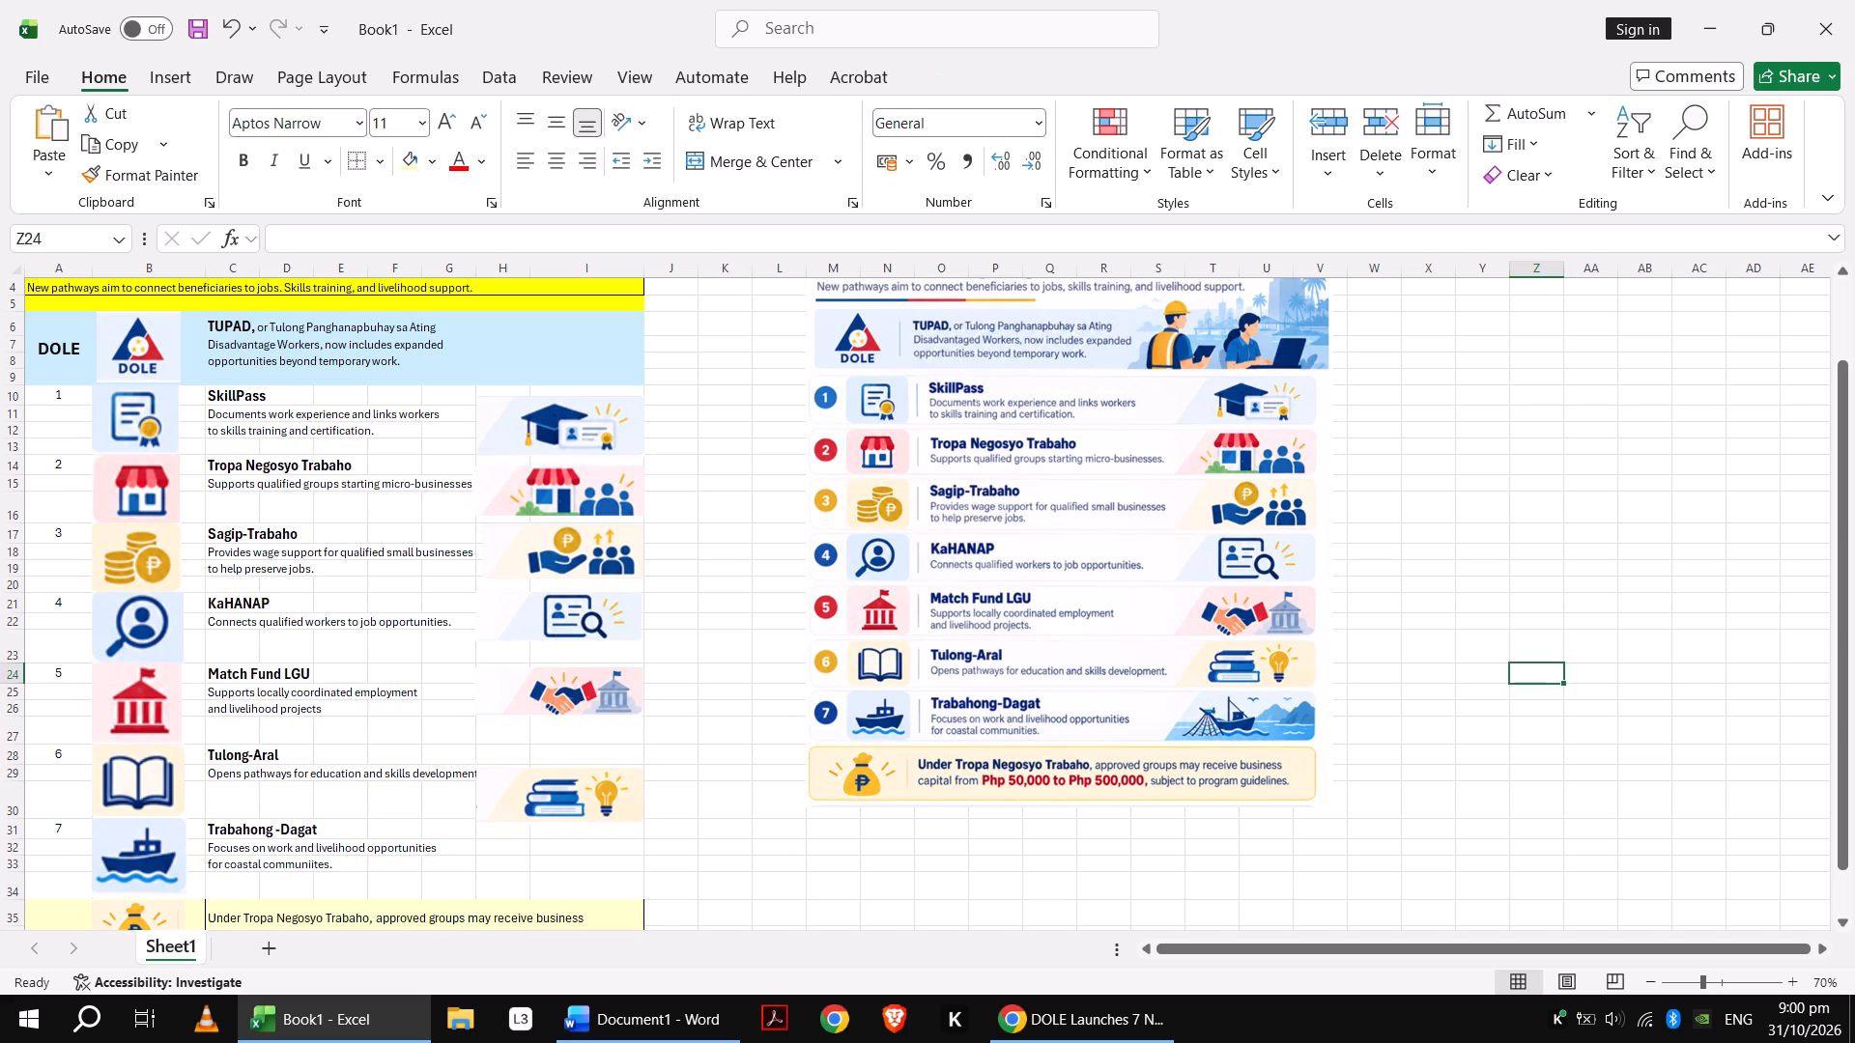
Reduce row 27 to about the height of row 26, closing the gap between Match Fund LGU and Tulong-Aral.
{"action": "left_click_drag", "start_coordinate": [14, 747], "coordinate": [20, 735]}
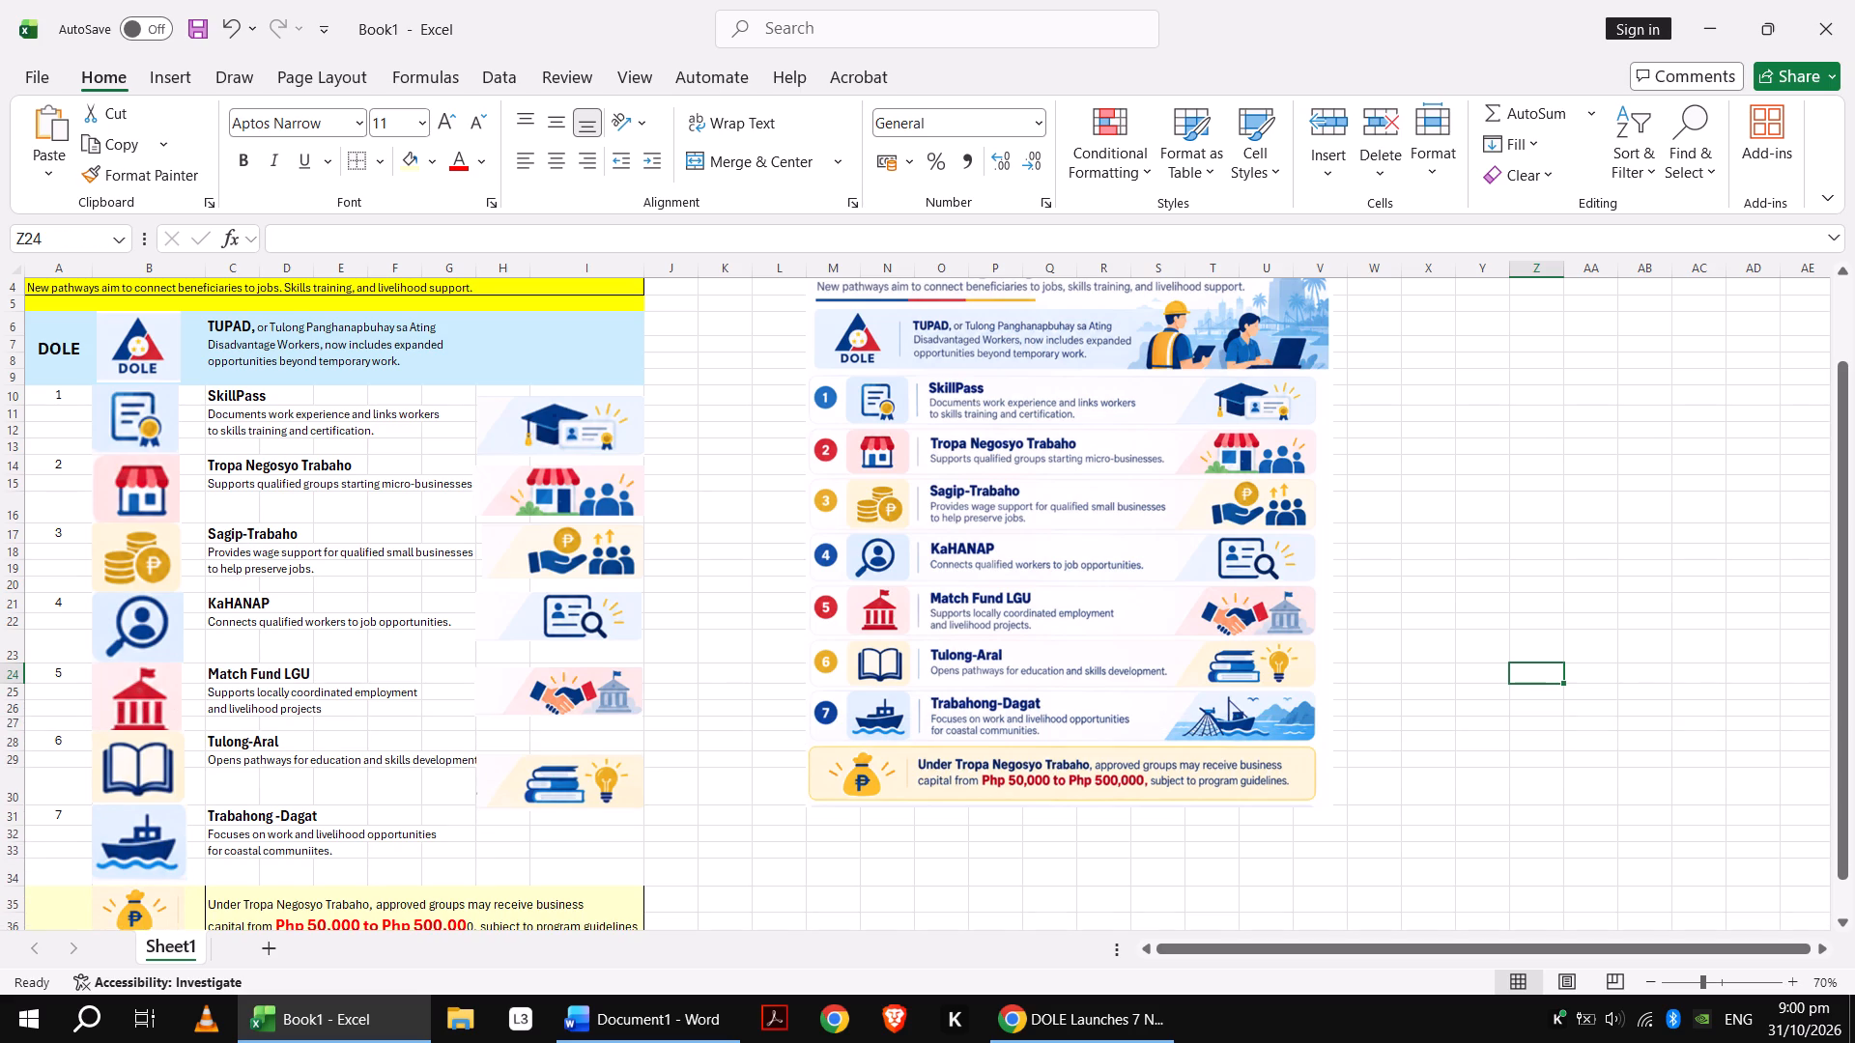
Nudge the ID-card-and-magnifier illustration slightly down beside the KaHANAP text, keeping it in columns H to I.
{"action": "left_click", "coordinate": [573, 619]}
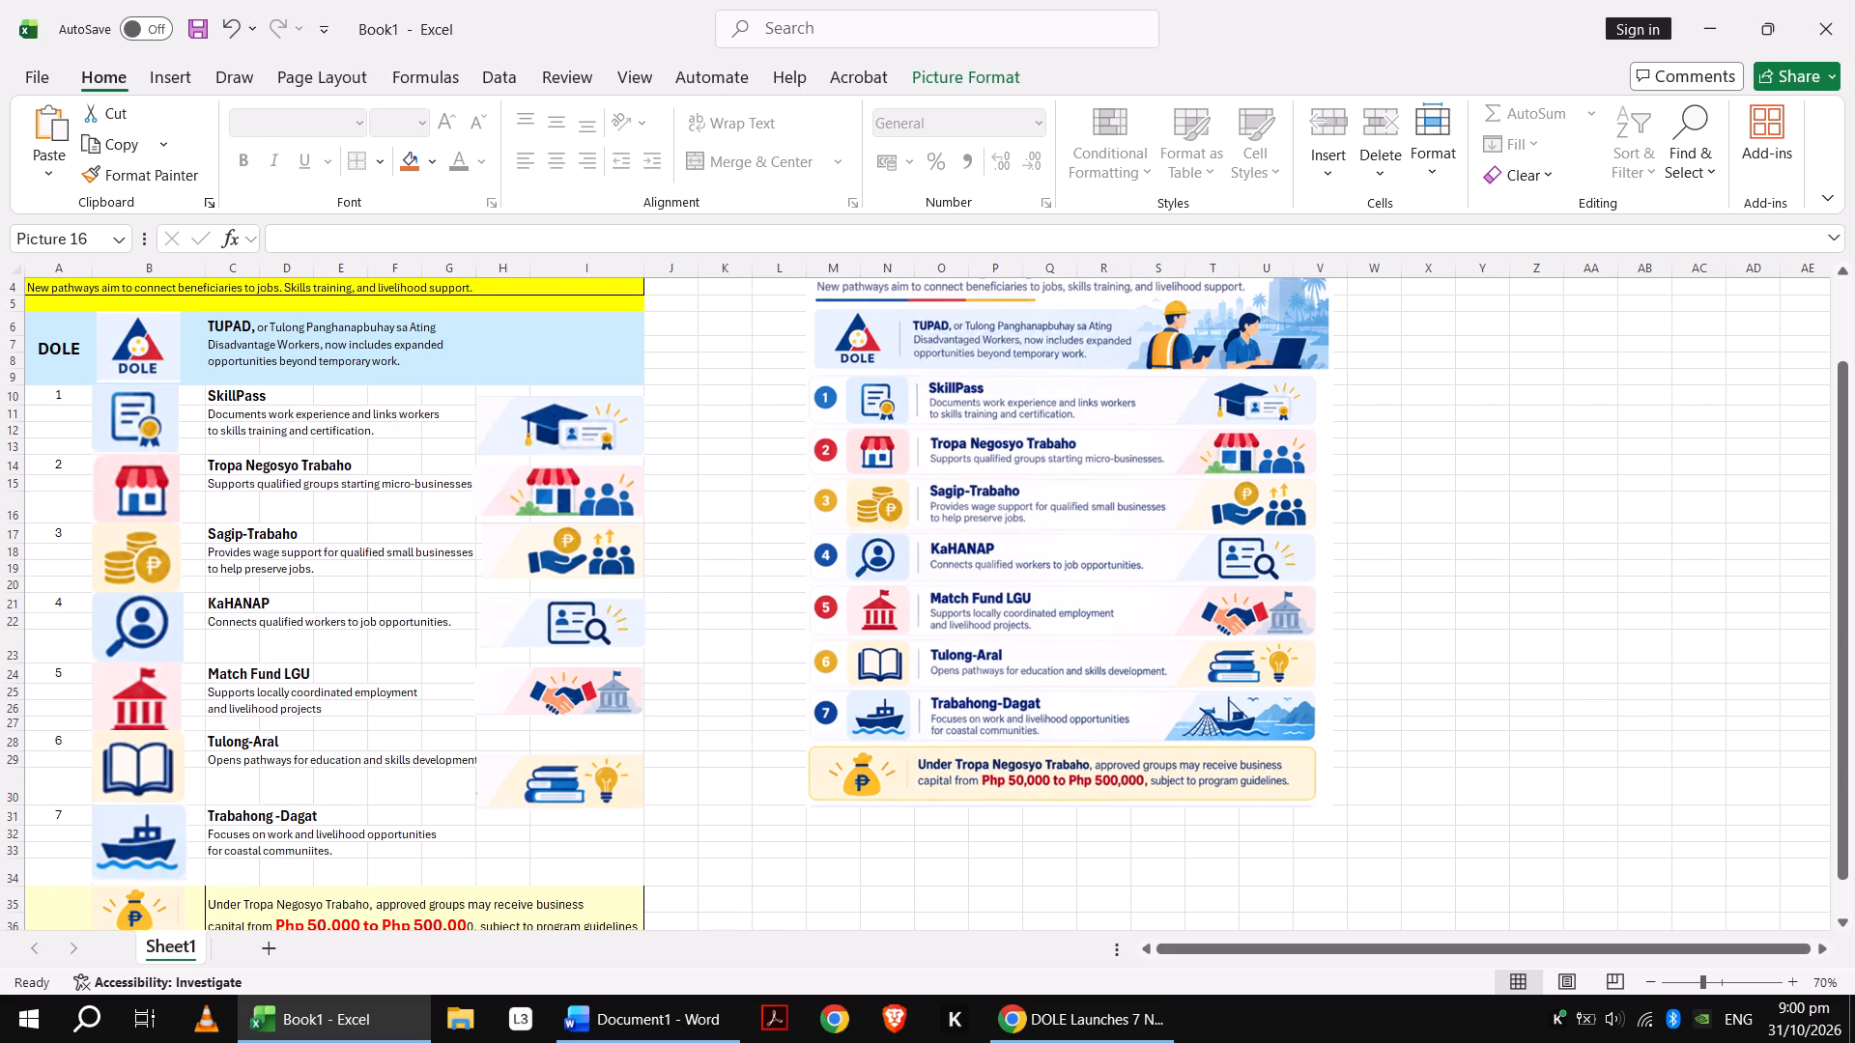
Capture the fishing-boat illustration from the infographic's Trabahong-Dagat row and paste it beside the matching text in column H.
{"action": "left_click", "coordinate": [1560, 719]}
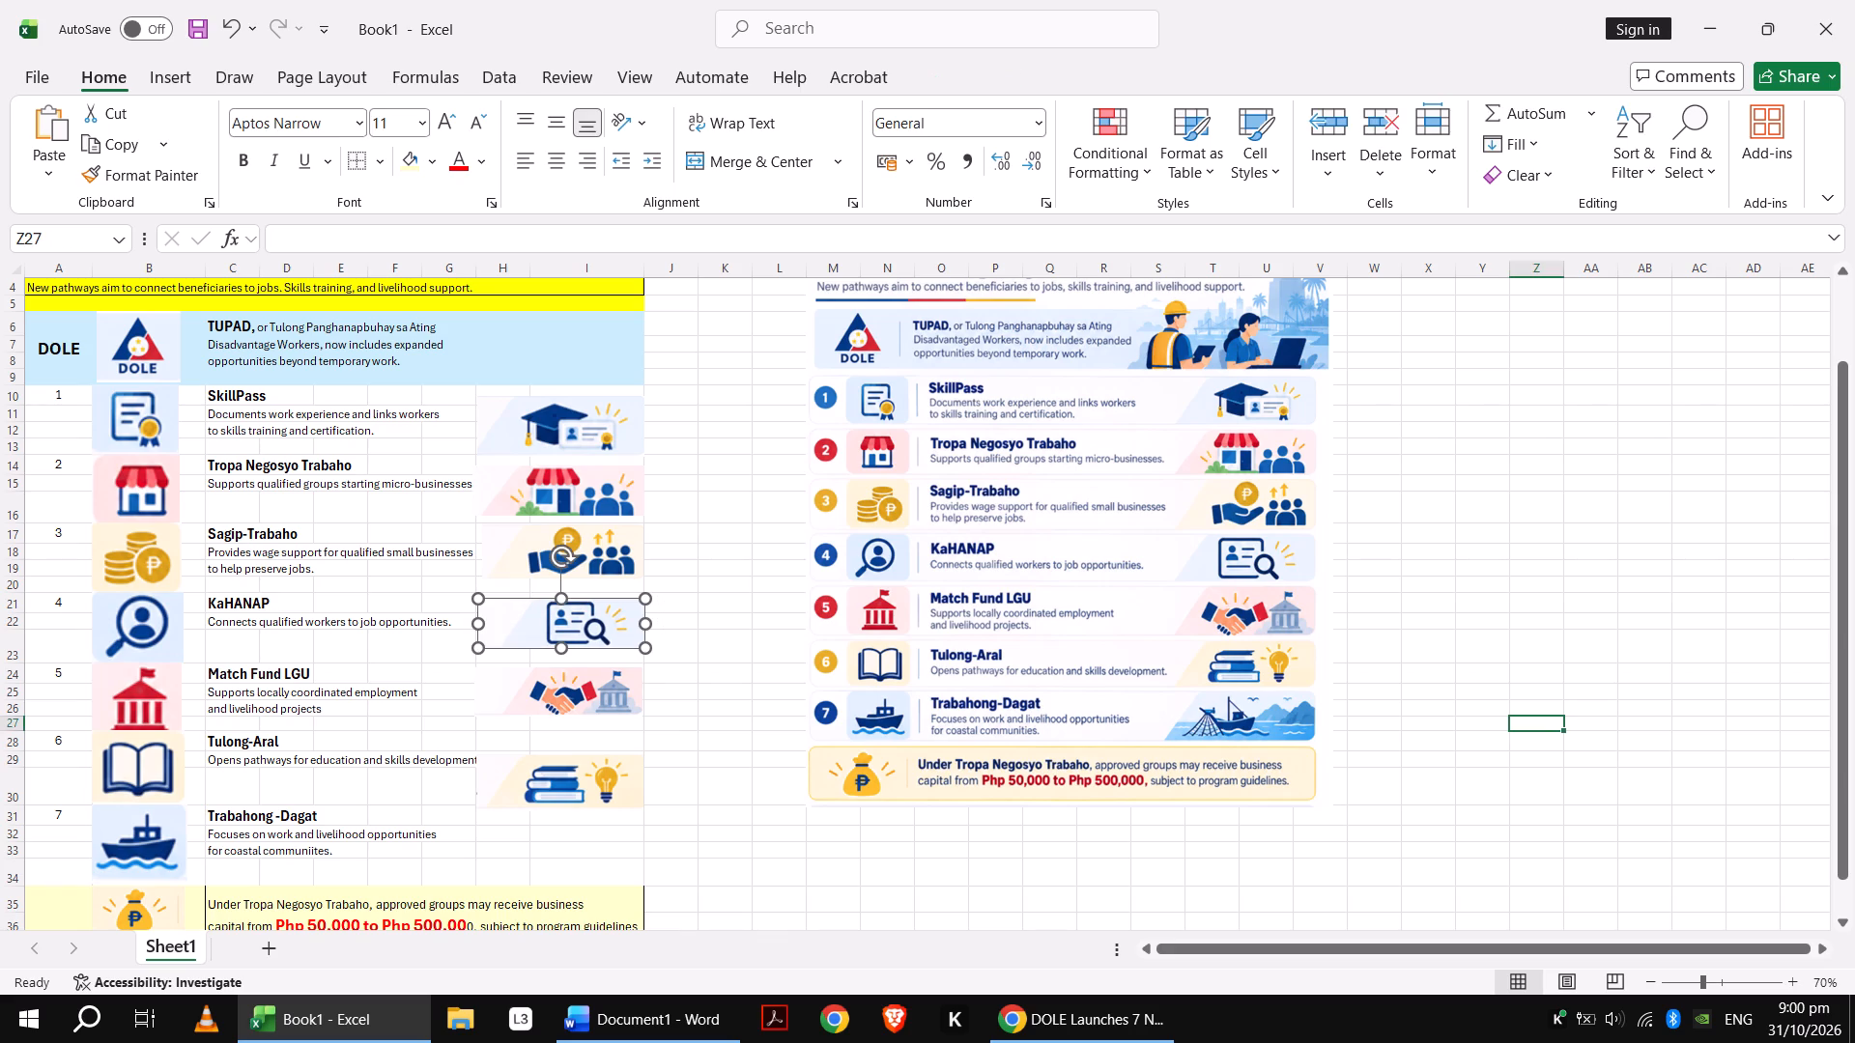
{"action": "key", "text": "Print"}
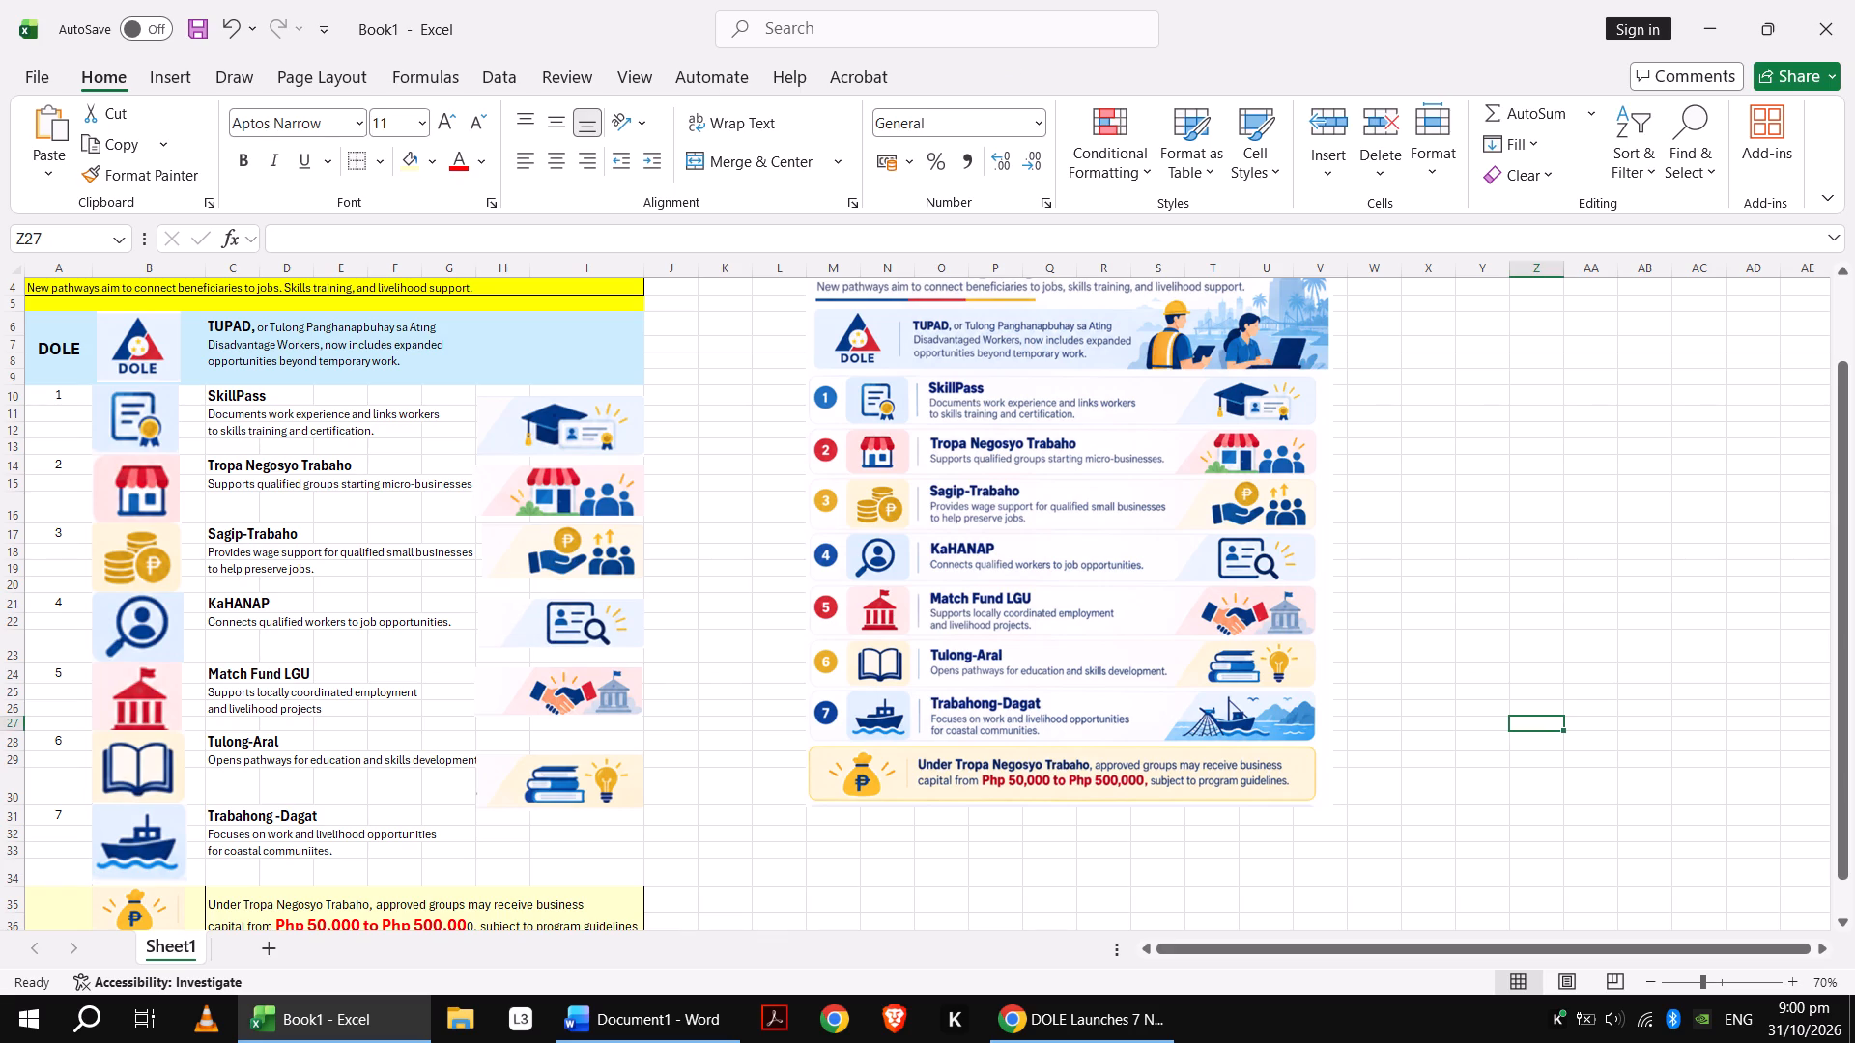
{"action": "left_click_drag", "start_coordinate": [1137, 692], "coordinate": [1258, 748]}
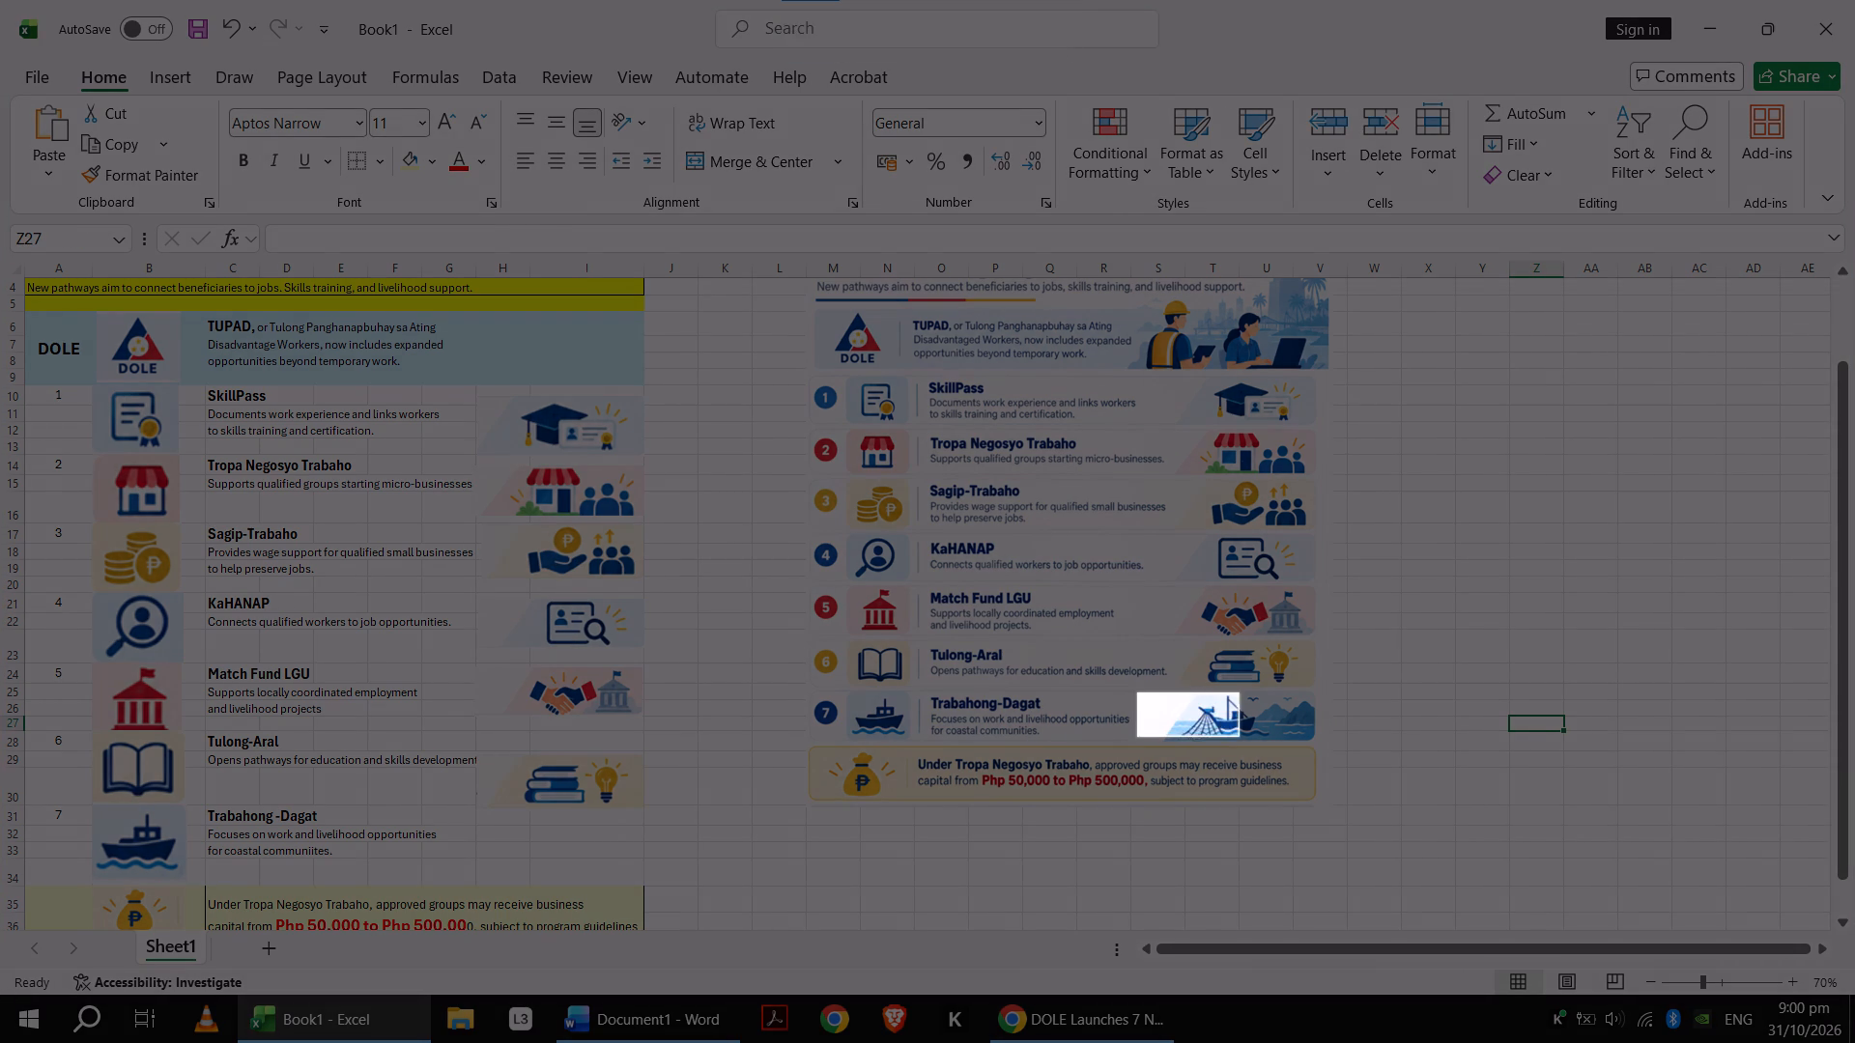
{"action": "left_click_drag", "start_coordinate": [1258, 748], "coordinate": [1311, 741]}
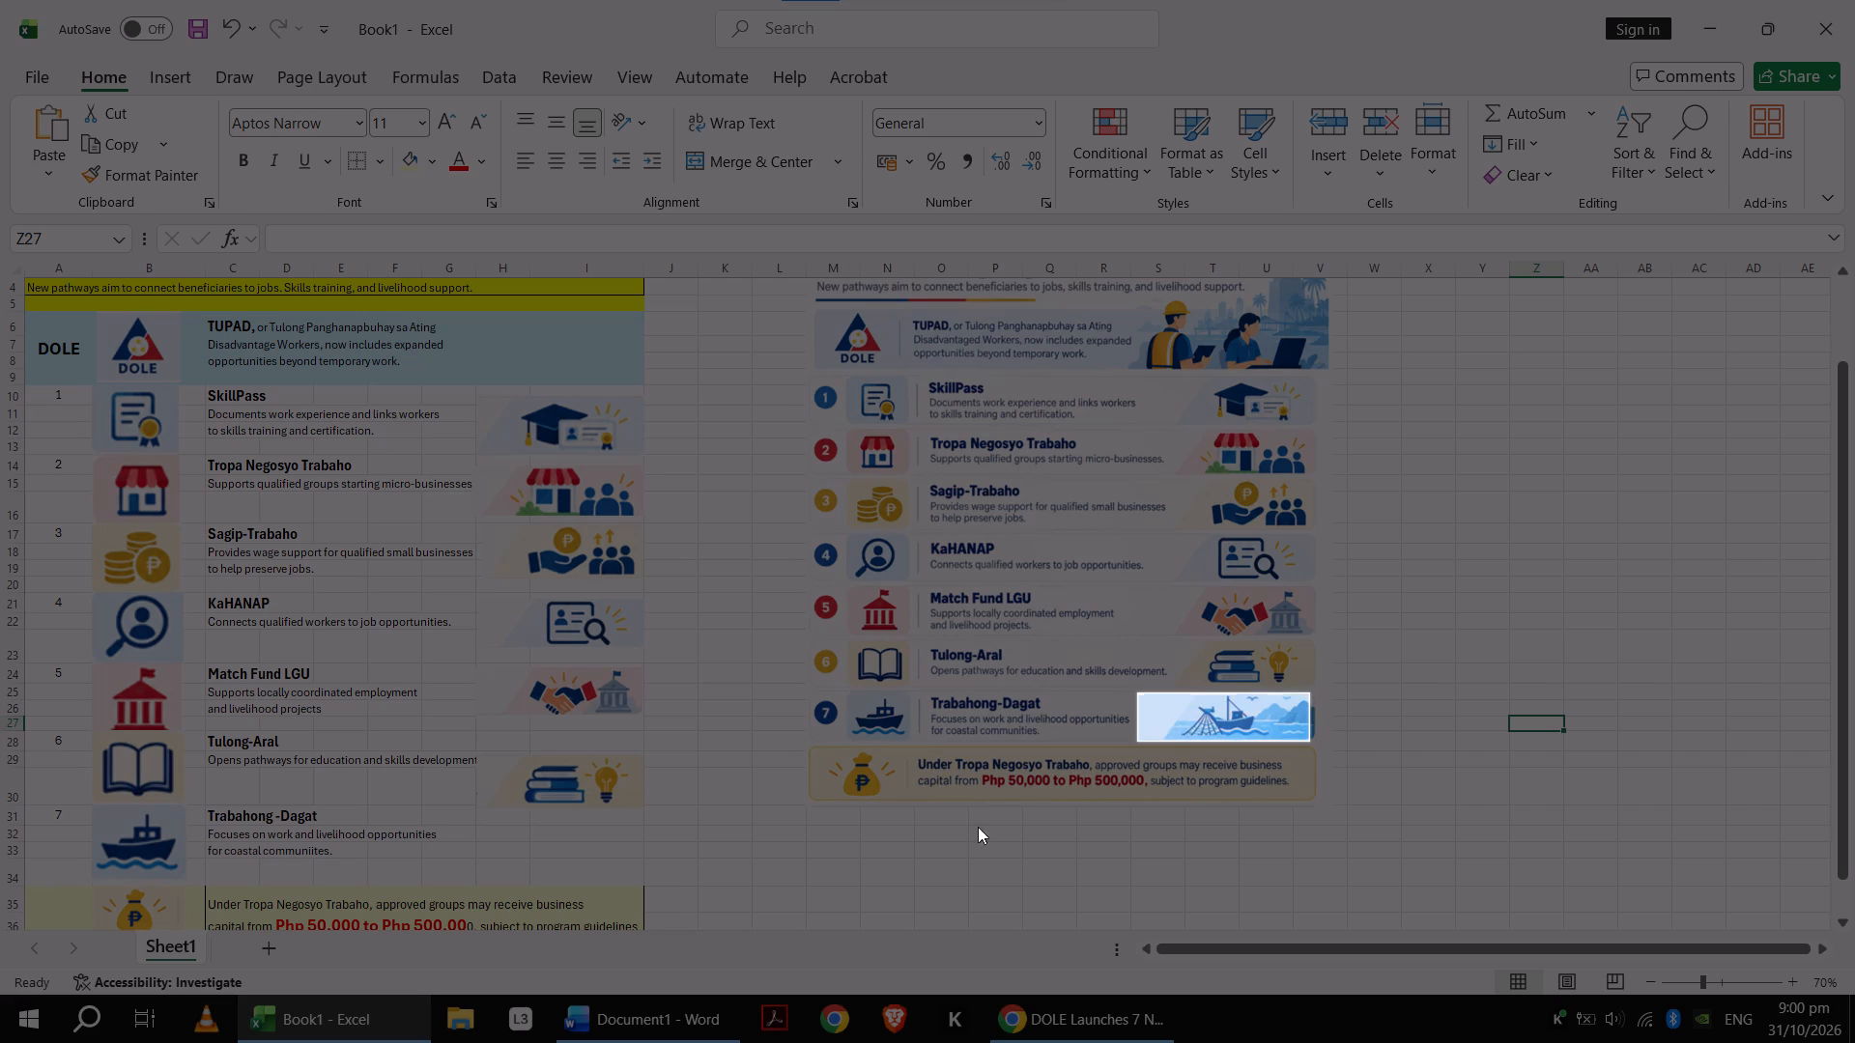
{"action": "left_click", "coordinate": [496, 813]}
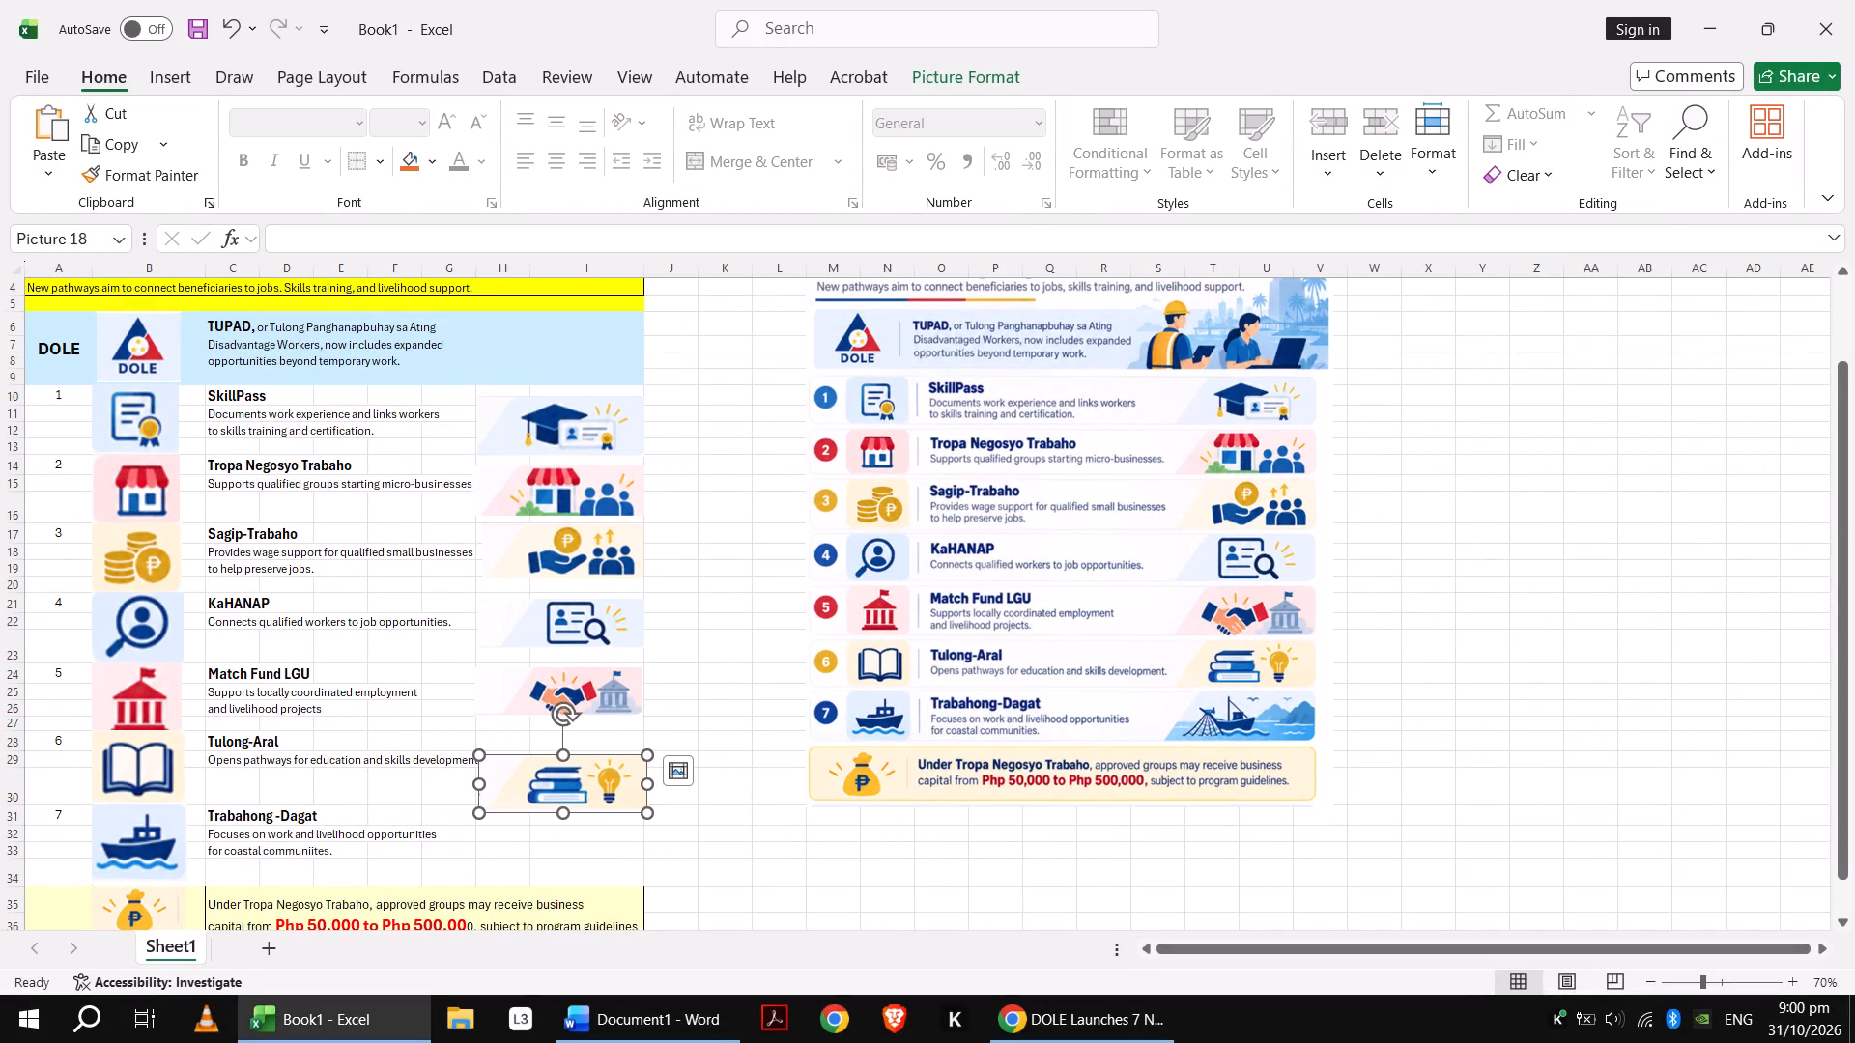
{"action": "left_click", "coordinate": [542, 786]}
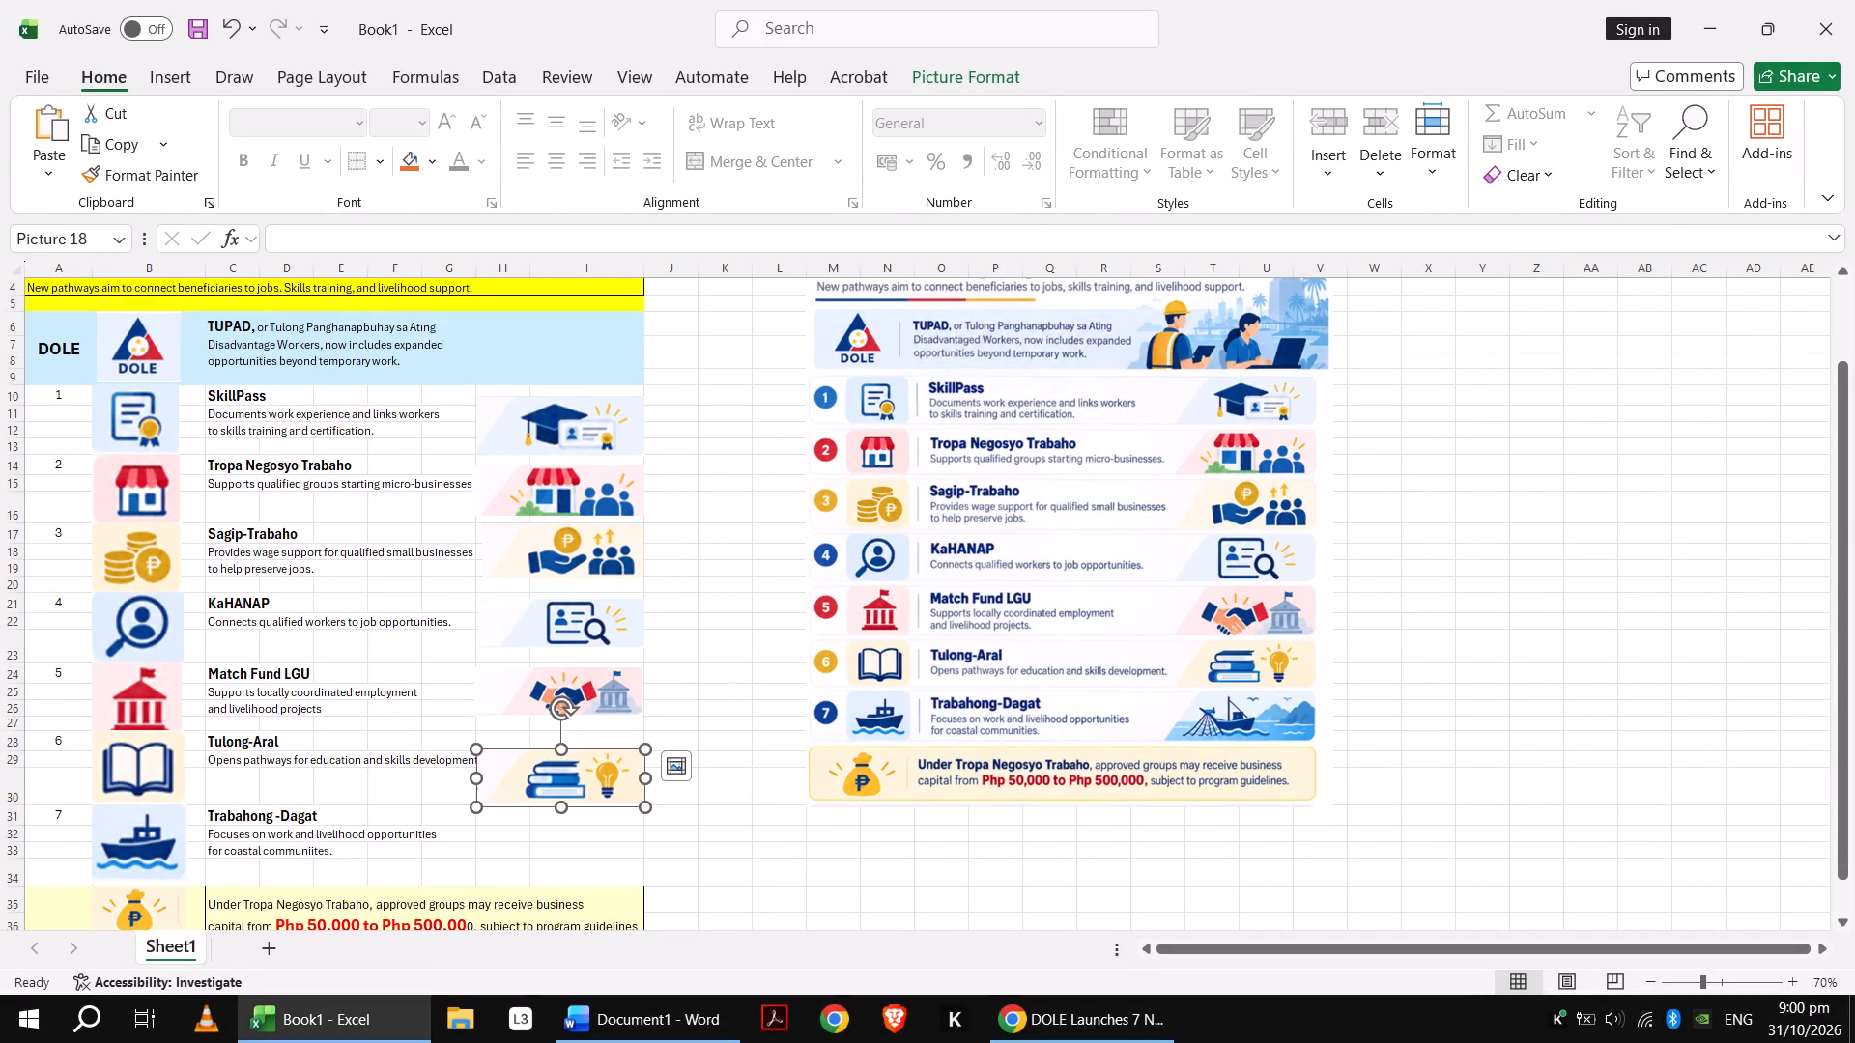
{"action": "left_click", "coordinate": [491, 821]}
{"action": "key", "text": "ctrl+v"}
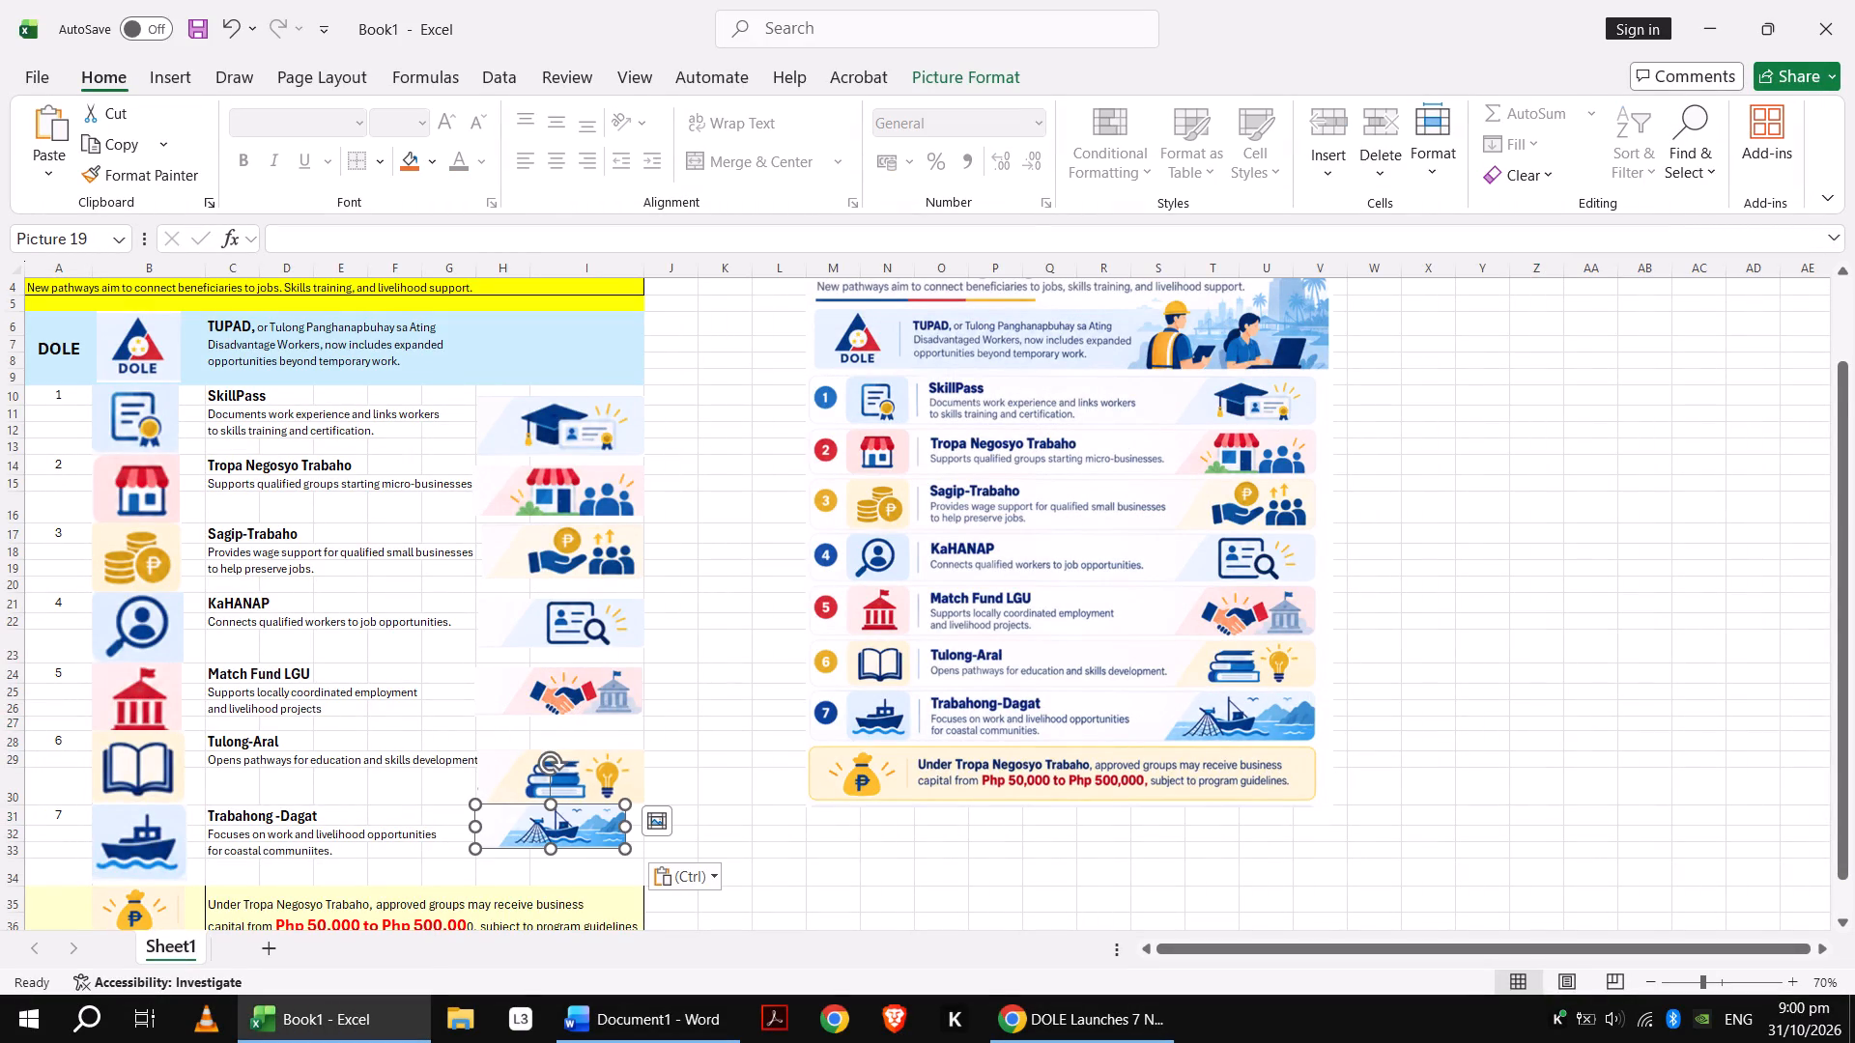
Enlarge the fishing-boat illustration and align it beside the Trabahong-Dagat text, ending near column I's outer edge.
{"action": "scroll", "coordinate": [725, 793], "scroll_direction": "down", "scroll_amount": 1}
{"action": "left_click_drag", "start_coordinate": [623, 802], "coordinate": [627, 811]}
{"action": "left_click_drag", "start_coordinate": [623, 781], "coordinate": [596, 788]}
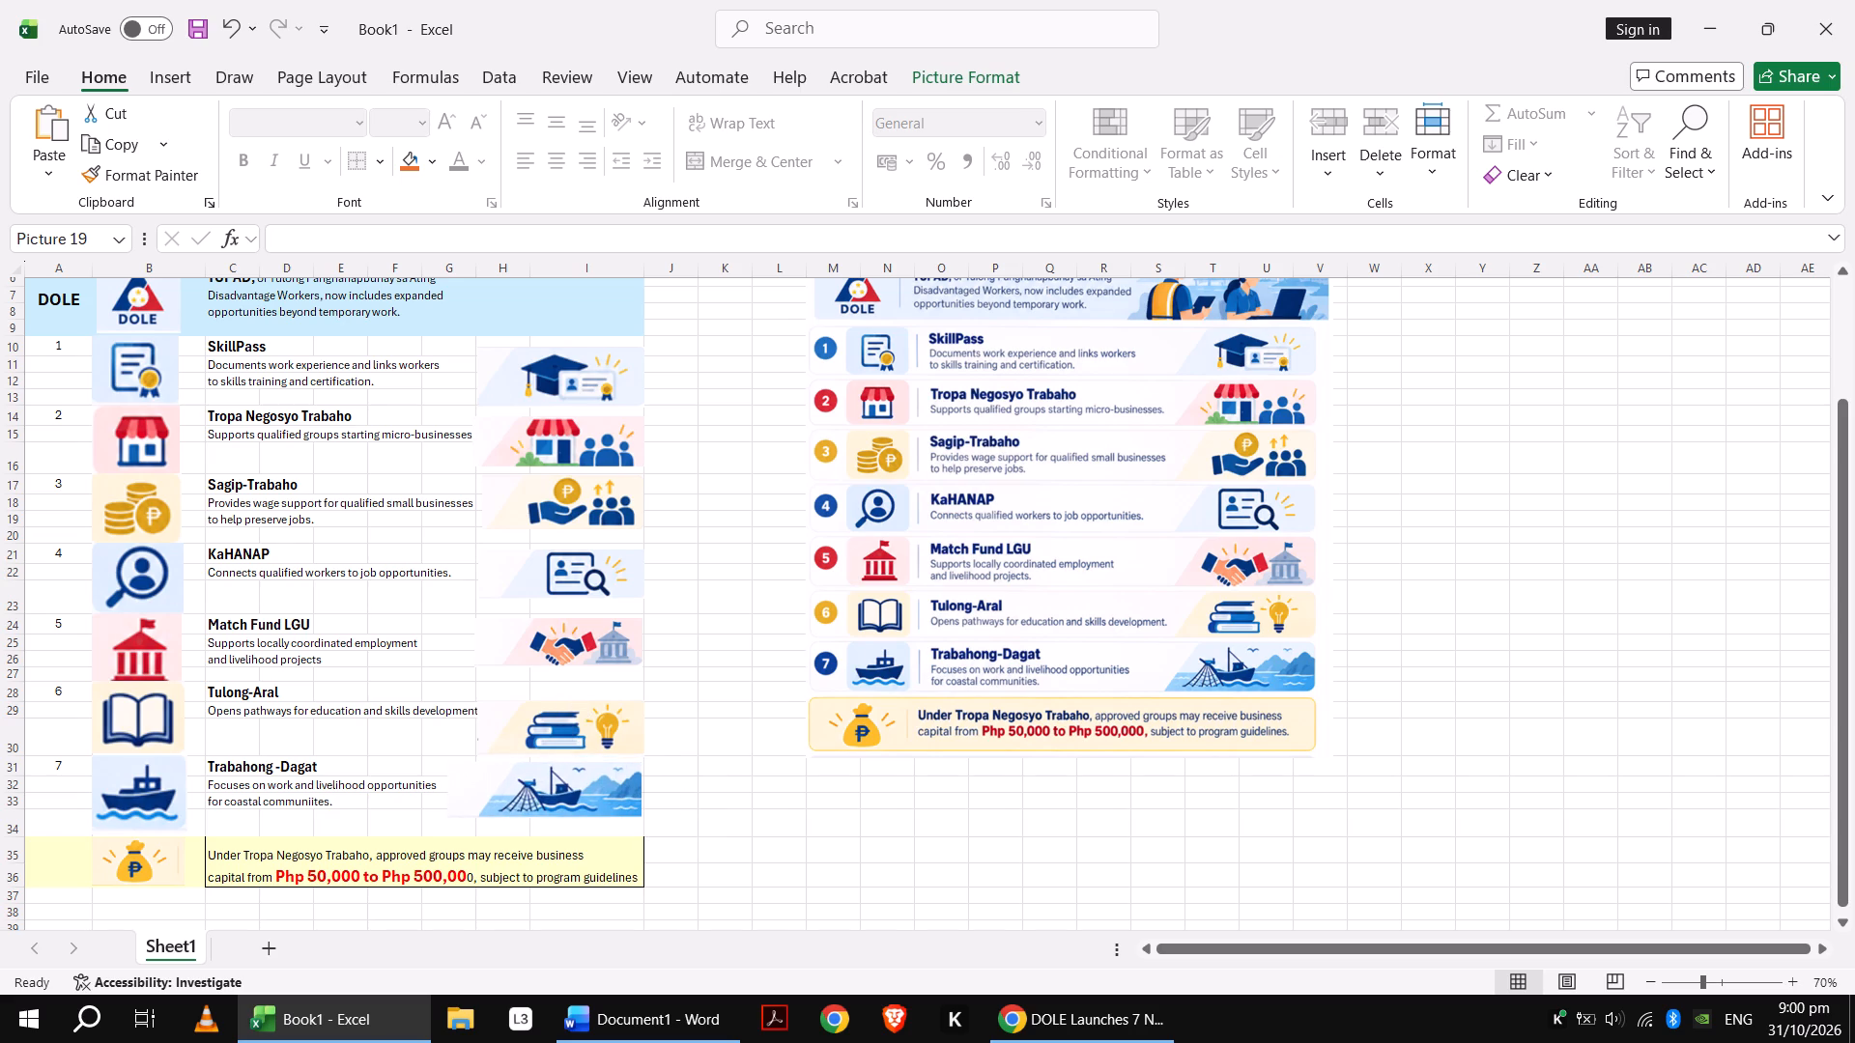
{"action": "left_click_drag", "start_coordinate": [596, 788], "coordinate": [599, 788]}
{"action": "left_click", "coordinate": [764, 847]}
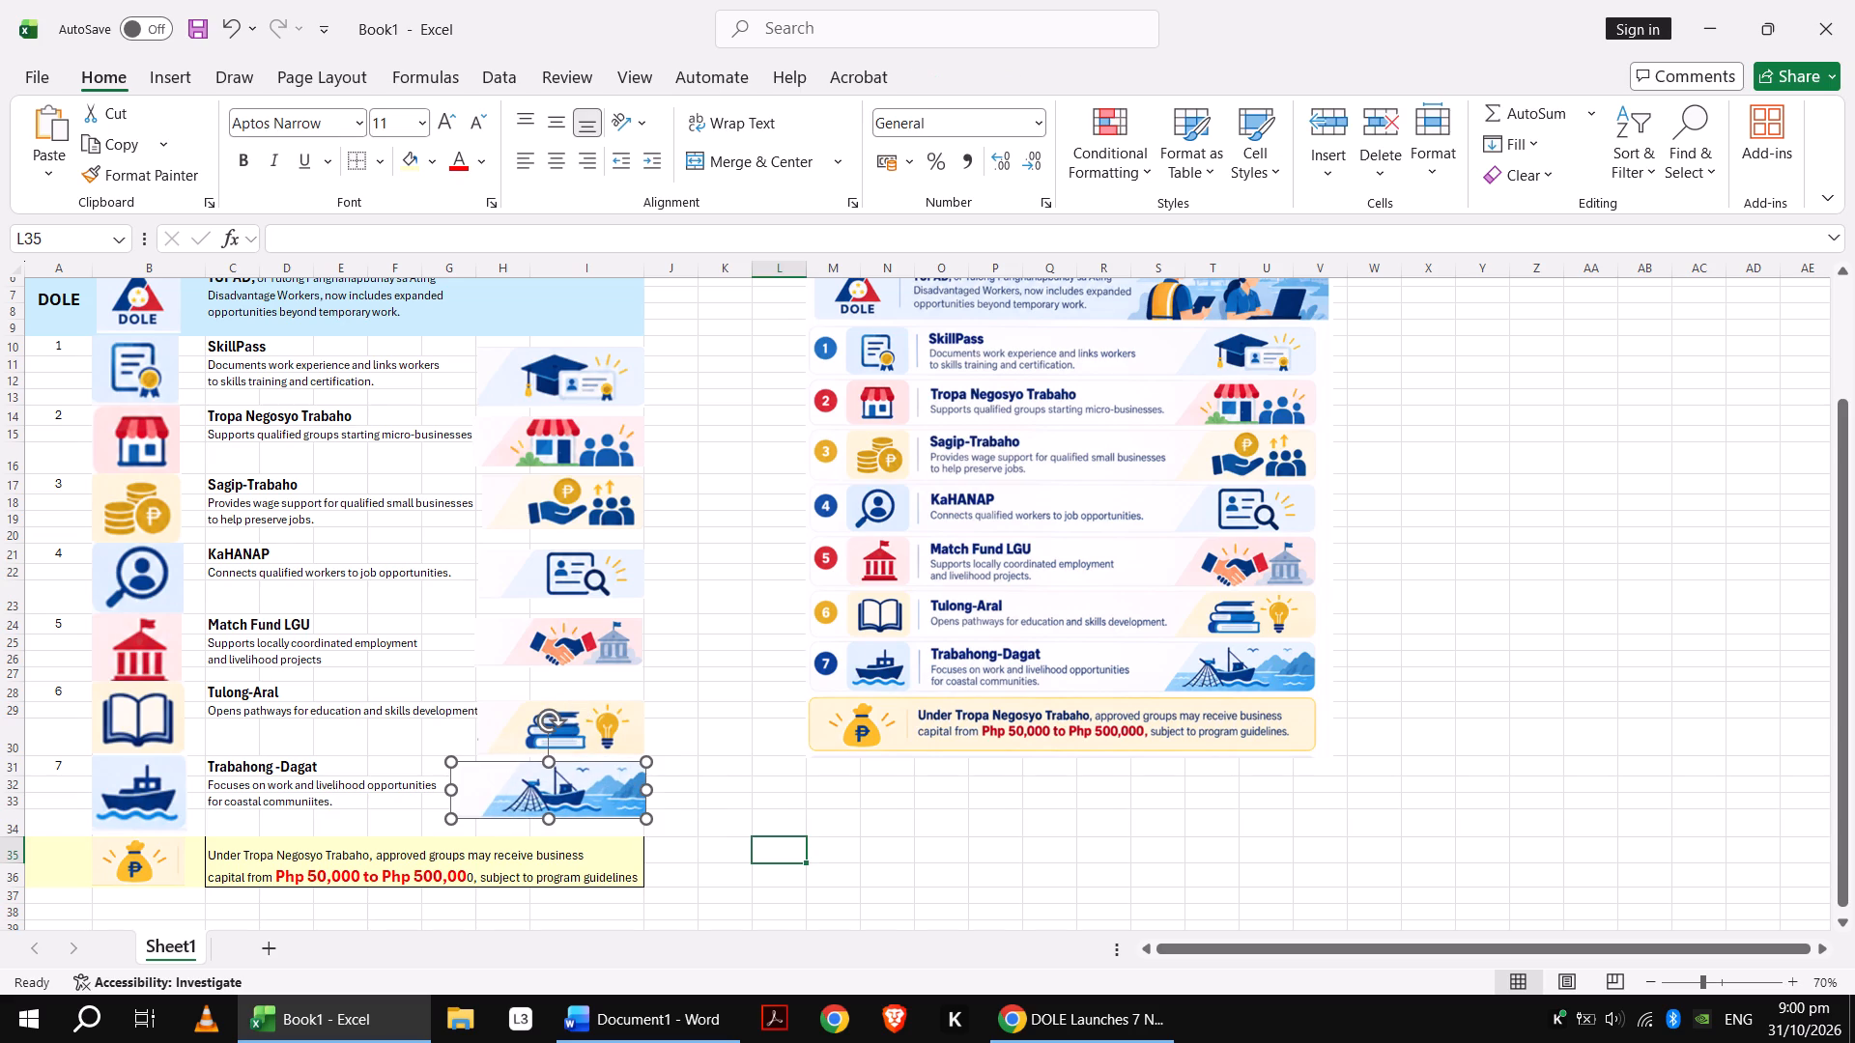
Hide the worksheet gridlines.
{"action": "left_click_drag", "start_coordinate": [620, 866], "coordinate": [54, 184]}
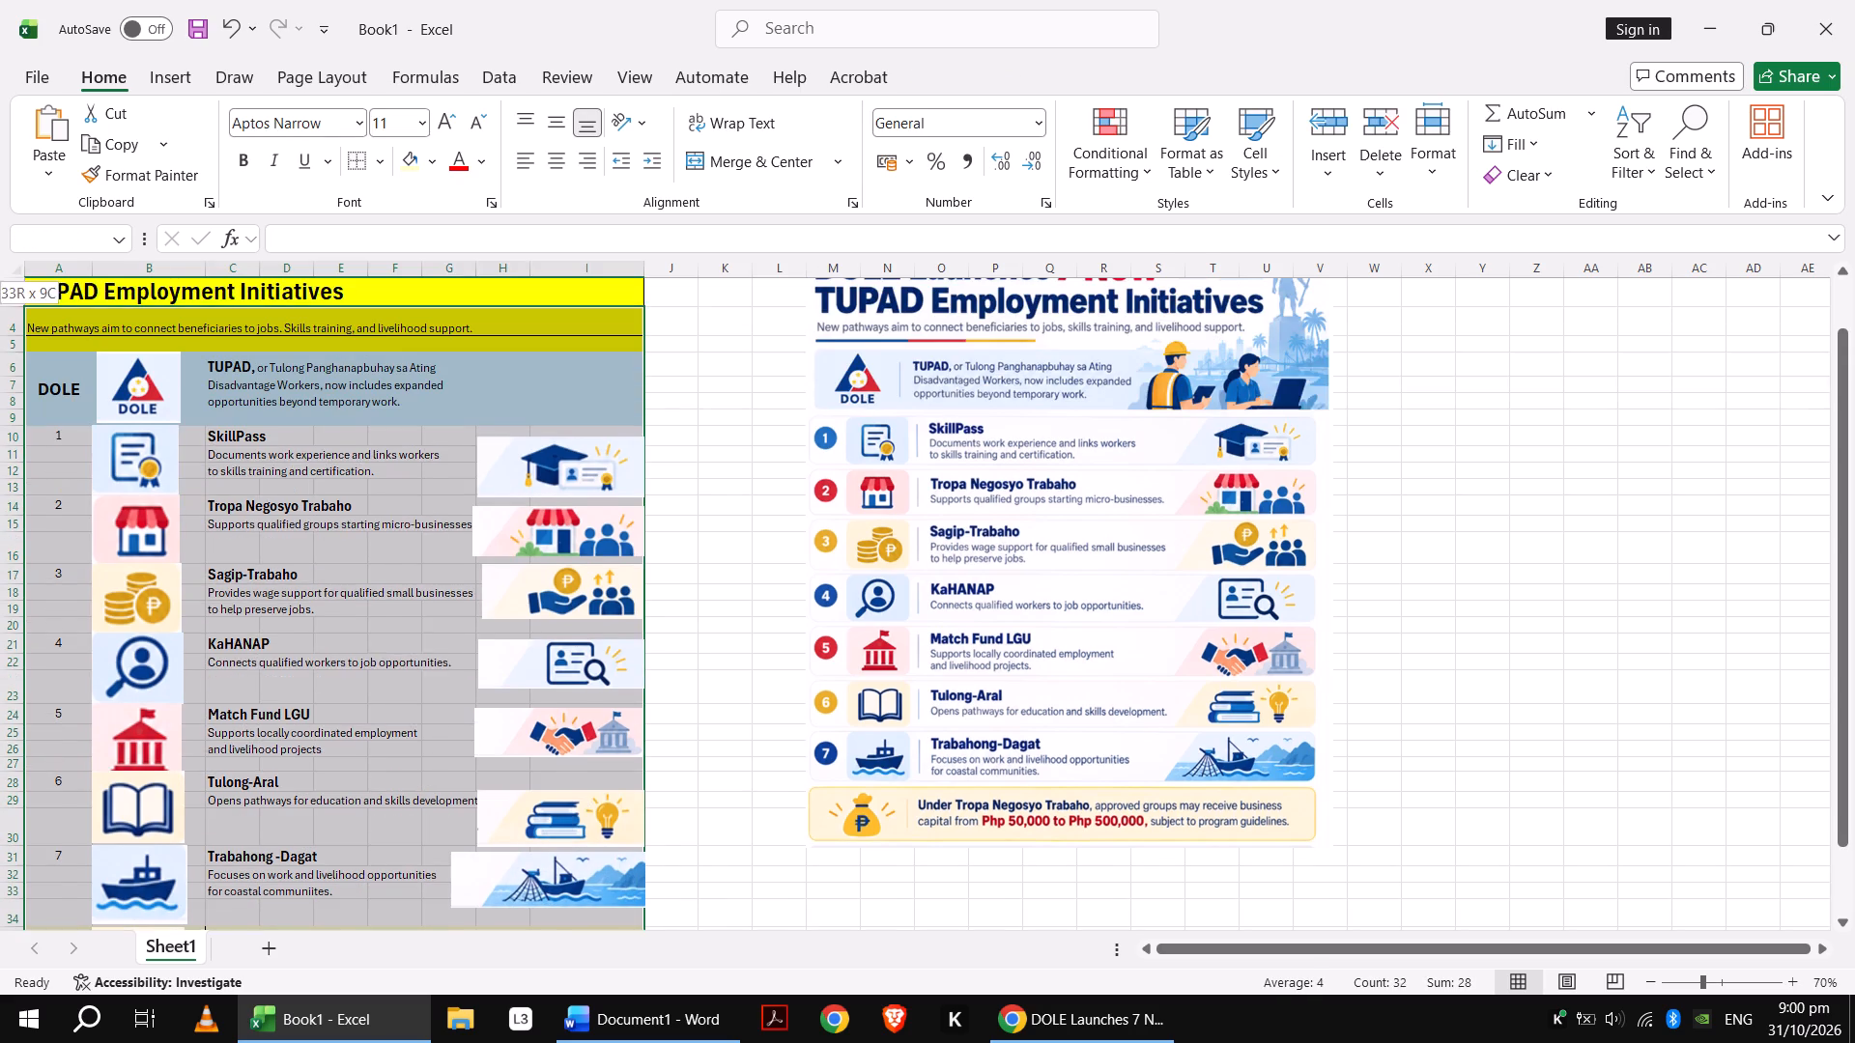
{"action": "left_click_drag", "start_coordinate": [54, 184], "coordinate": [30, 134]}
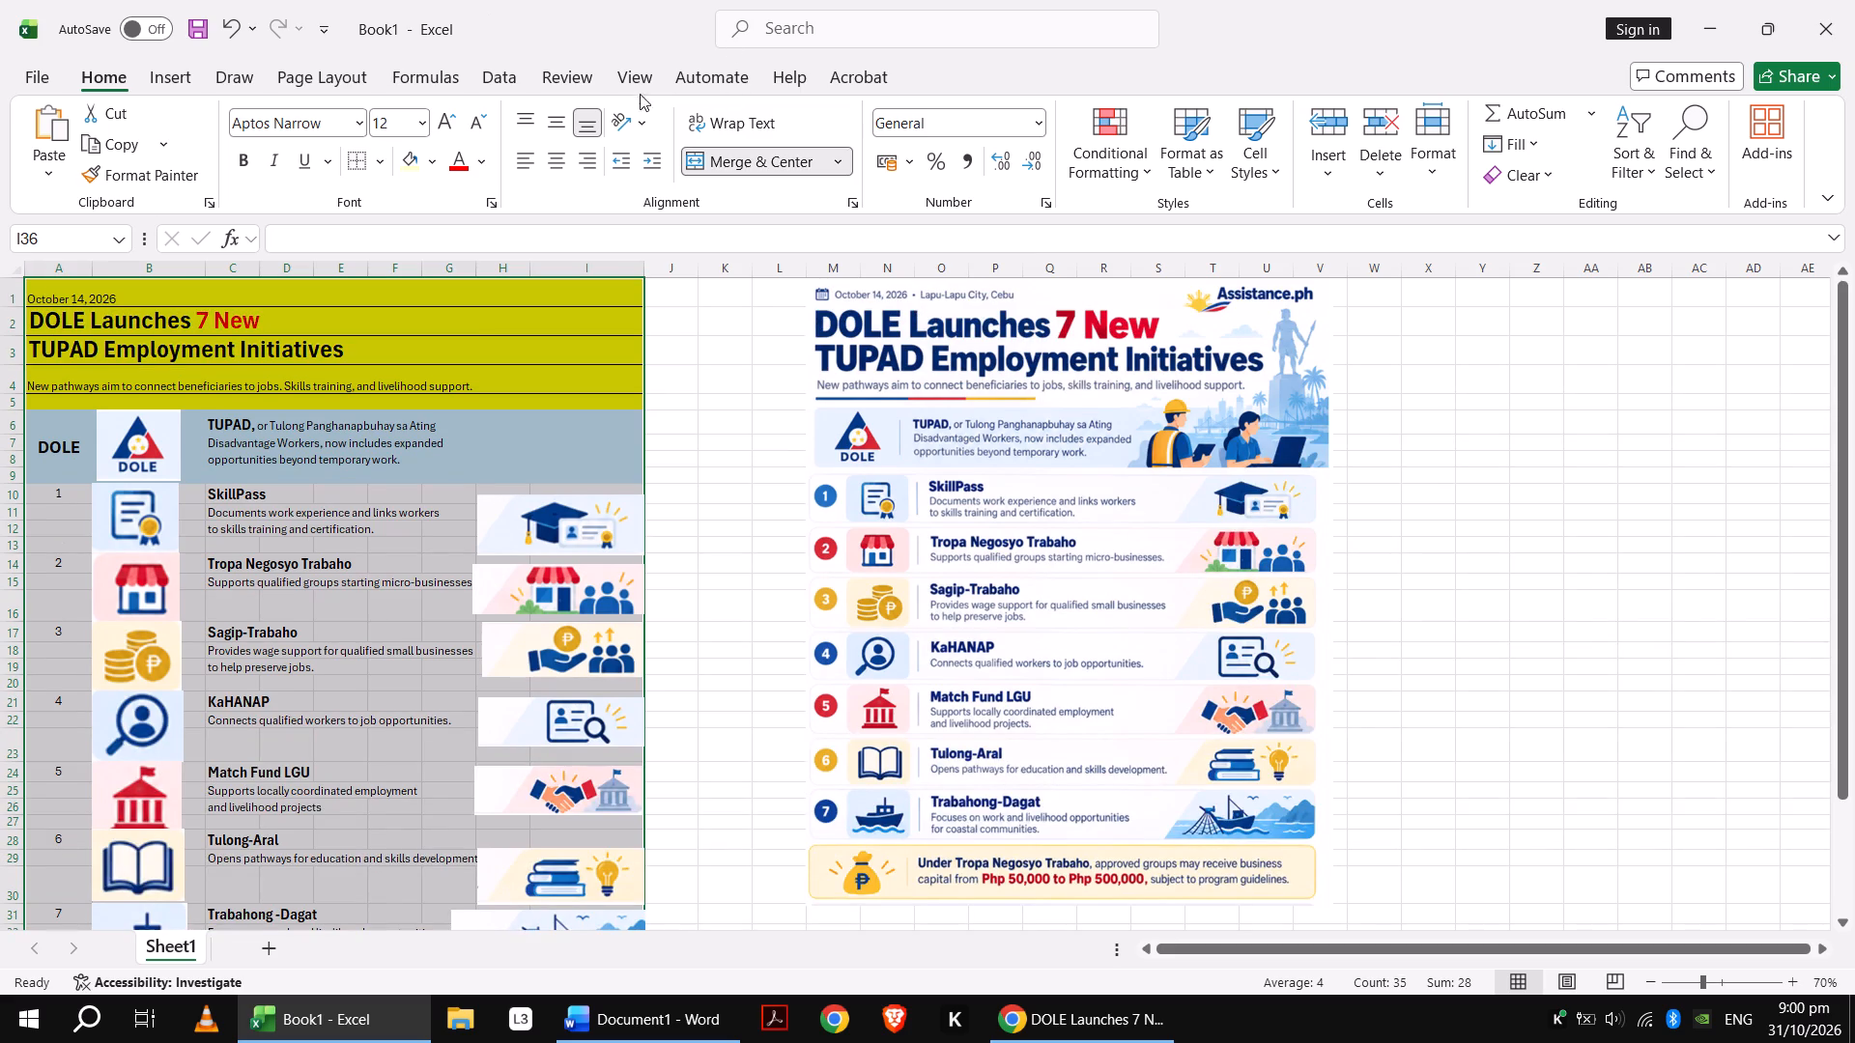
{"action": "left_click", "coordinate": [640, 69]}
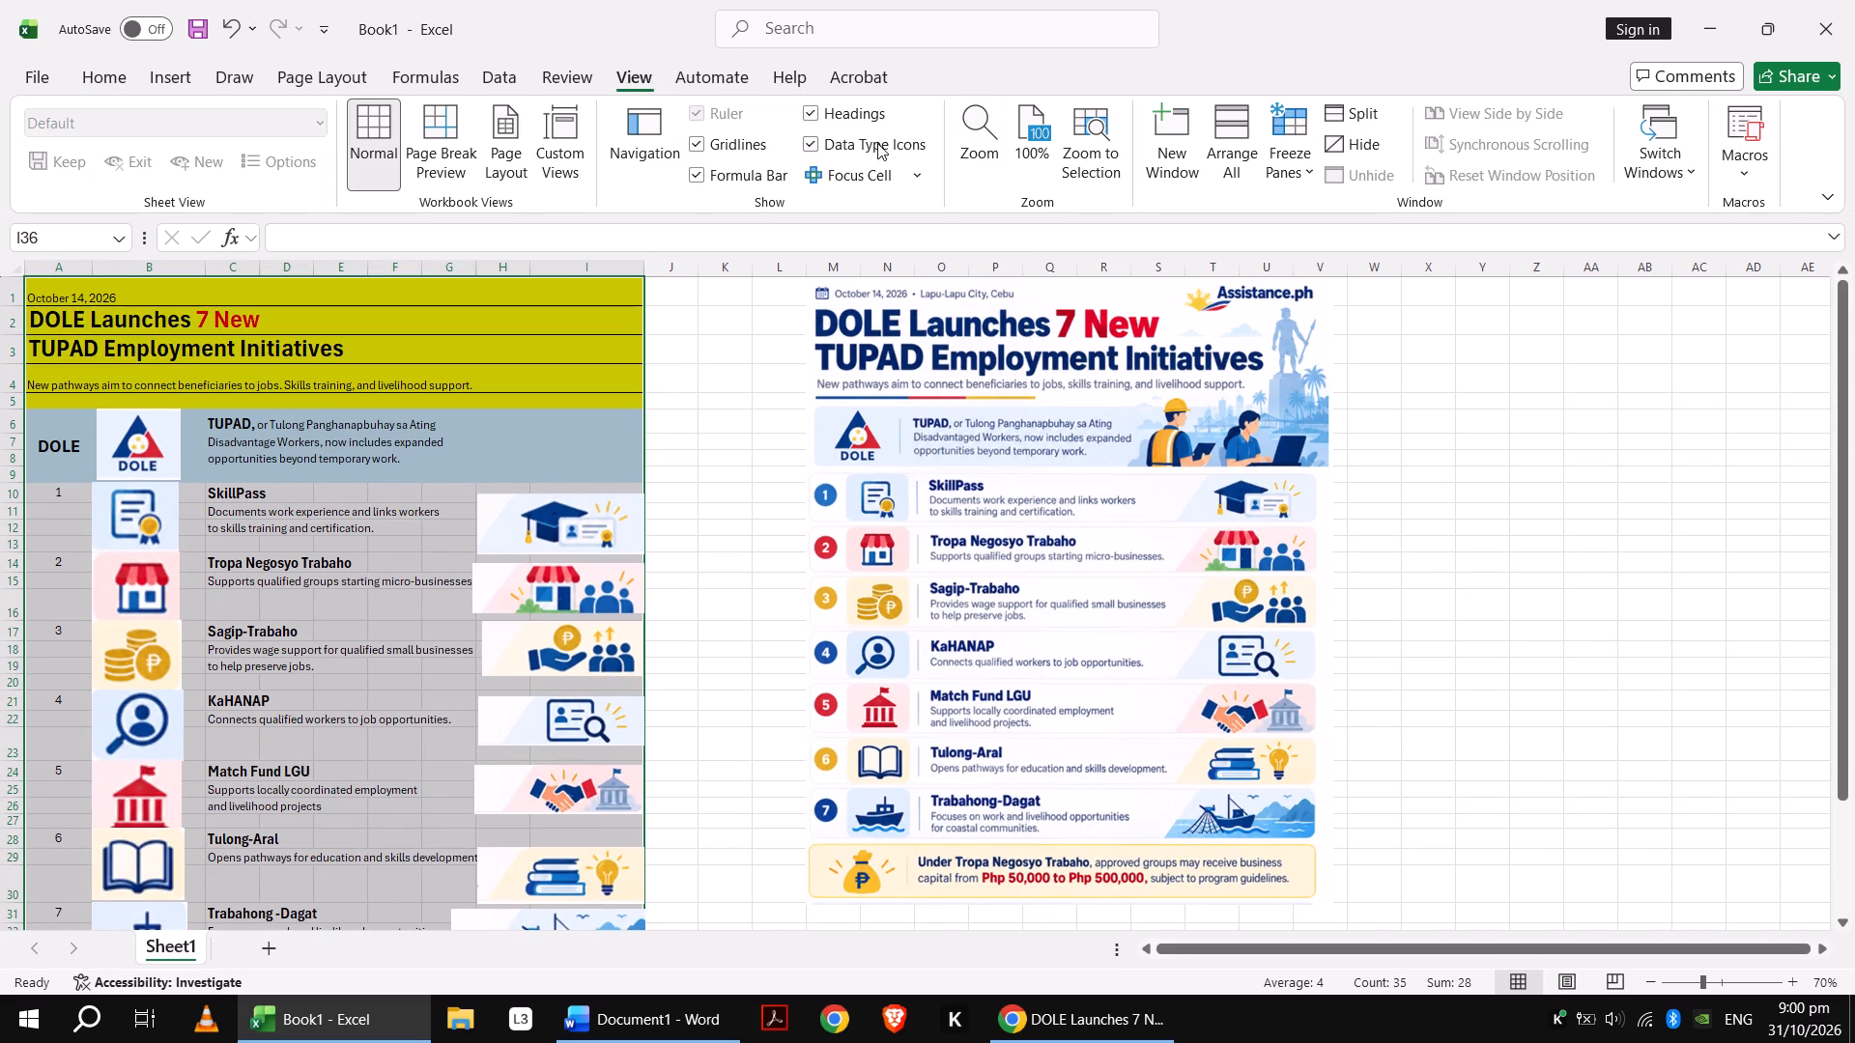
{"action": "left_click", "coordinate": [730, 140]}
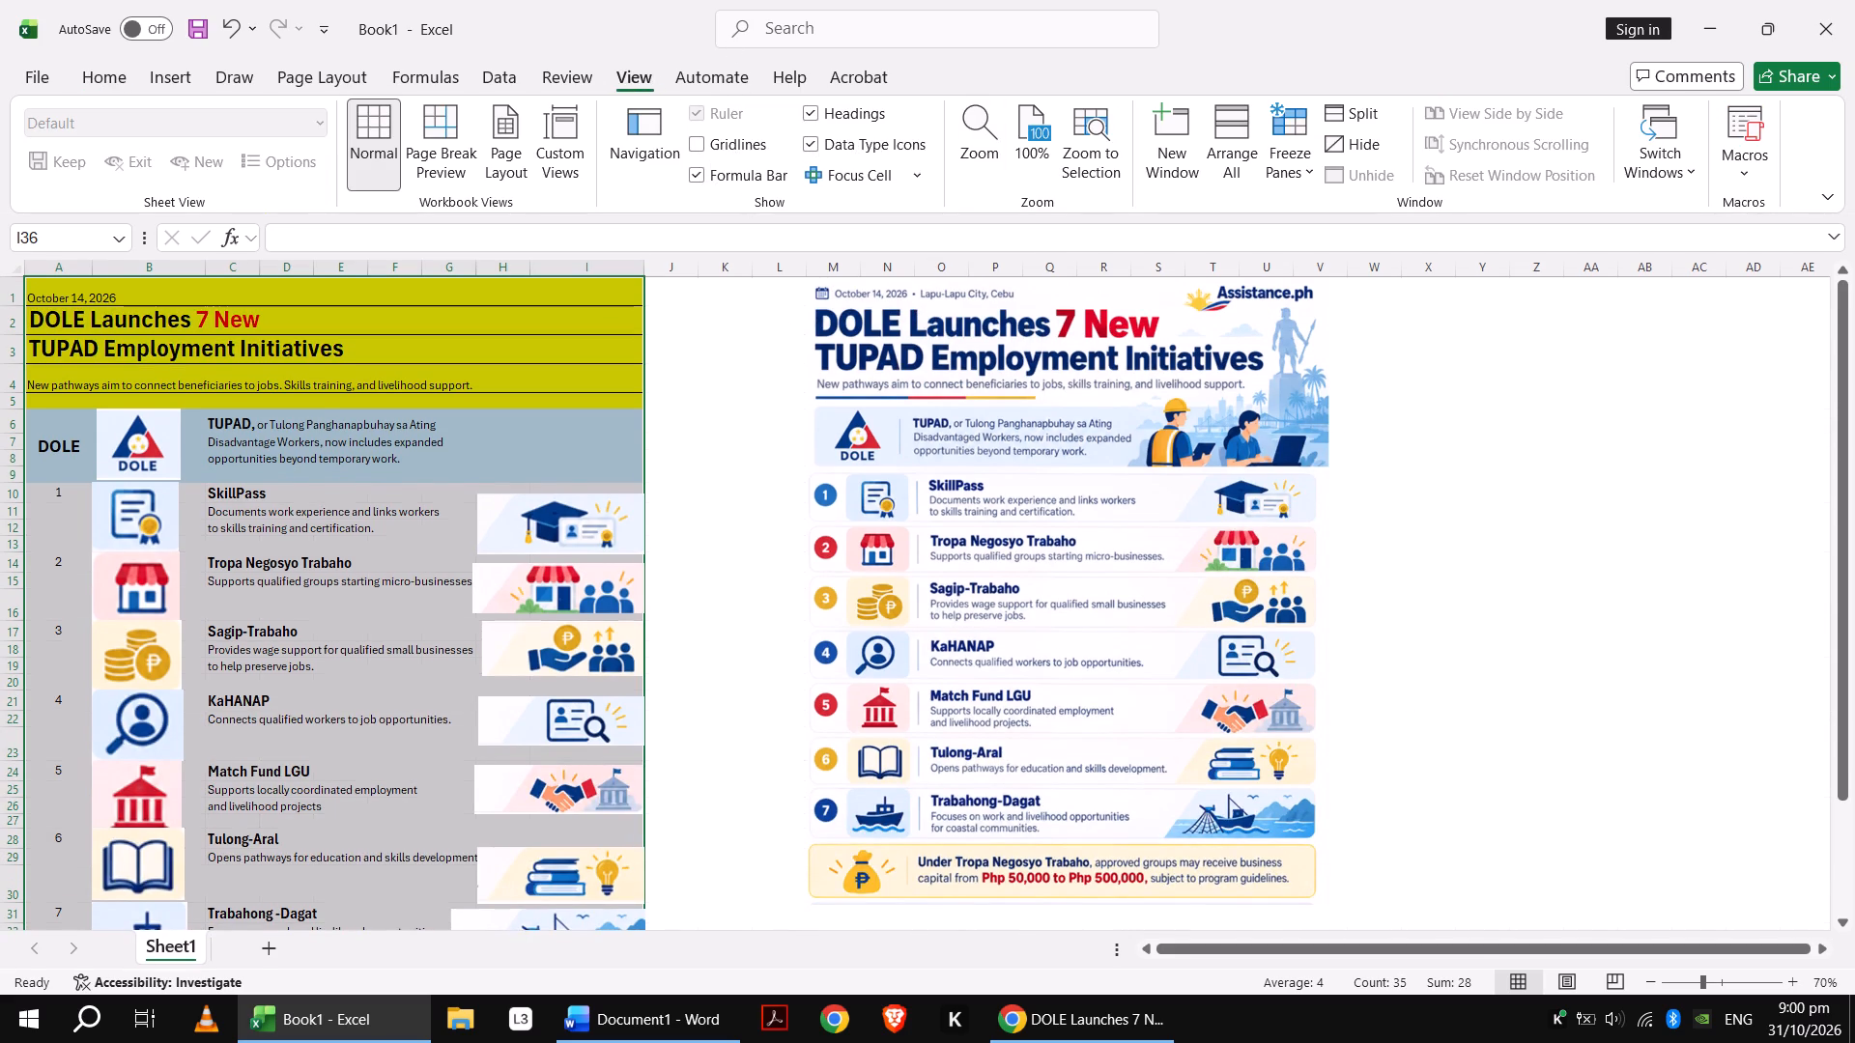
{"action": "left_click", "coordinate": [727, 434]}
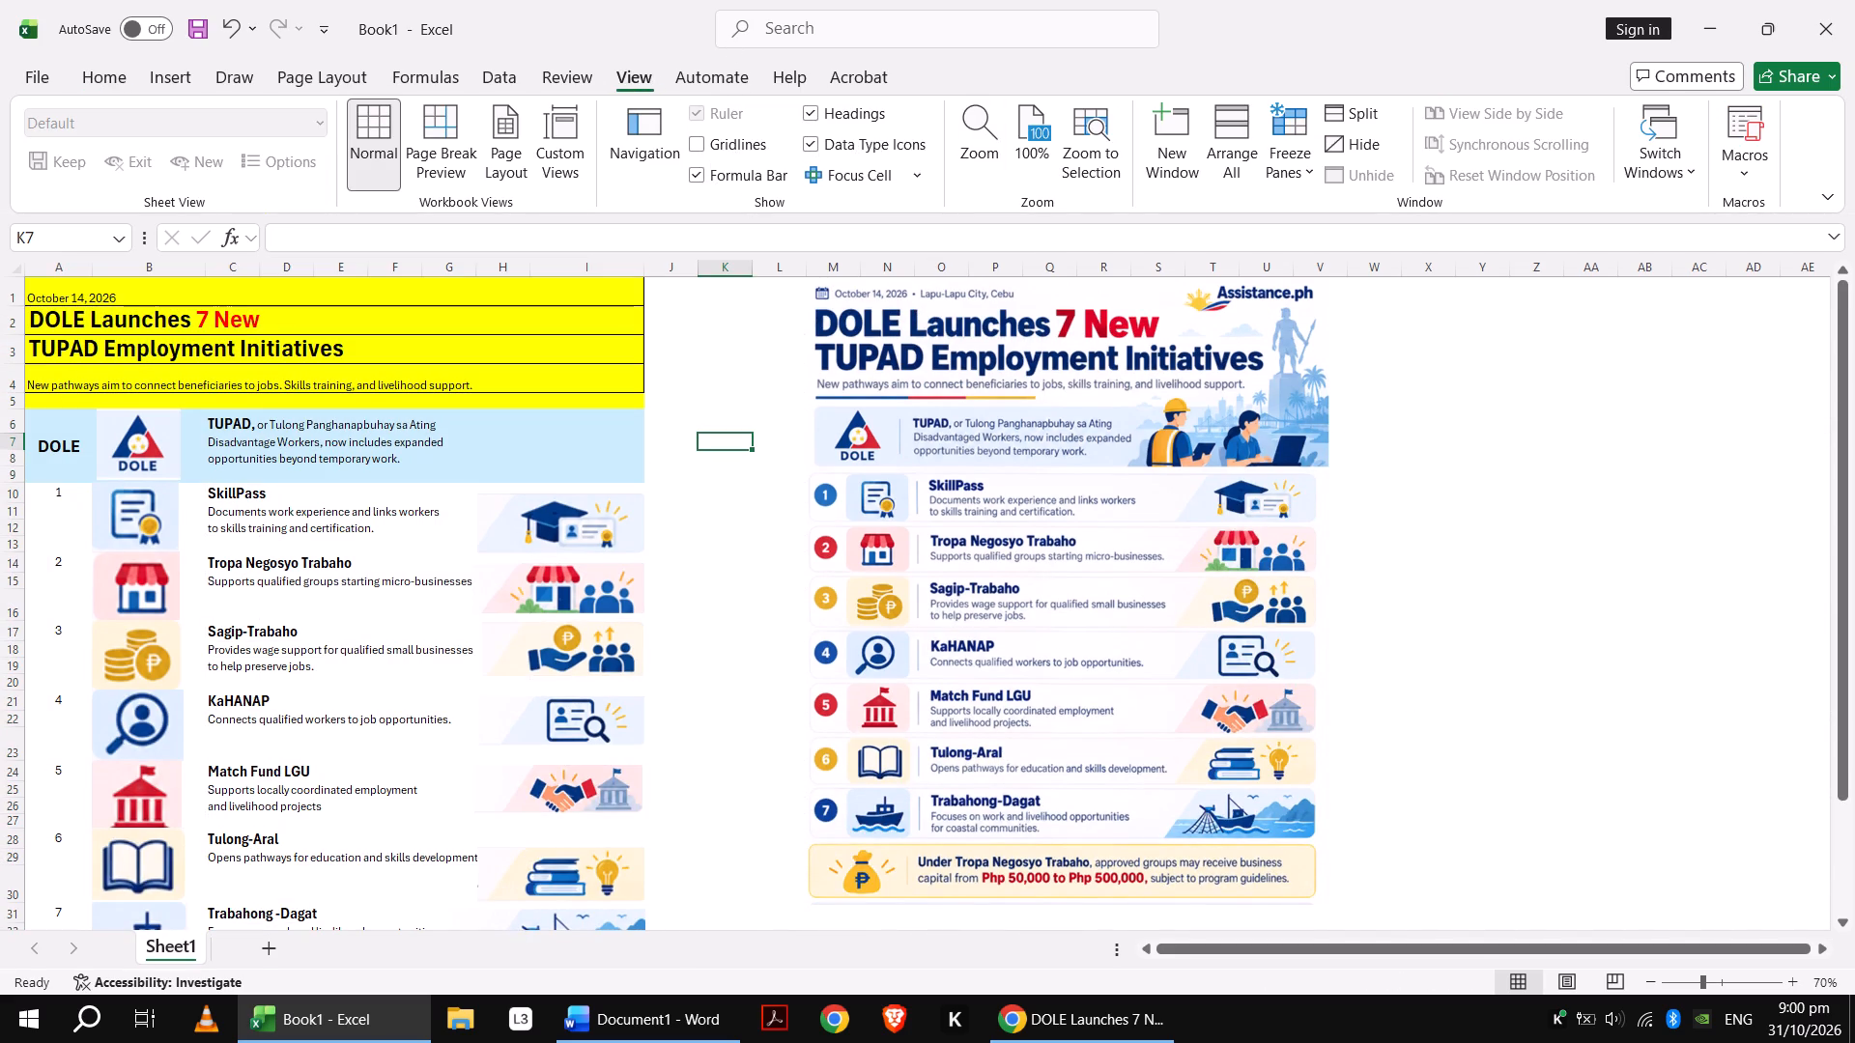
Remove the cell borders from the header and DOLE banner area in A1:I9.
{"action": "left_click_drag", "start_coordinate": [57, 283], "coordinate": [325, 430]}
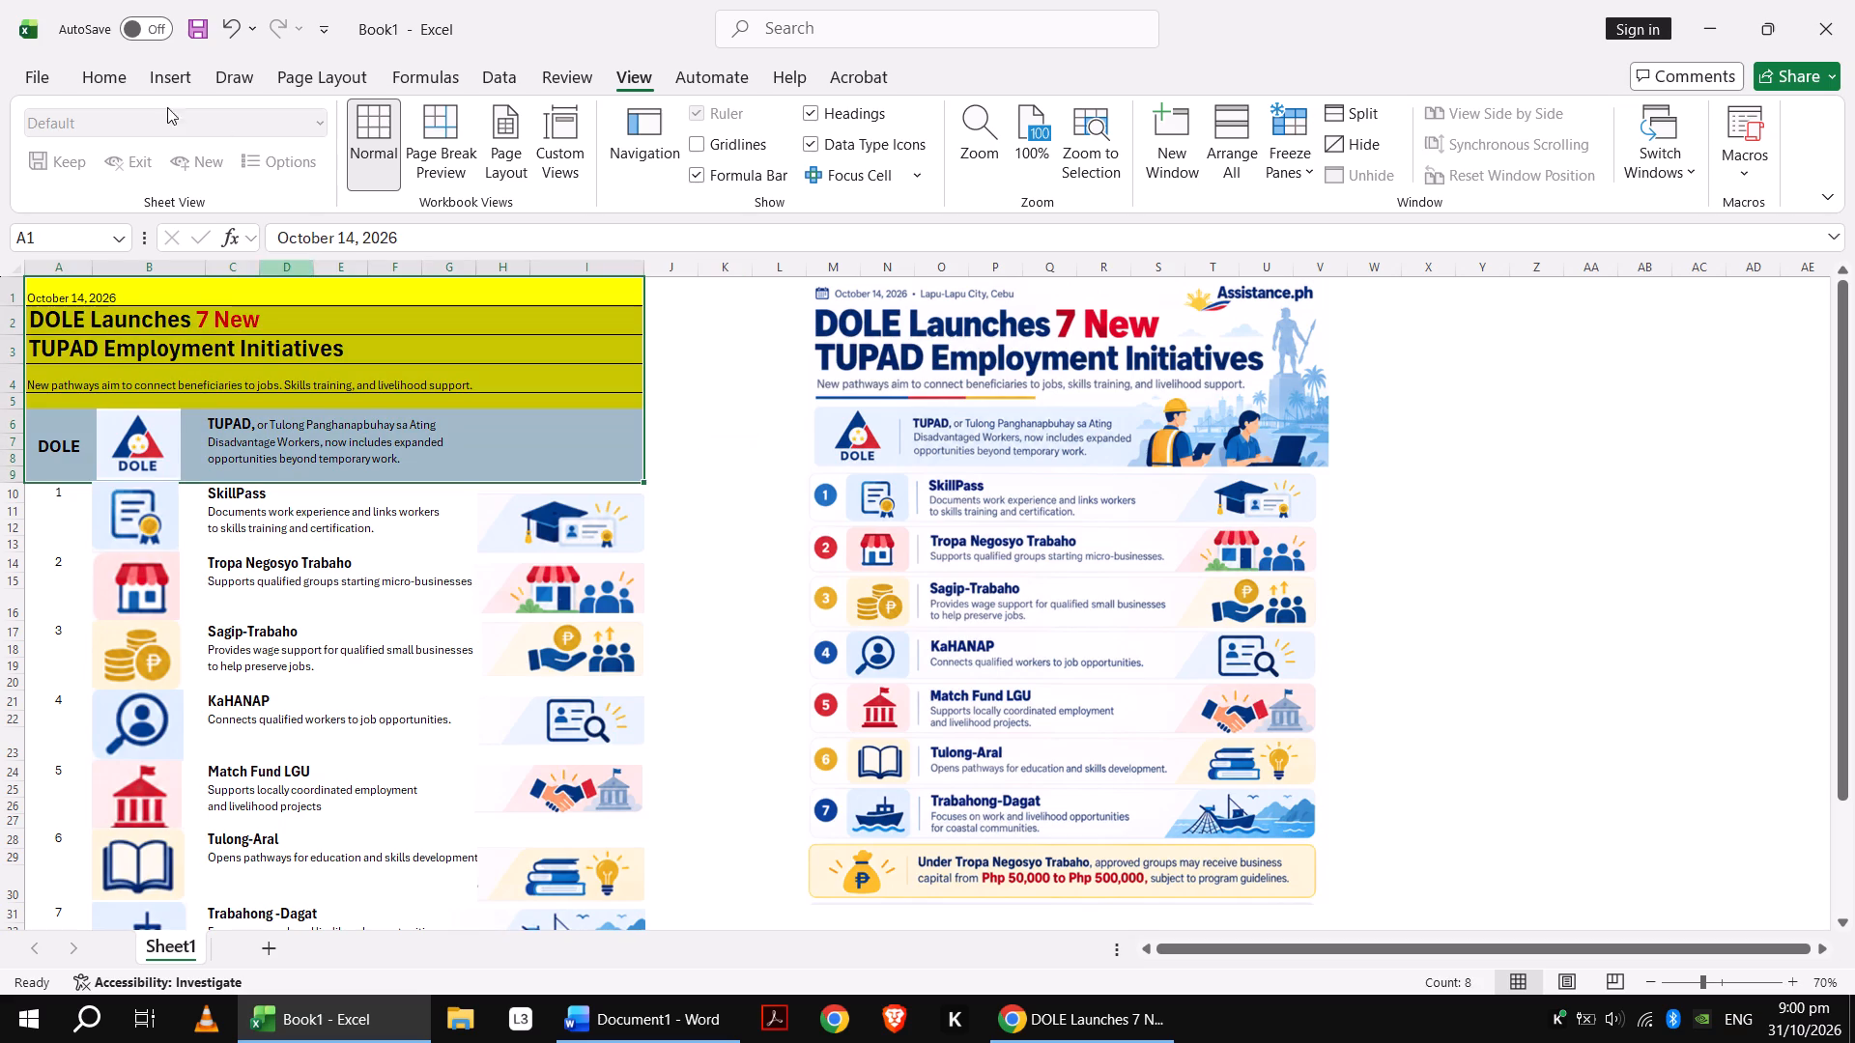
{"action": "left_click", "coordinate": [116, 77]}
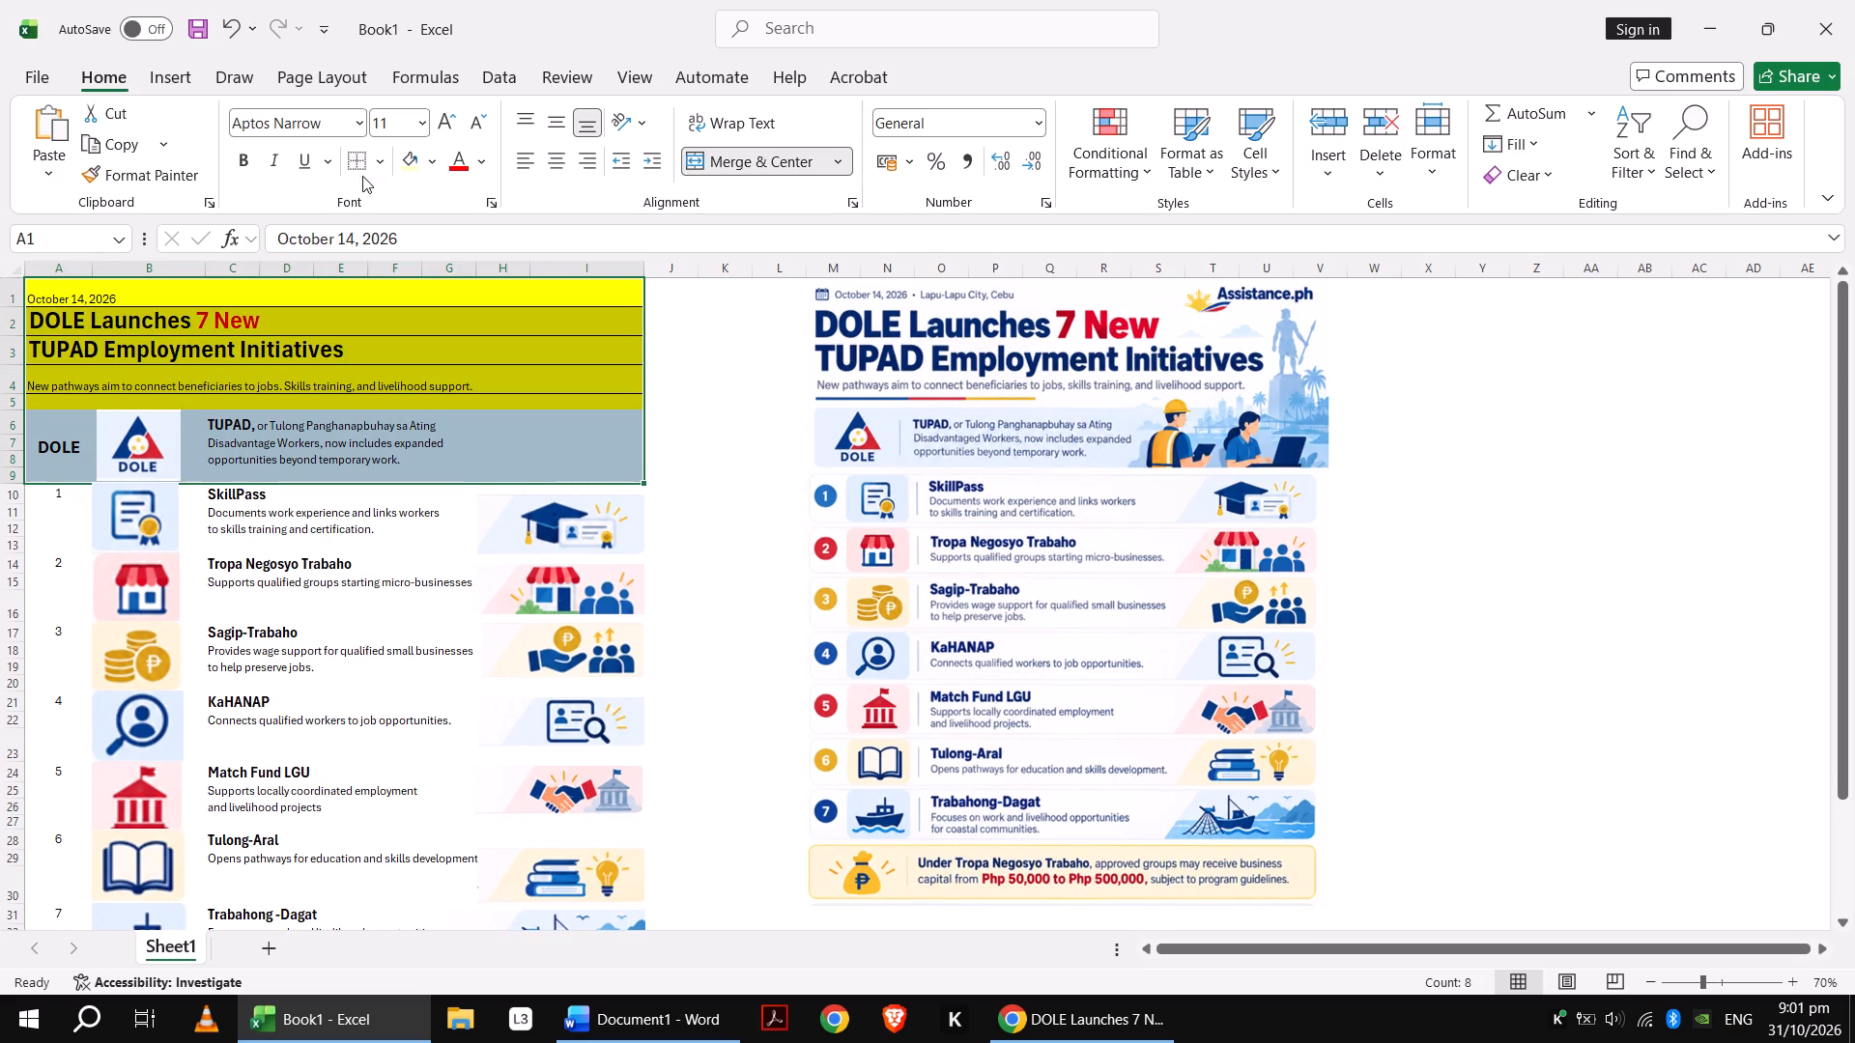
{"action": "left_click", "coordinate": [365, 159]}
{"action": "left_click", "coordinate": [699, 475]}
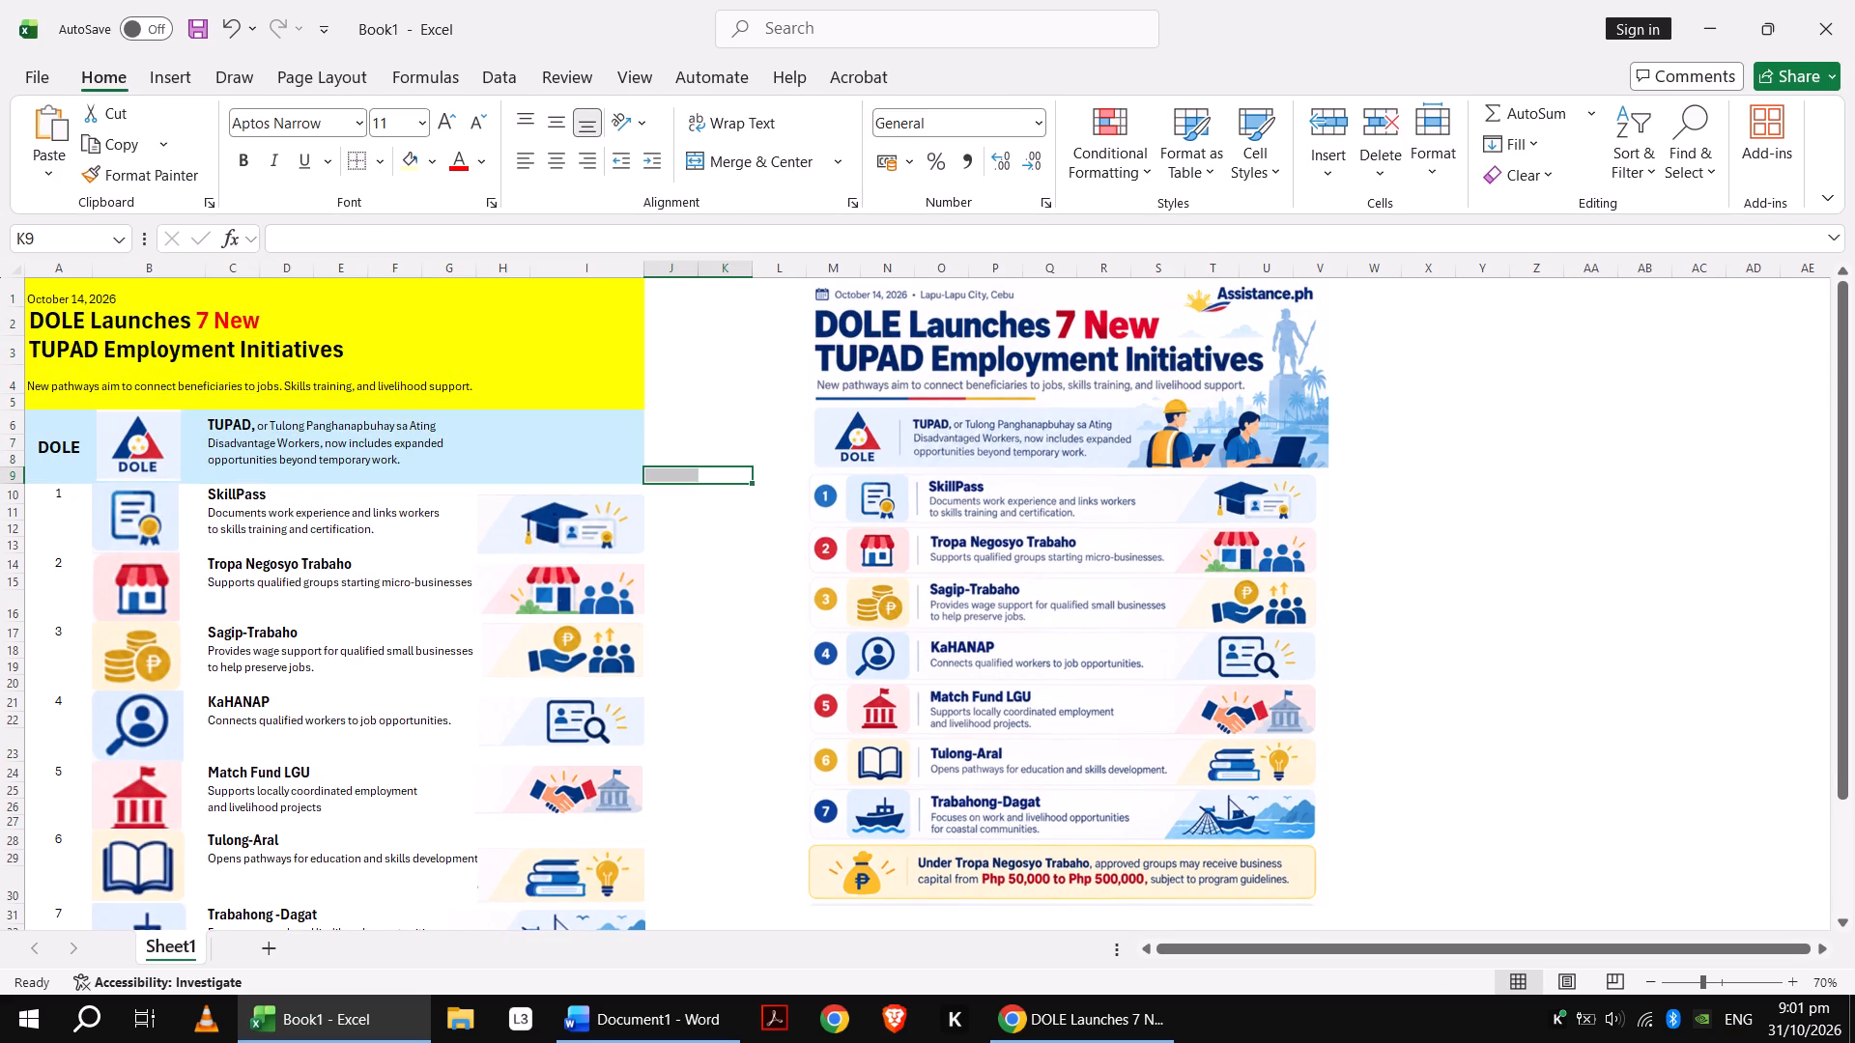
Remove the yellow fill from the header block in rows 1 to 5, using No Fill.
{"action": "left_click", "coordinate": [387, 314]}
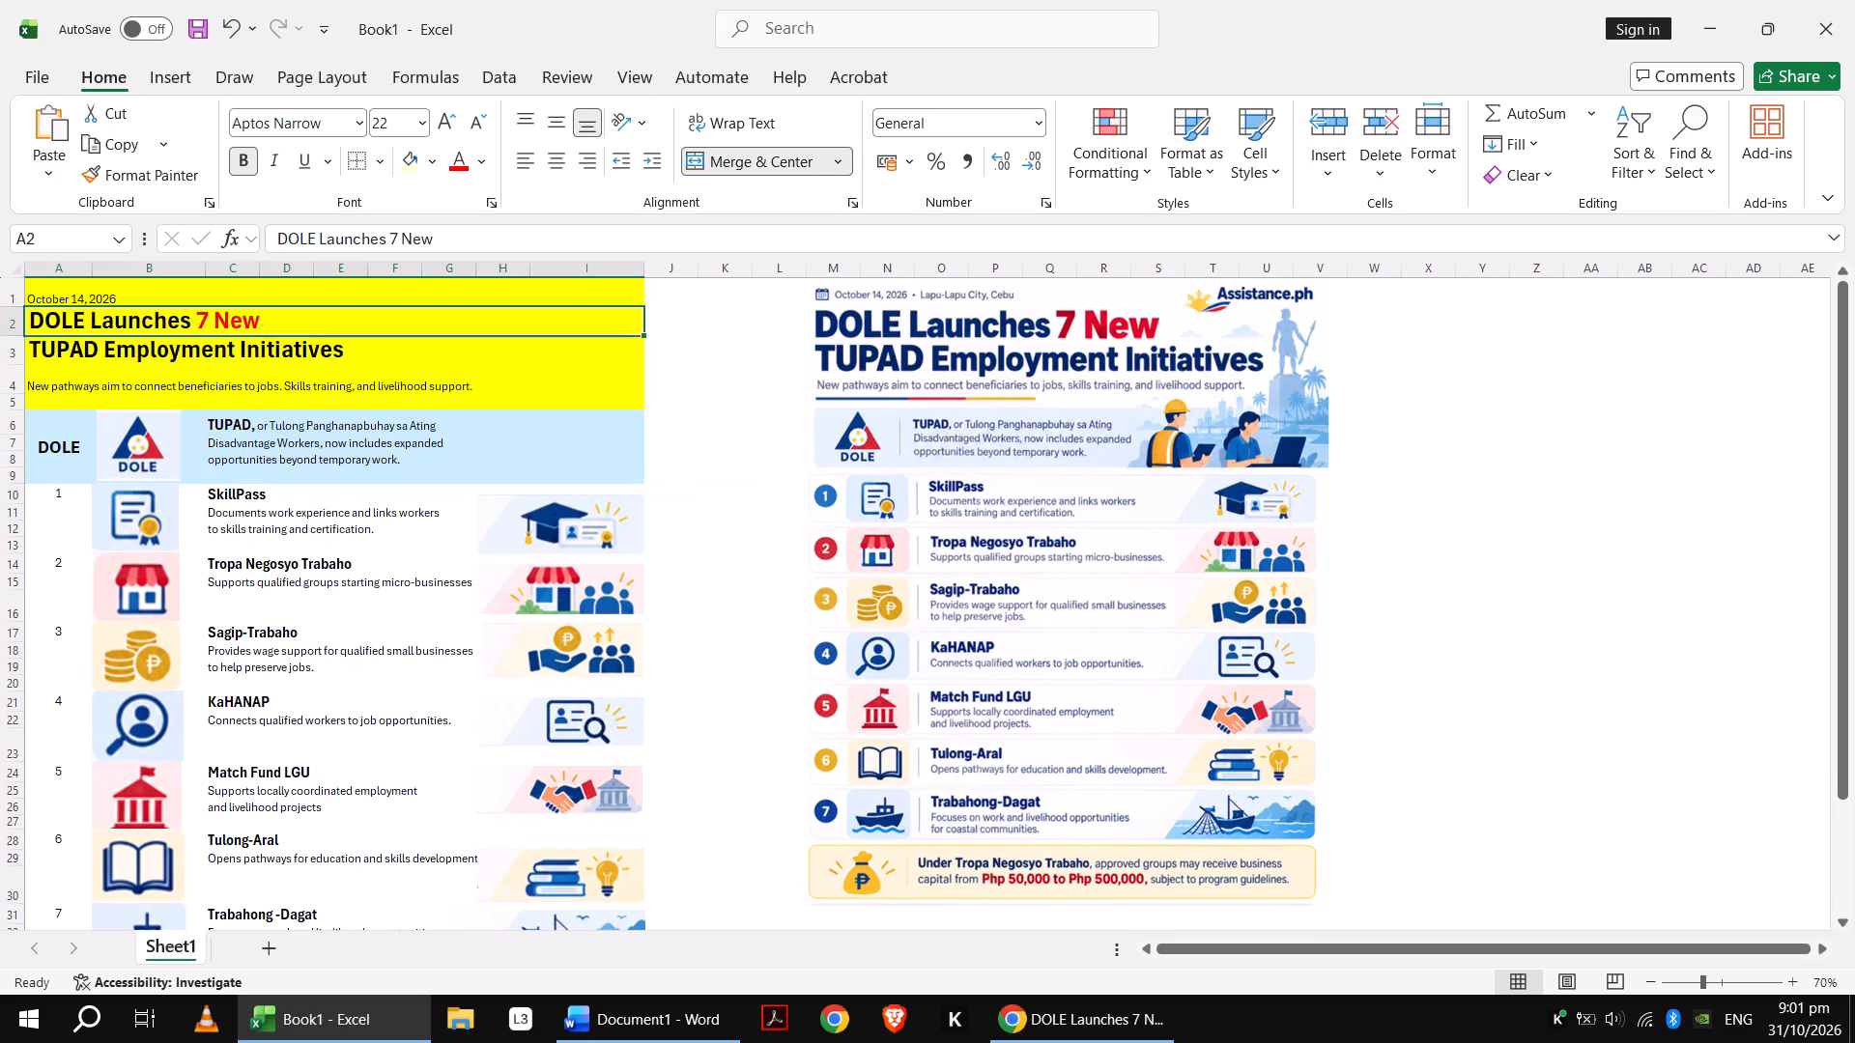
{"action": "left_click_drag", "start_coordinate": [219, 285], "coordinate": [301, 394]}
{"action": "left_click", "coordinate": [431, 162]}
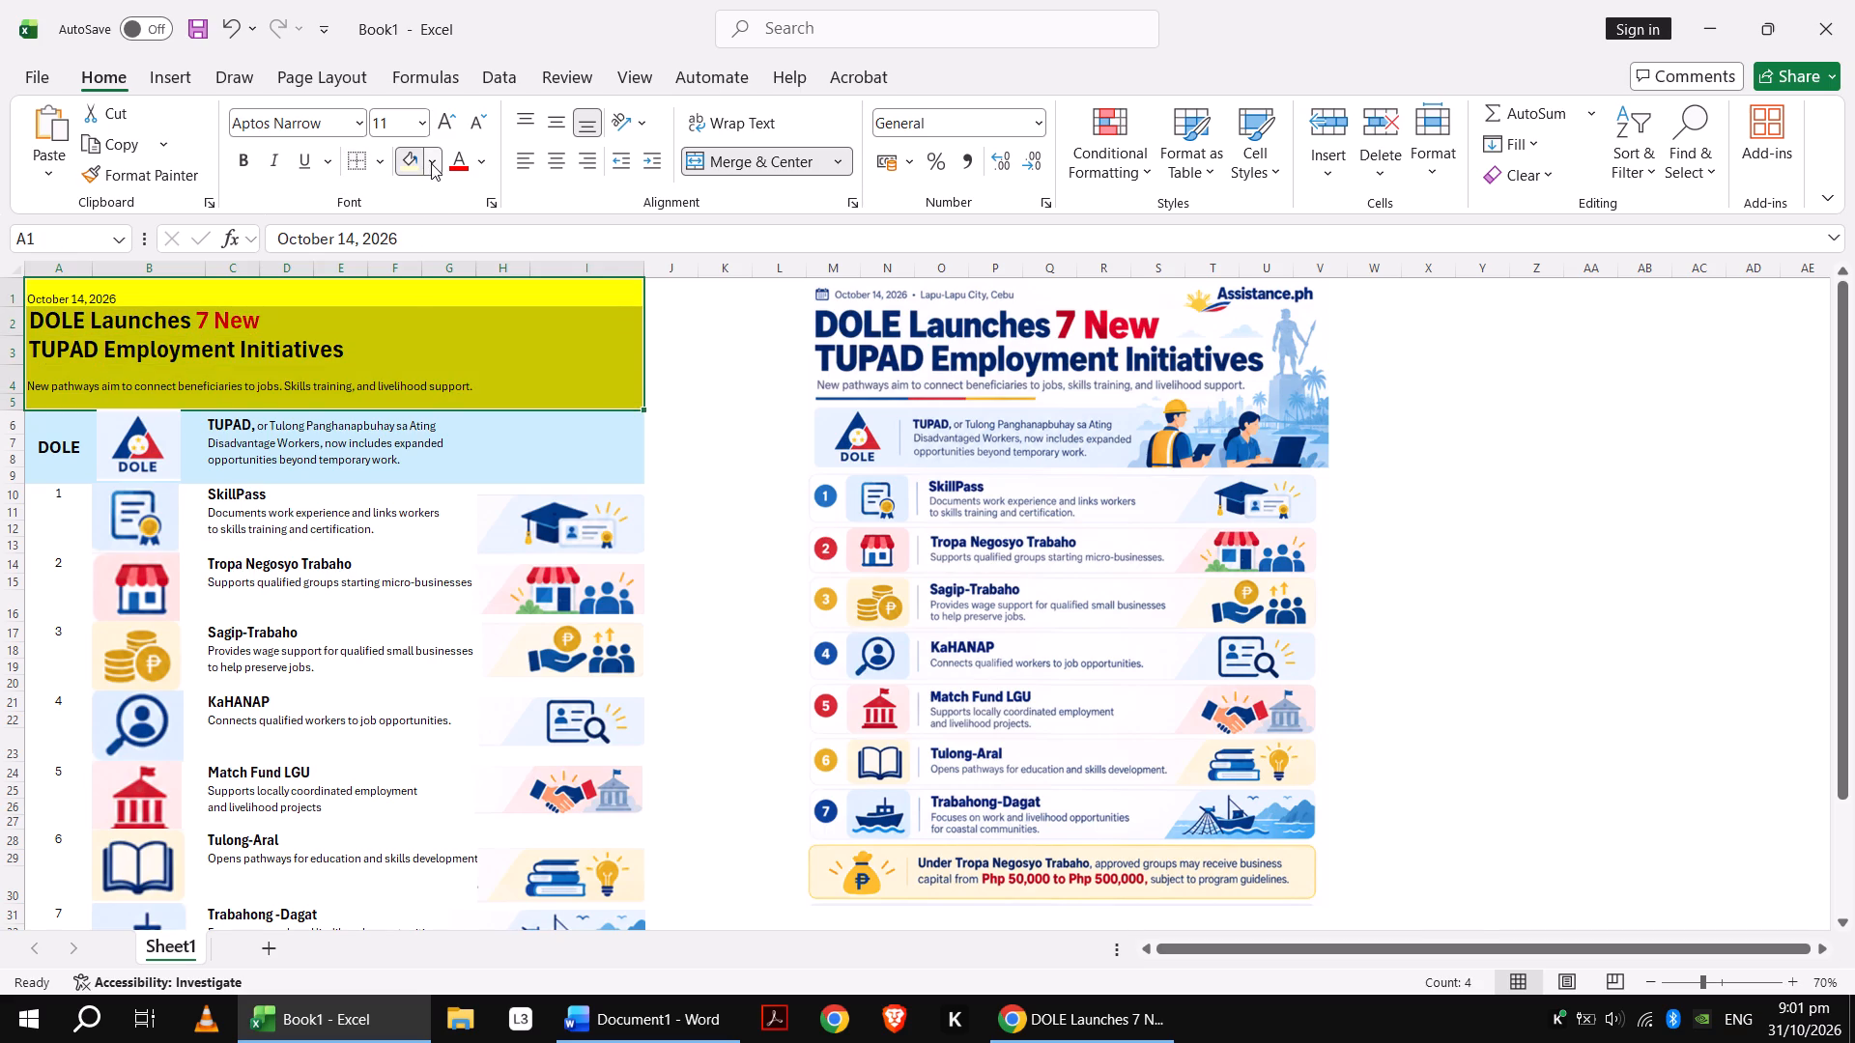
{"action": "left_click", "coordinate": [438, 647]}
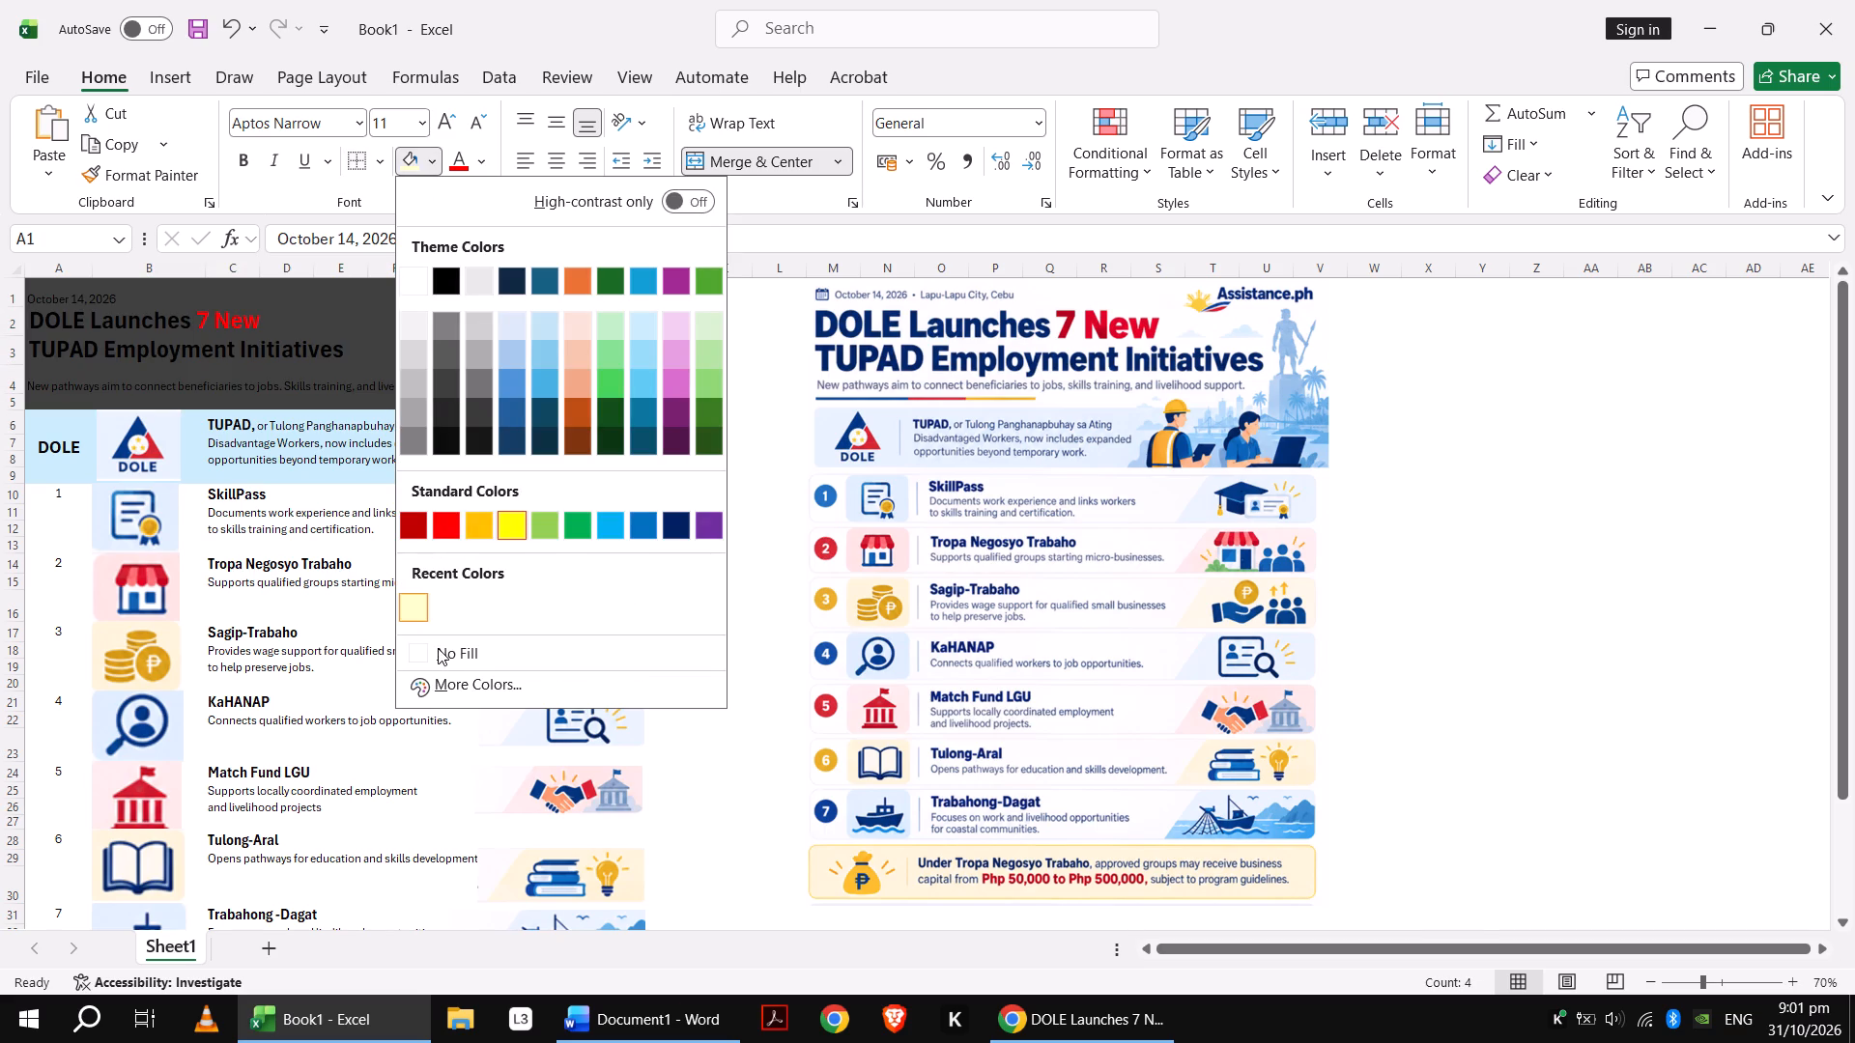
{"action": "left_click", "coordinate": [1545, 511]}
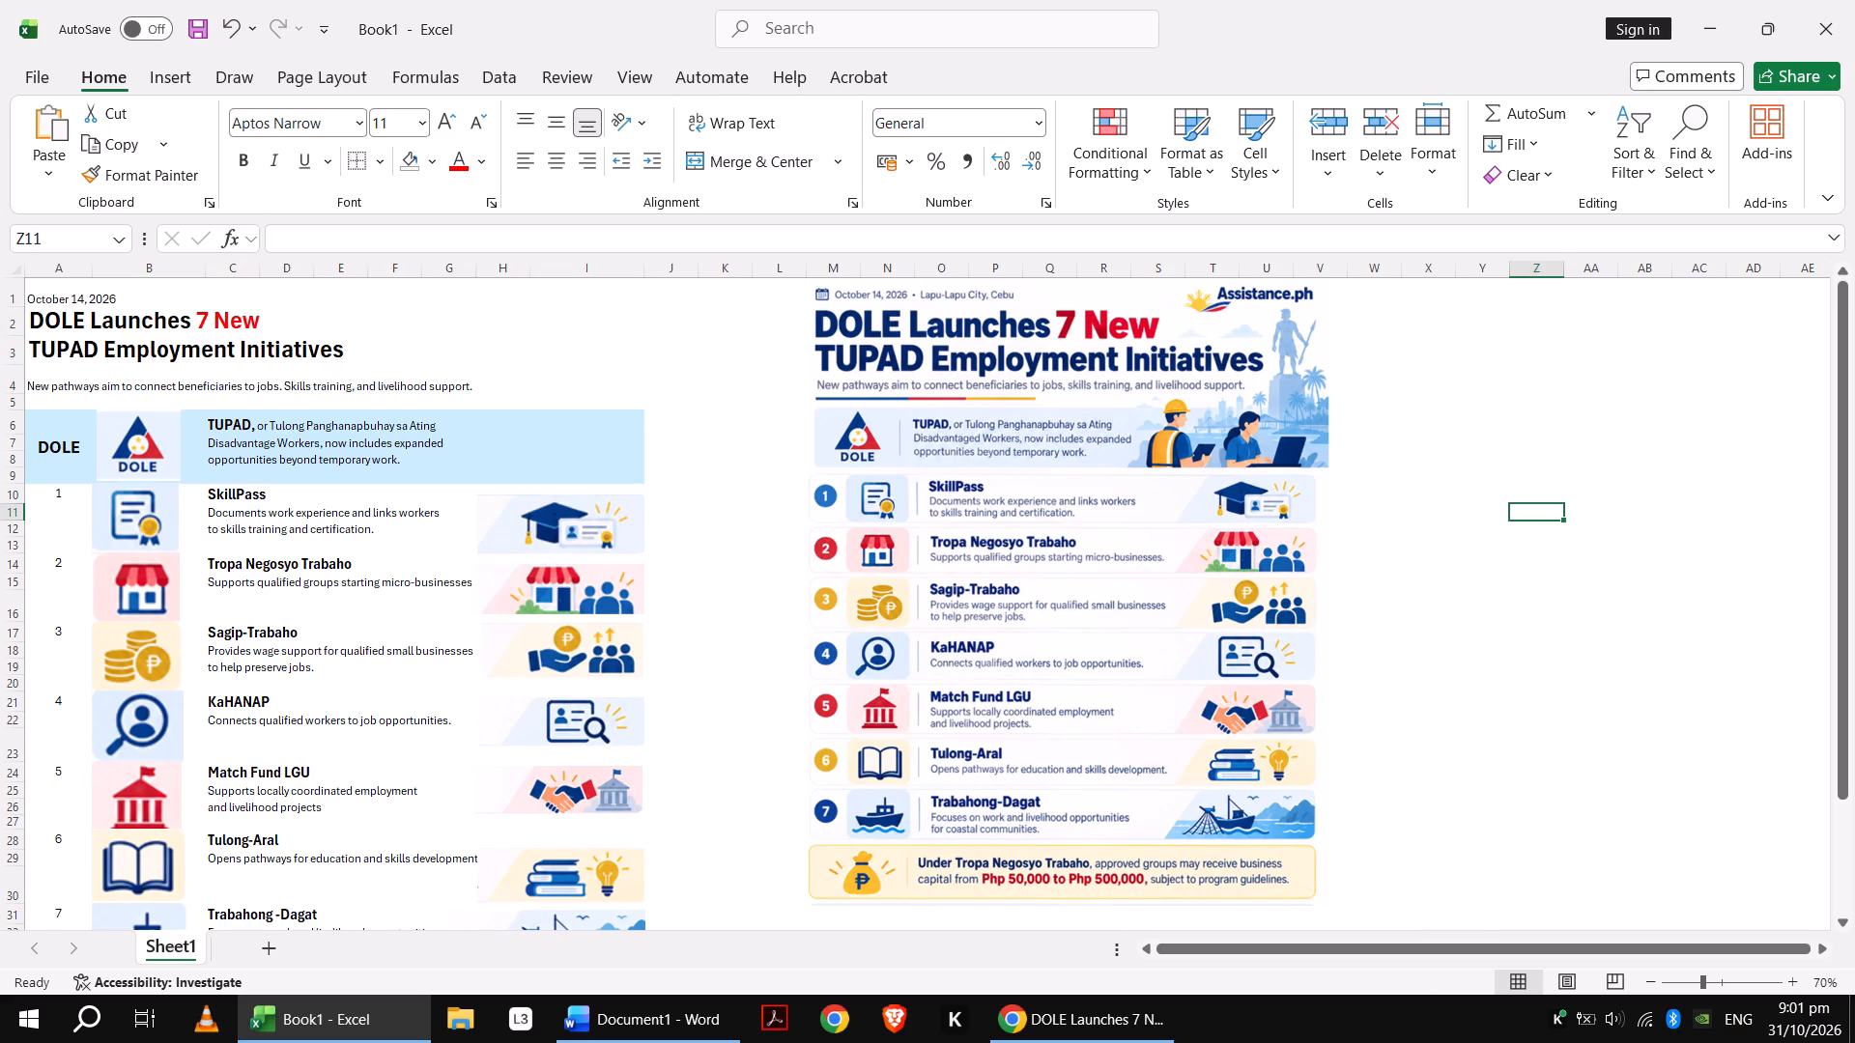
Increase the font size of the two title lines in rows 2 and 3 to 28.
{"action": "left_click_drag", "start_coordinate": [92, 325], "coordinate": [122, 352]}
{"action": "left_click", "coordinate": [454, 115]}
{"action": "left_click", "coordinate": [453, 115]}
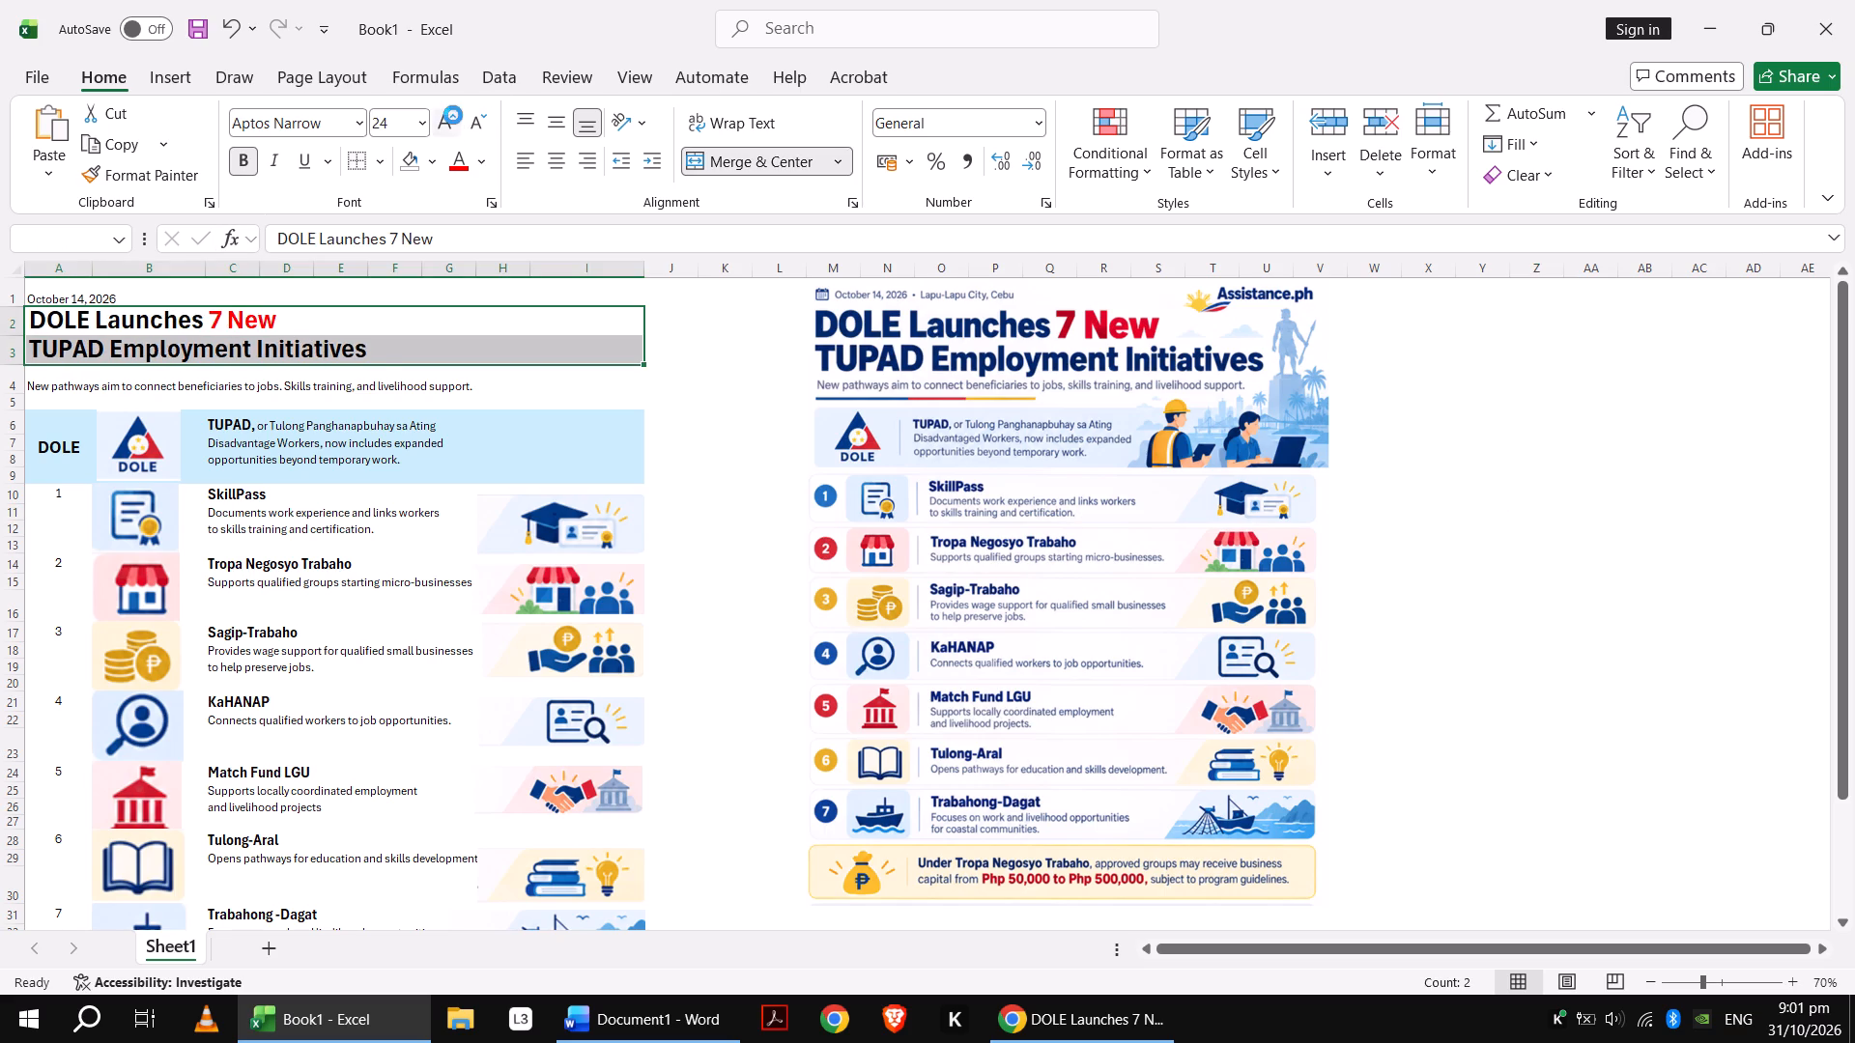
{"action": "left_click", "coordinate": [450, 122]}
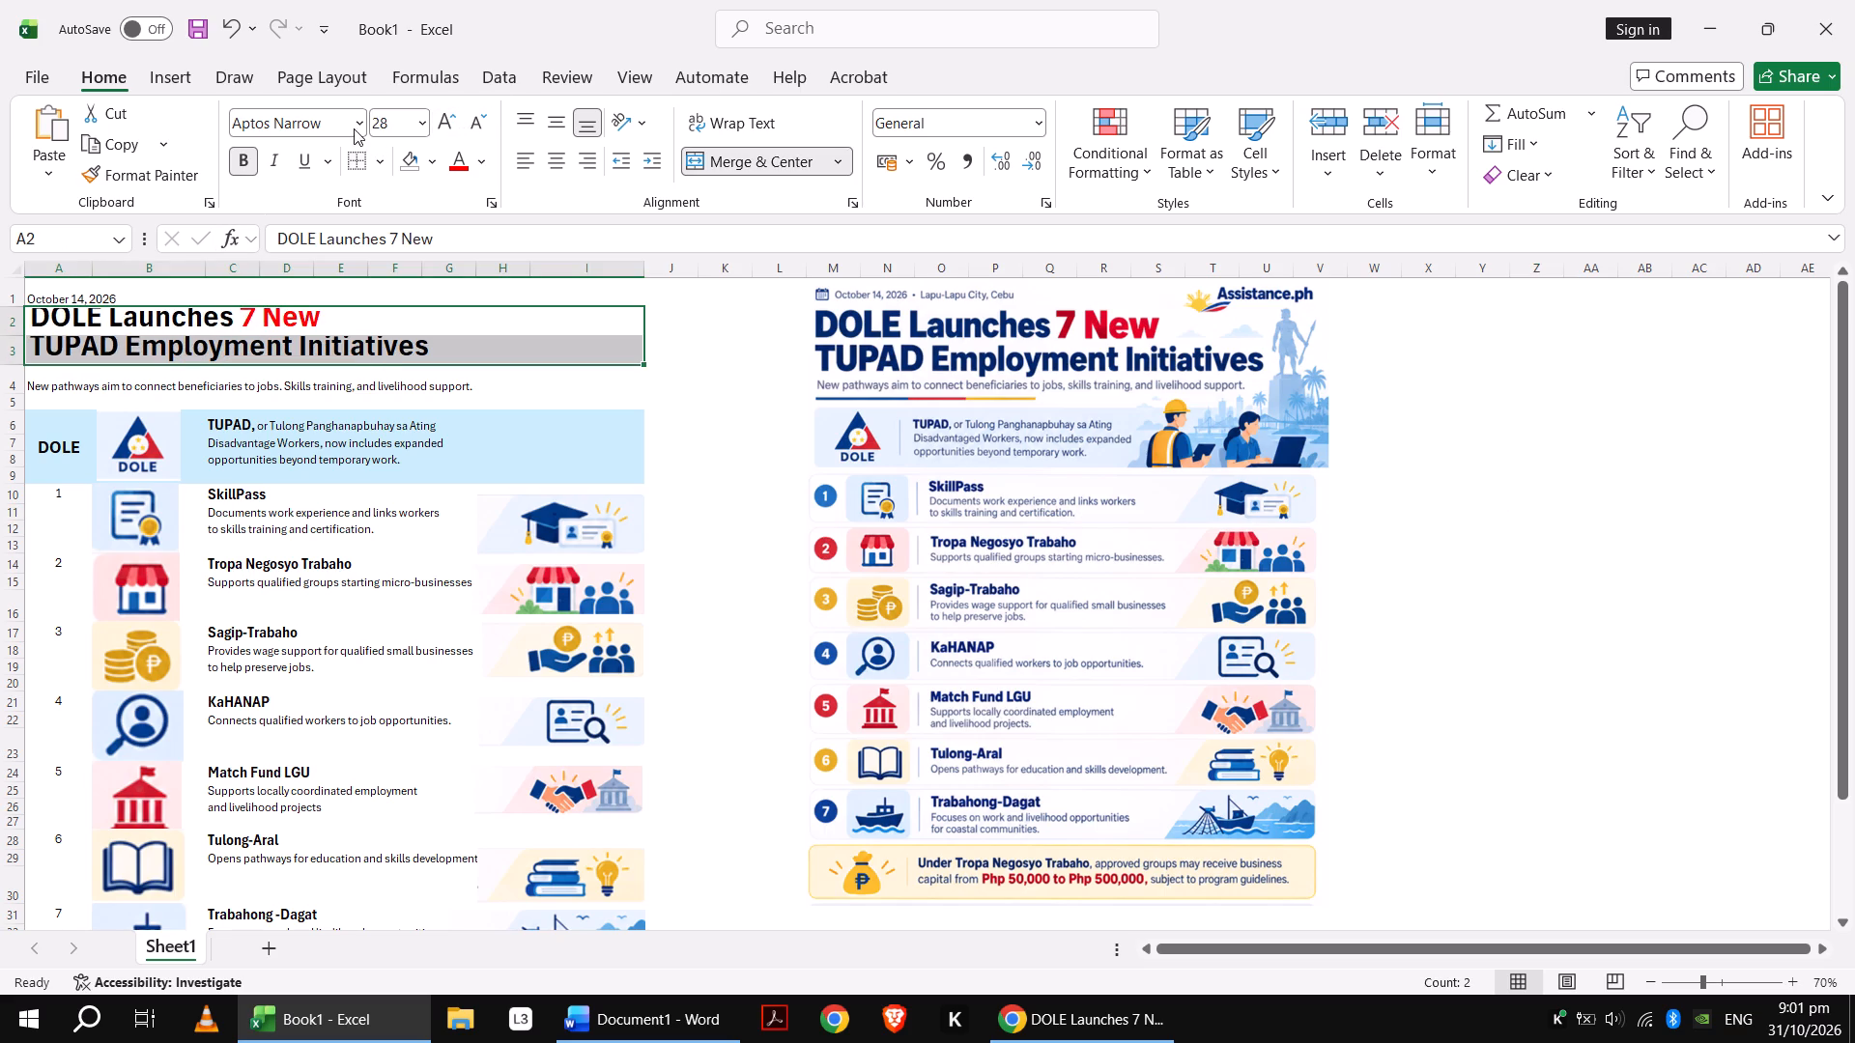
Change the font of the two title lines to Aptos Slab ExtraBold.
{"action": "left_click", "coordinate": [339, 121]}
{"action": "scroll", "coordinate": [339, 132], "scroll_direction": "down", "scroll_amount": 3}
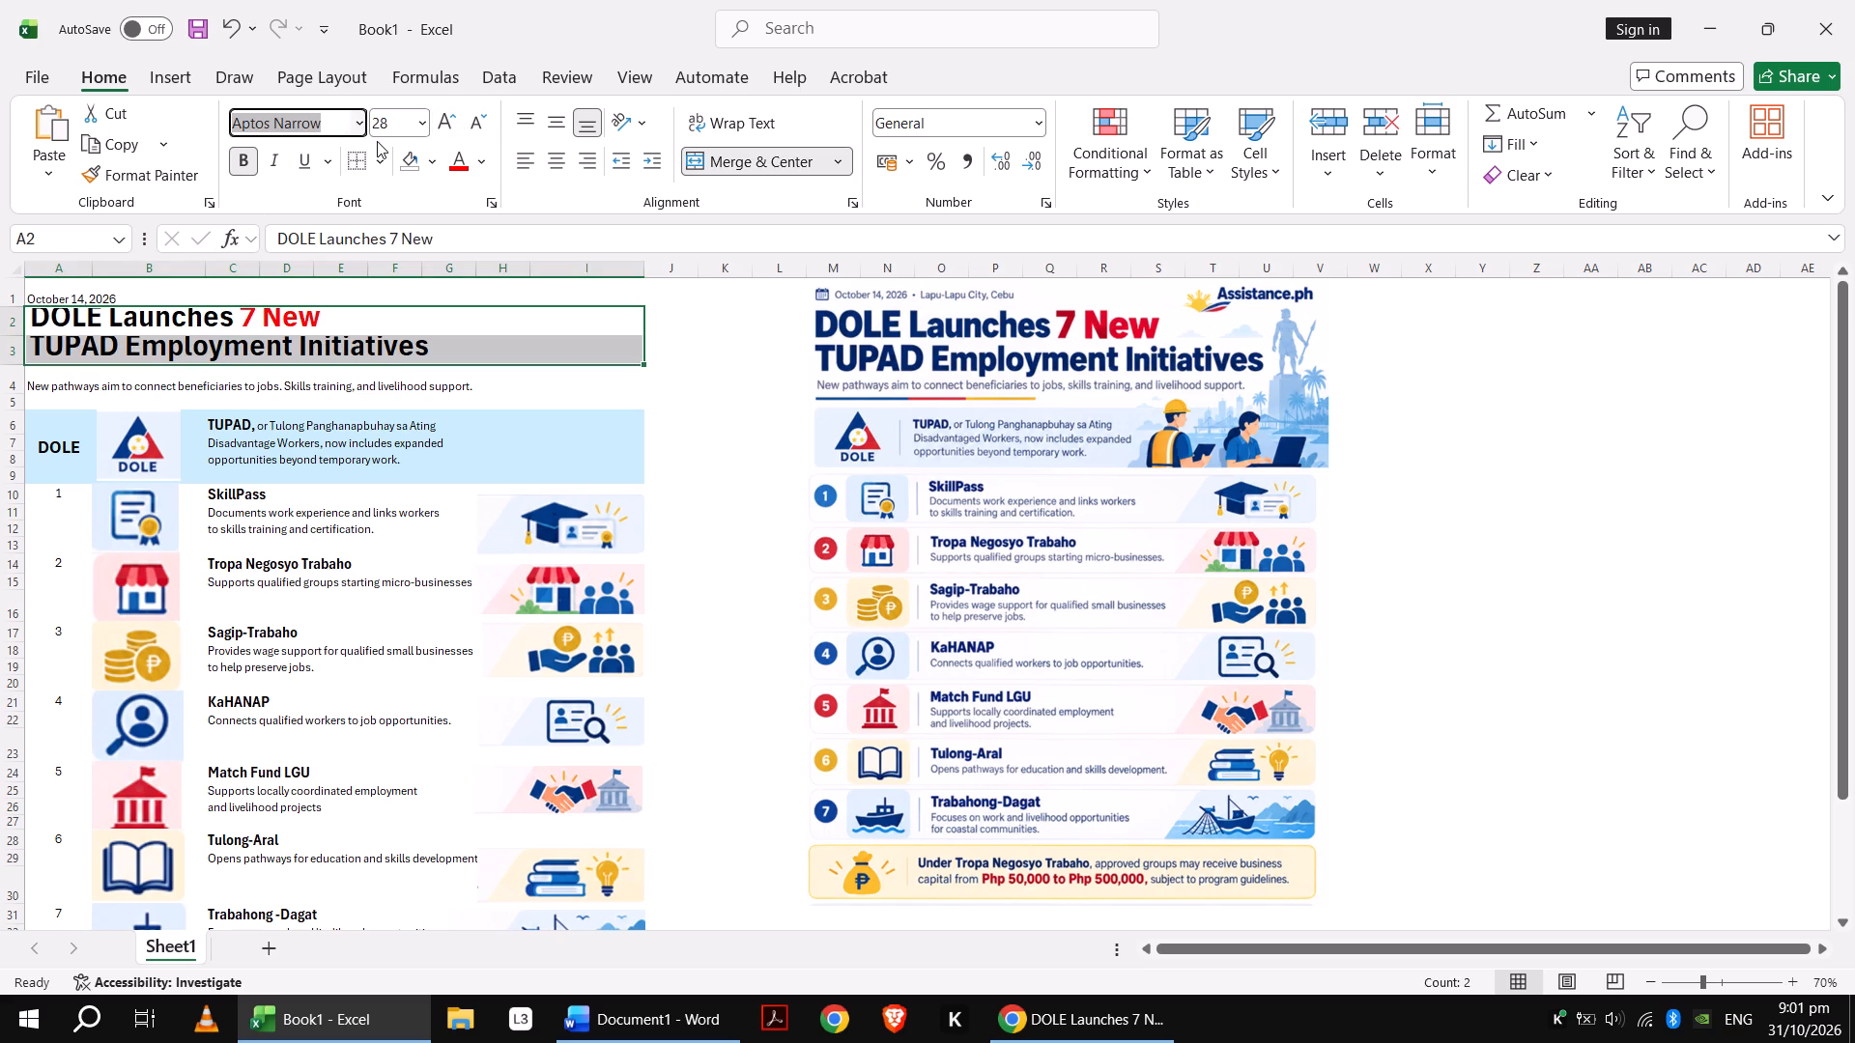
{"action": "left_click", "coordinate": [357, 119]}
{"action": "scroll", "coordinate": [321, 195], "scroll_direction": "down", "scroll_amount": 4}
{"action": "scroll", "coordinate": [405, 411], "scroll_direction": "down", "scroll_amount": 1}
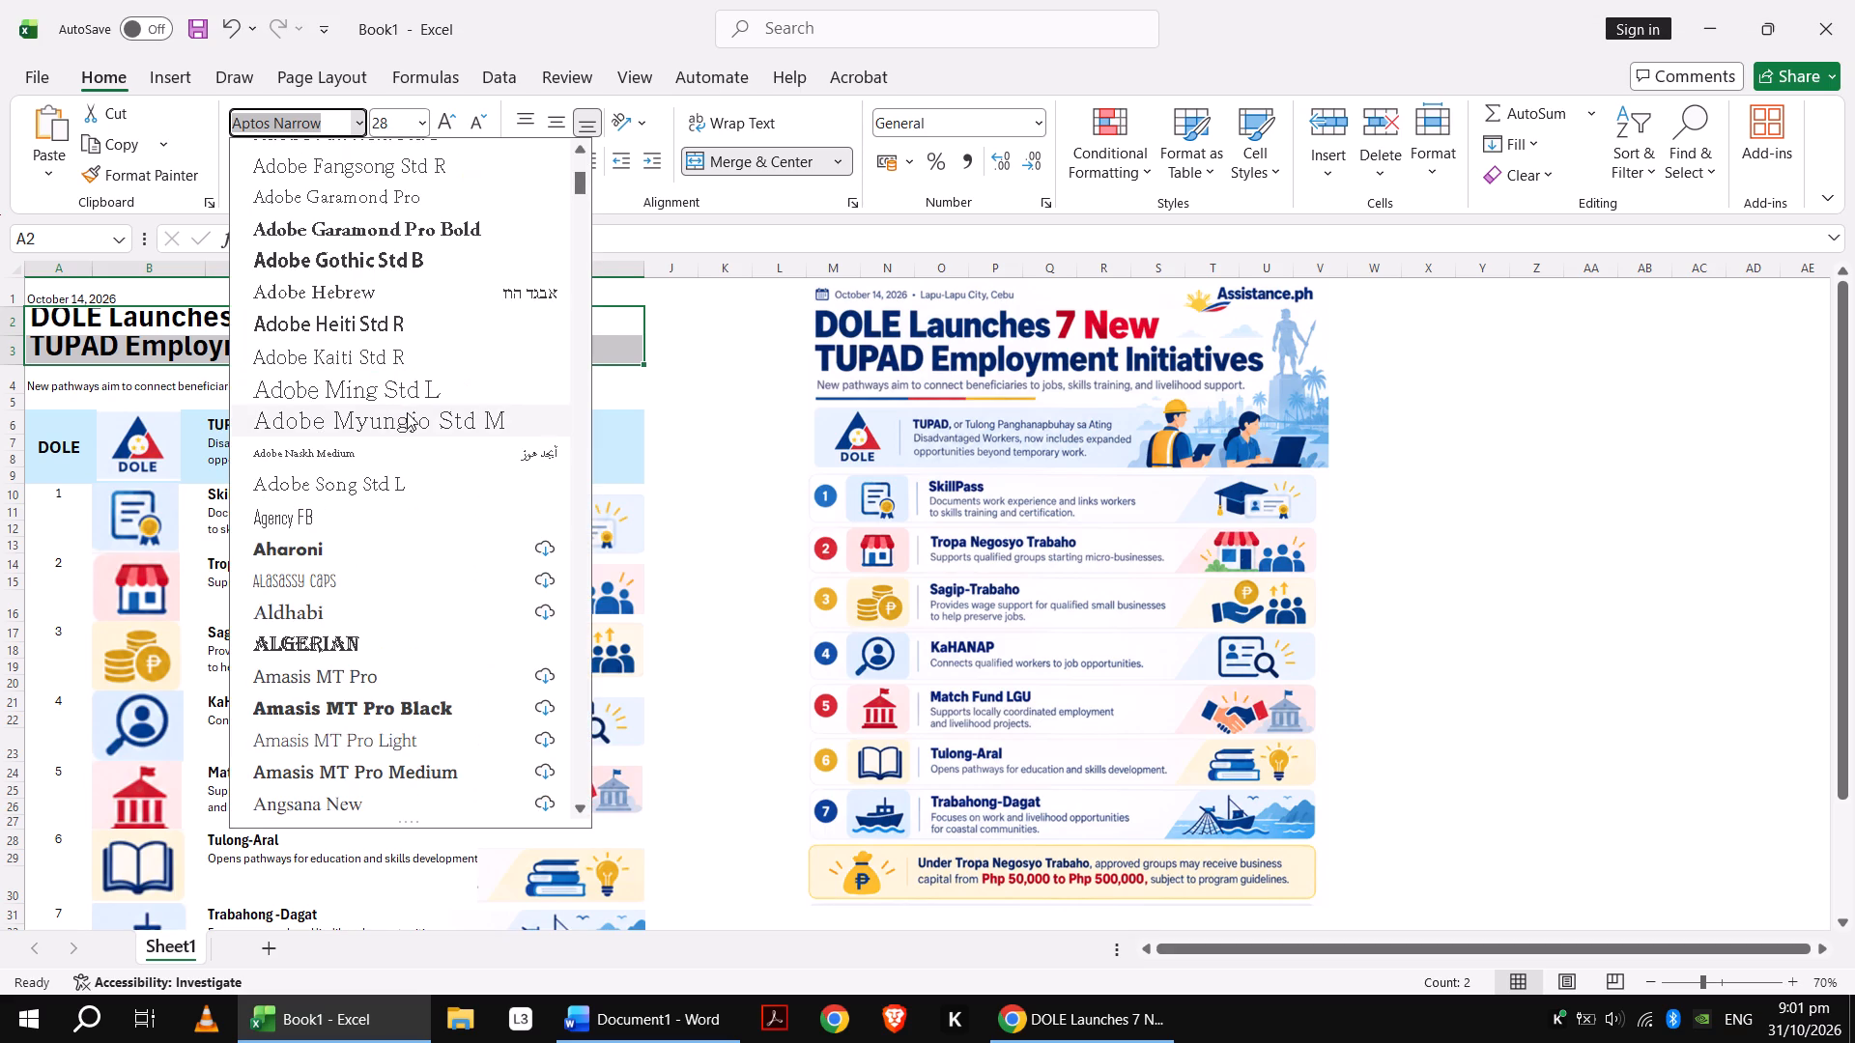
{"action": "scroll", "coordinate": [386, 614], "scroll_direction": "down", "scroll_amount": 2}
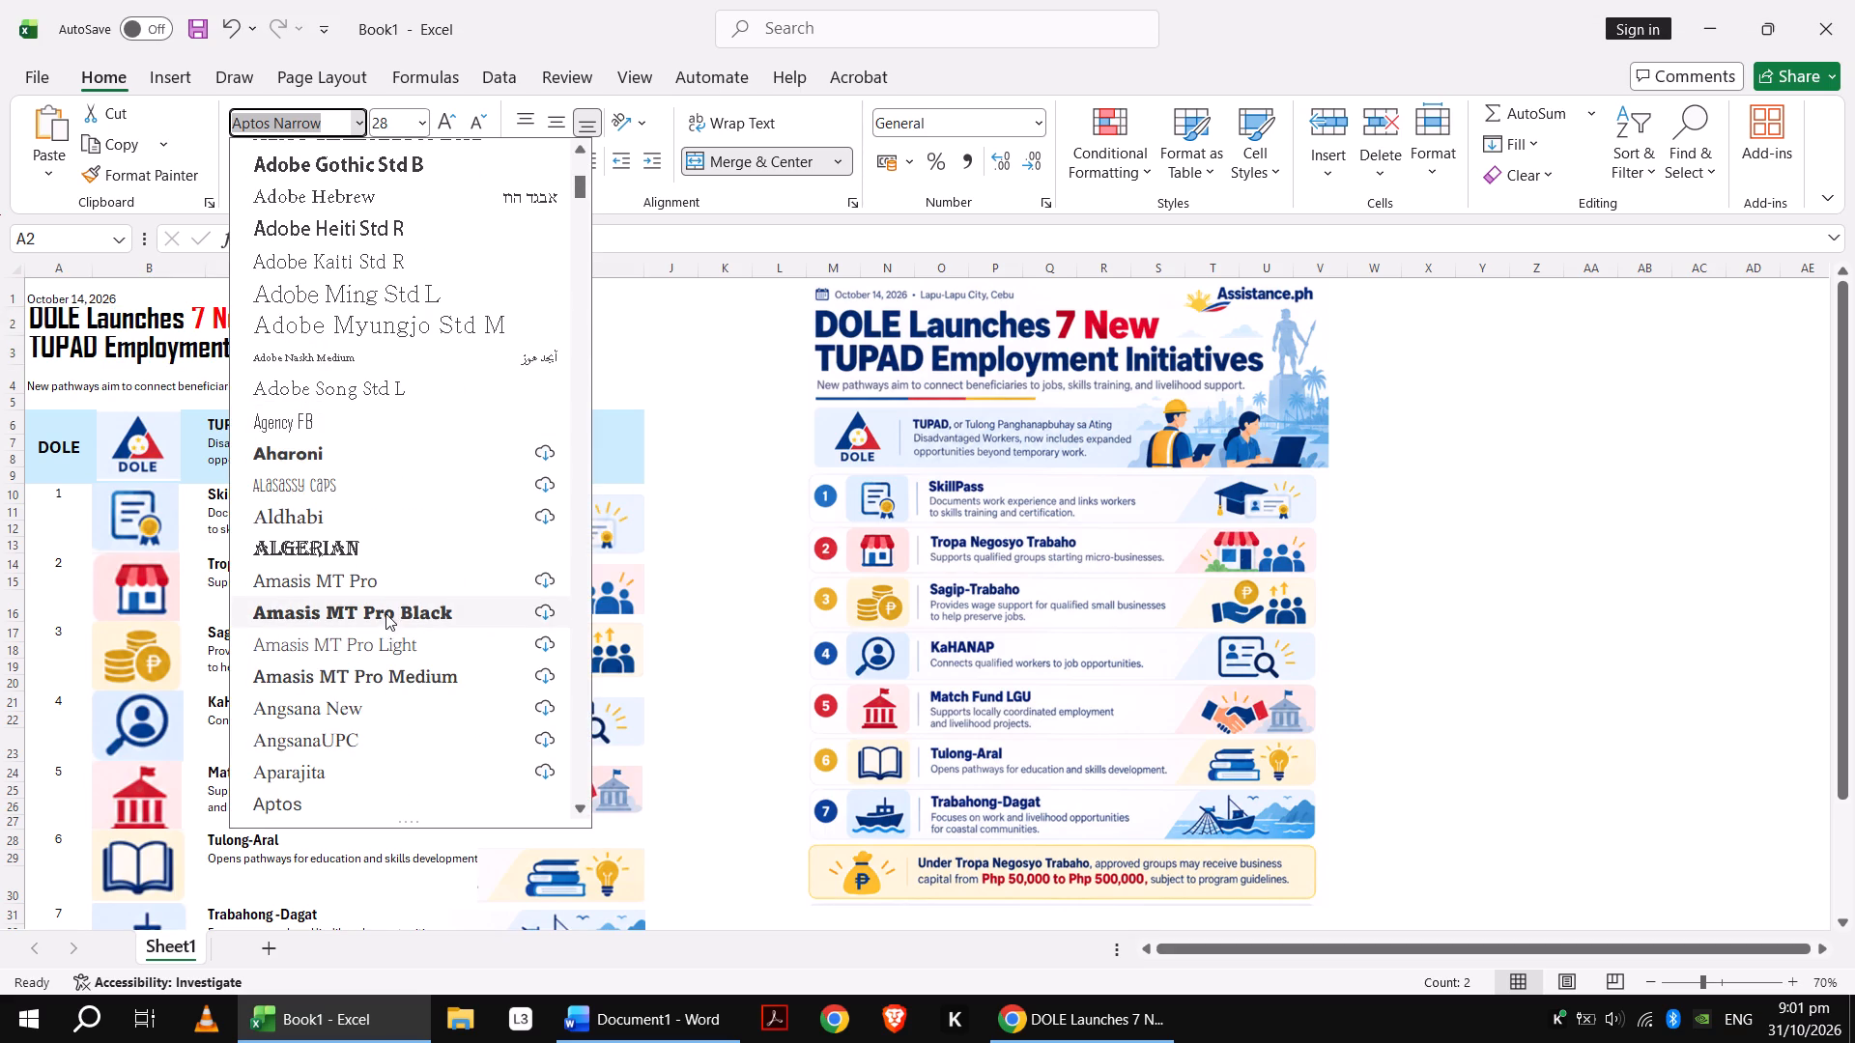
{"action": "scroll", "coordinate": [385, 613], "scroll_direction": "down", "scroll_amount": 2}
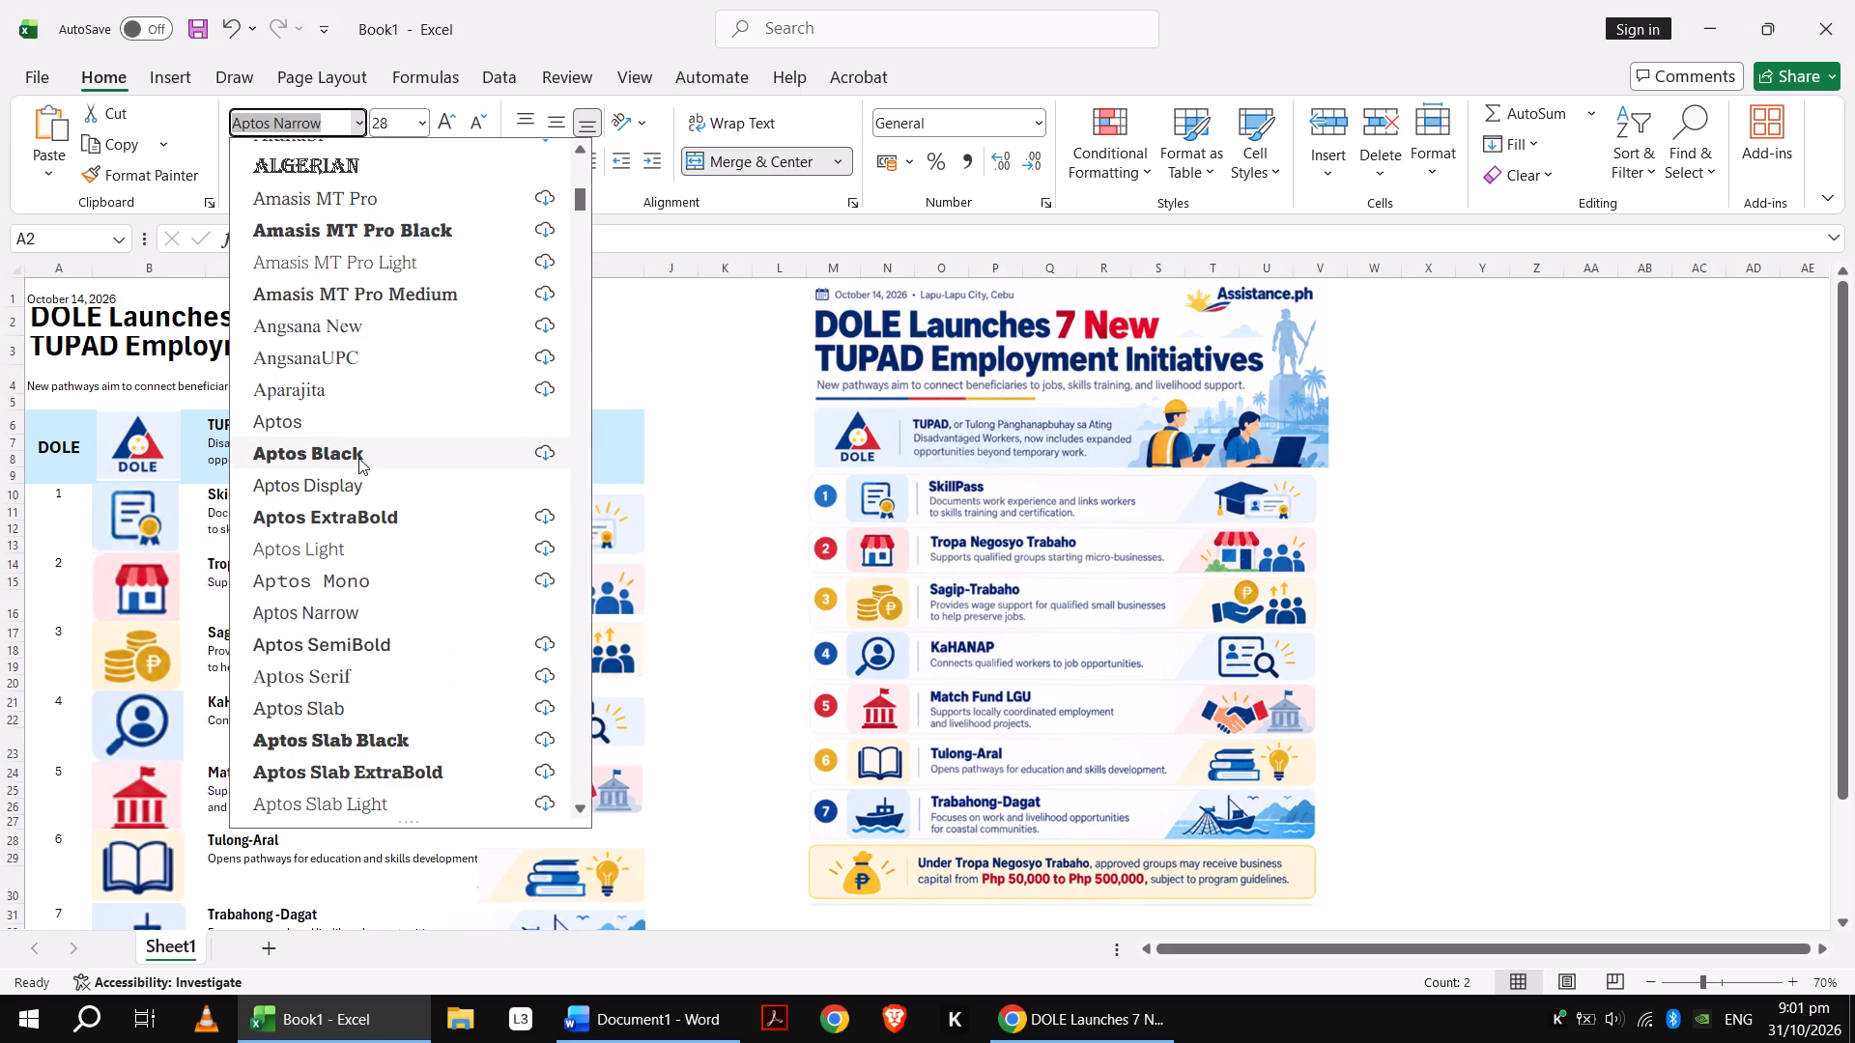
{"action": "left_click", "coordinate": [422, 786]}
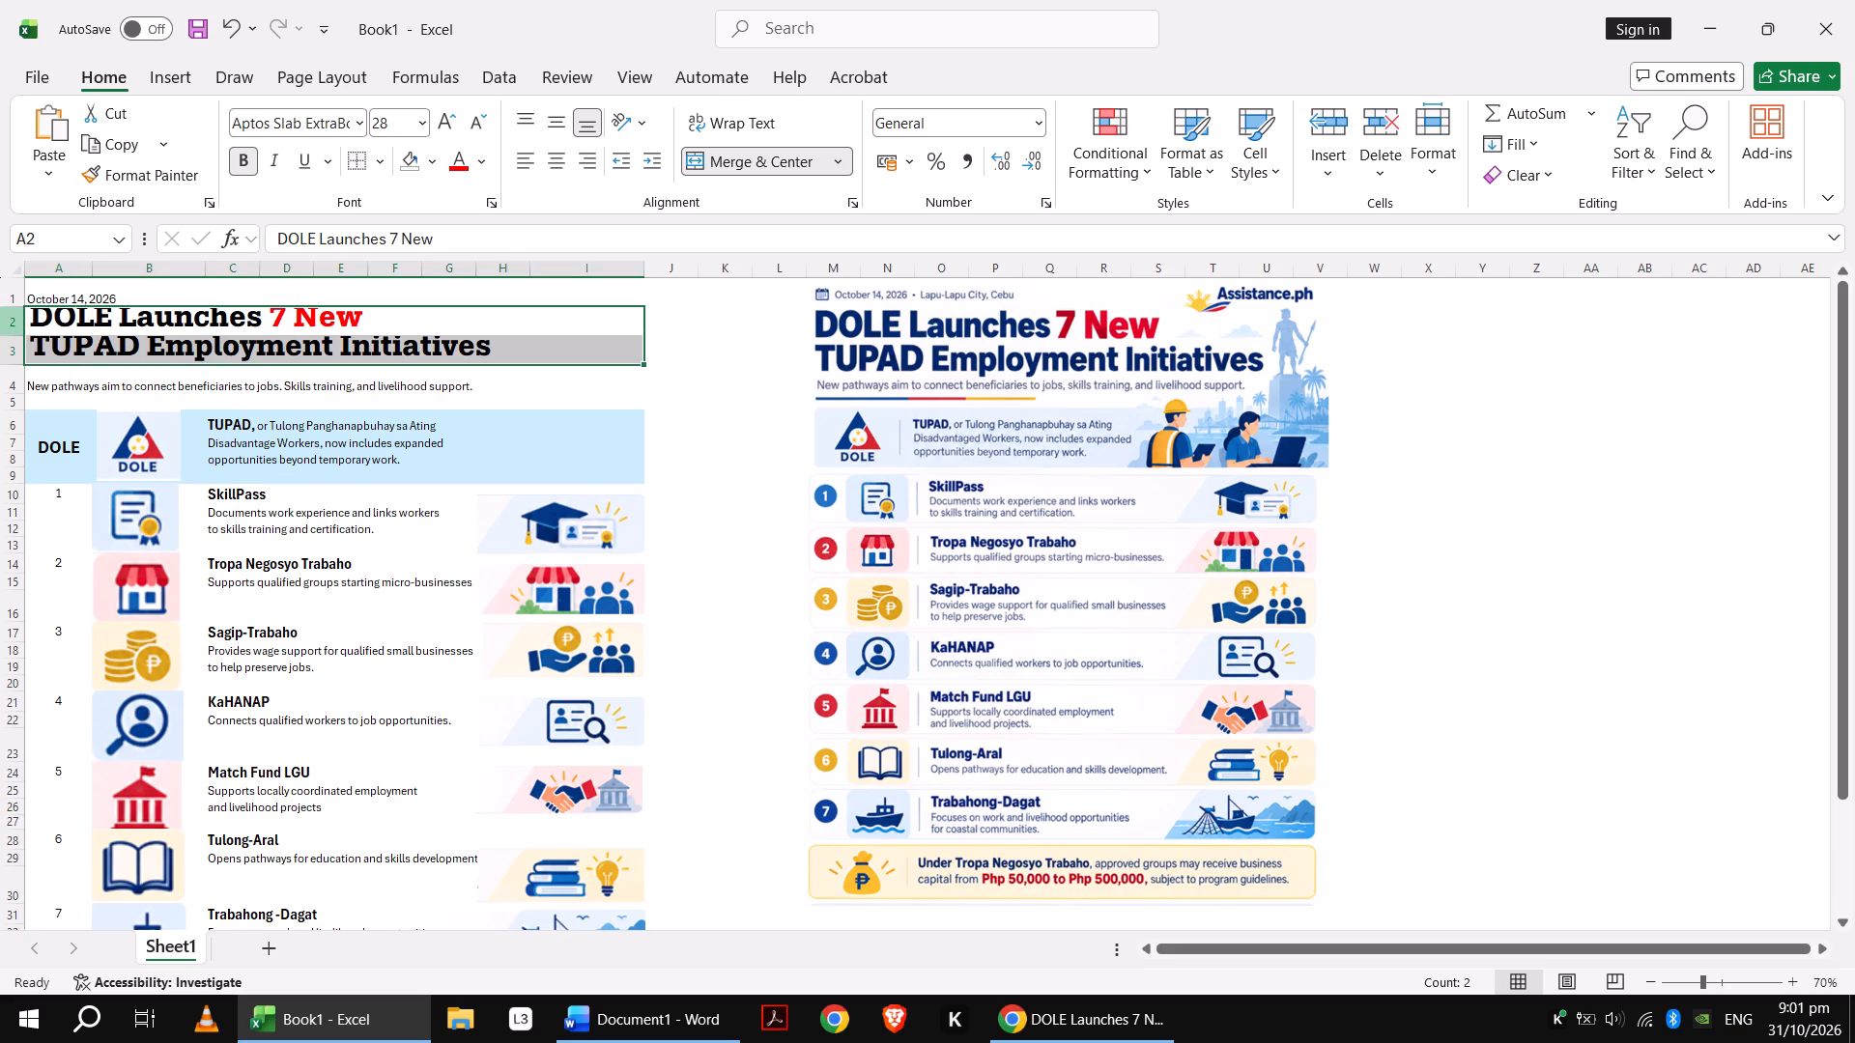
Increase the height of rows 3 and 4 to about 30 to fit the TUPAD Employment Initiatives line.
{"action": "left_click", "coordinate": [111, 335]}
{"action": "left_click_drag", "start_coordinate": [14, 357], "coordinate": [16, 364]}
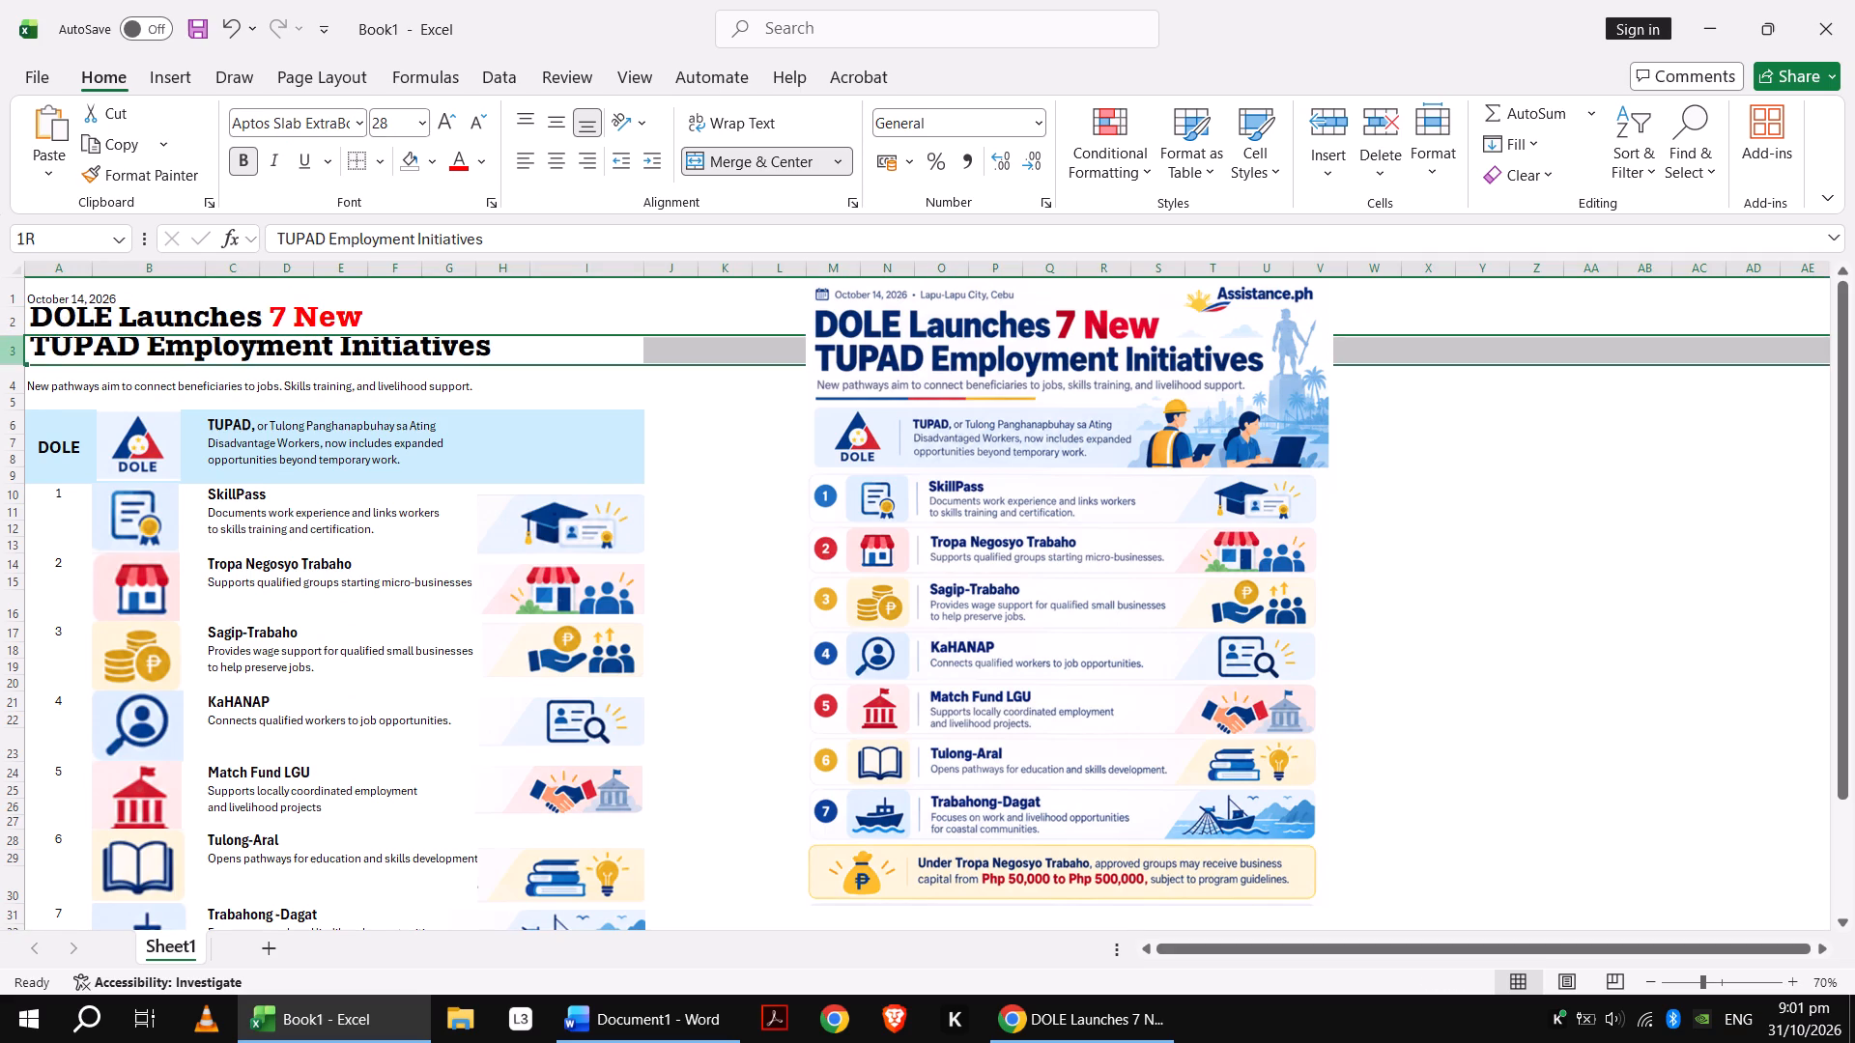
{"action": "left_click_drag", "start_coordinate": [16, 364], "coordinate": [17, 369]}
{"action": "left_click", "coordinate": [12, 366]}
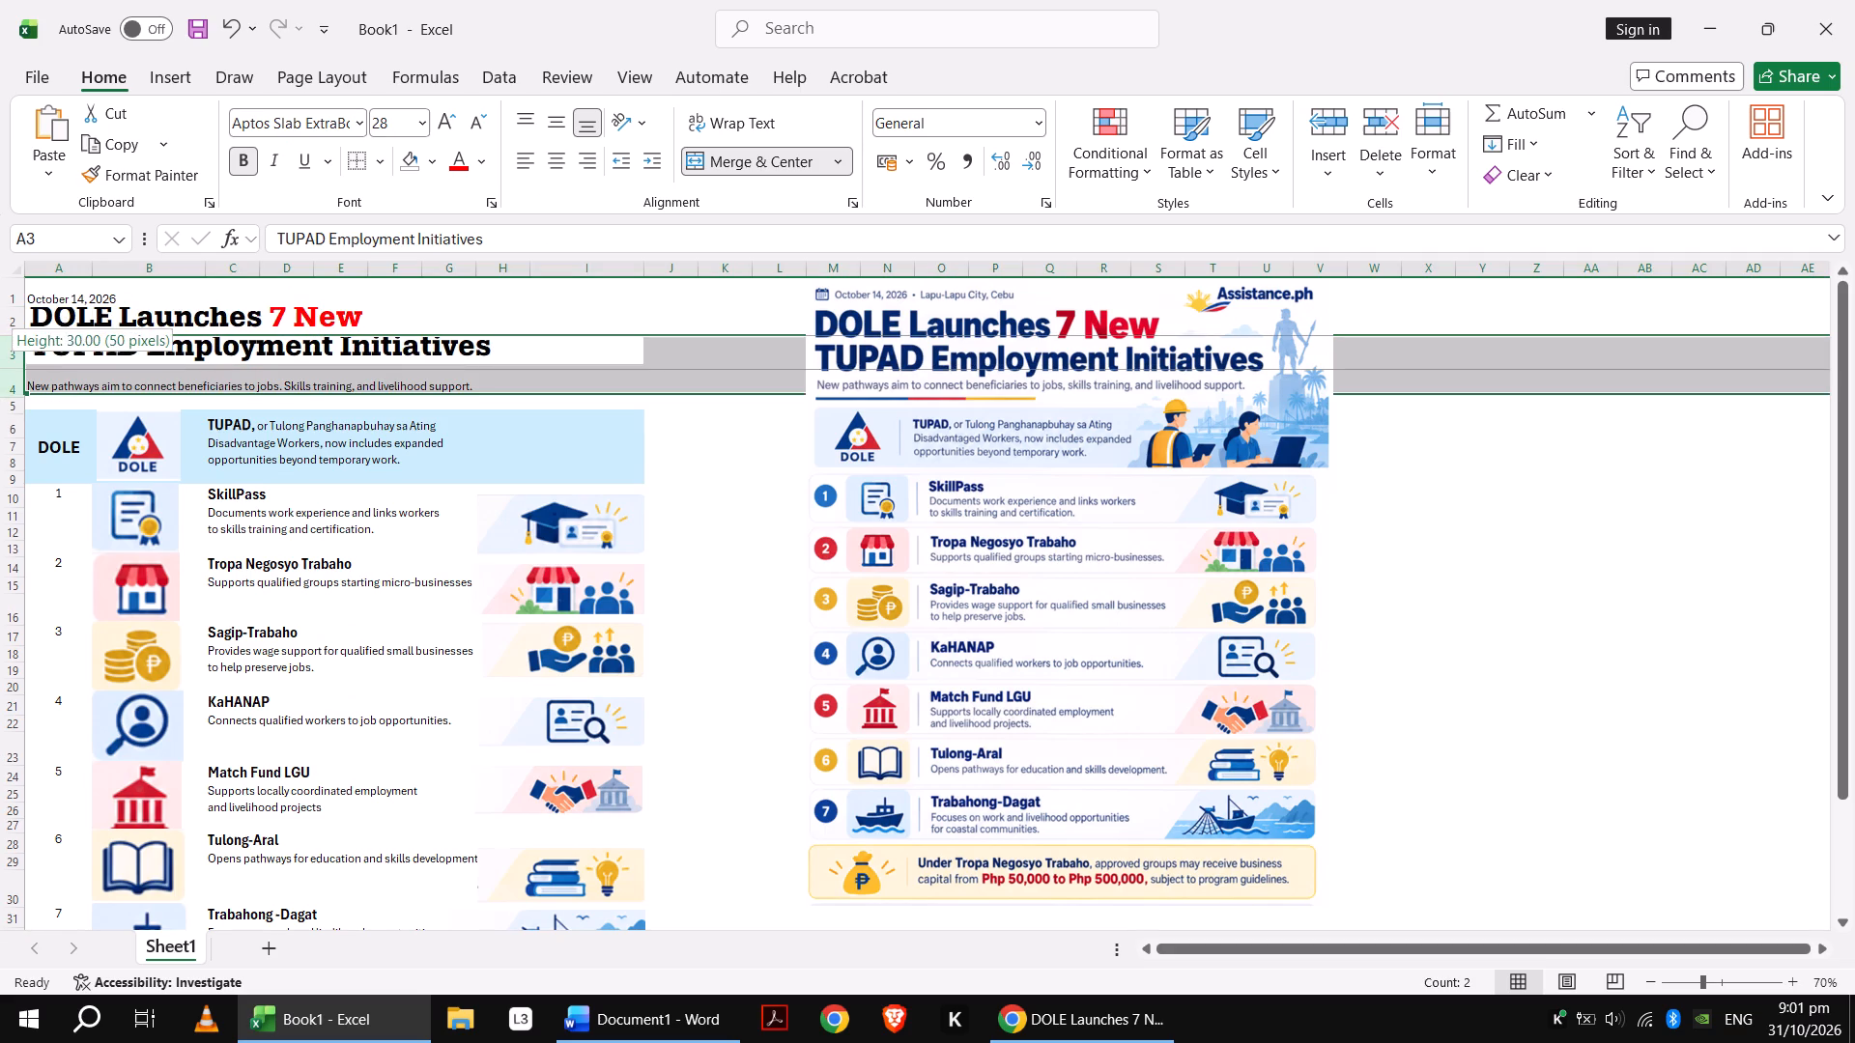
Trim row 1's height slightly and make row 2 taller so the DOLE Launches 7 New line fits fully.
{"action": "left_click", "coordinate": [524, 317]}
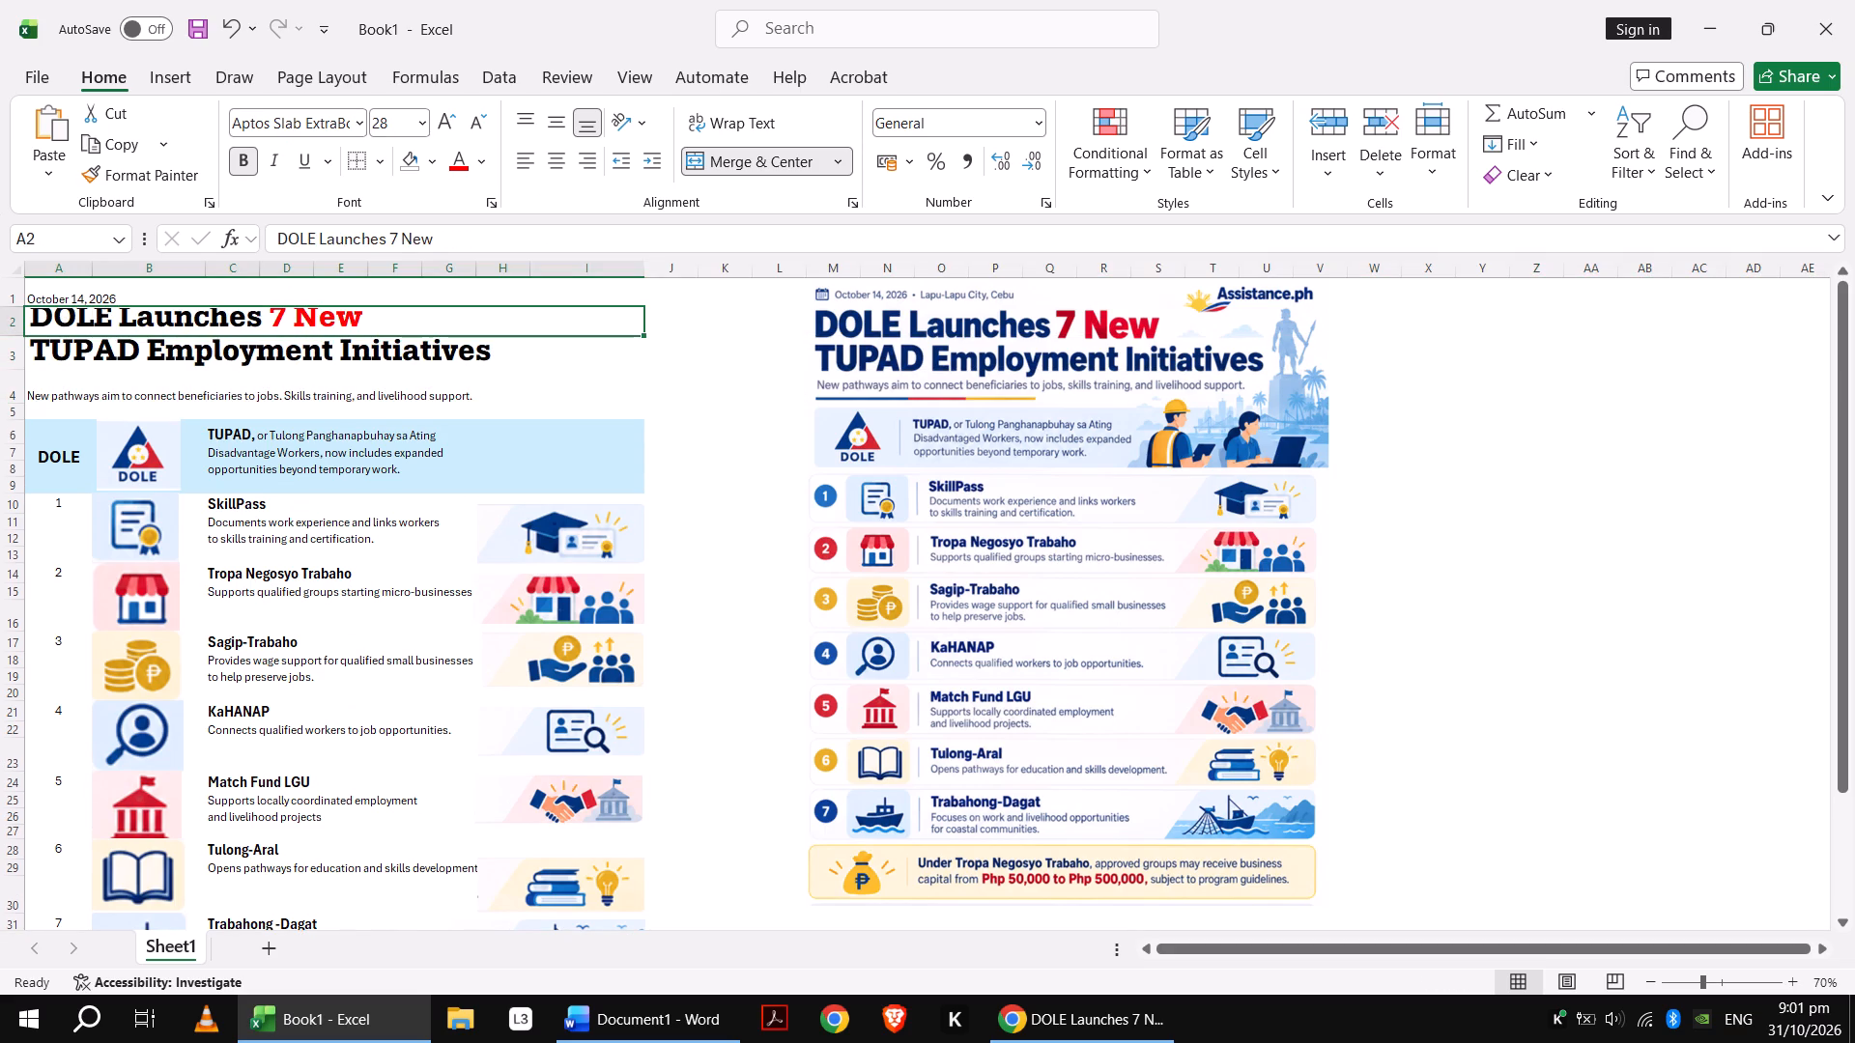
{"action": "left_click_drag", "start_coordinate": [13, 306], "coordinate": [14, 297]}
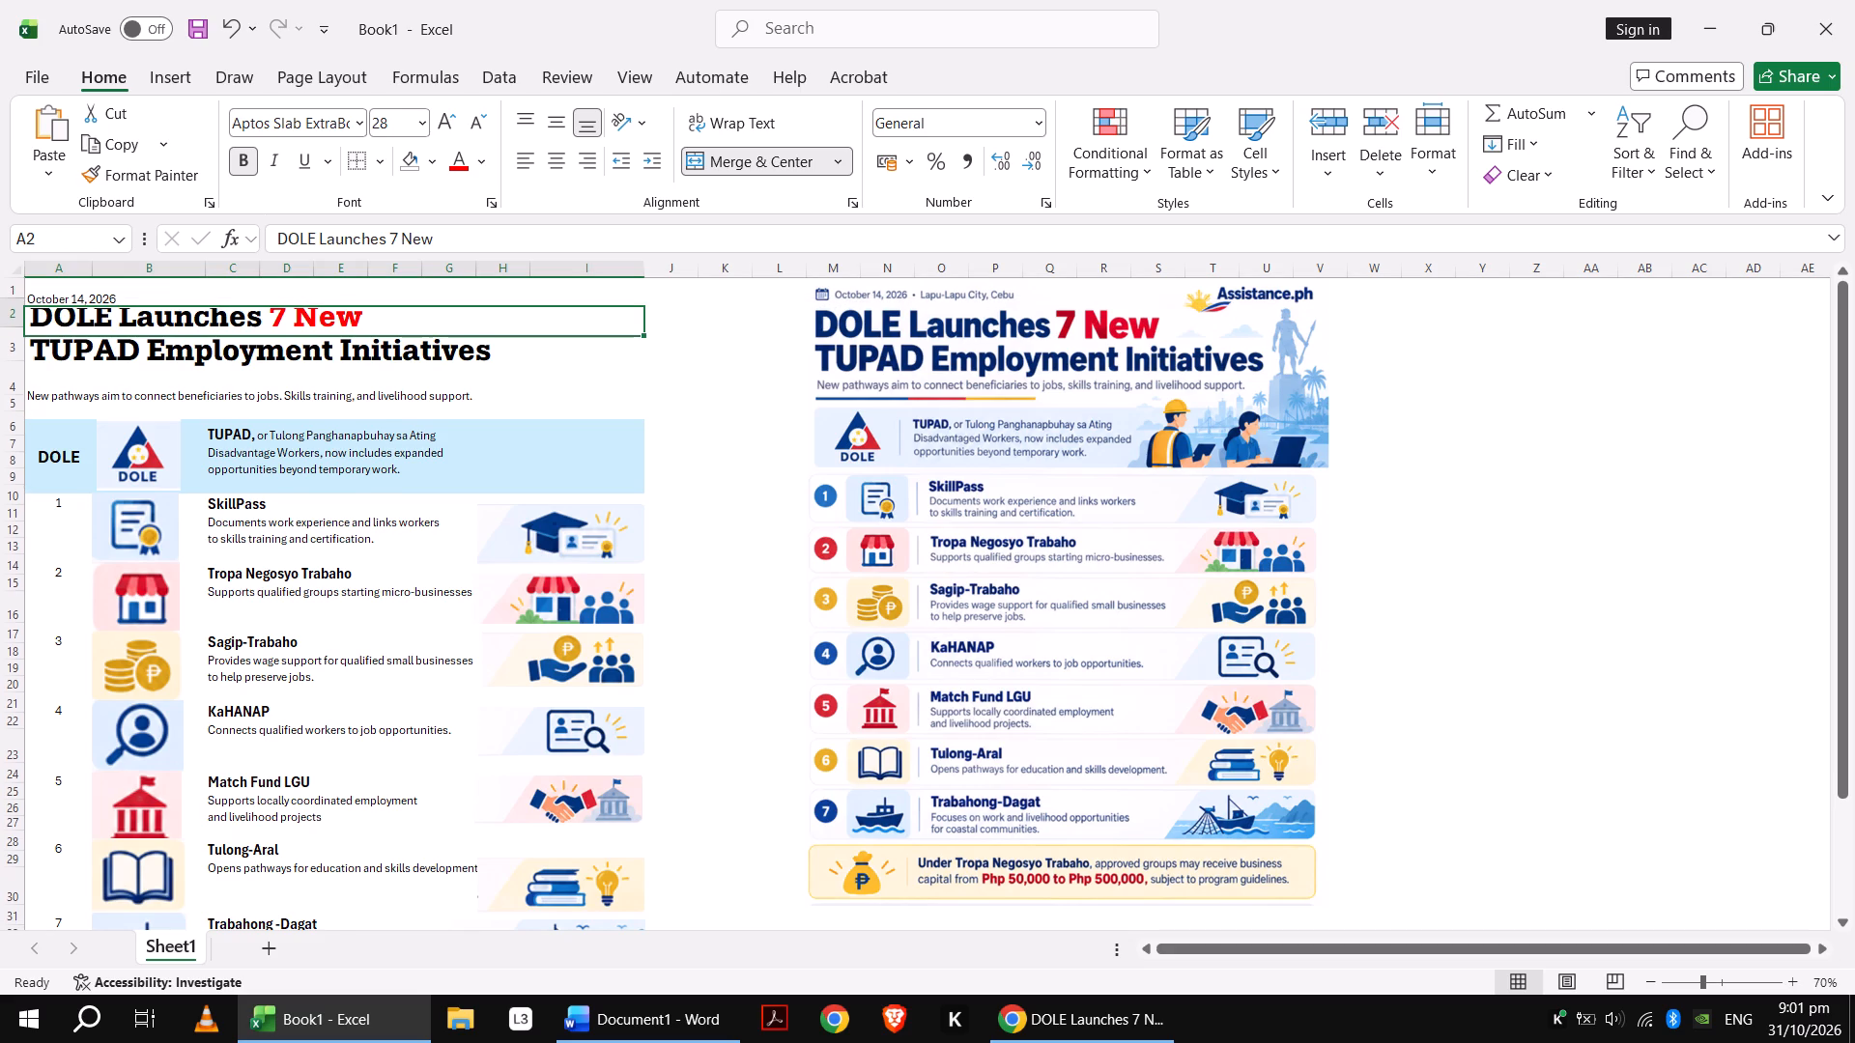
{"action": "left_click_drag", "start_coordinate": [13, 325], "coordinate": [14, 341]}
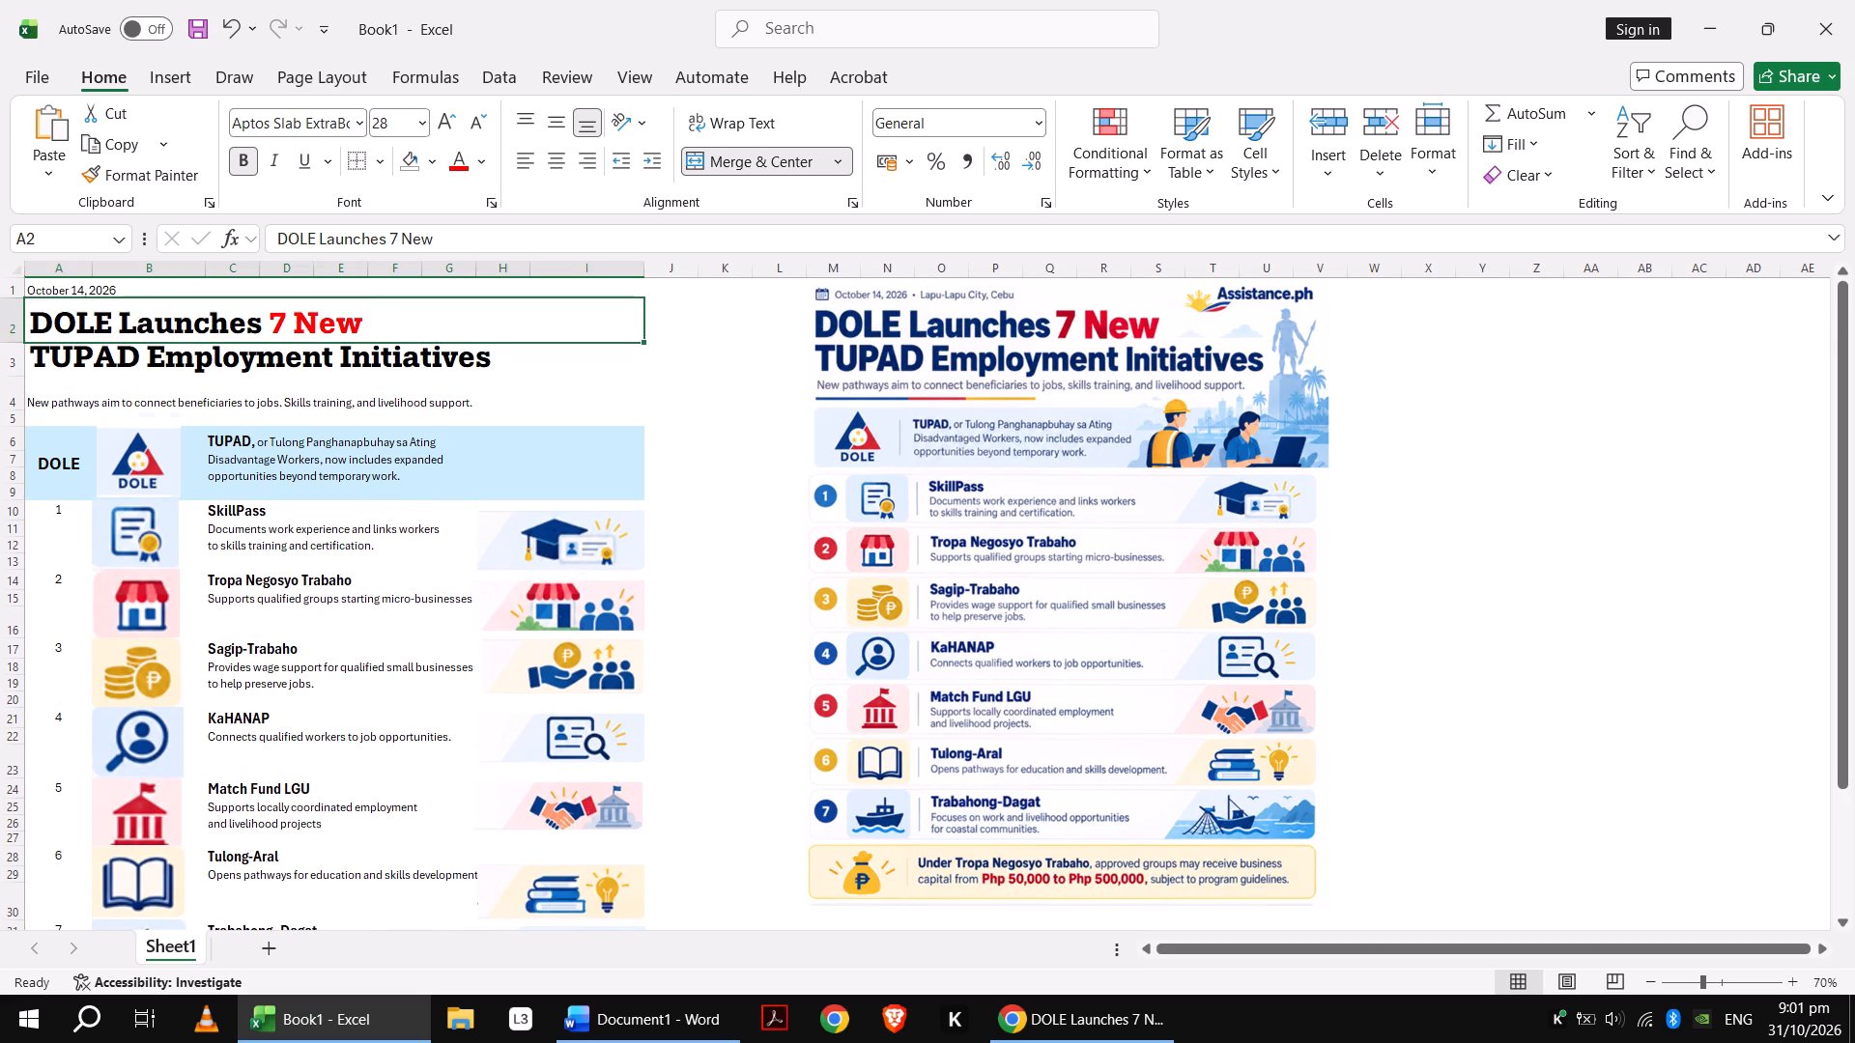
{"action": "left_click", "coordinate": [1758, 428]}
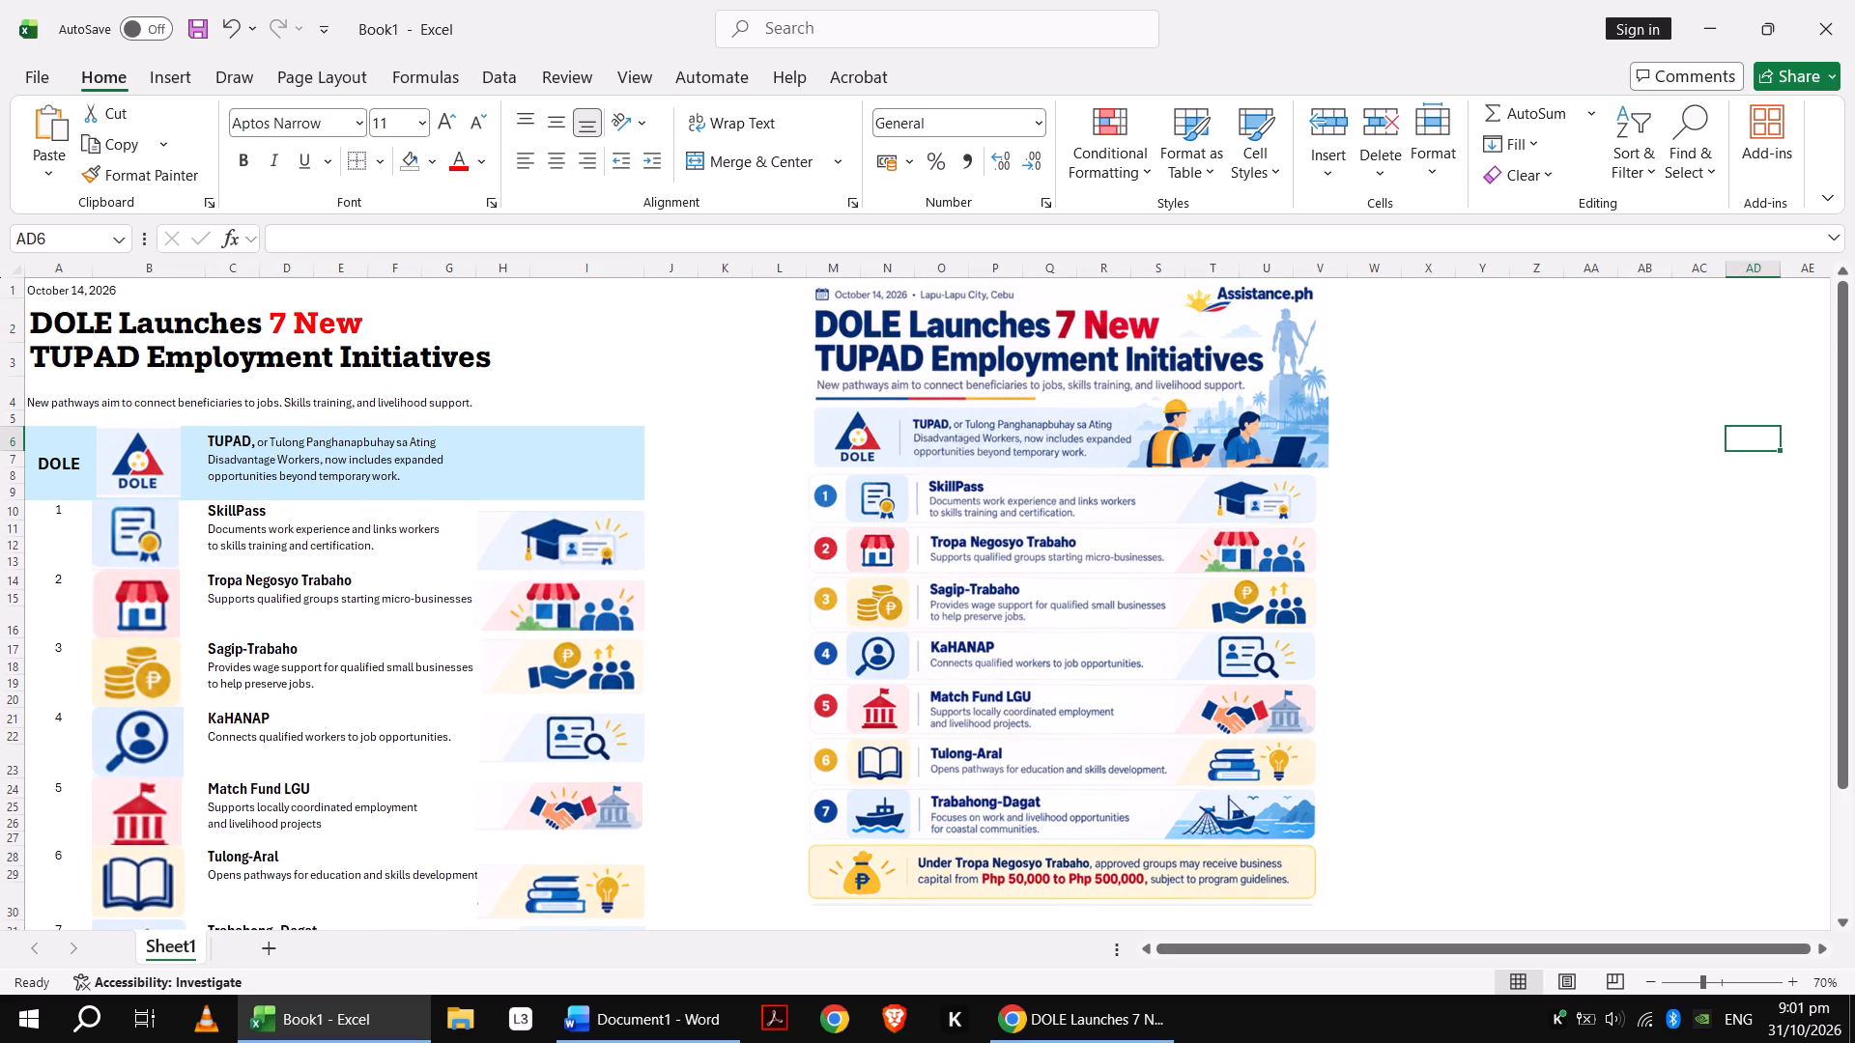
Delete the DOLE text from merged cell A6 in the TUPAD banner.
{"action": "left_click", "coordinate": [57, 465]}
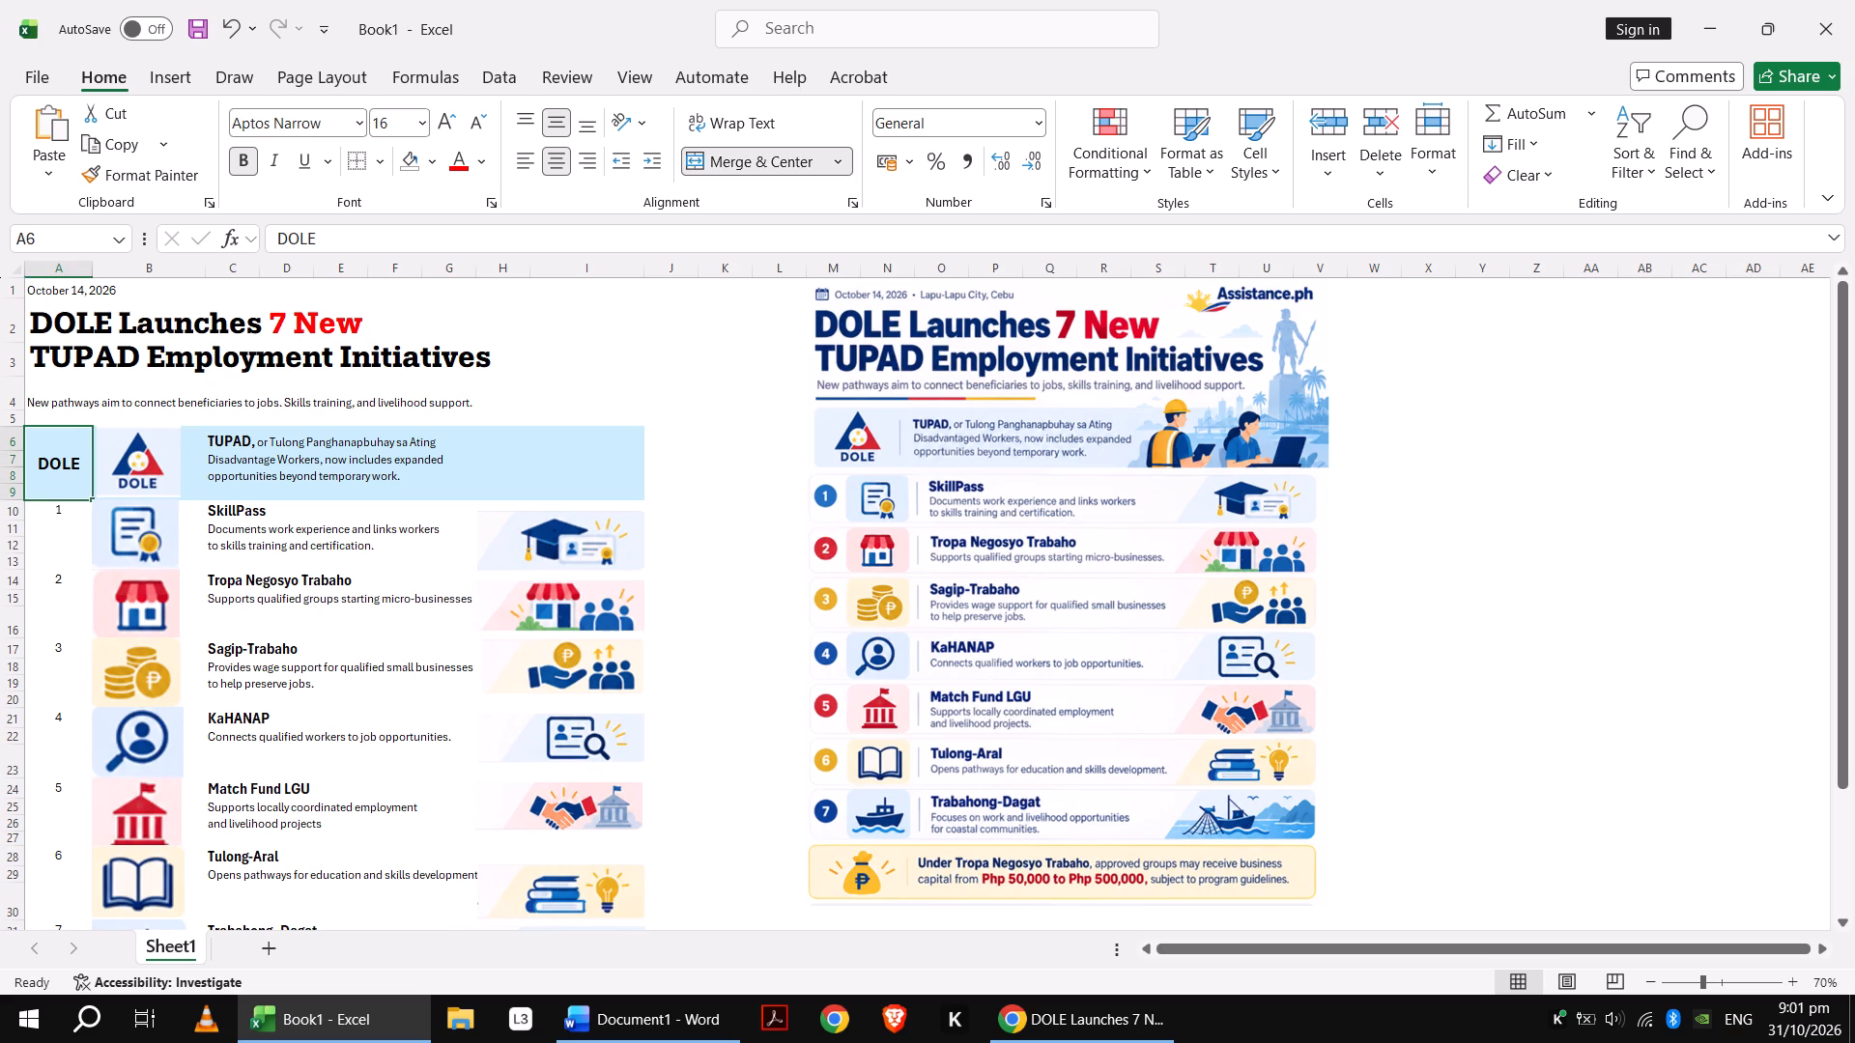
{"action": "key", "text": "Delete"}
Move the DOLE logo from column B into the emptied column A area of the TUPAD banner.
{"action": "left_click_drag", "start_coordinate": [149, 466], "coordinate": [84, 469]}
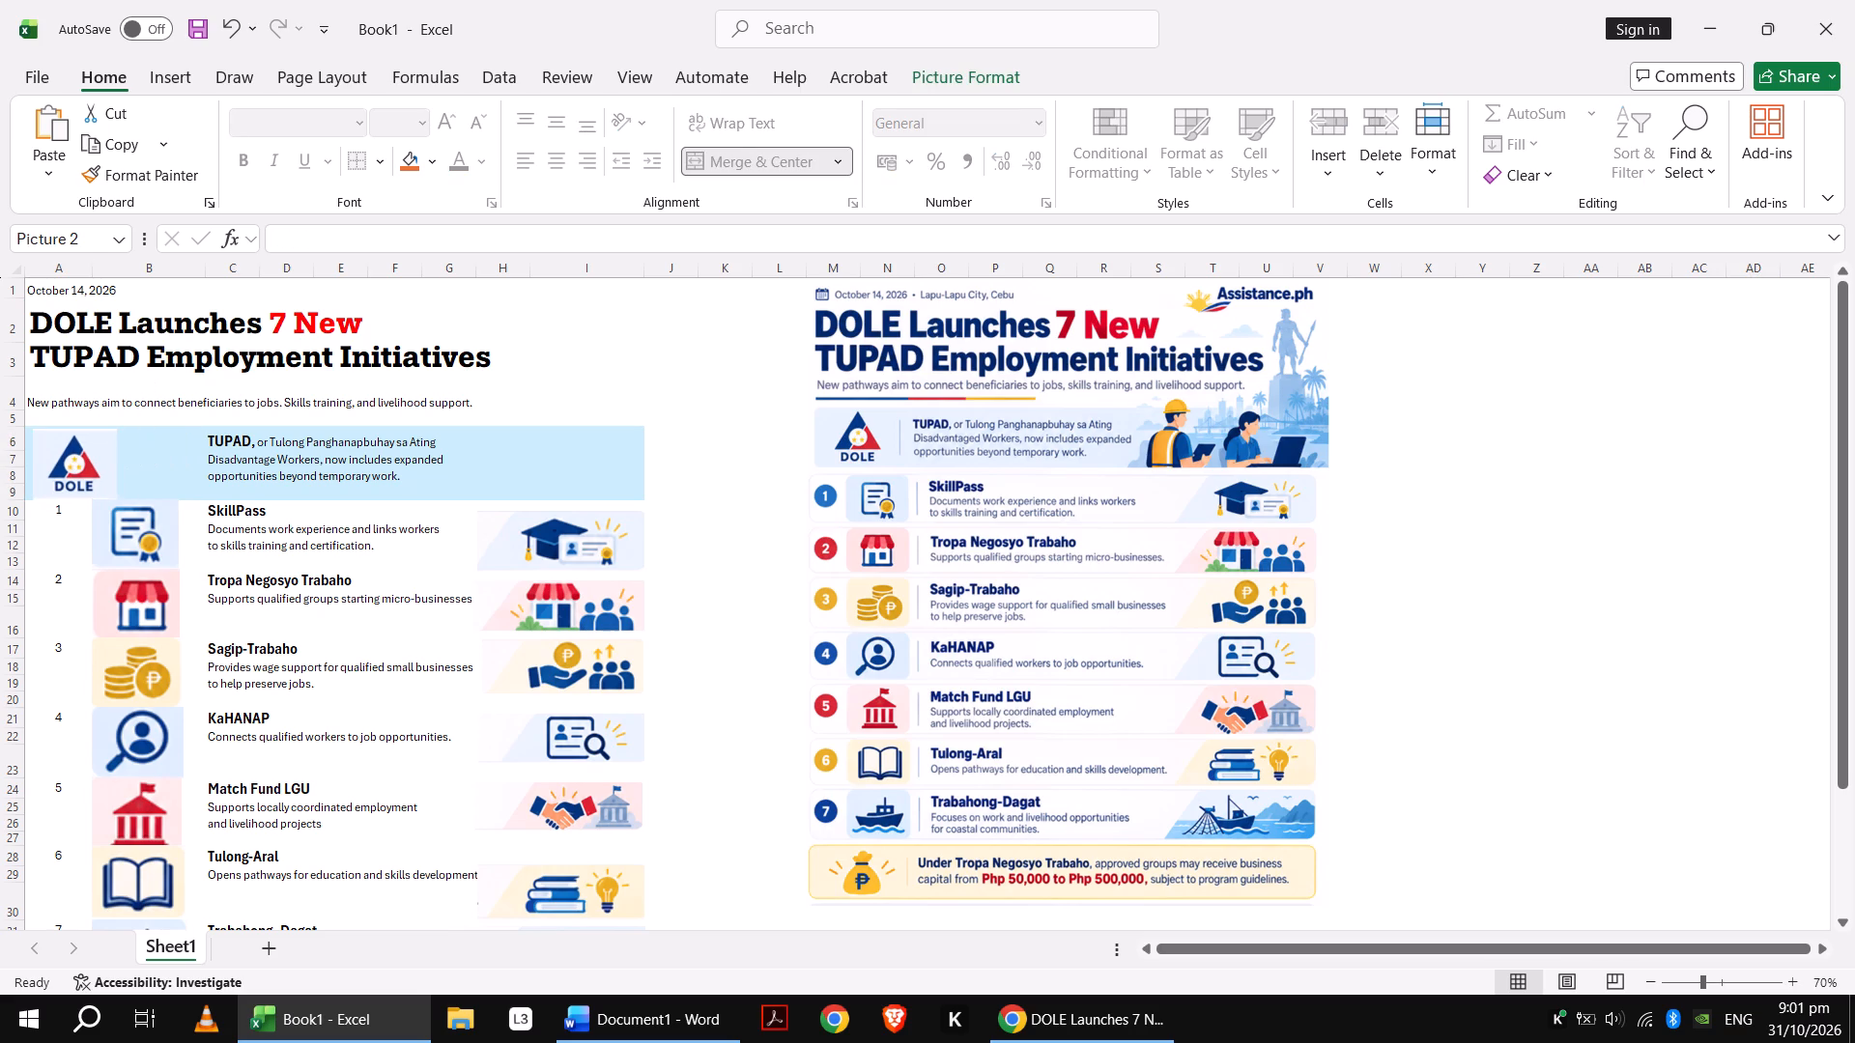
{"action": "left_click_drag", "start_coordinate": [84, 469], "coordinate": [82, 469]}
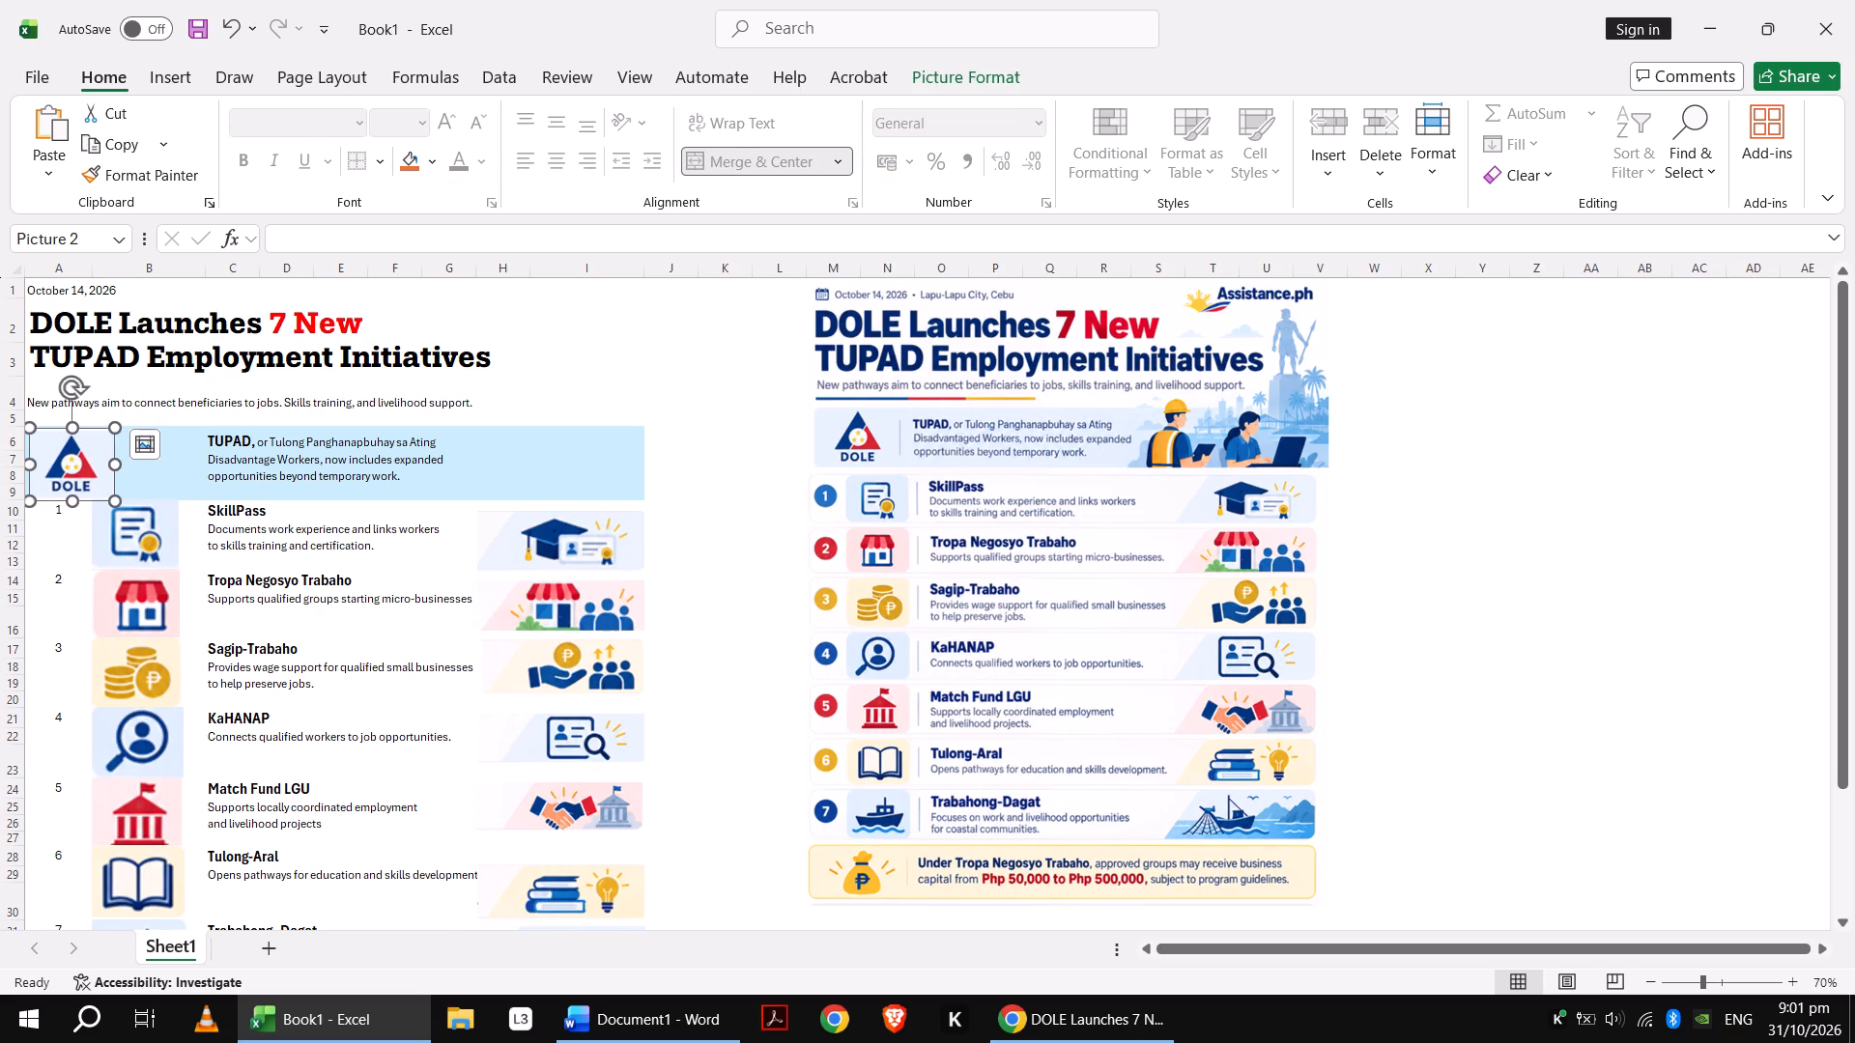
{"action": "left_click", "coordinate": [166, 459]}
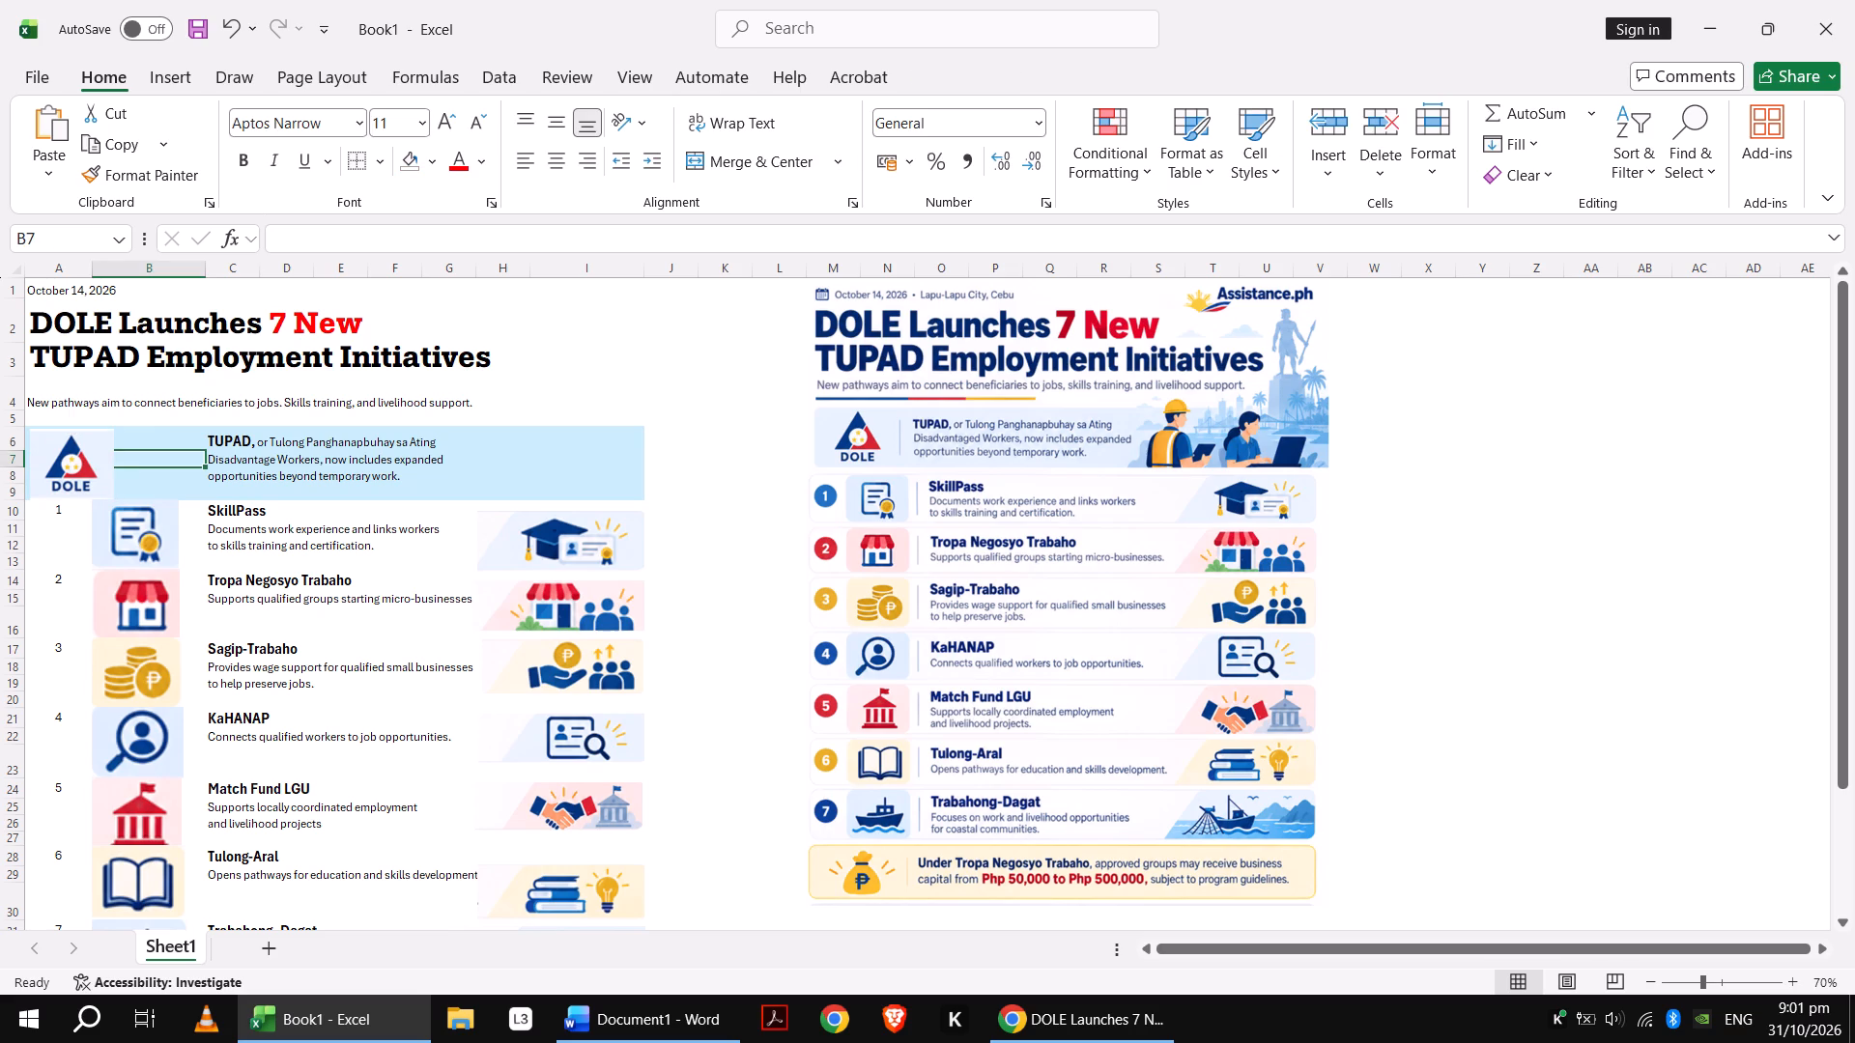
{"action": "left_click", "coordinate": [1556, 469]}
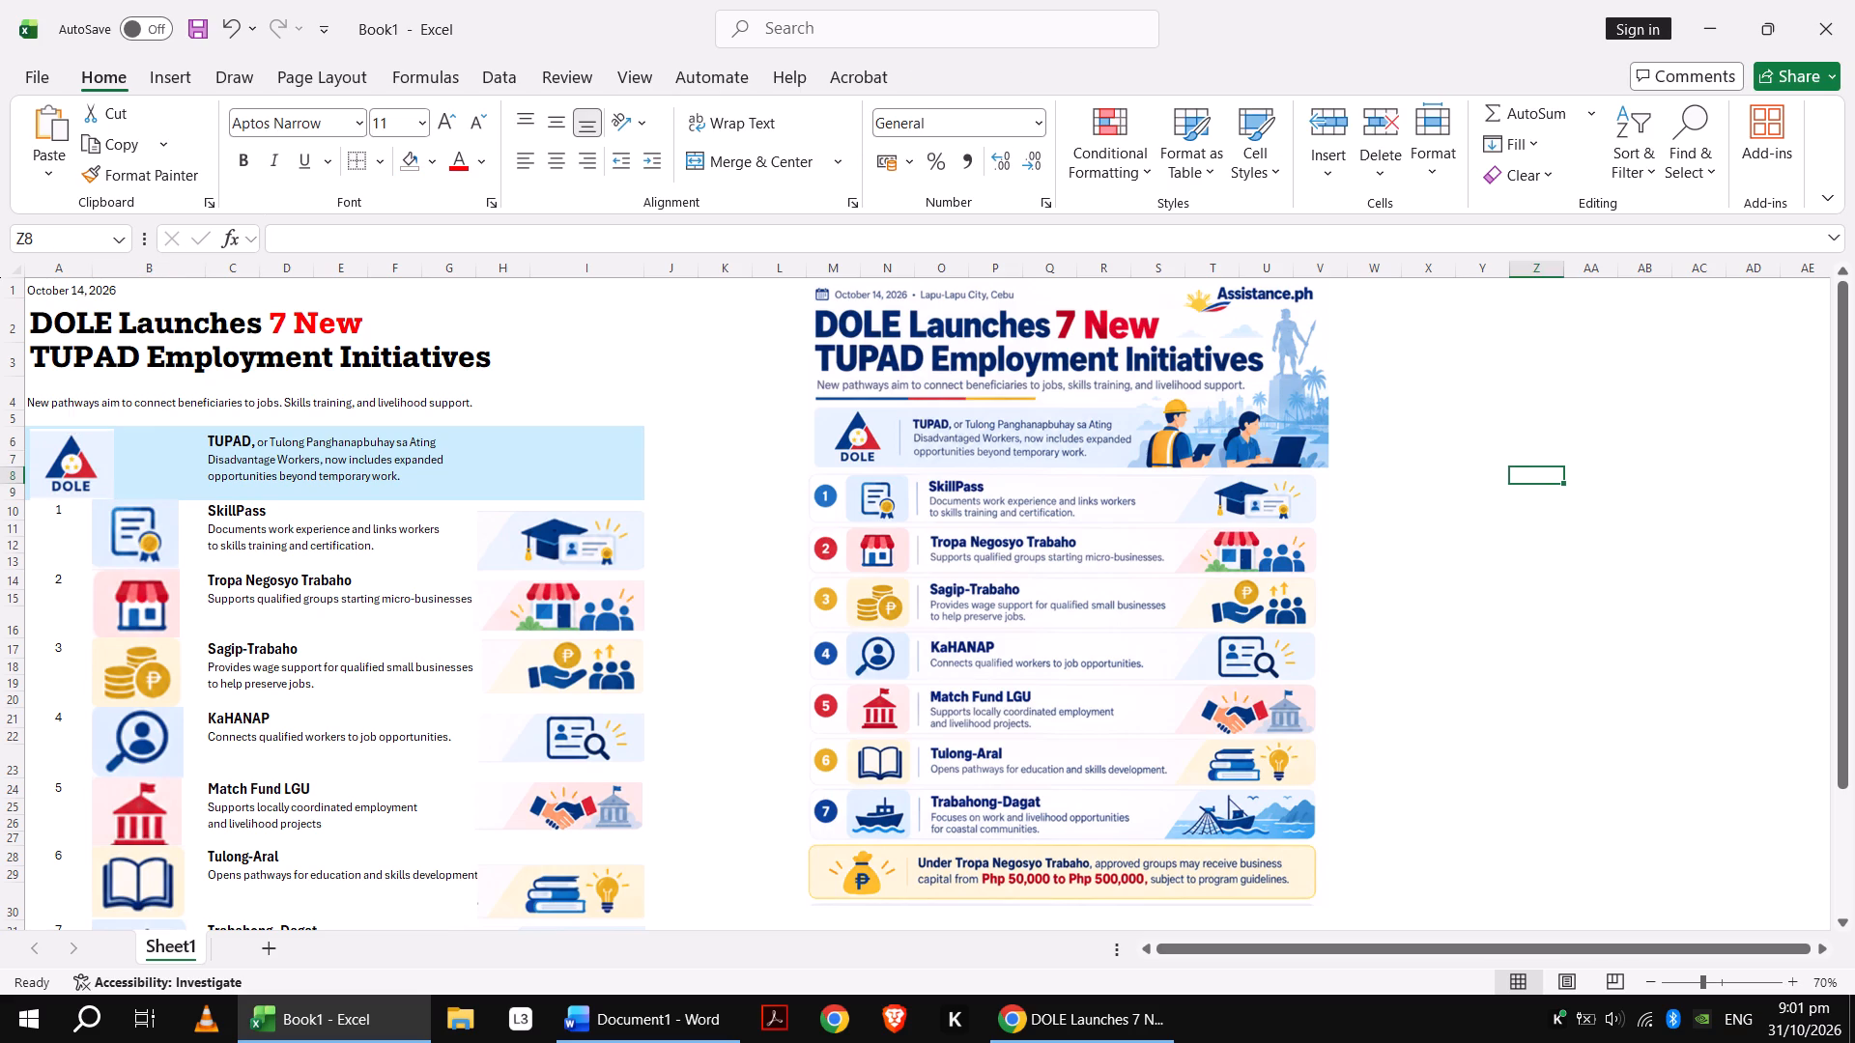
{"action": "left_click", "coordinate": [89, 468]}
{"action": "left_click", "coordinate": [114, 501]}
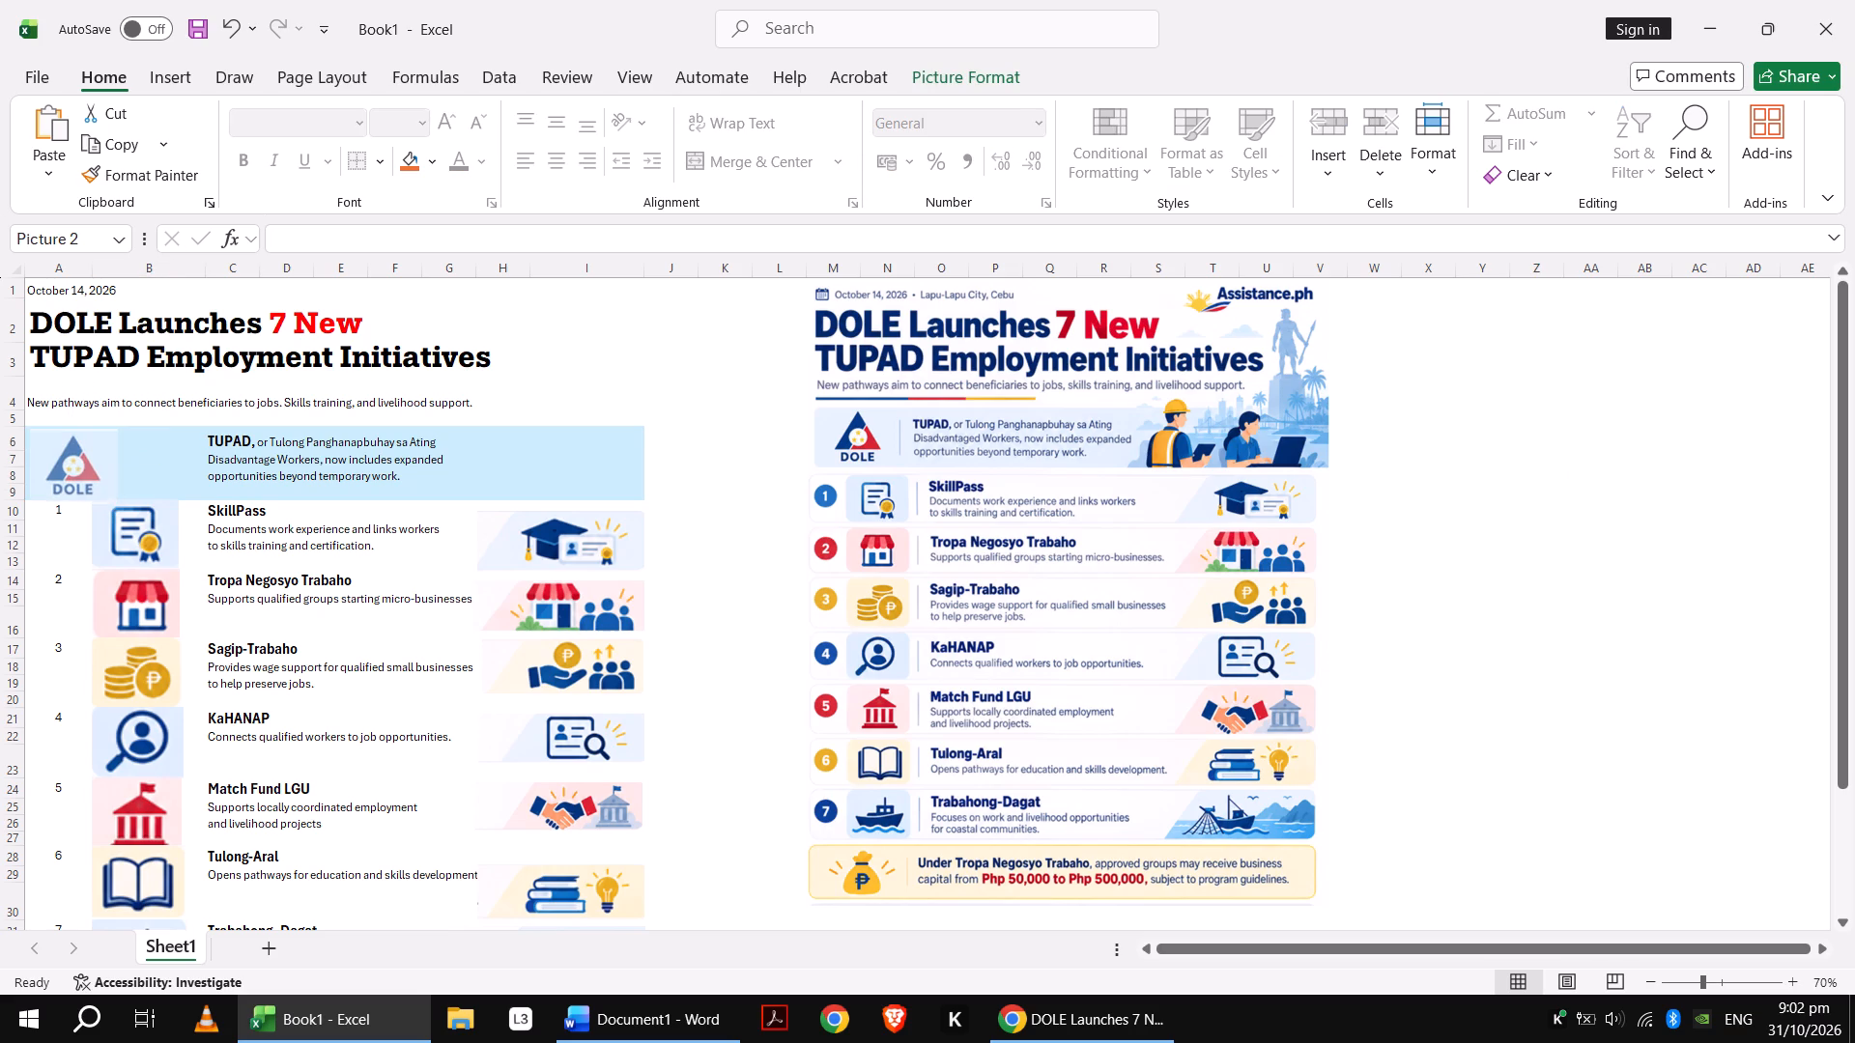
{"action": "left_click_drag", "start_coordinate": [82, 469], "coordinate": [91, 465]}
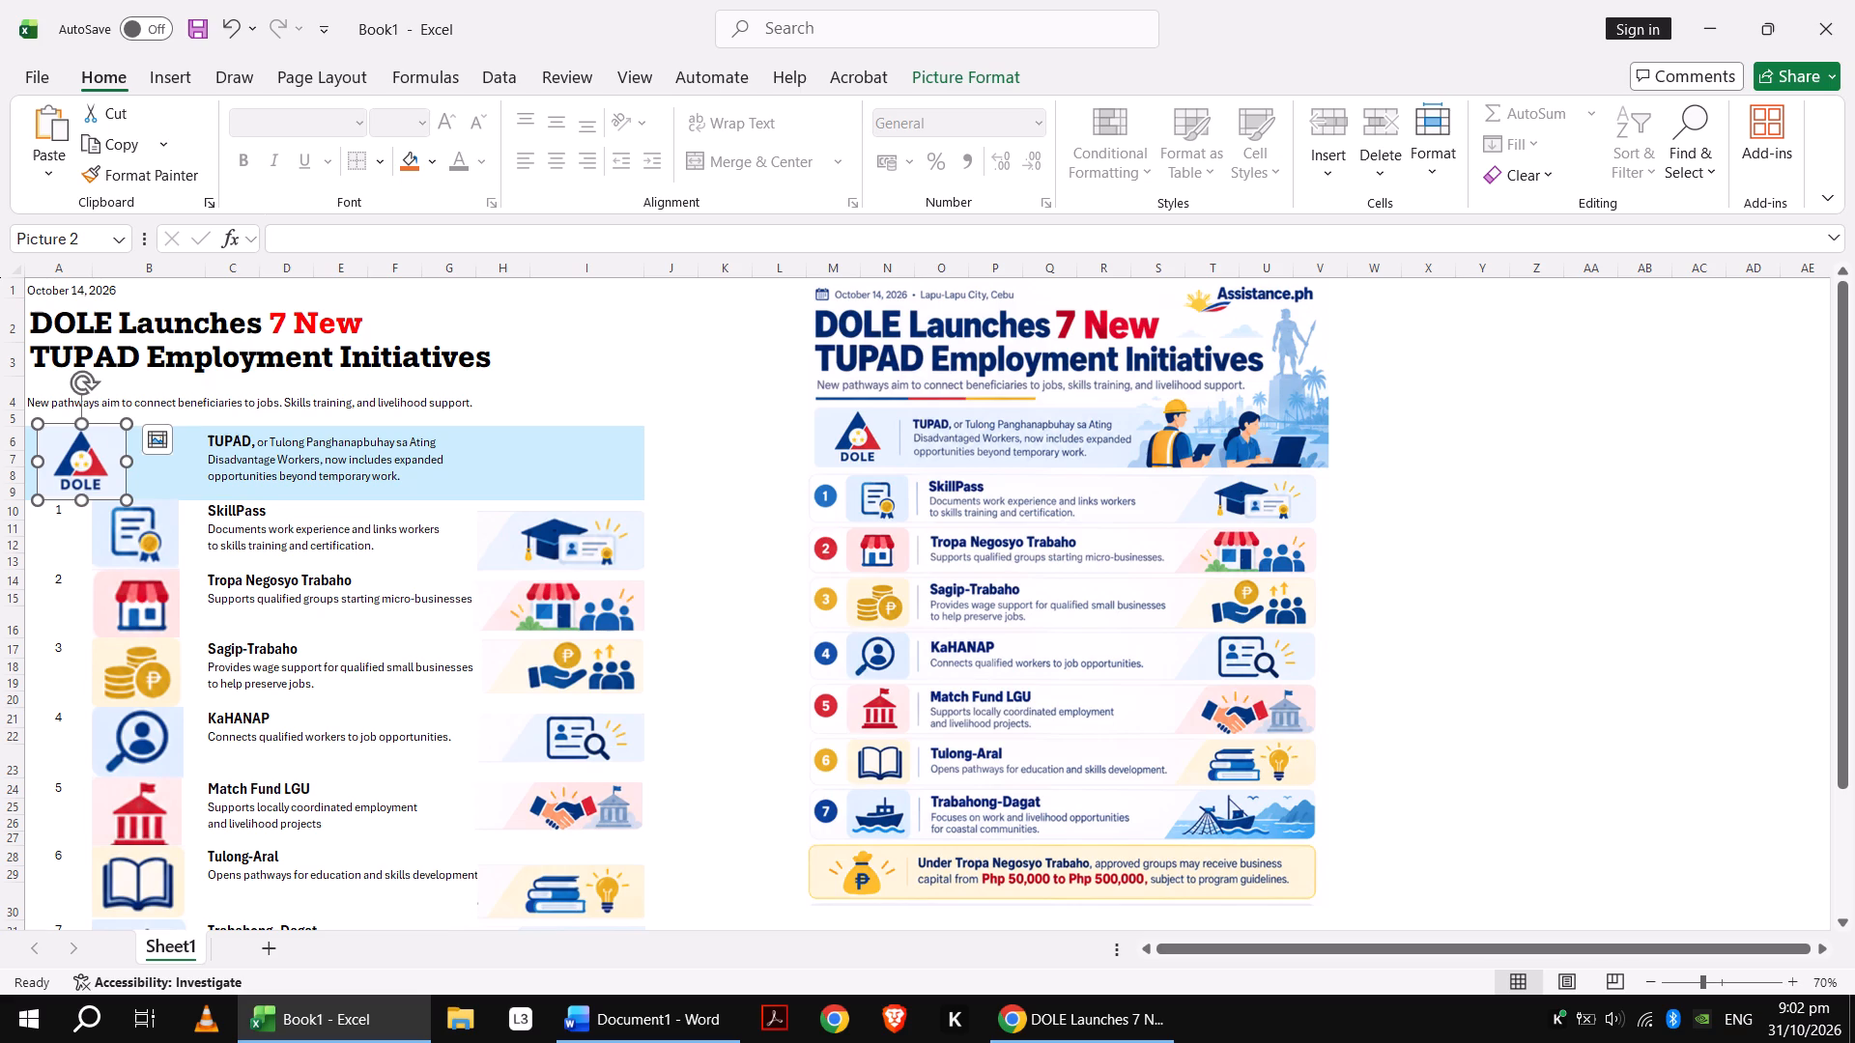
Fill the TUPAD banner across columns A to I, rows 6 to 9, with the lightest tint of the dark blue theme colour.
{"action": "left_click", "coordinate": [578, 444]}
{"action": "left_click_drag", "start_coordinate": [595, 436], "coordinate": [212, 529]}
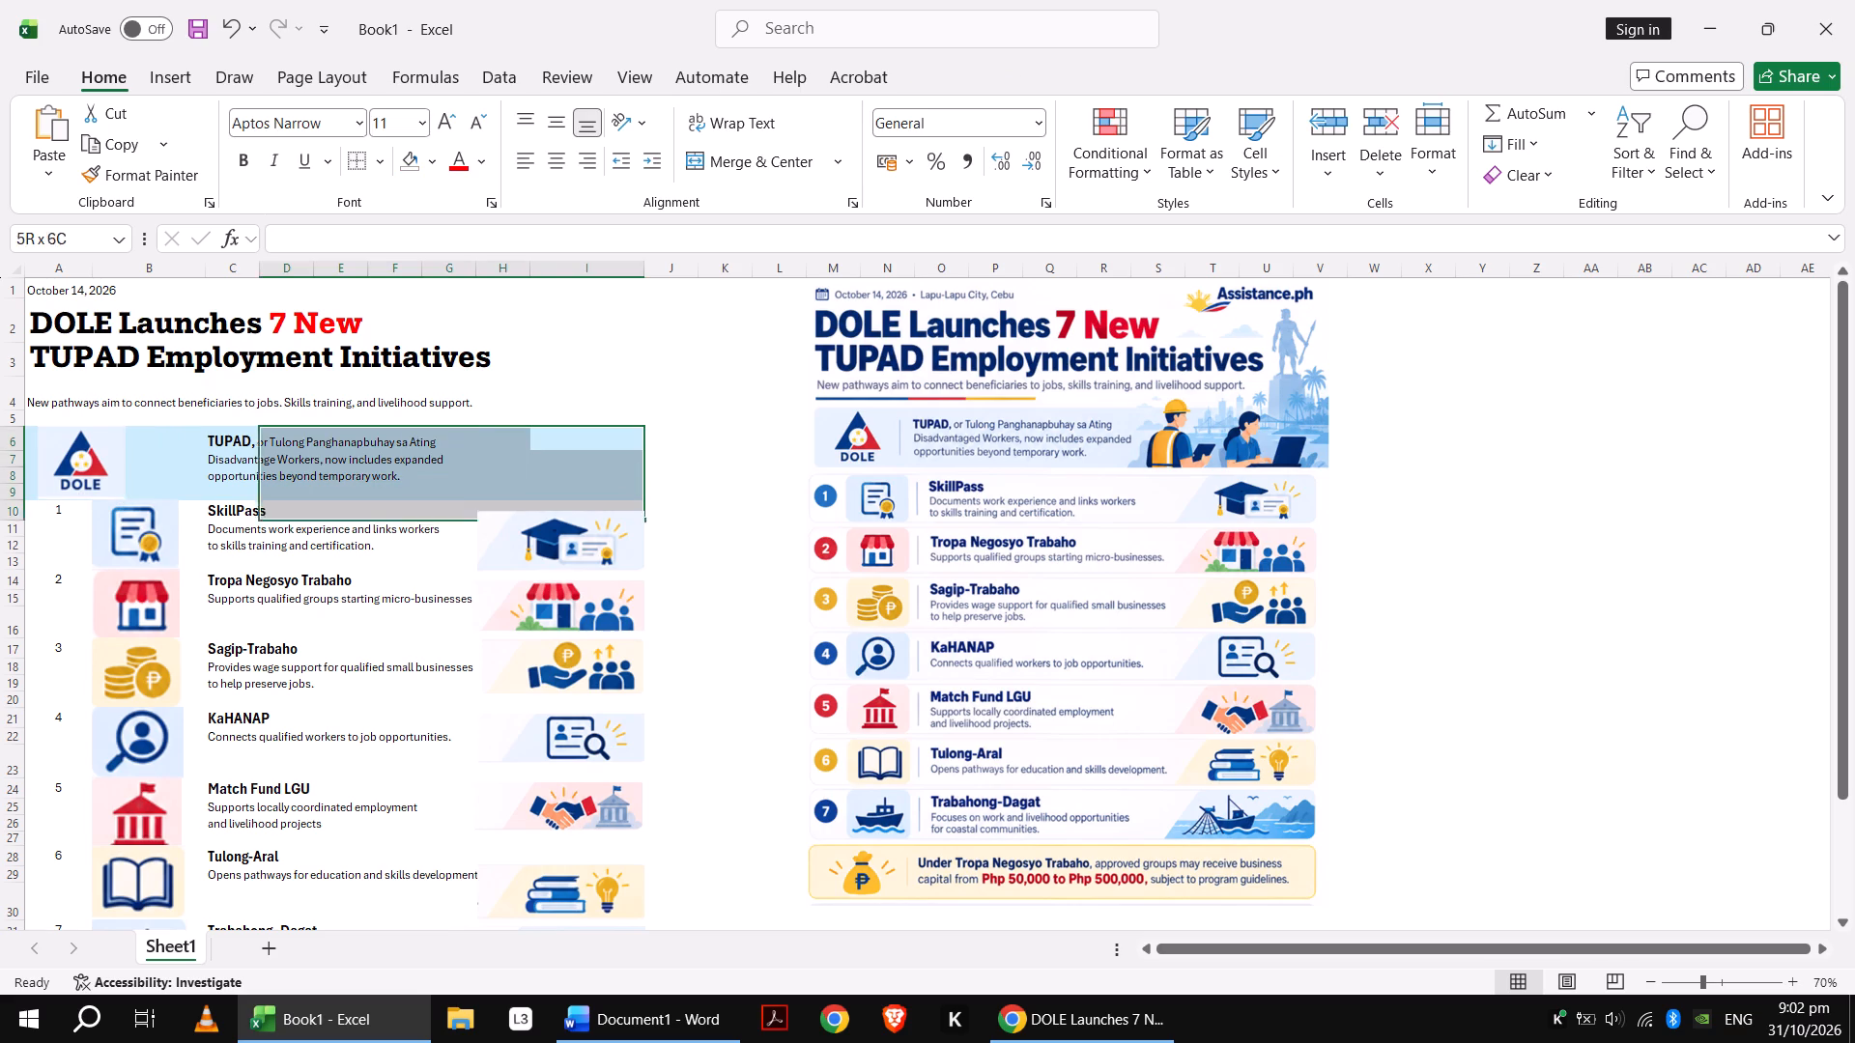
{"action": "left_click_drag", "start_coordinate": [212, 529], "coordinate": [61, 493]}
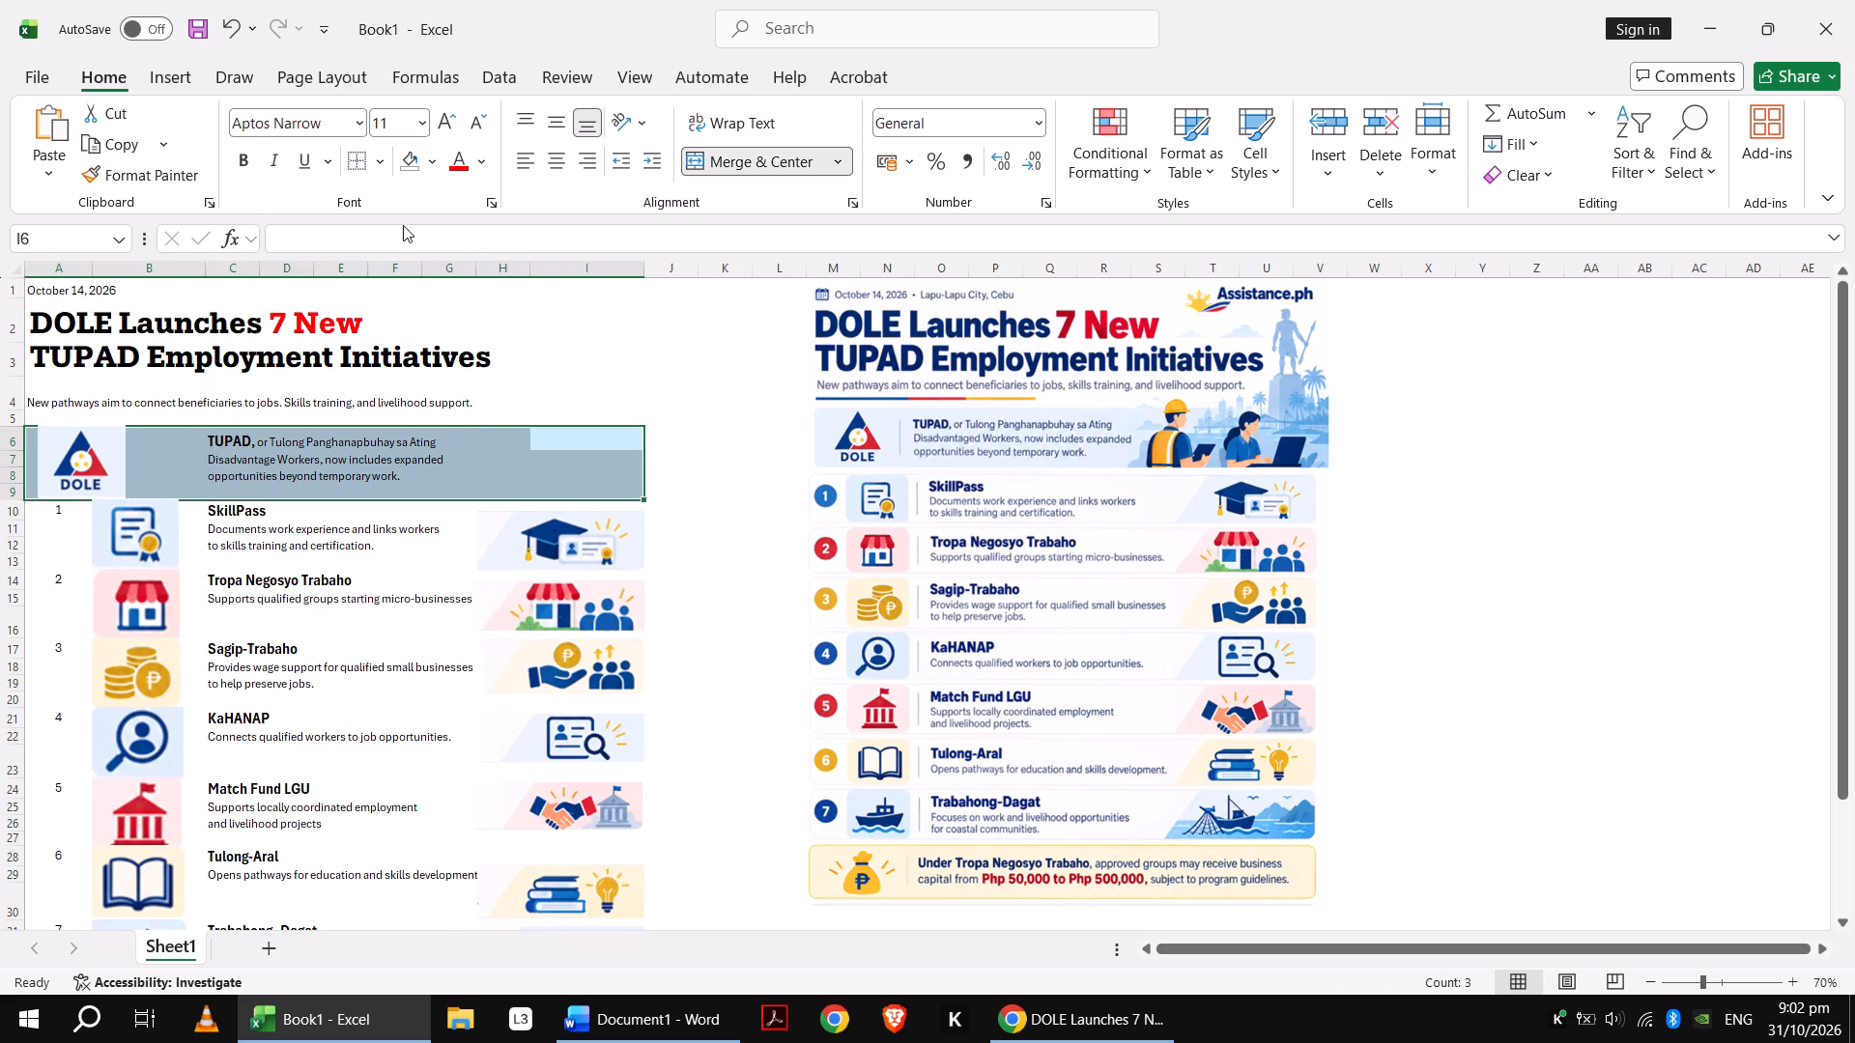
{"action": "left_click", "coordinate": [433, 159]}
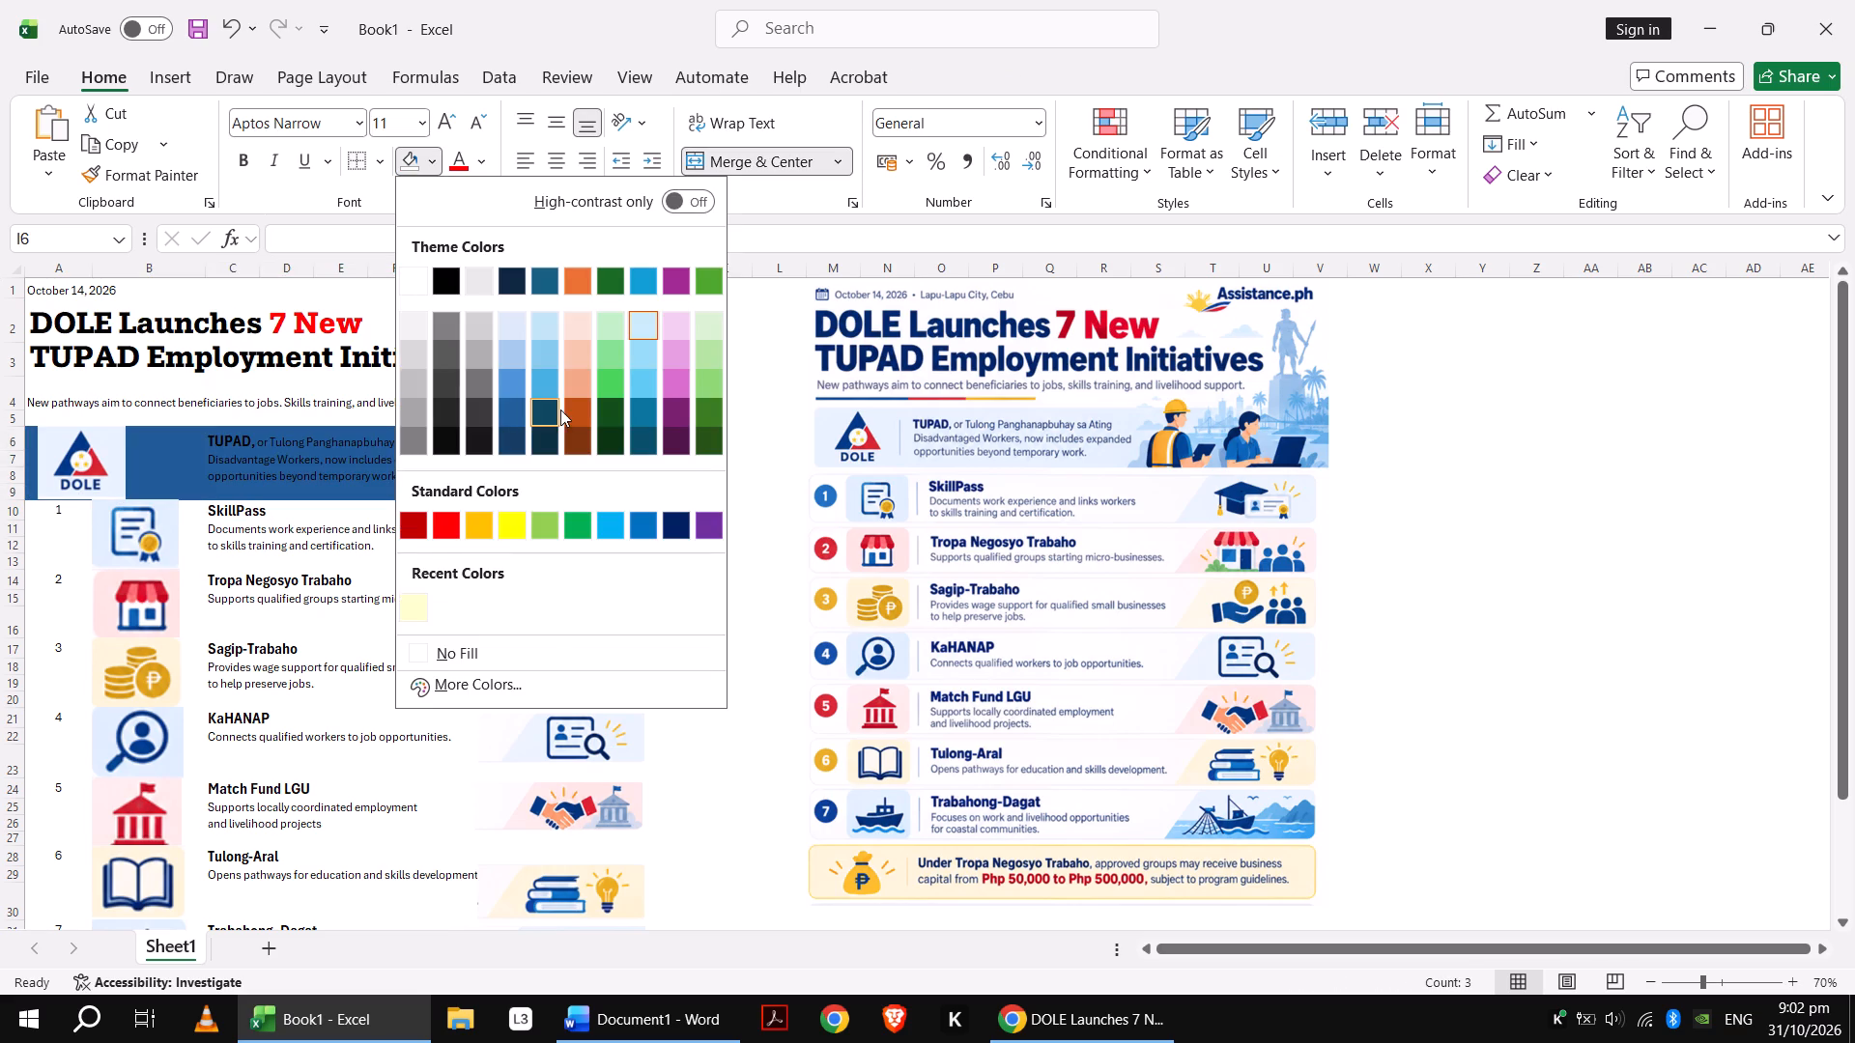
{"action": "left_click", "coordinate": [519, 324]}
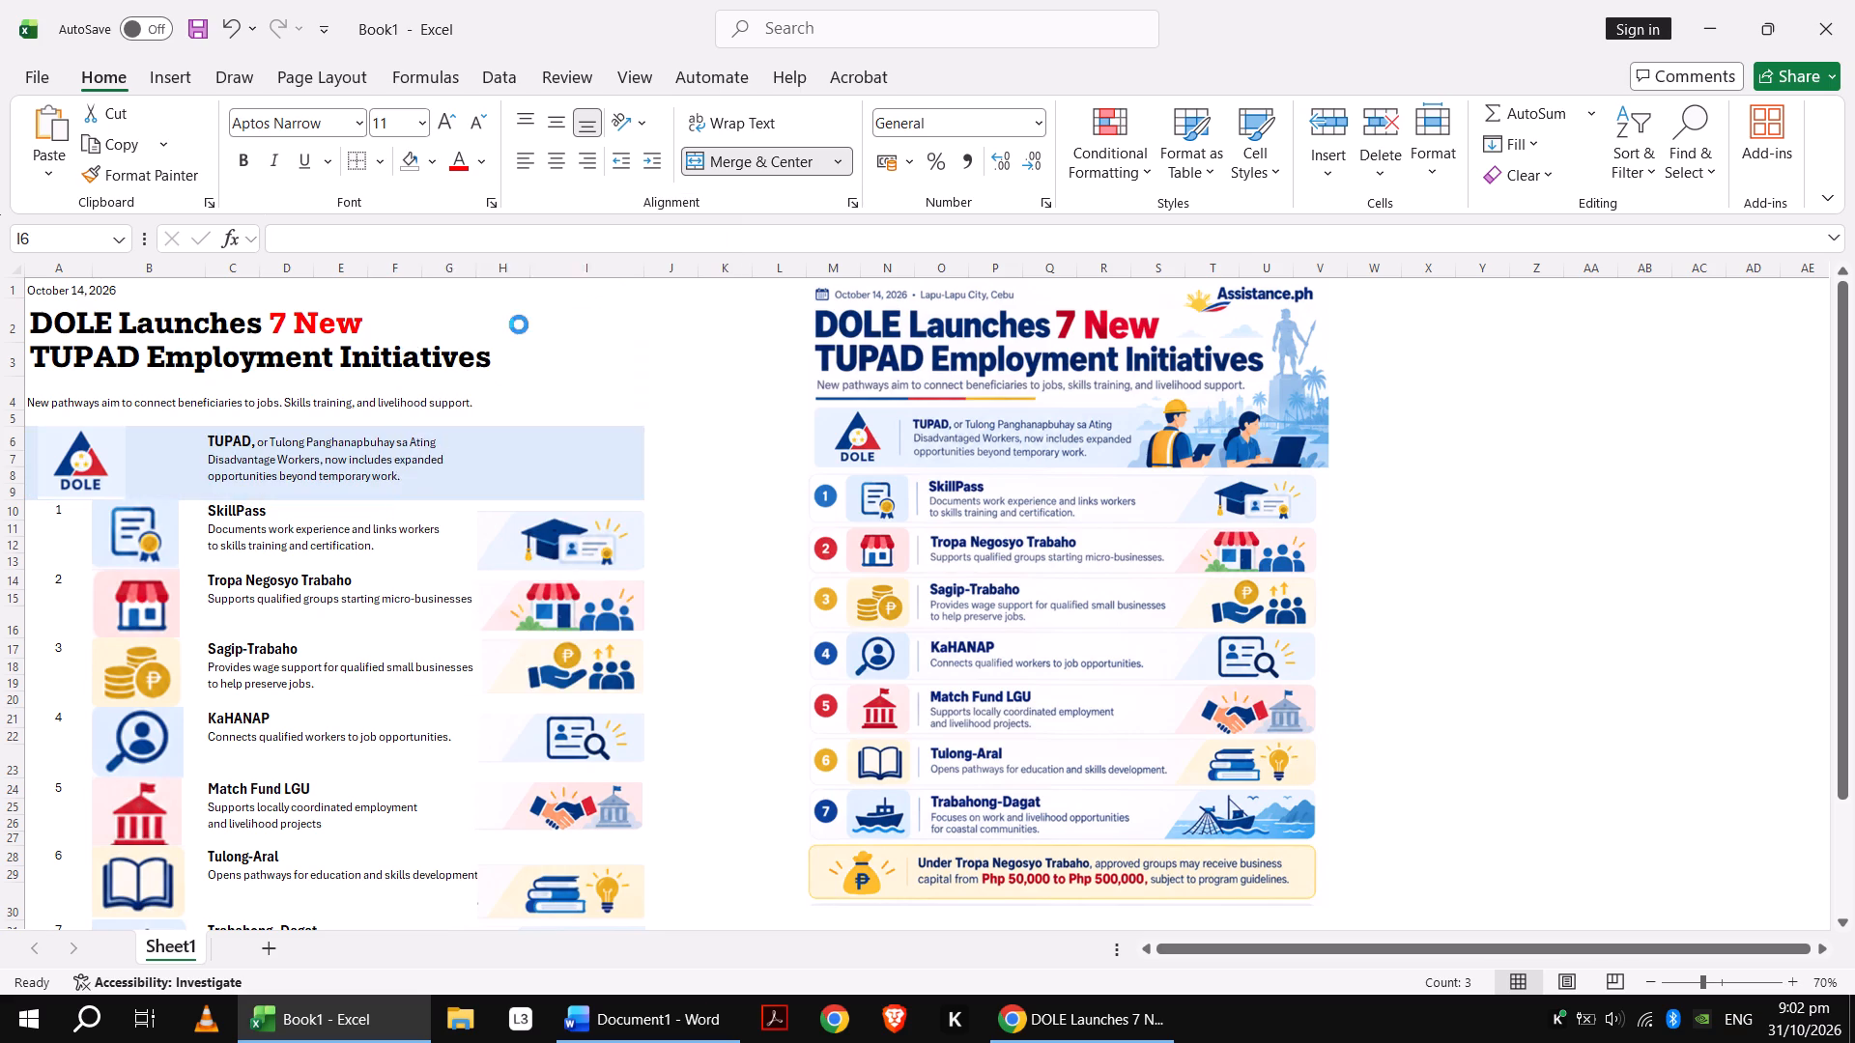
{"action": "left_click", "coordinate": [677, 521]}
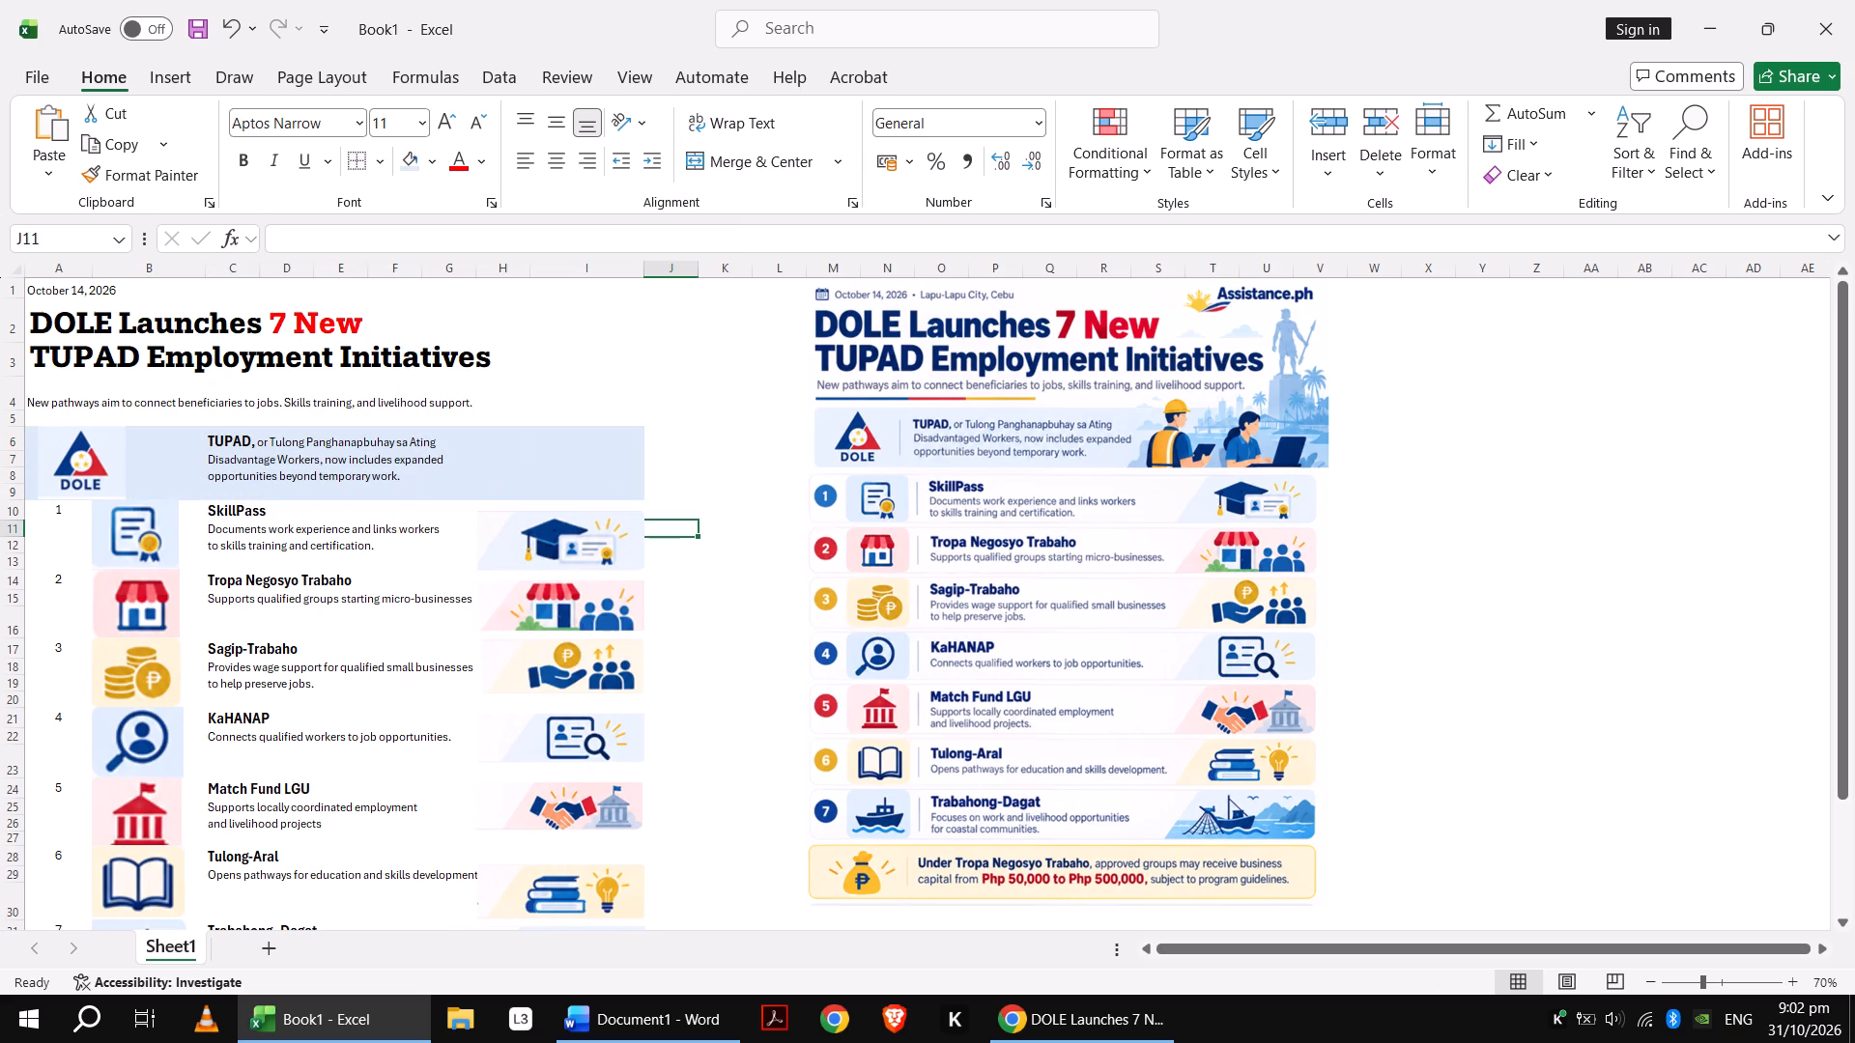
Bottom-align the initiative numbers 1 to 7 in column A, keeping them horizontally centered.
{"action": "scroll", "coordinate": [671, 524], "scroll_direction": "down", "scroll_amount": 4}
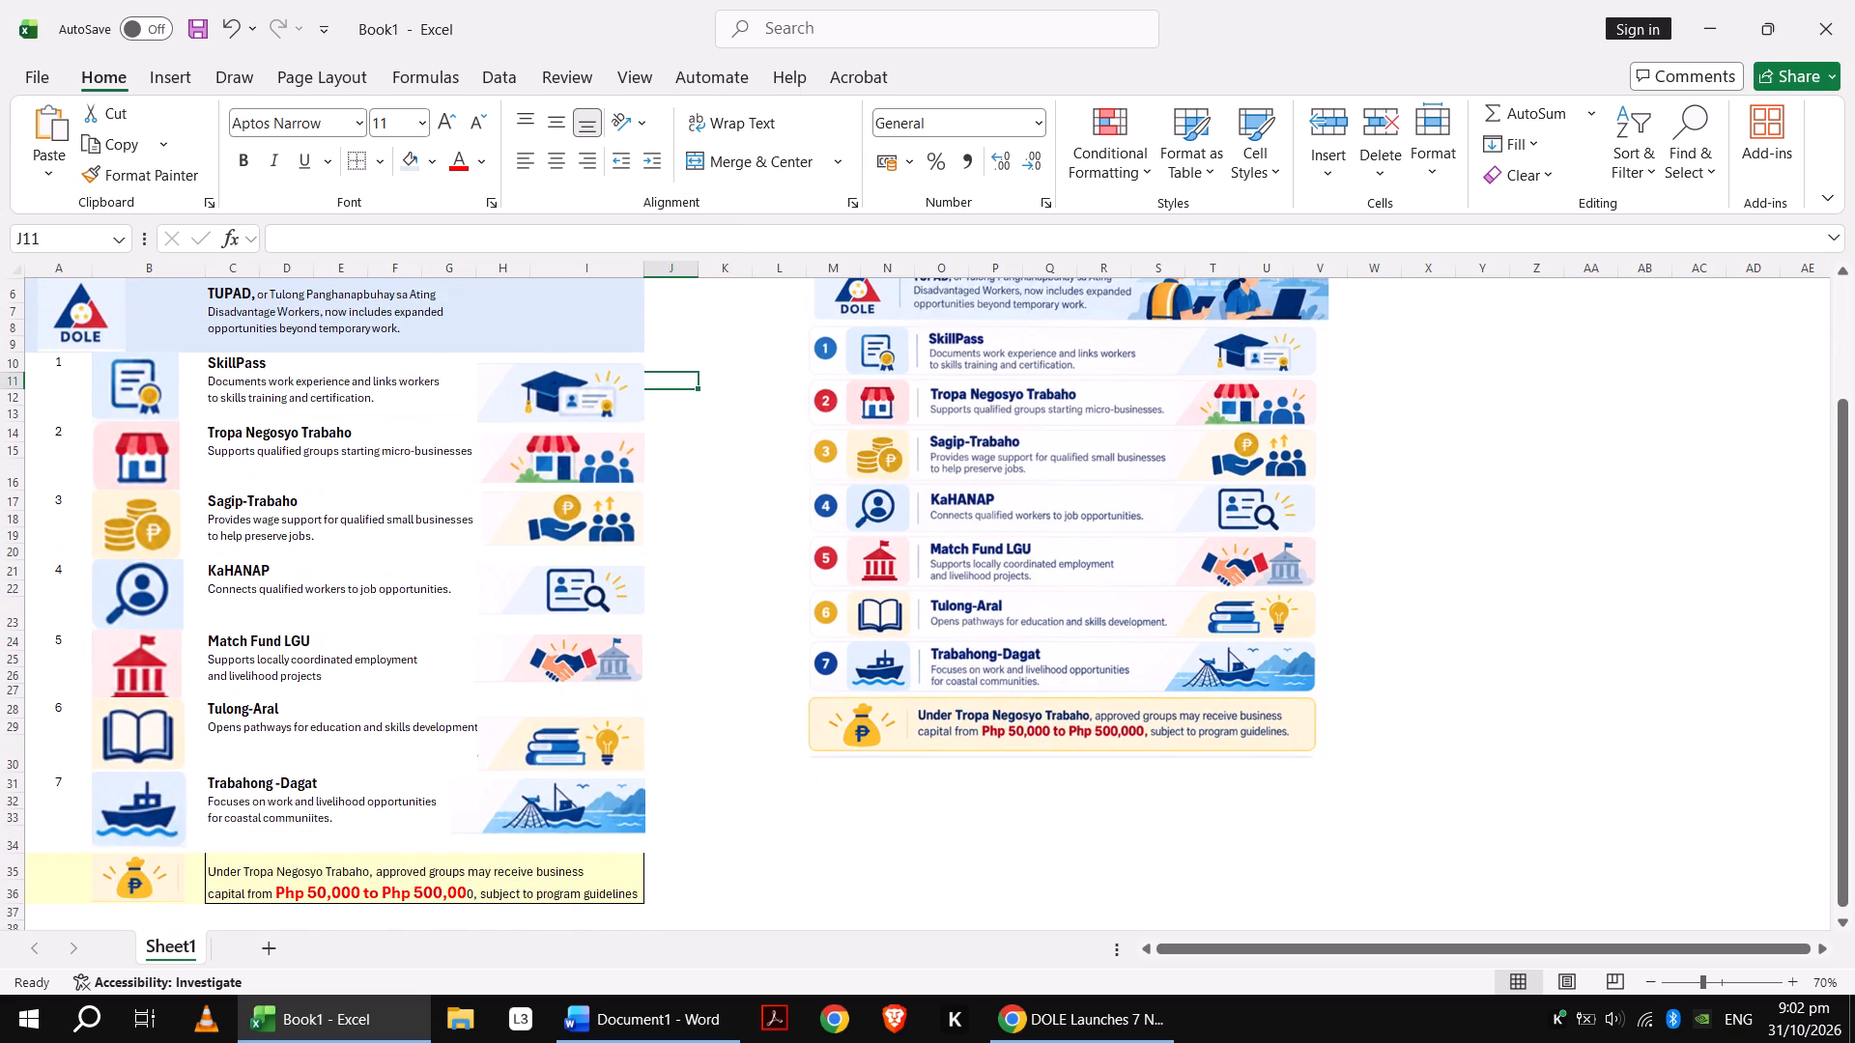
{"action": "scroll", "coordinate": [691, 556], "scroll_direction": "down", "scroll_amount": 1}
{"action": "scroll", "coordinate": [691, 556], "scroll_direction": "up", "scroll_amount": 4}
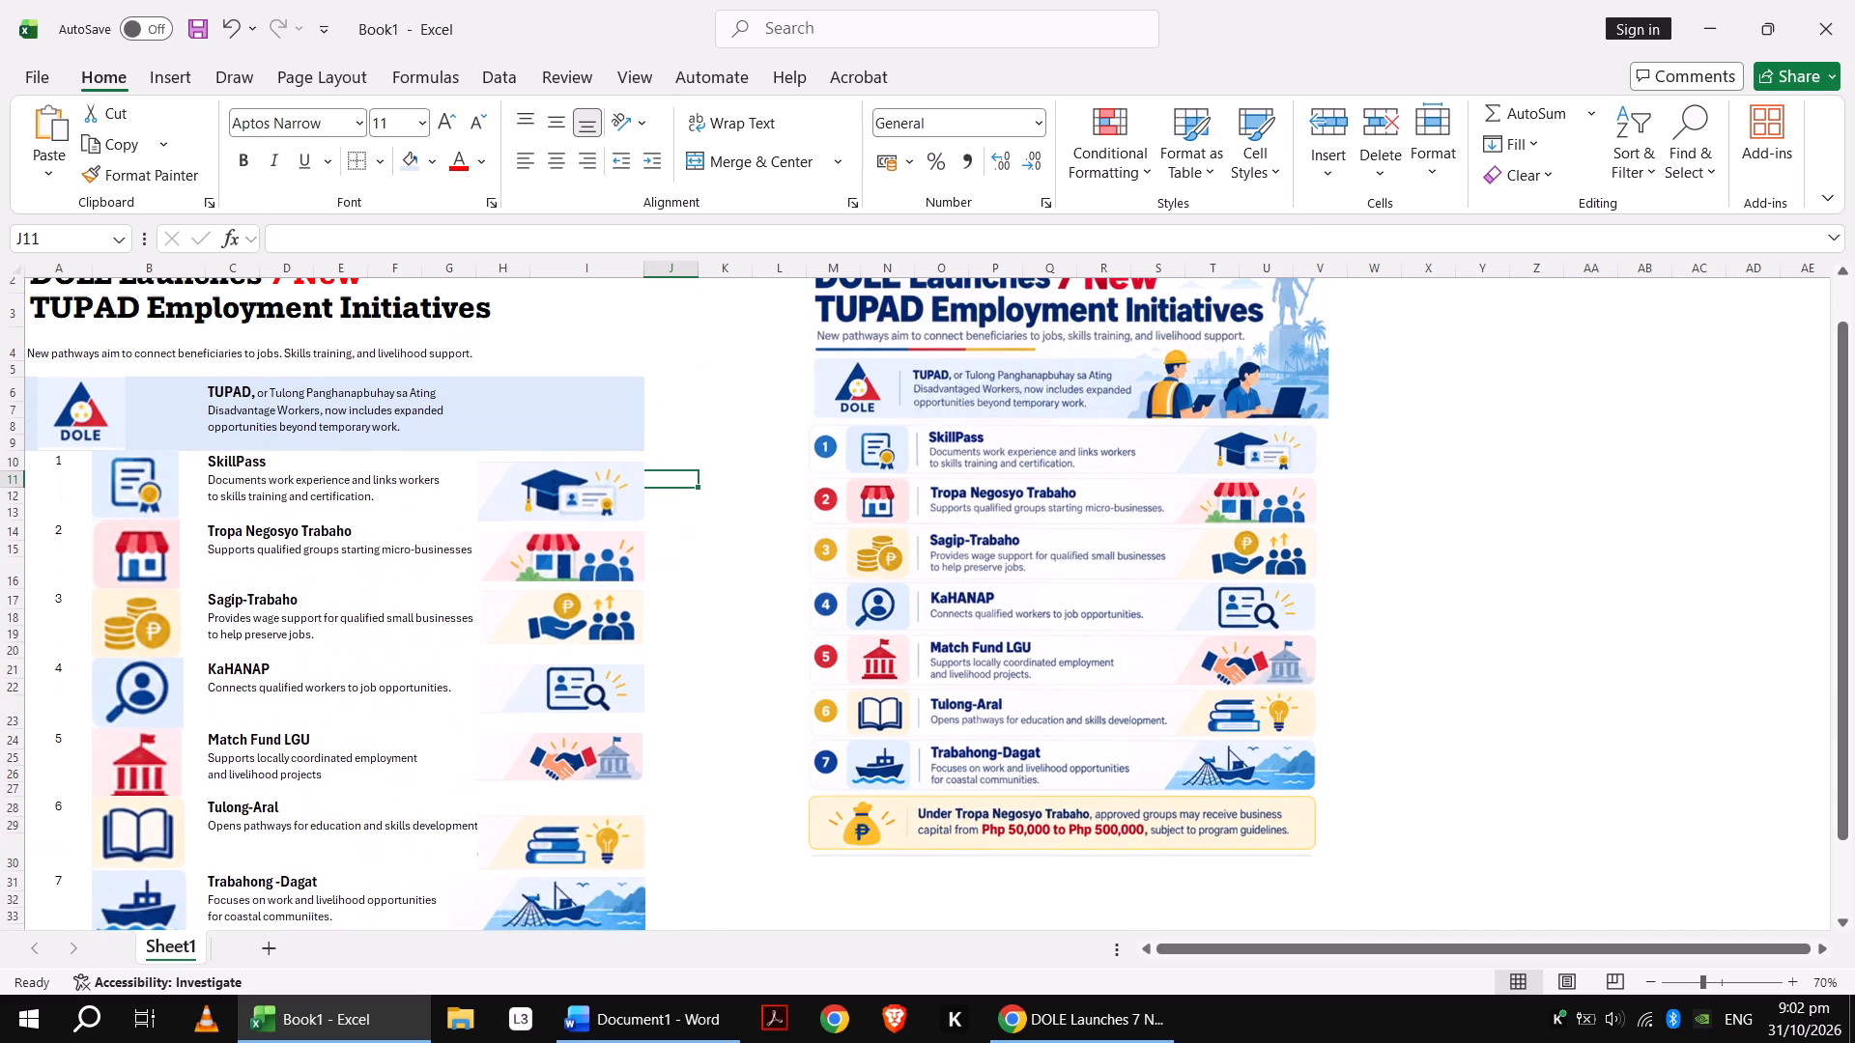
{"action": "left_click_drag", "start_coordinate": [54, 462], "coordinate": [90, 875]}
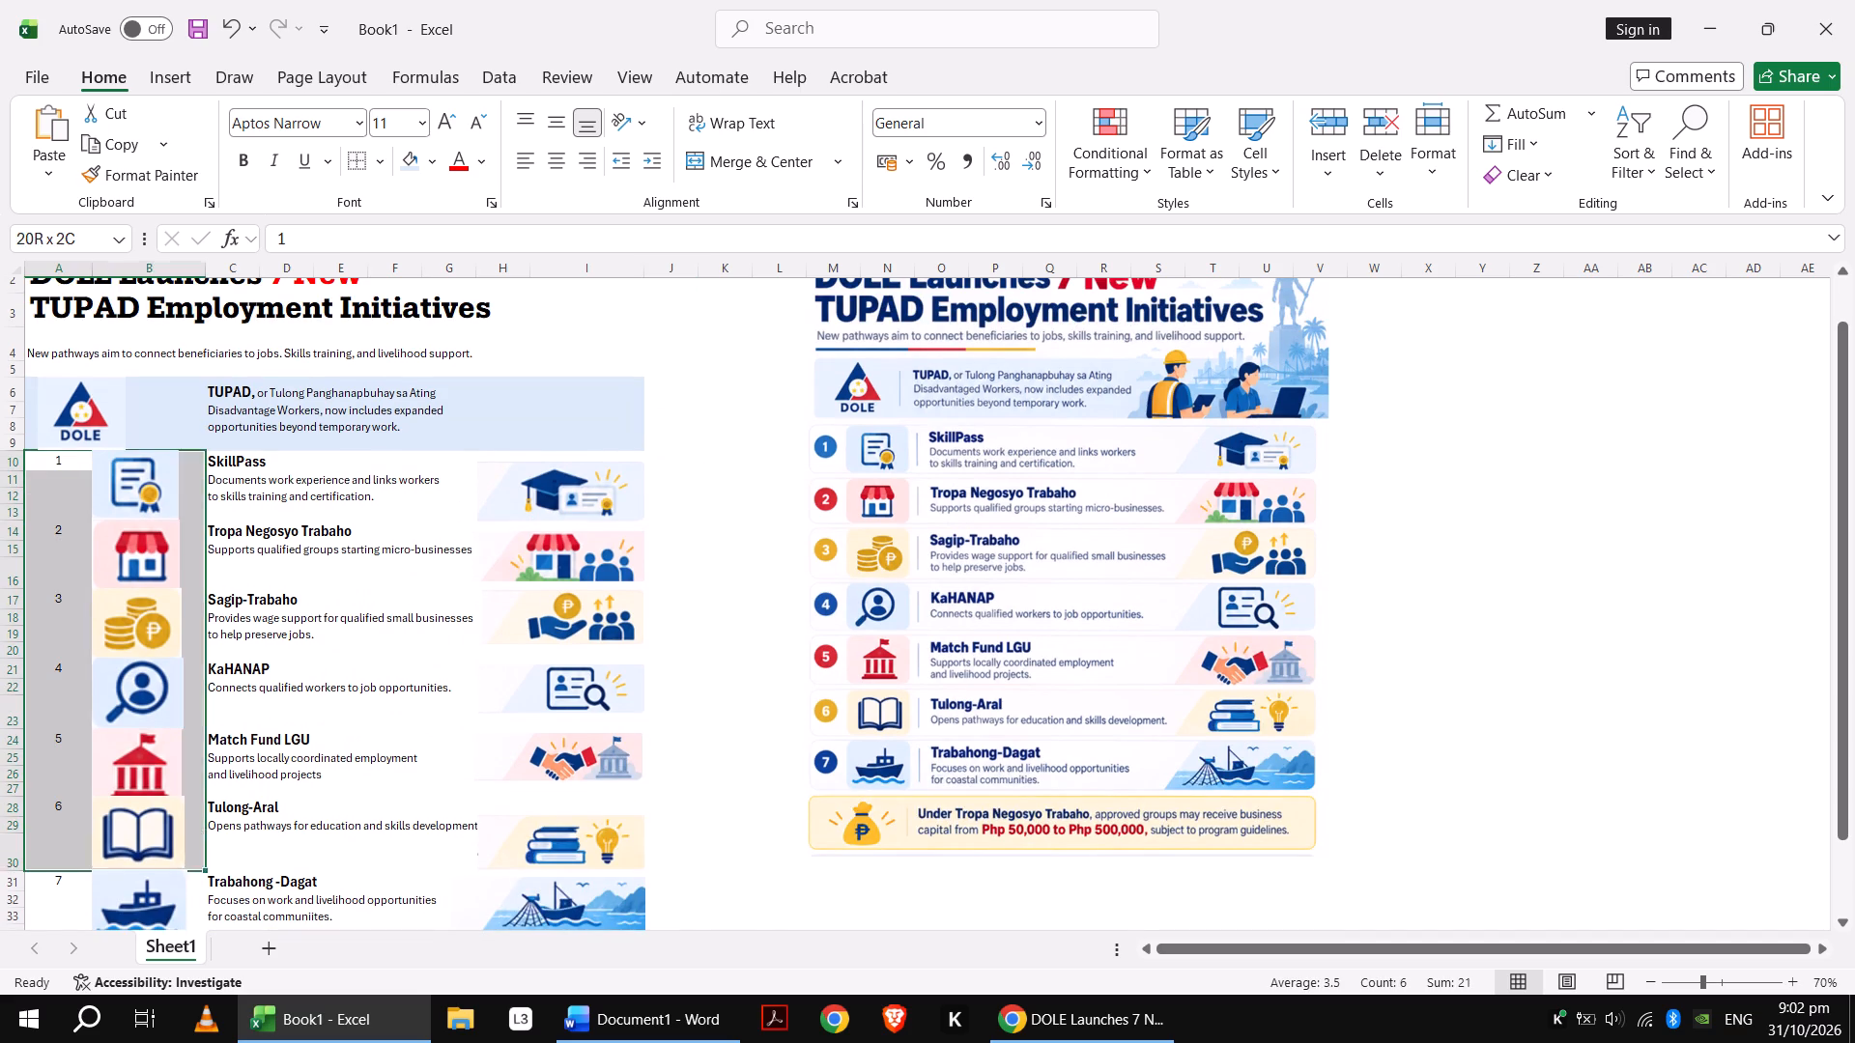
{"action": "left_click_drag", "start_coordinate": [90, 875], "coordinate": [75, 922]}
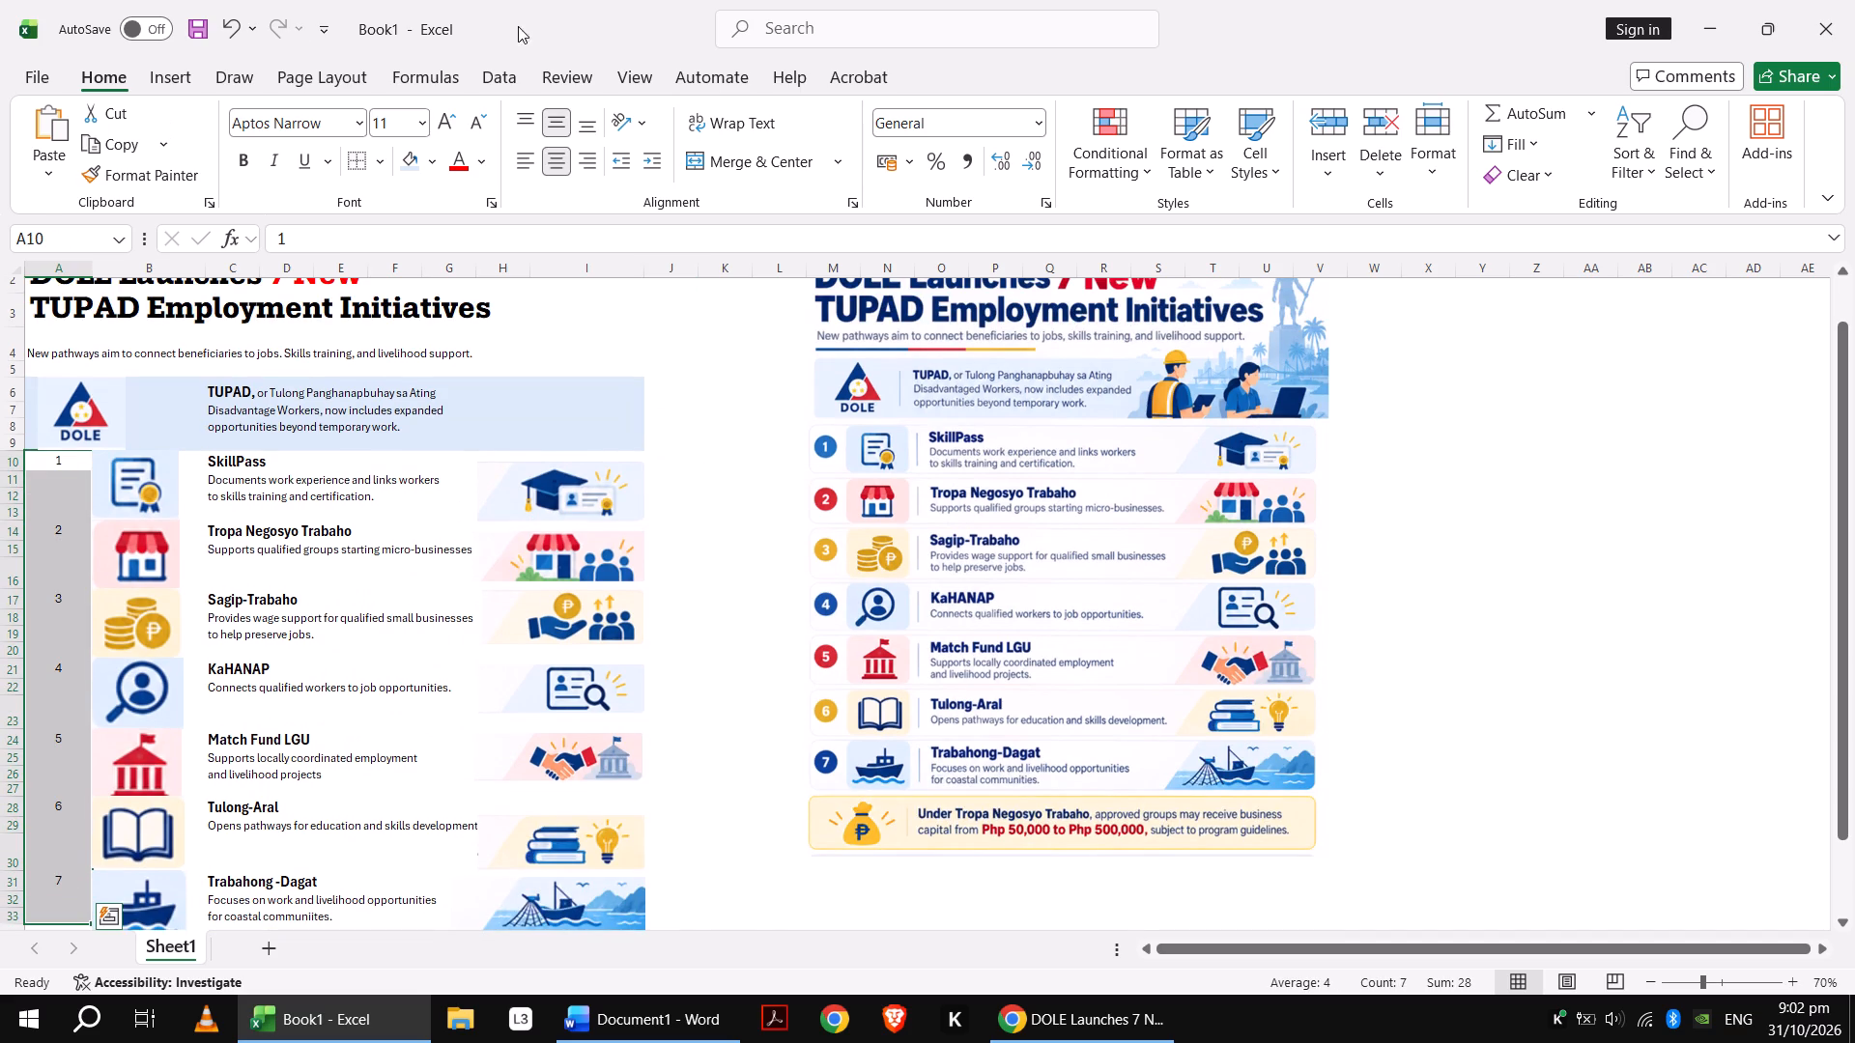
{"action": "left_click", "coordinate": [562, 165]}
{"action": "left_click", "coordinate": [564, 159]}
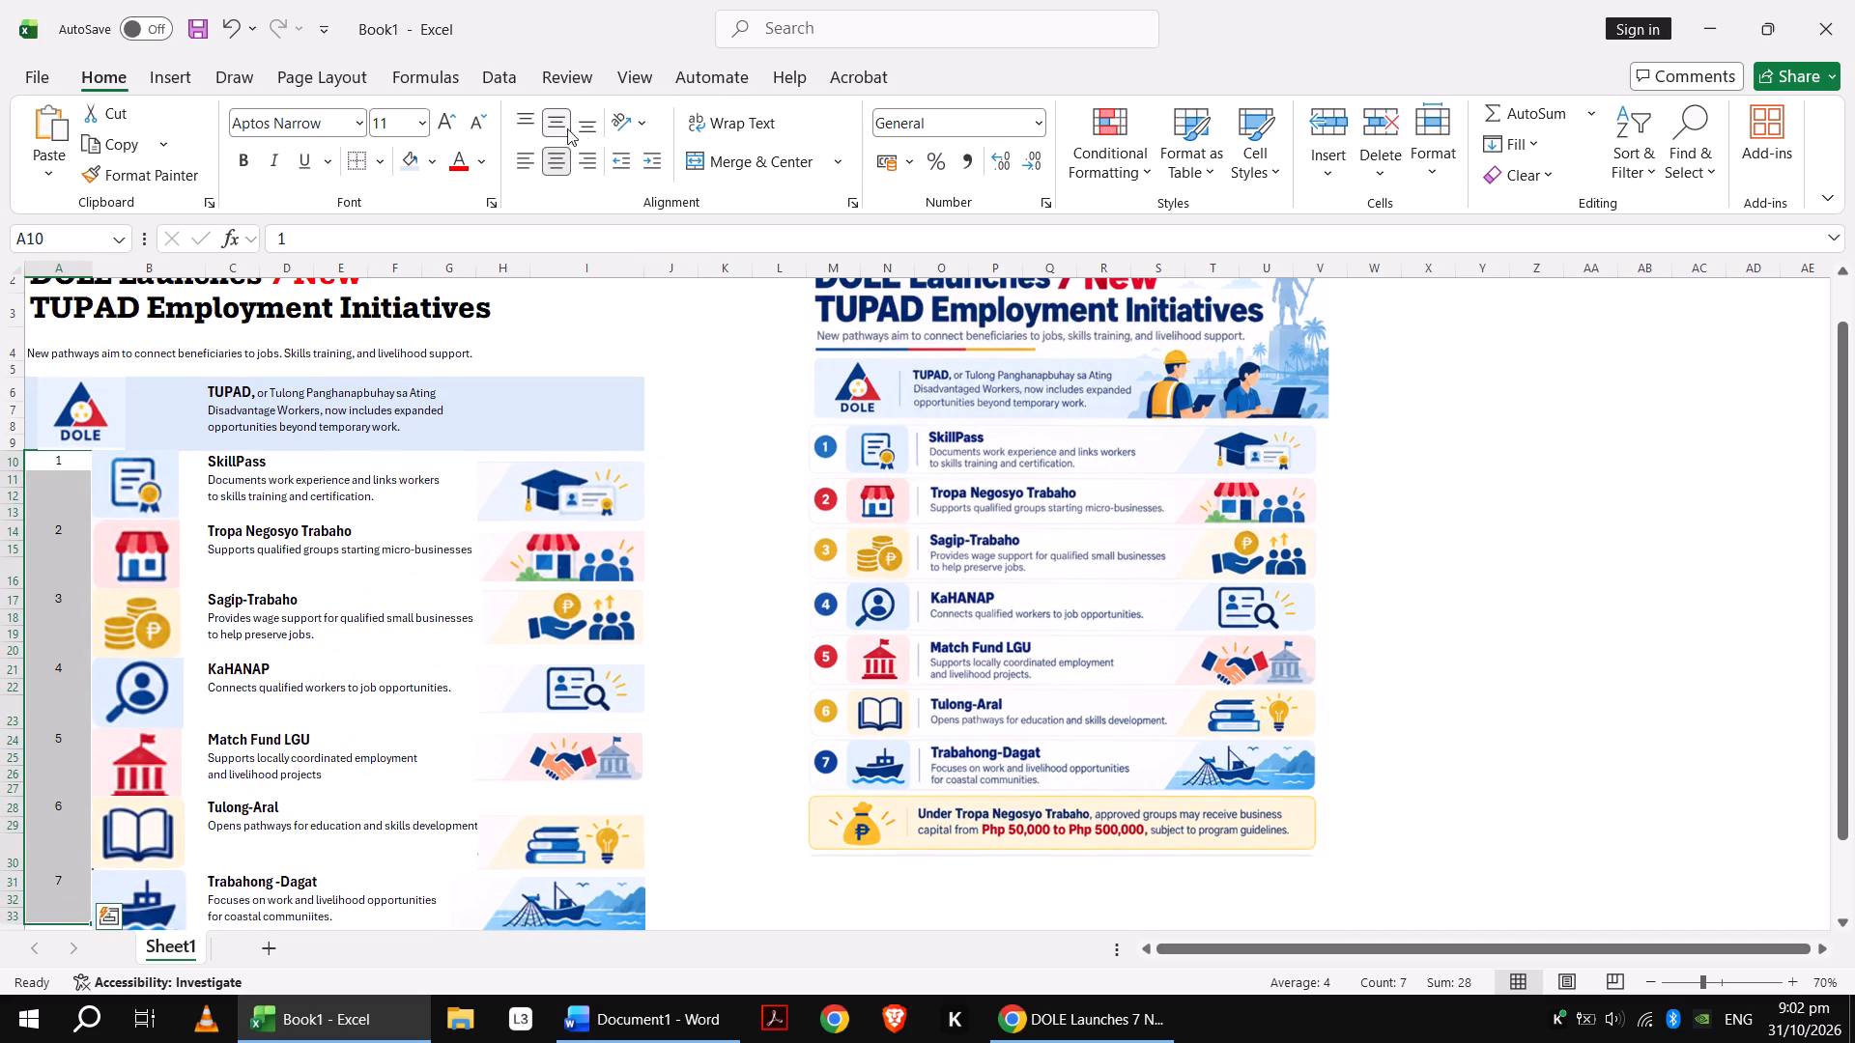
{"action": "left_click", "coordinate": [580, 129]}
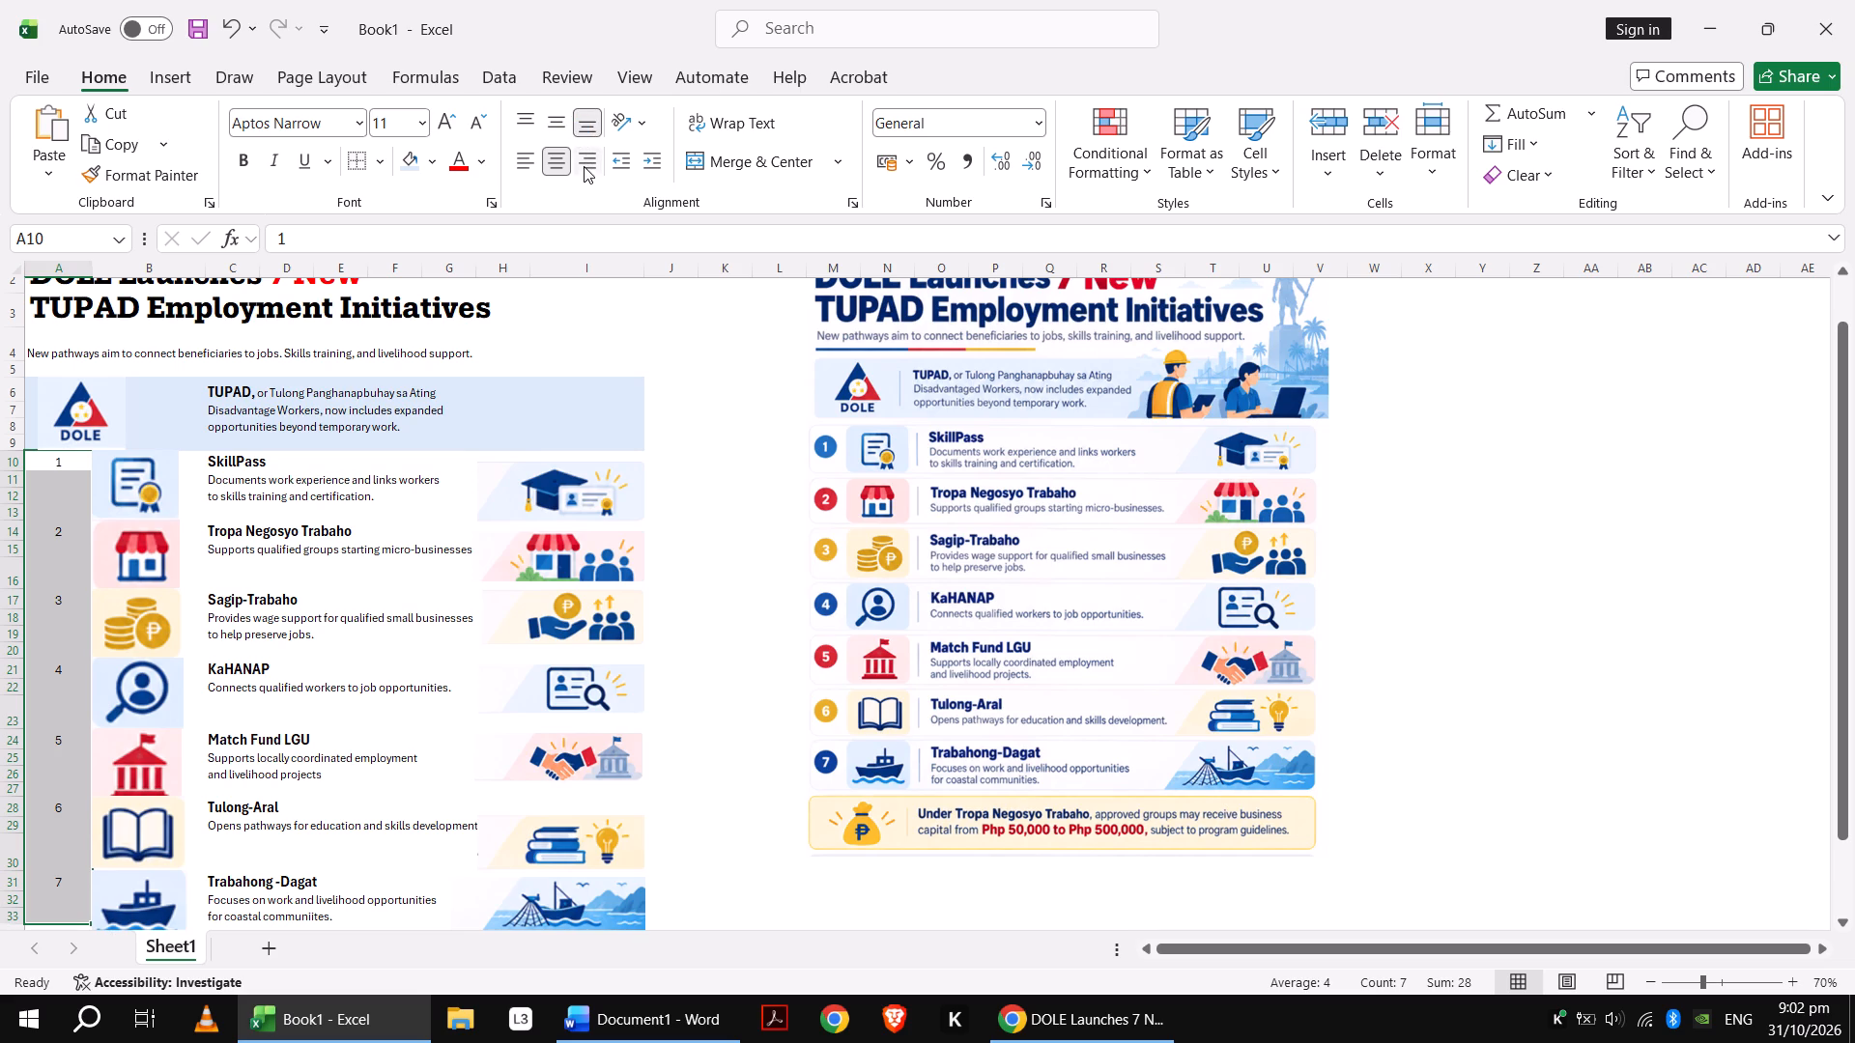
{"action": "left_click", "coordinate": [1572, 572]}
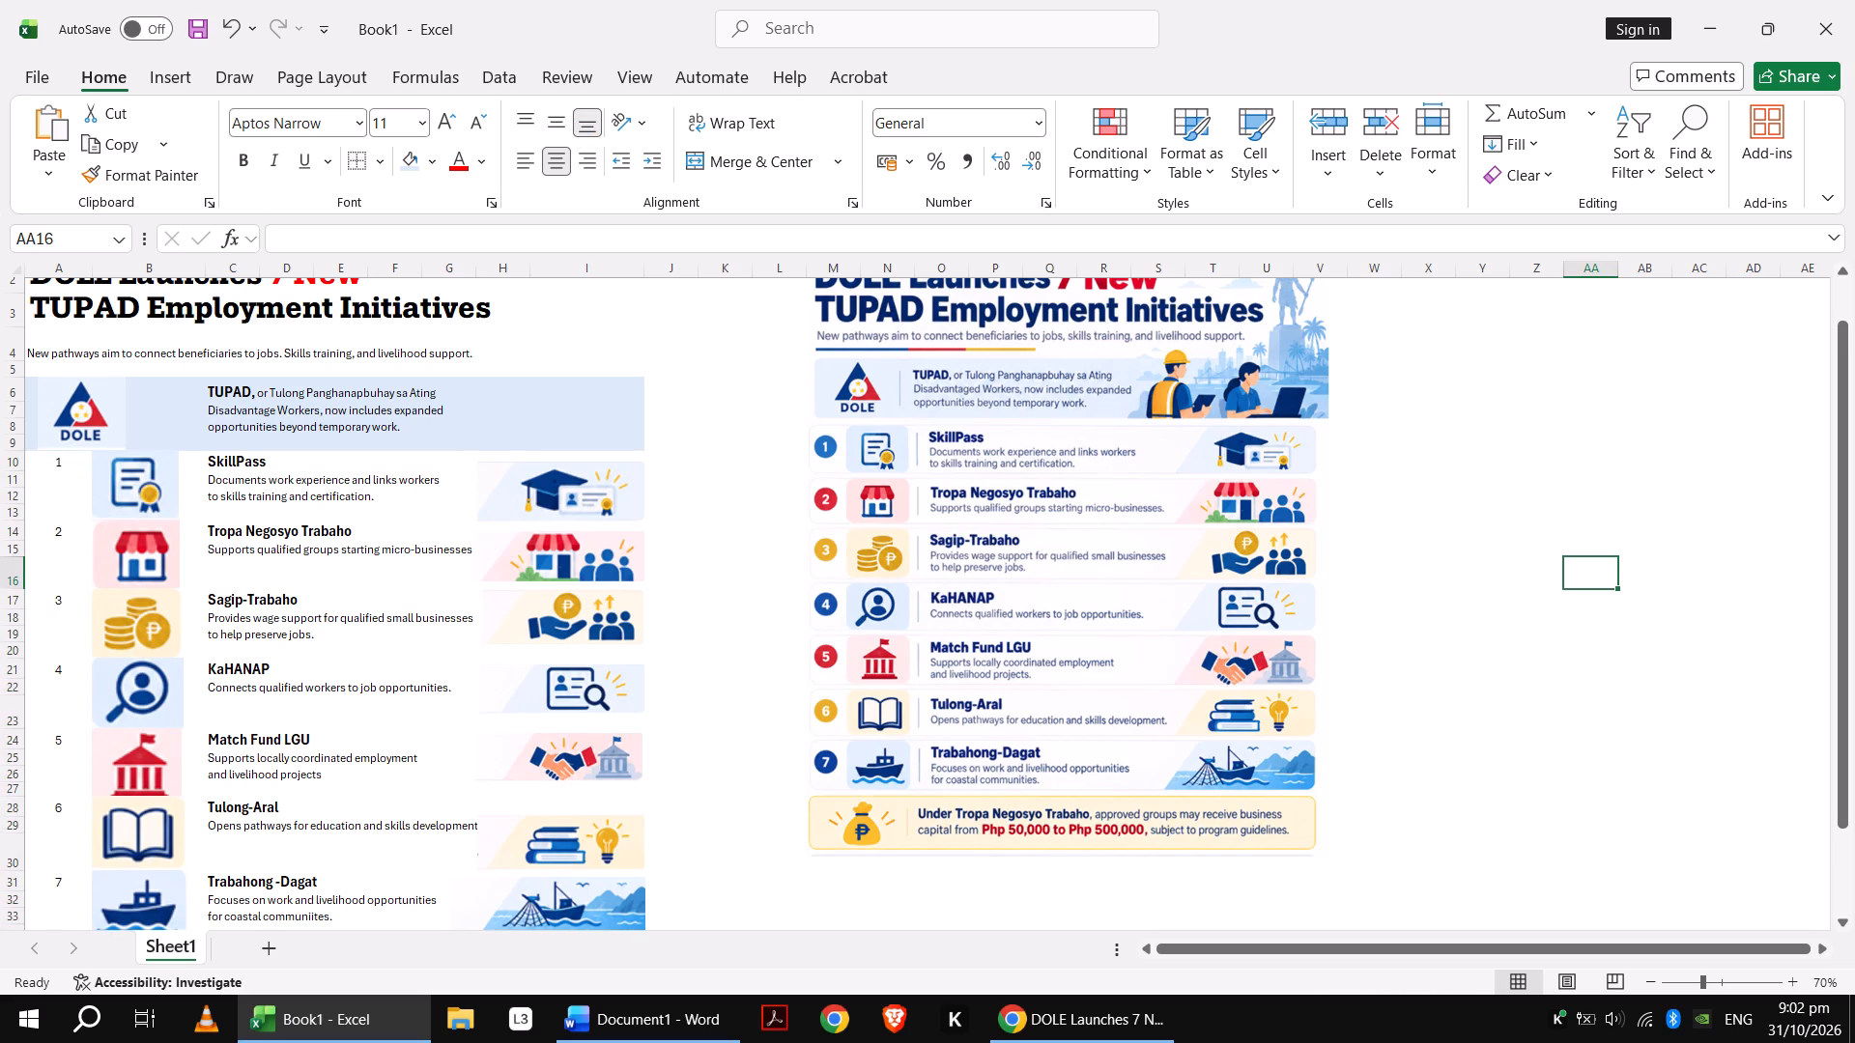
Merge and center the numbers 1, 2 and 3 over their initiatives' rows: A10:A13, A14:A16 and A17:A20.
{"action": "left_click_drag", "start_coordinate": [43, 462], "coordinate": [71, 514]}
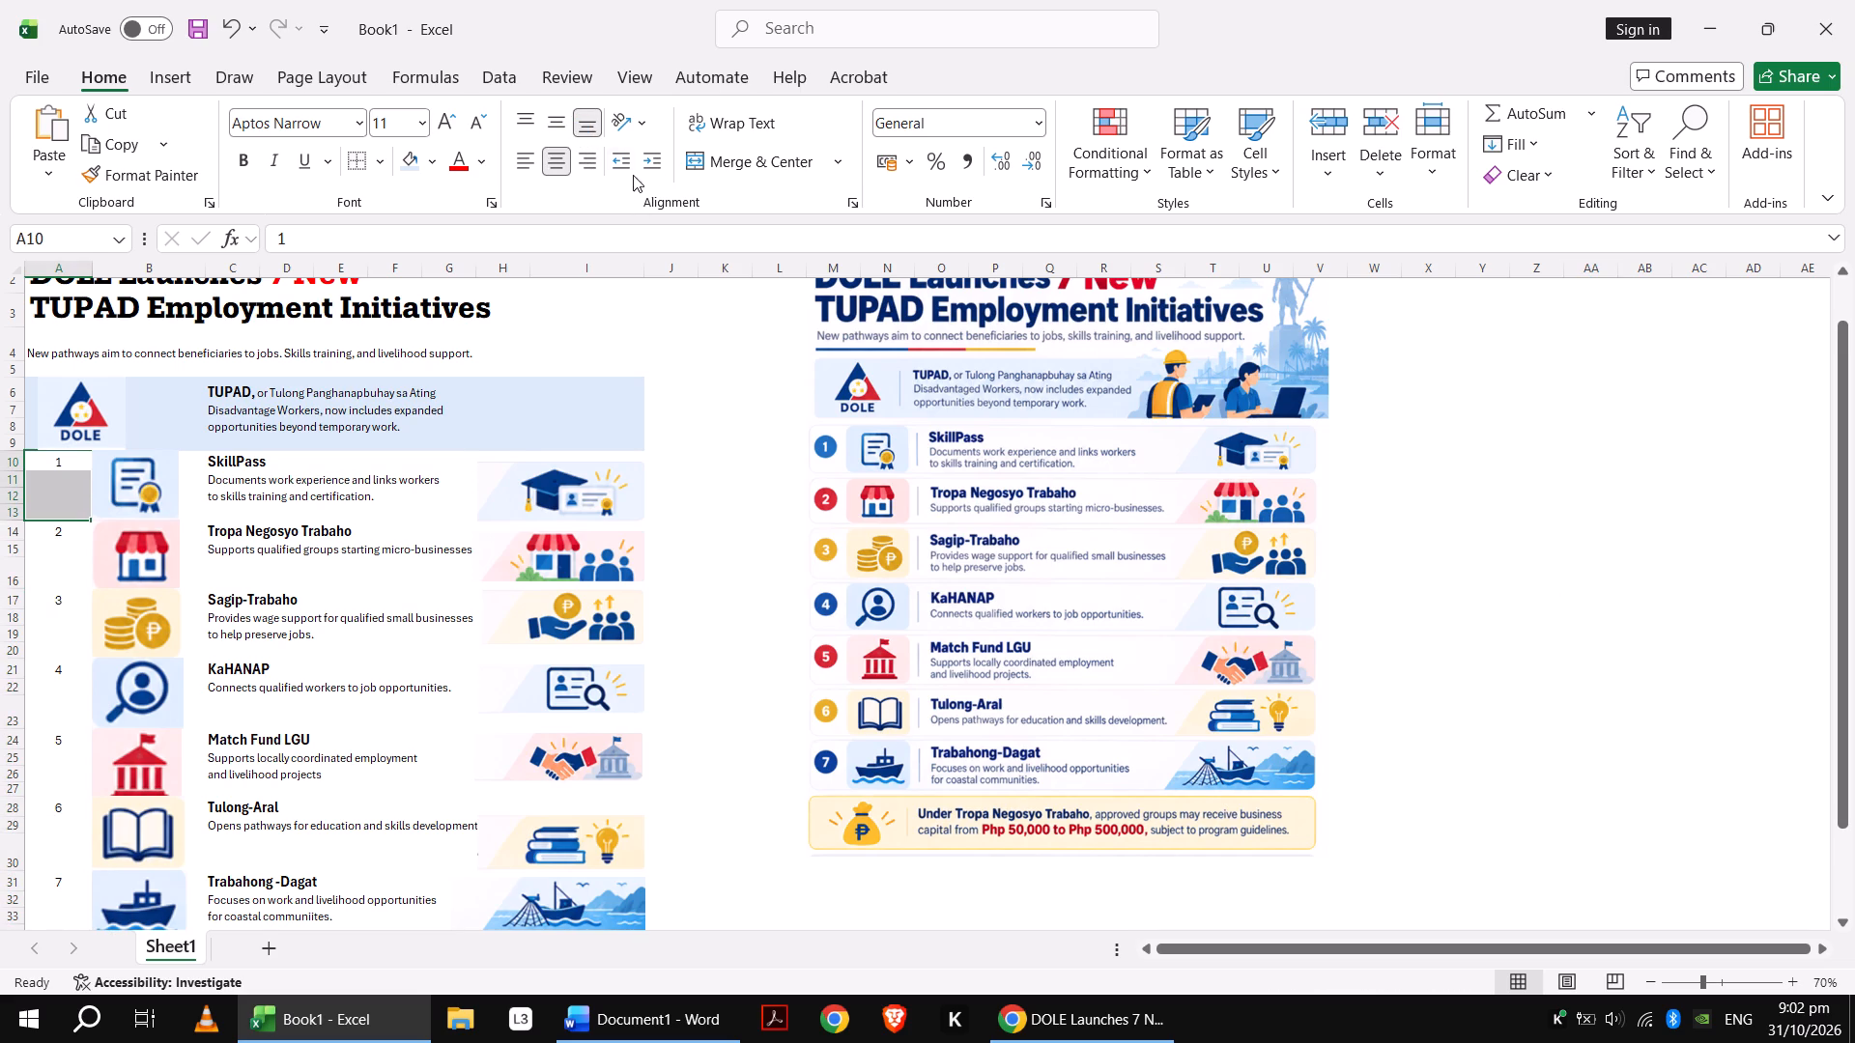
{"action": "left_click", "coordinate": [695, 161]}
{"action": "left_click_drag", "start_coordinate": [47, 529], "coordinate": [71, 575]}
{"action": "left_click", "coordinate": [759, 159]}
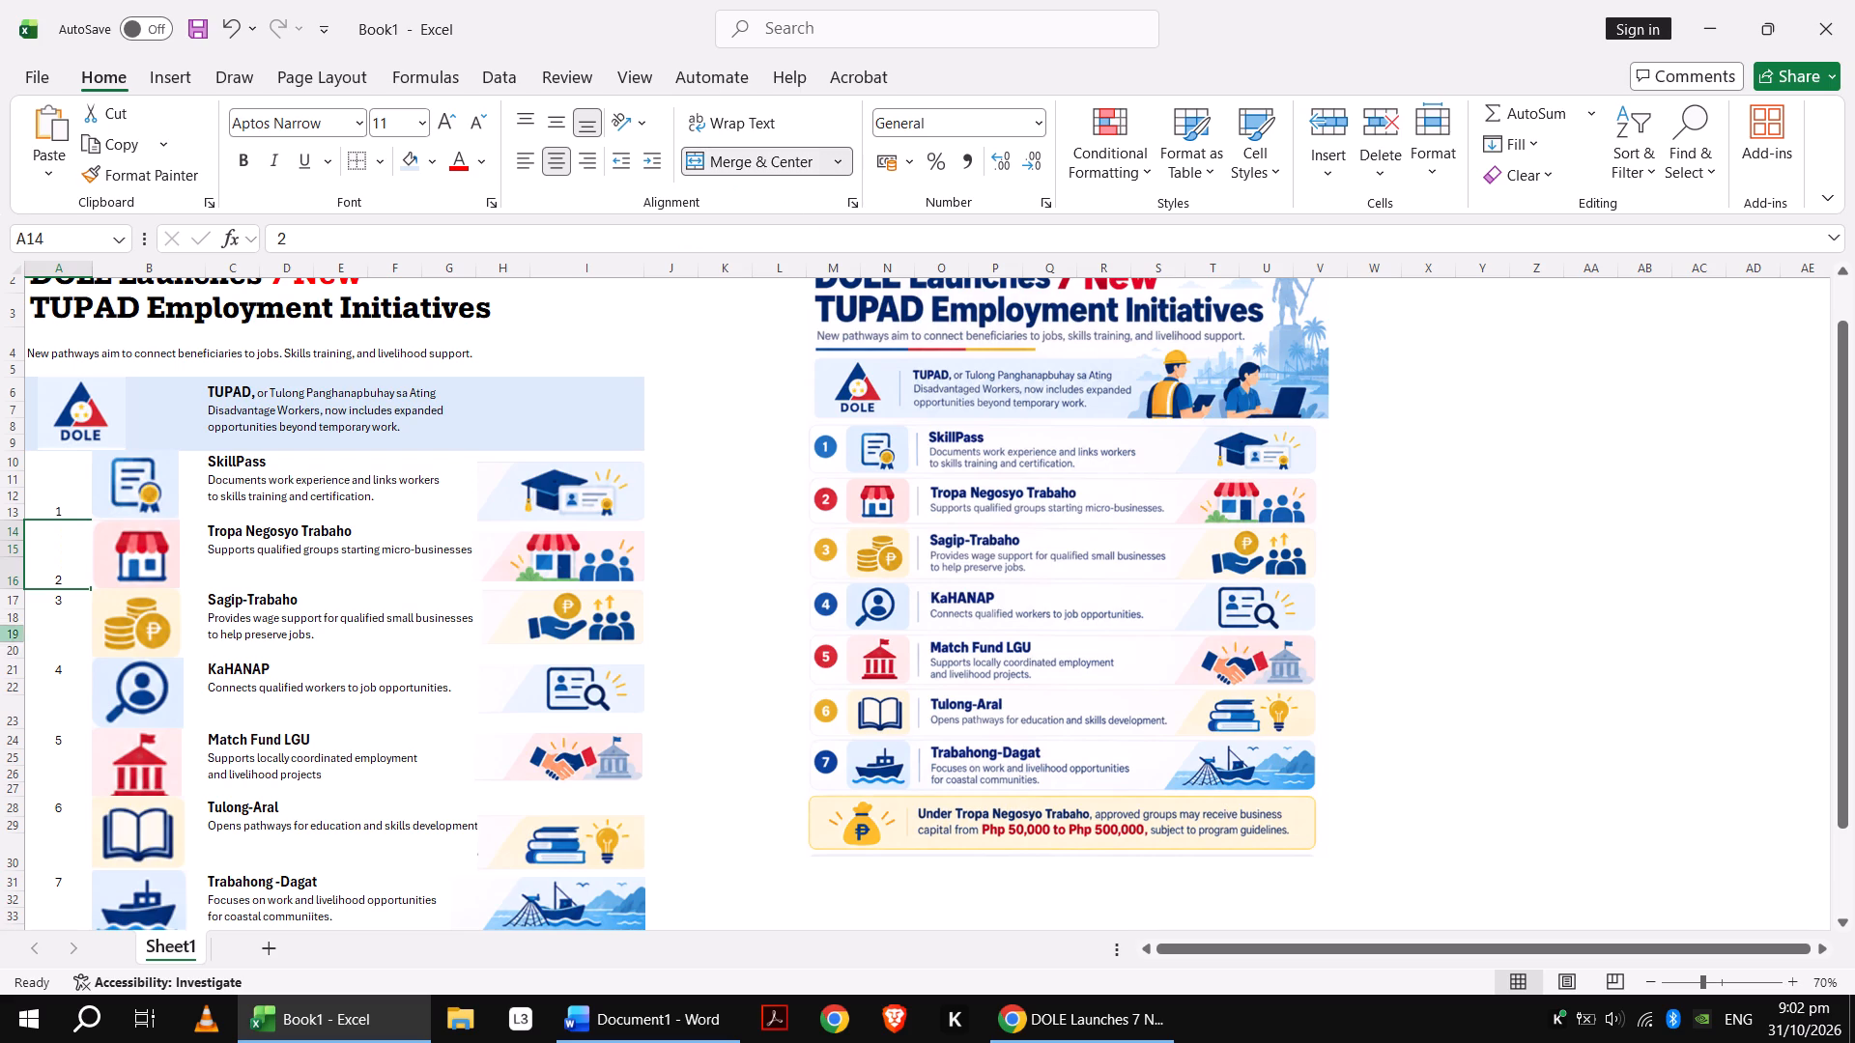
{"action": "left_click_drag", "start_coordinate": [62, 600], "coordinate": [77, 653]}
{"action": "left_click", "coordinate": [764, 157]}
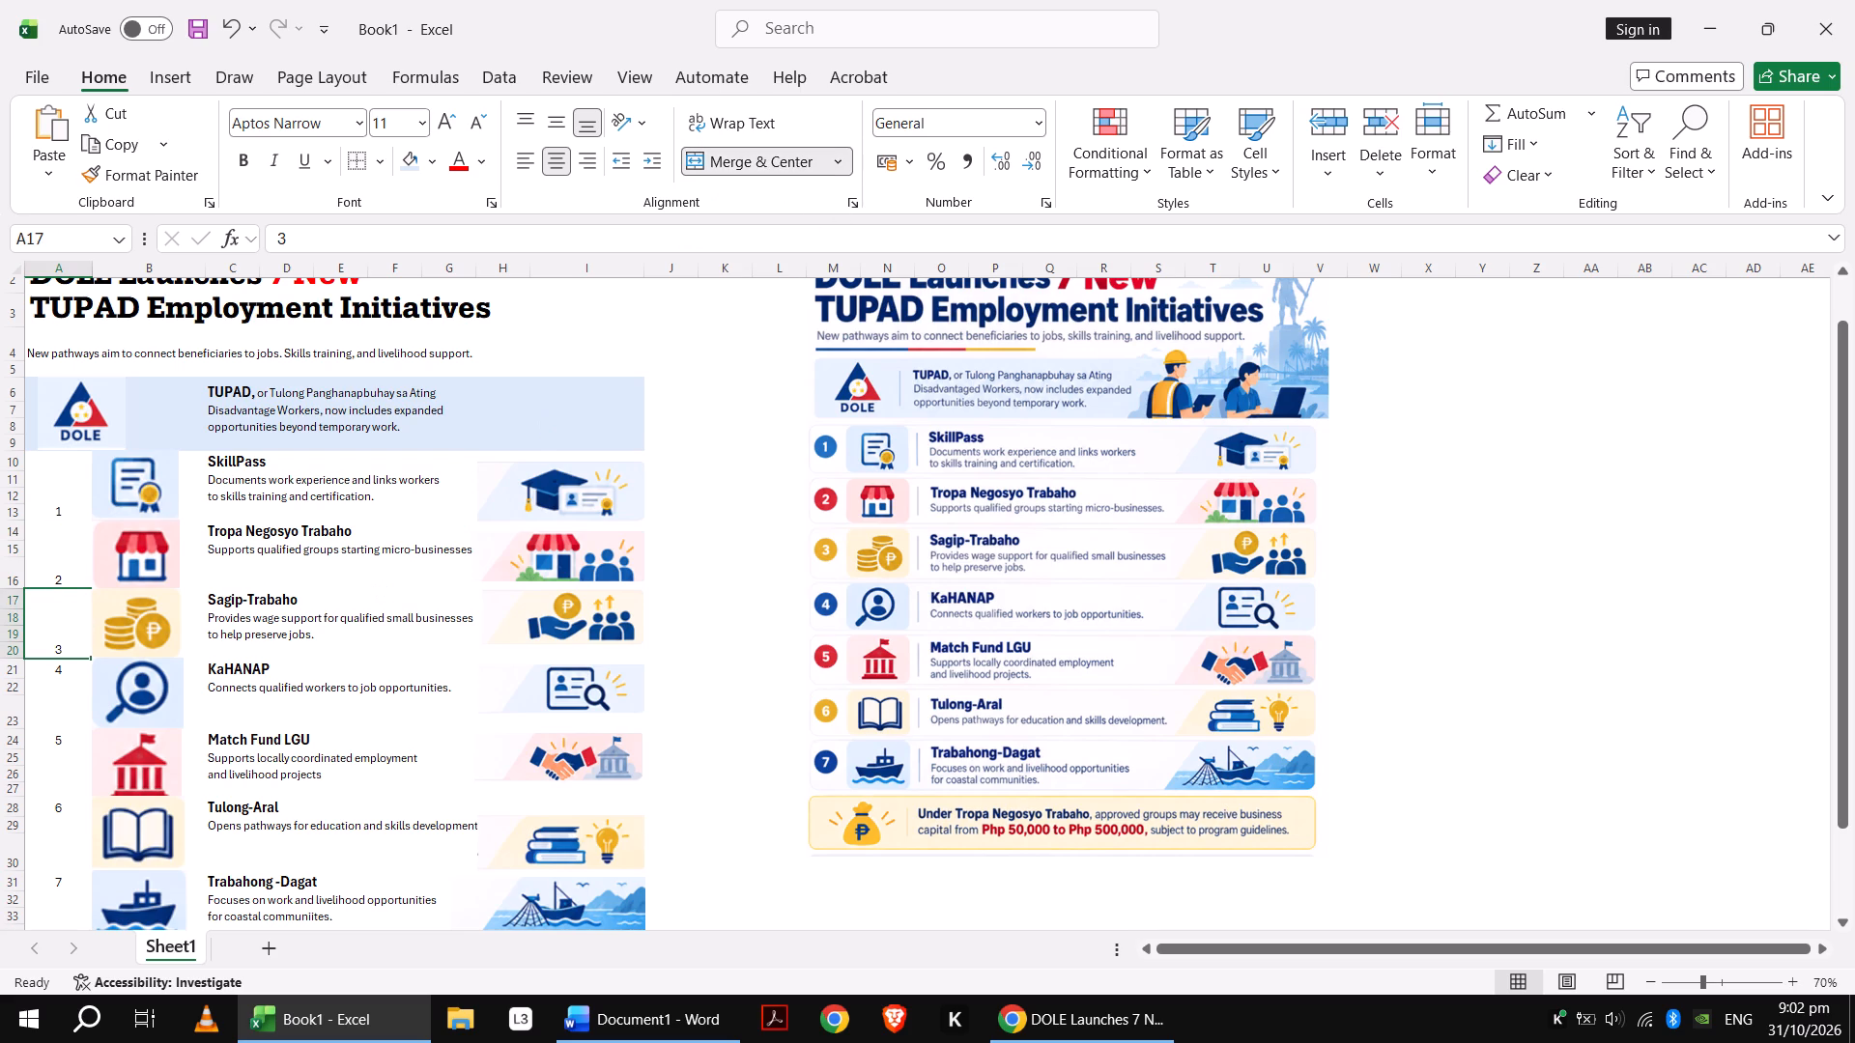
Merge and center the number 4 over A21:A23 and middle-align it beside the KaHANAP icon.
{"action": "scroll", "coordinate": [243, 613], "scroll_direction": "down", "scroll_amount": 1}
{"action": "left_click_drag", "start_coordinate": [57, 618], "coordinate": [79, 661]}
{"action": "left_click", "coordinate": [768, 170]}
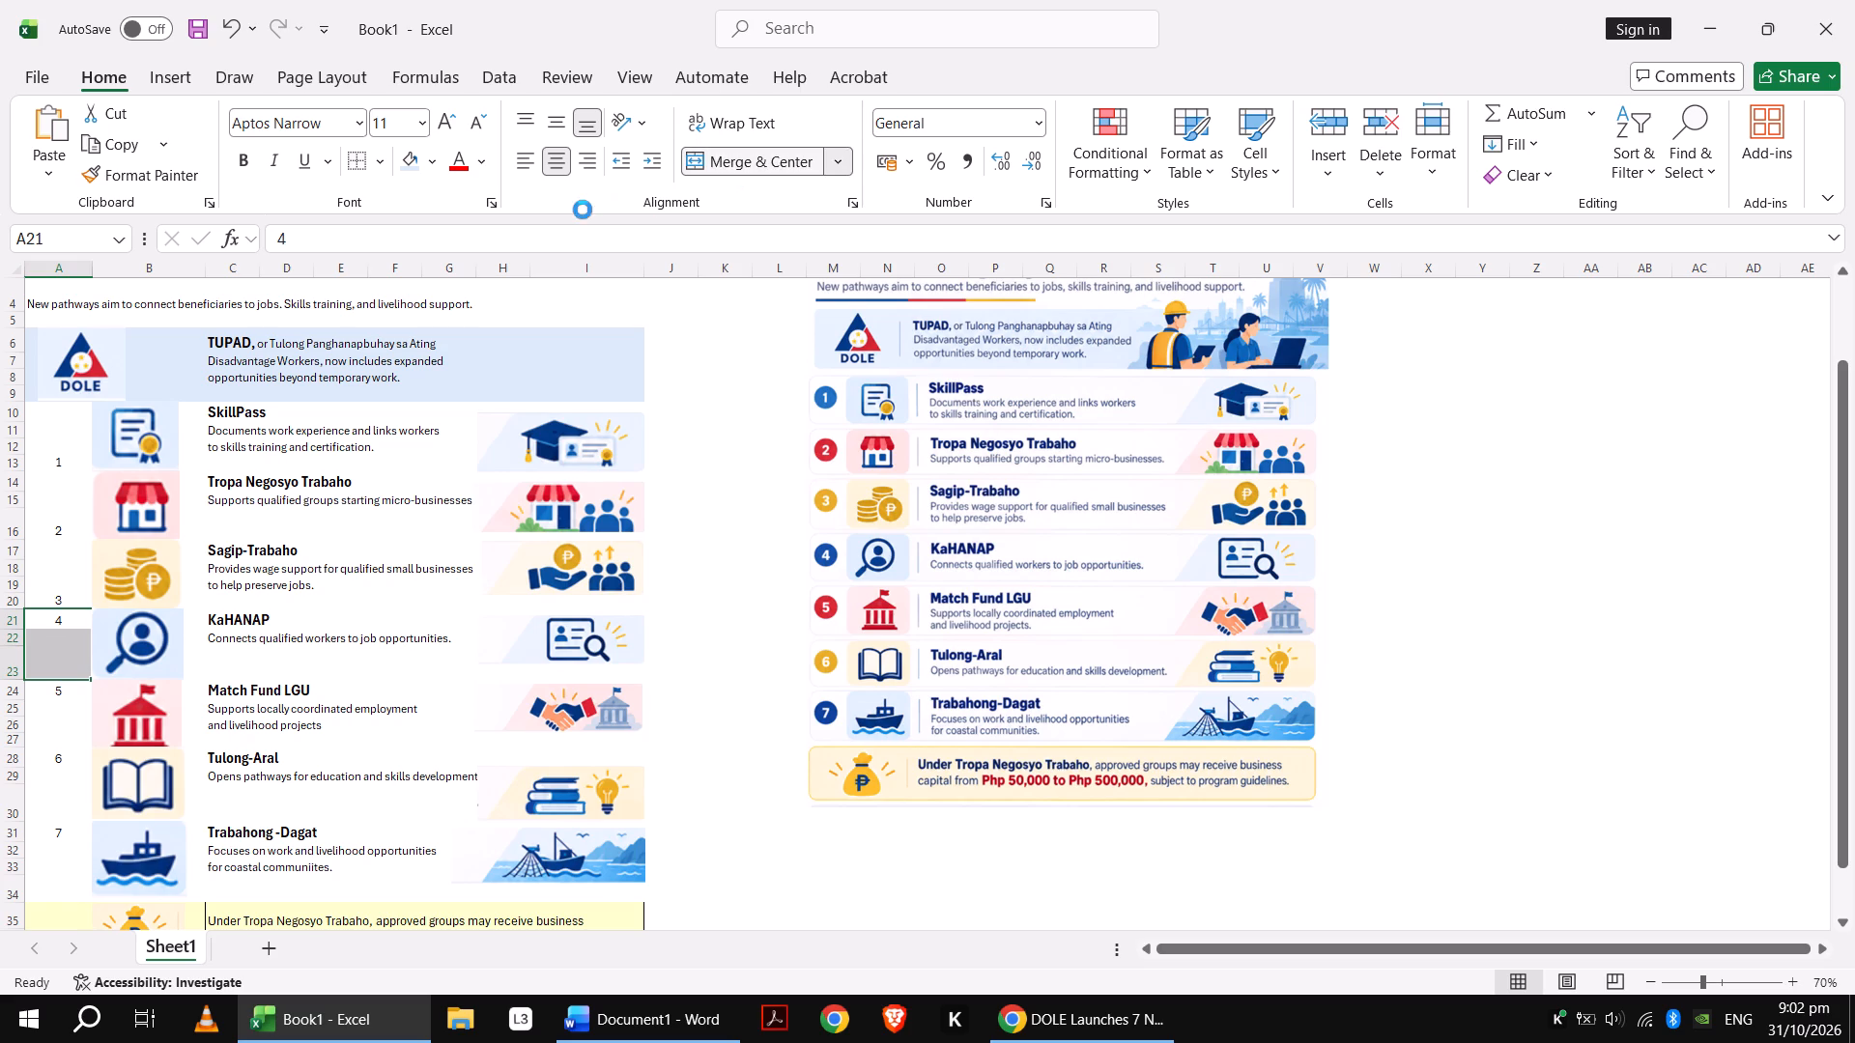
{"action": "left_click", "coordinate": [557, 129]}
Merge and center the numbers 5, 6 and 7 over their initiatives' rows: A24:A27, A28:A30 and A31:A34.
{"action": "scroll", "coordinate": [165, 486], "scroll_direction": "down", "scroll_amount": 1}
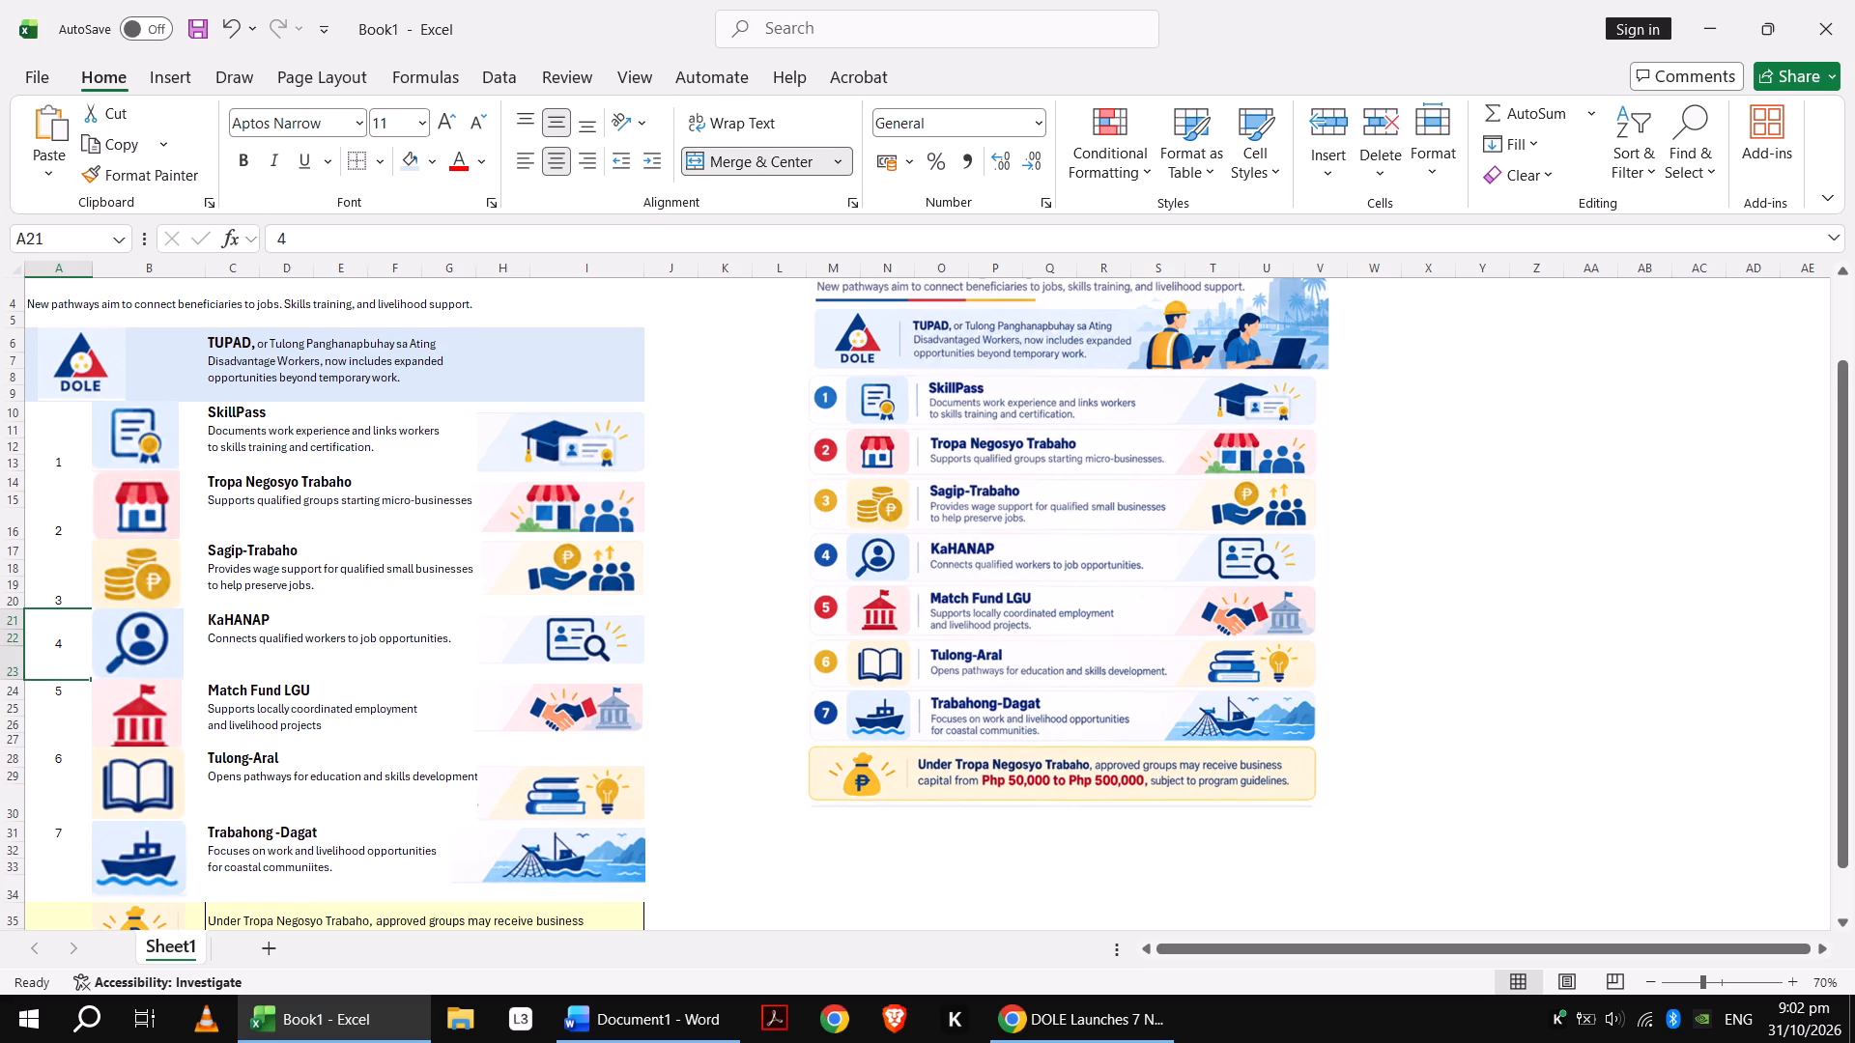
{"action": "left_click_drag", "start_coordinate": [65, 639], "coordinate": [89, 692]}
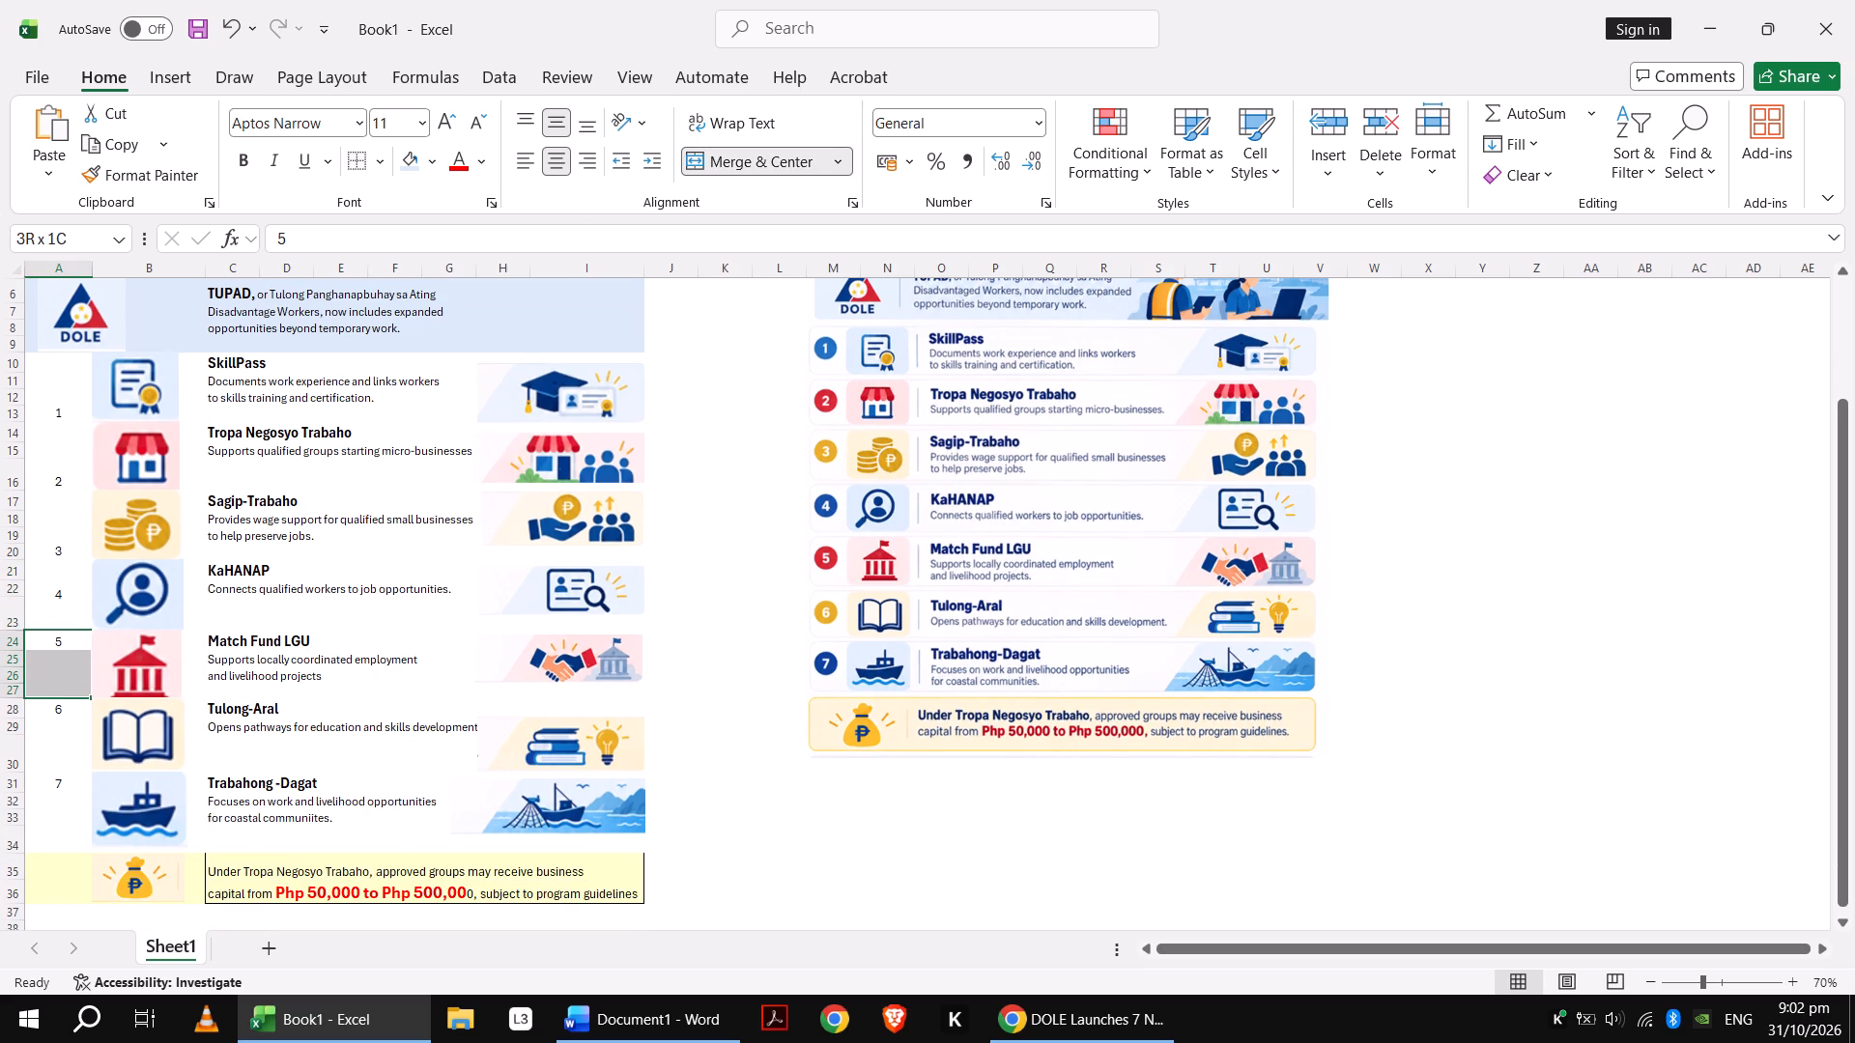
{"action": "left_click_drag", "start_coordinate": [89, 692], "coordinate": [88, 692]}
{"action": "left_click", "coordinate": [796, 170]}
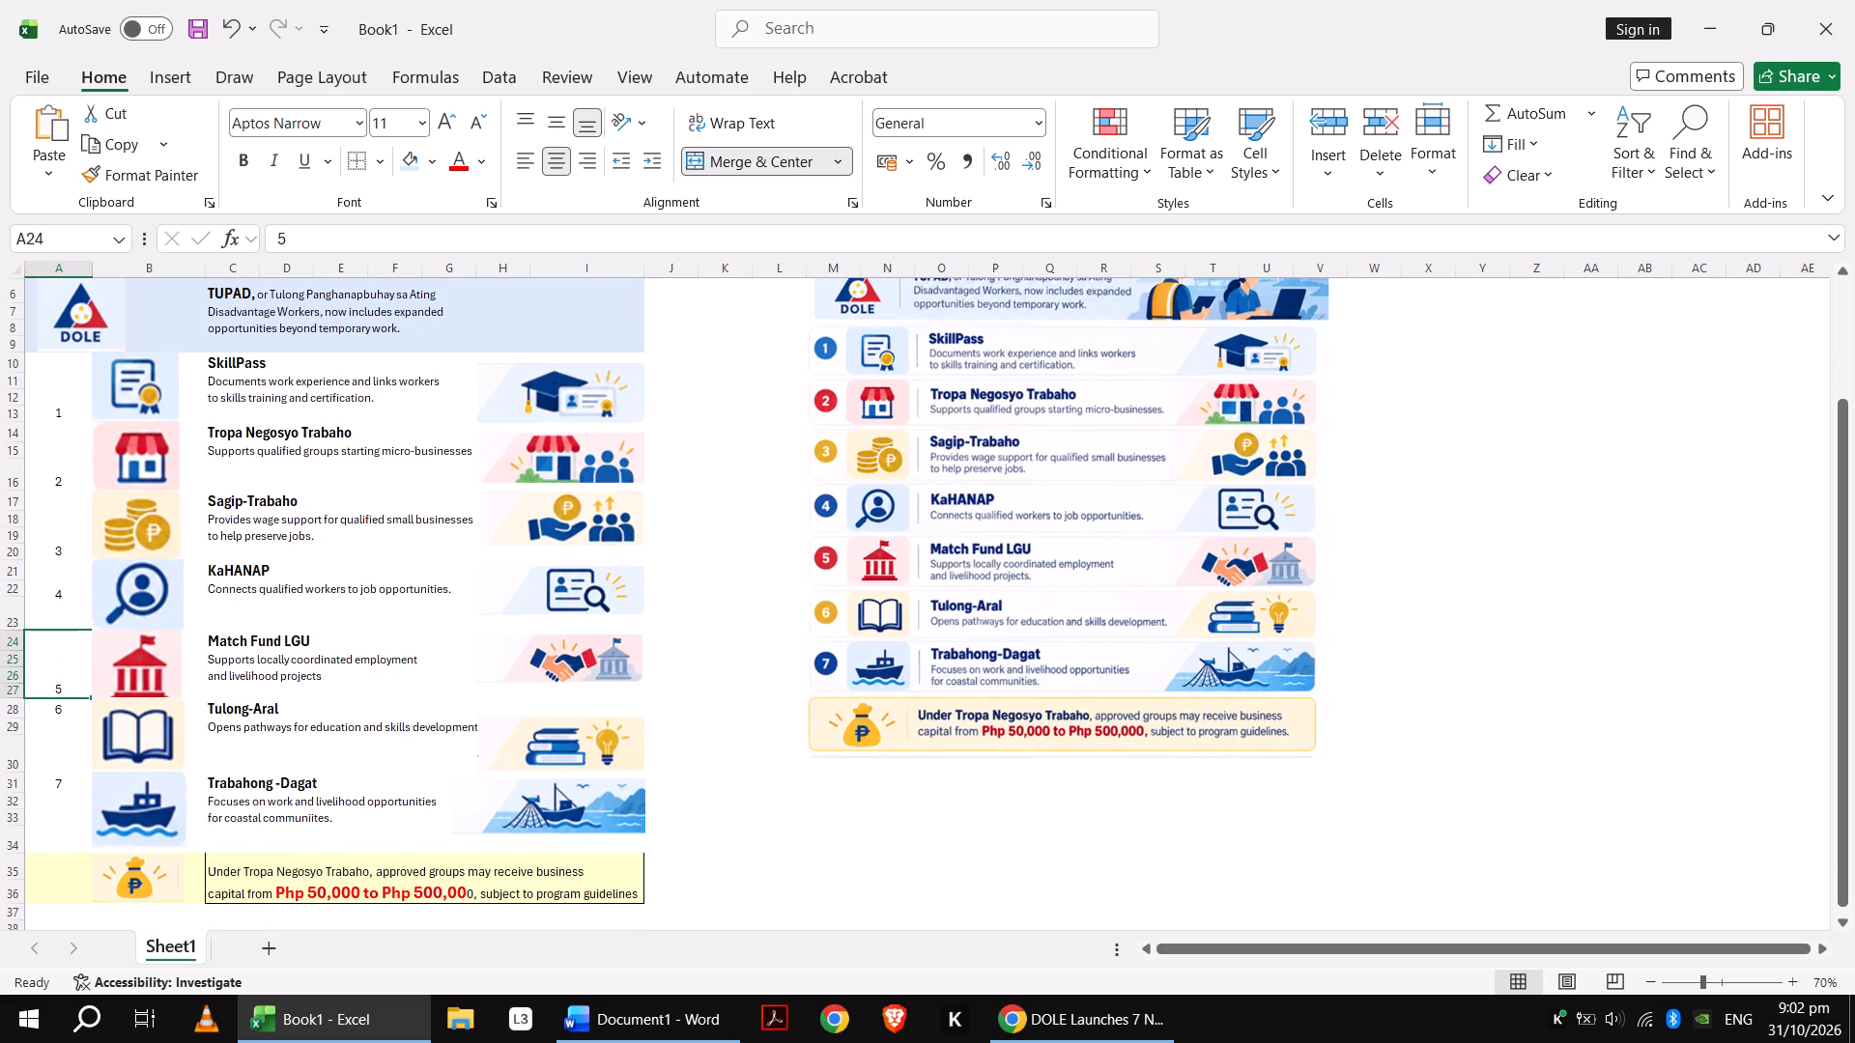
{"action": "left_click_drag", "start_coordinate": [66, 710], "coordinate": [87, 750]}
{"action": "left_click", "coordinate": [753, 155]}
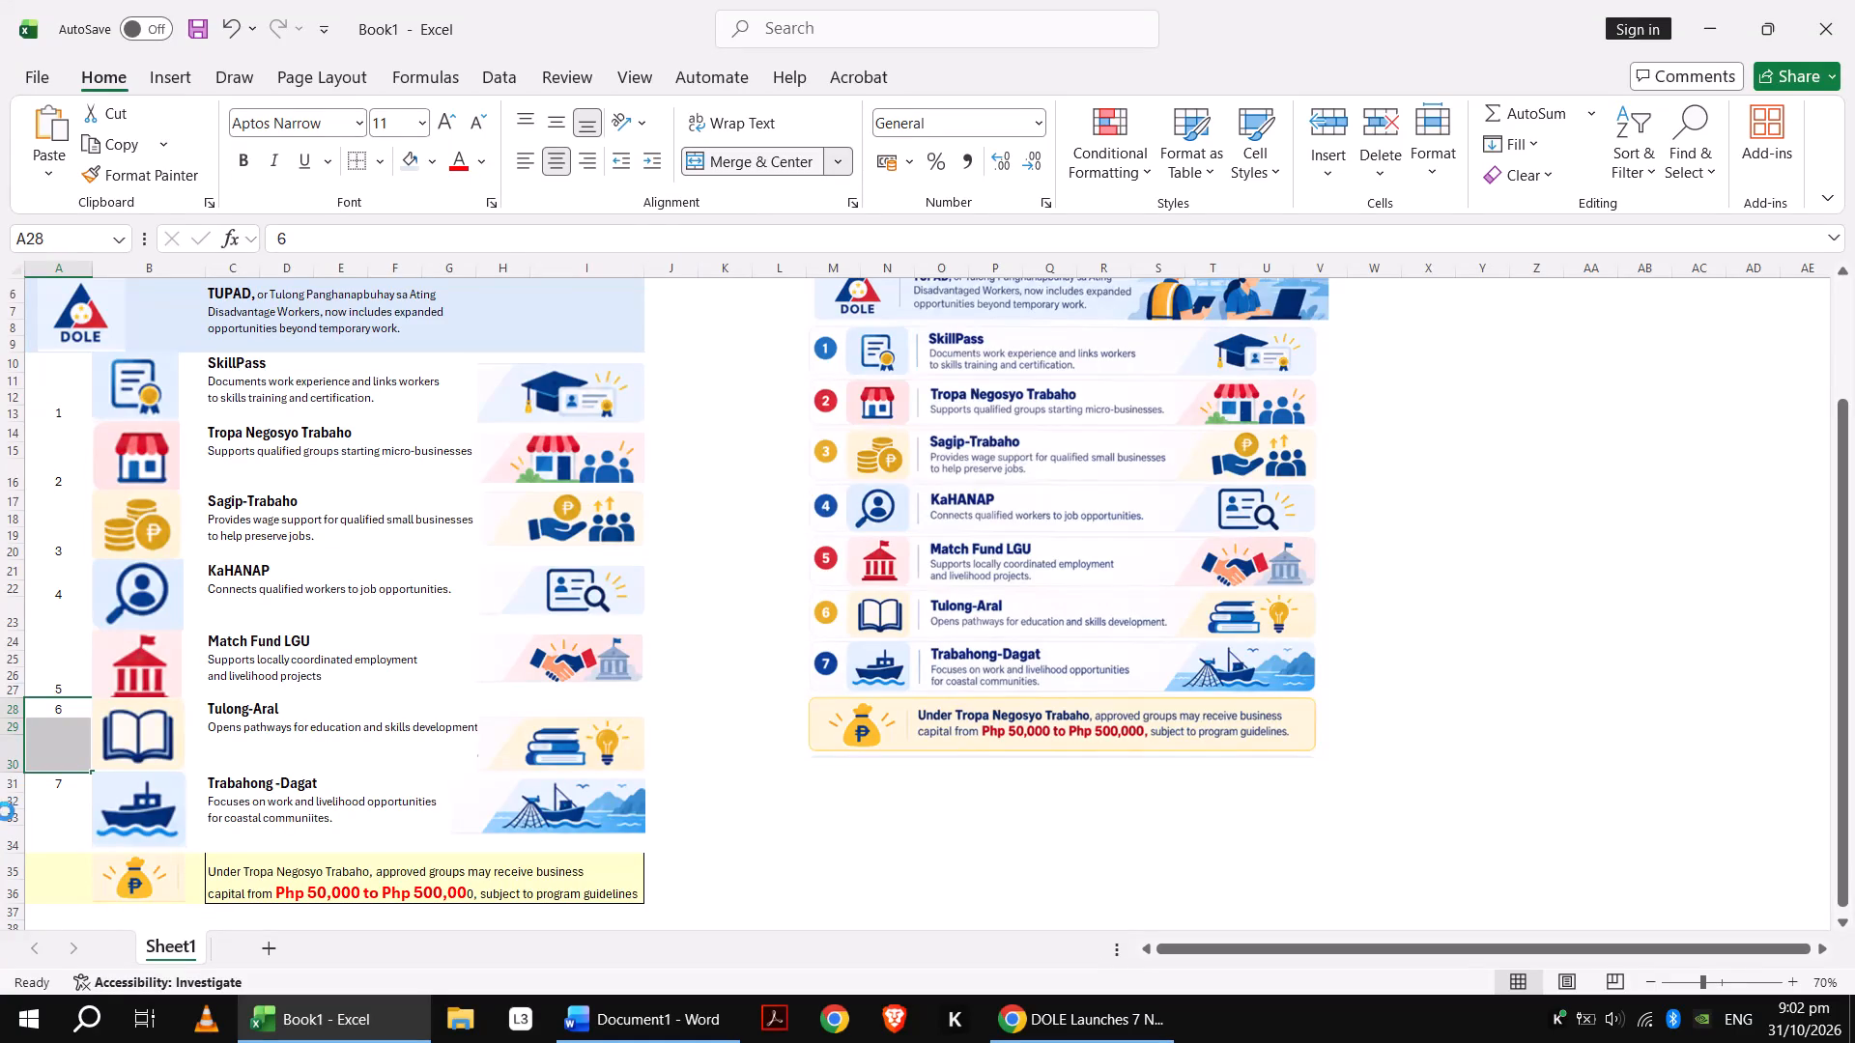
{"action": "left_click_drag", "start_coordinate": [40, 780], "coordinate": [65, 824]}
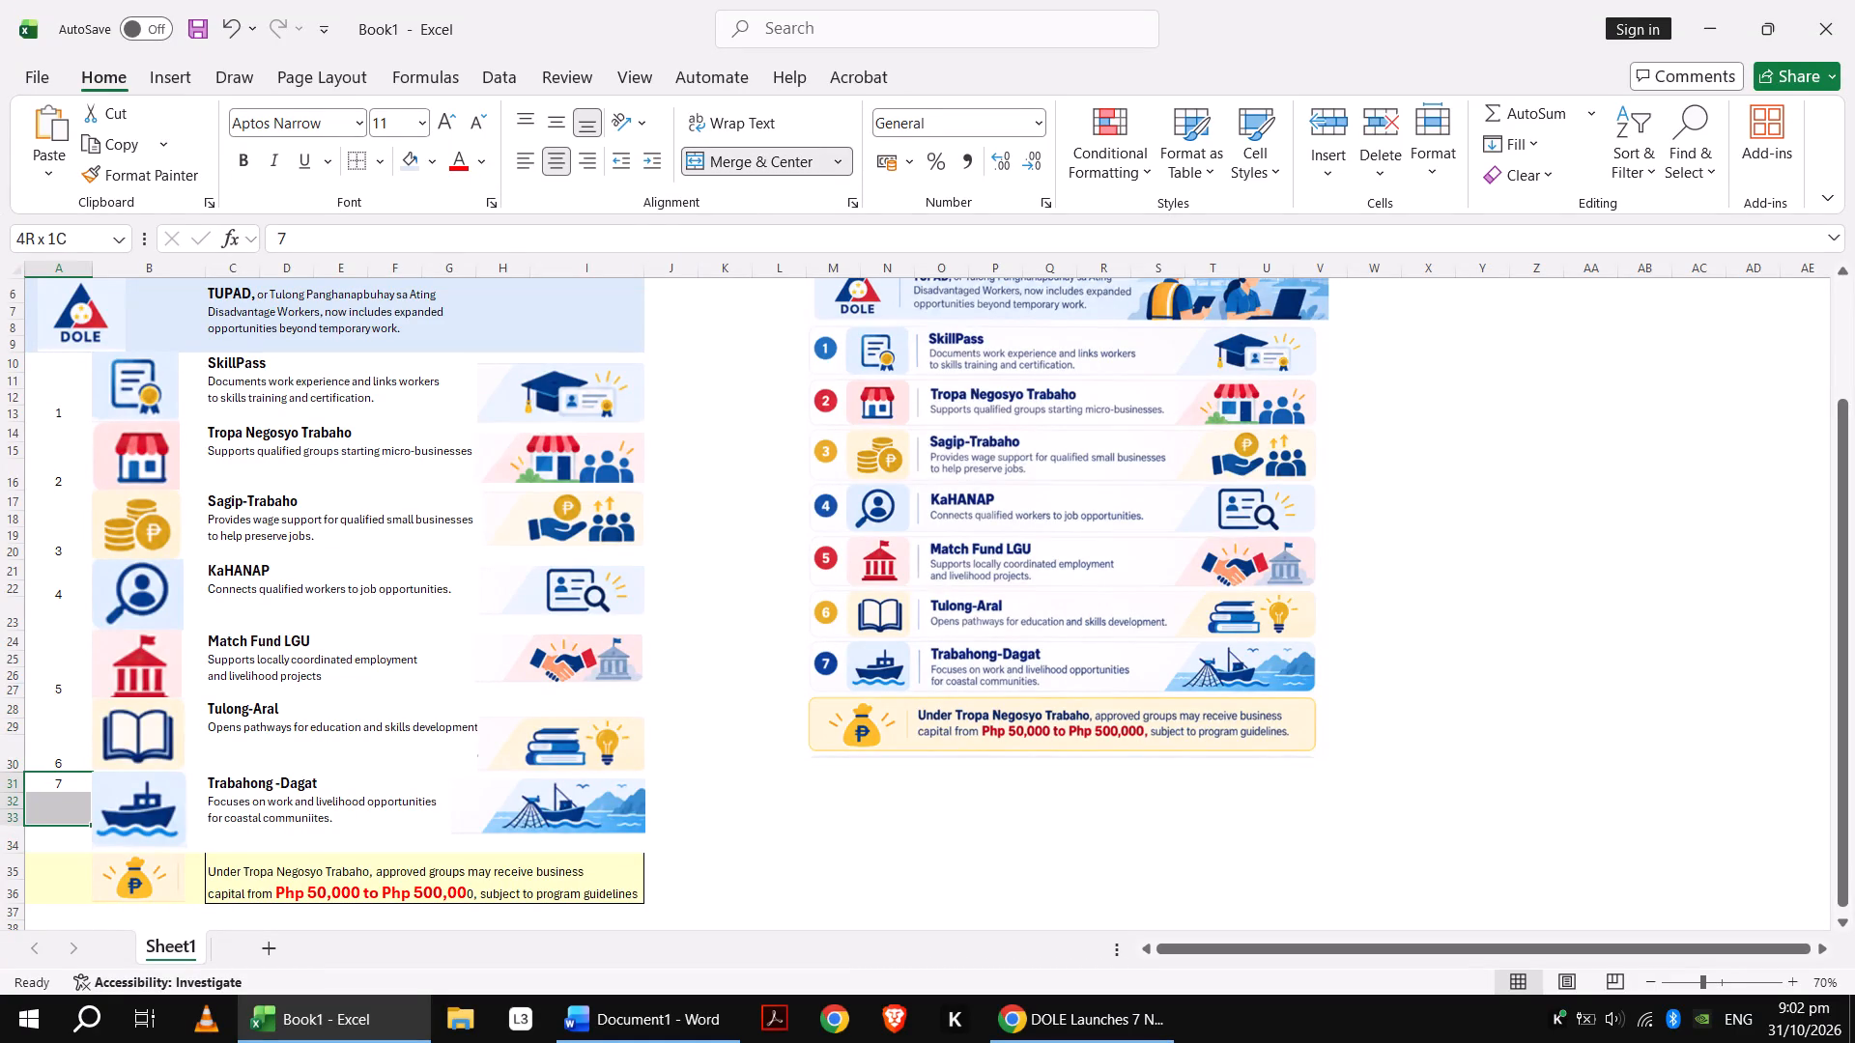
{"action": "left_click_drag", "start_coordinate": [65, 824], "coordinate": [65, 832]}
{"action": "left_click", "coordinate": [786, 167]}
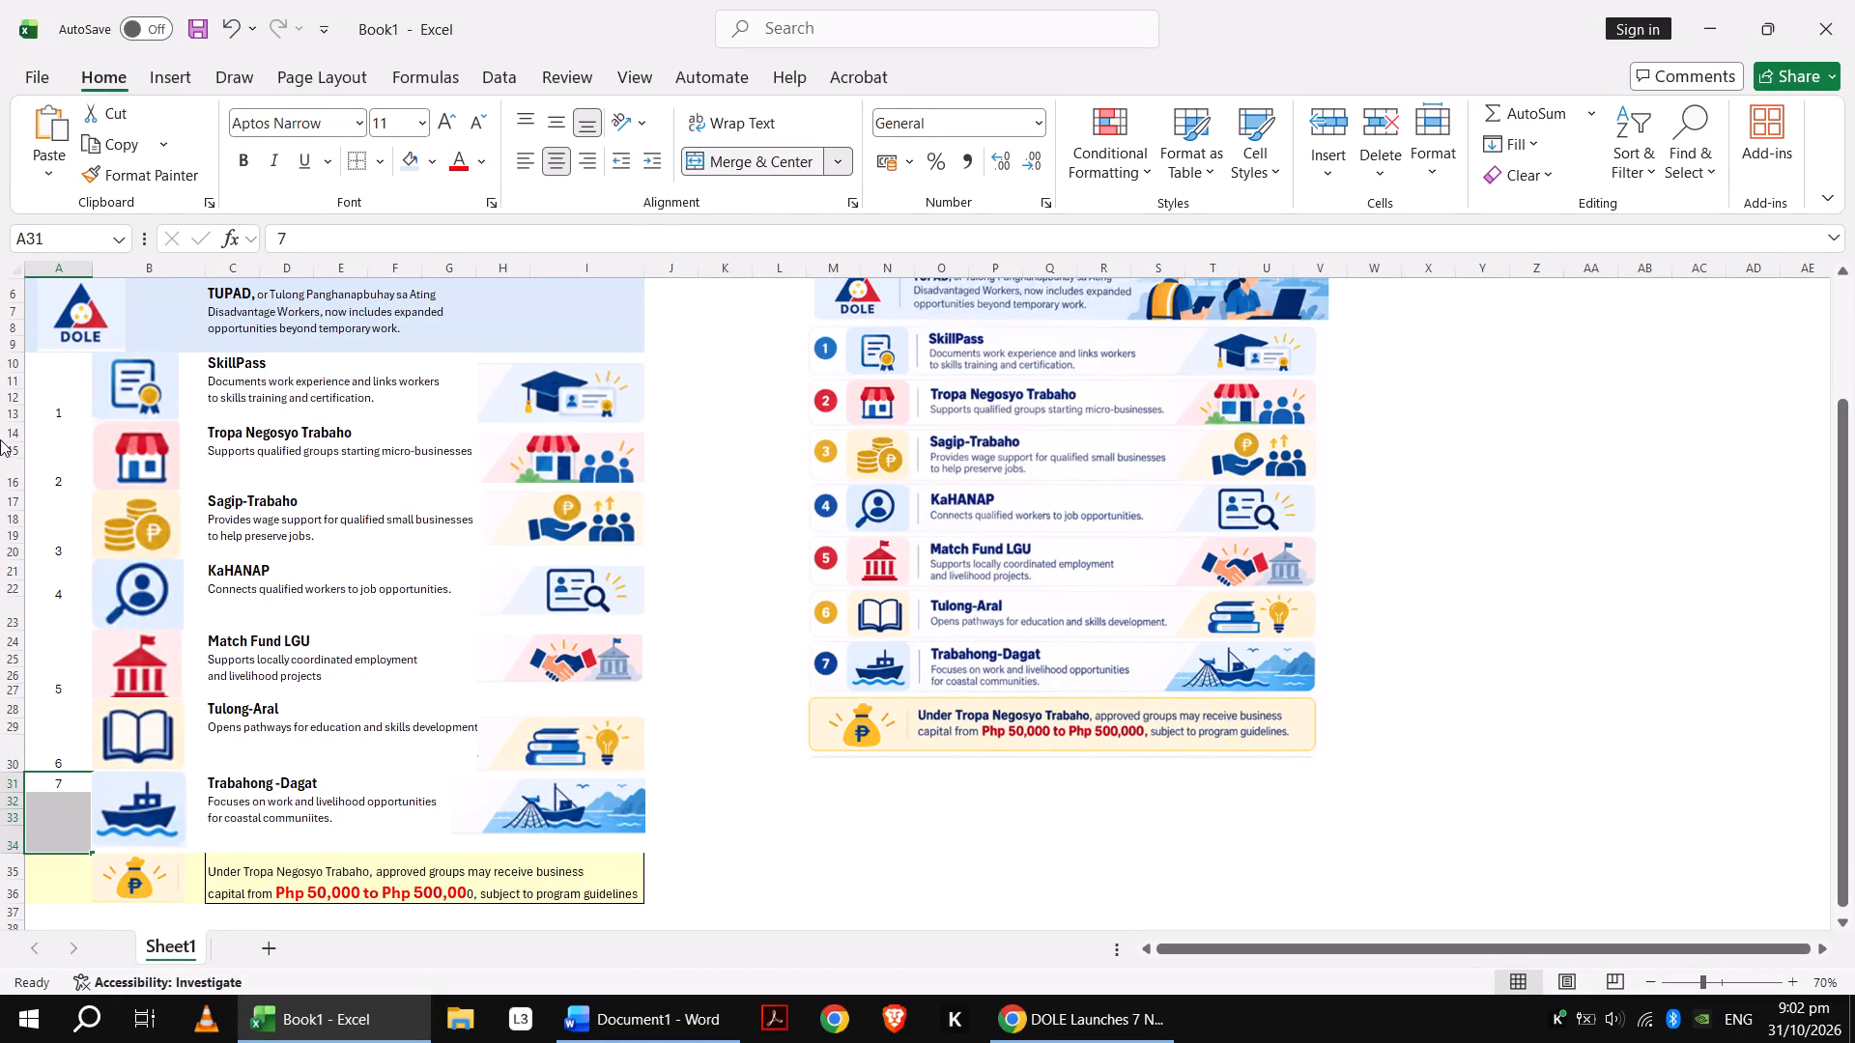
Middle-align all the initiative numbers 1 to 7 vertically in their merged column A cells.
{"action": "left_click_drag", "start_coordinate": [55, 375], "coordinate": [82, 810]}
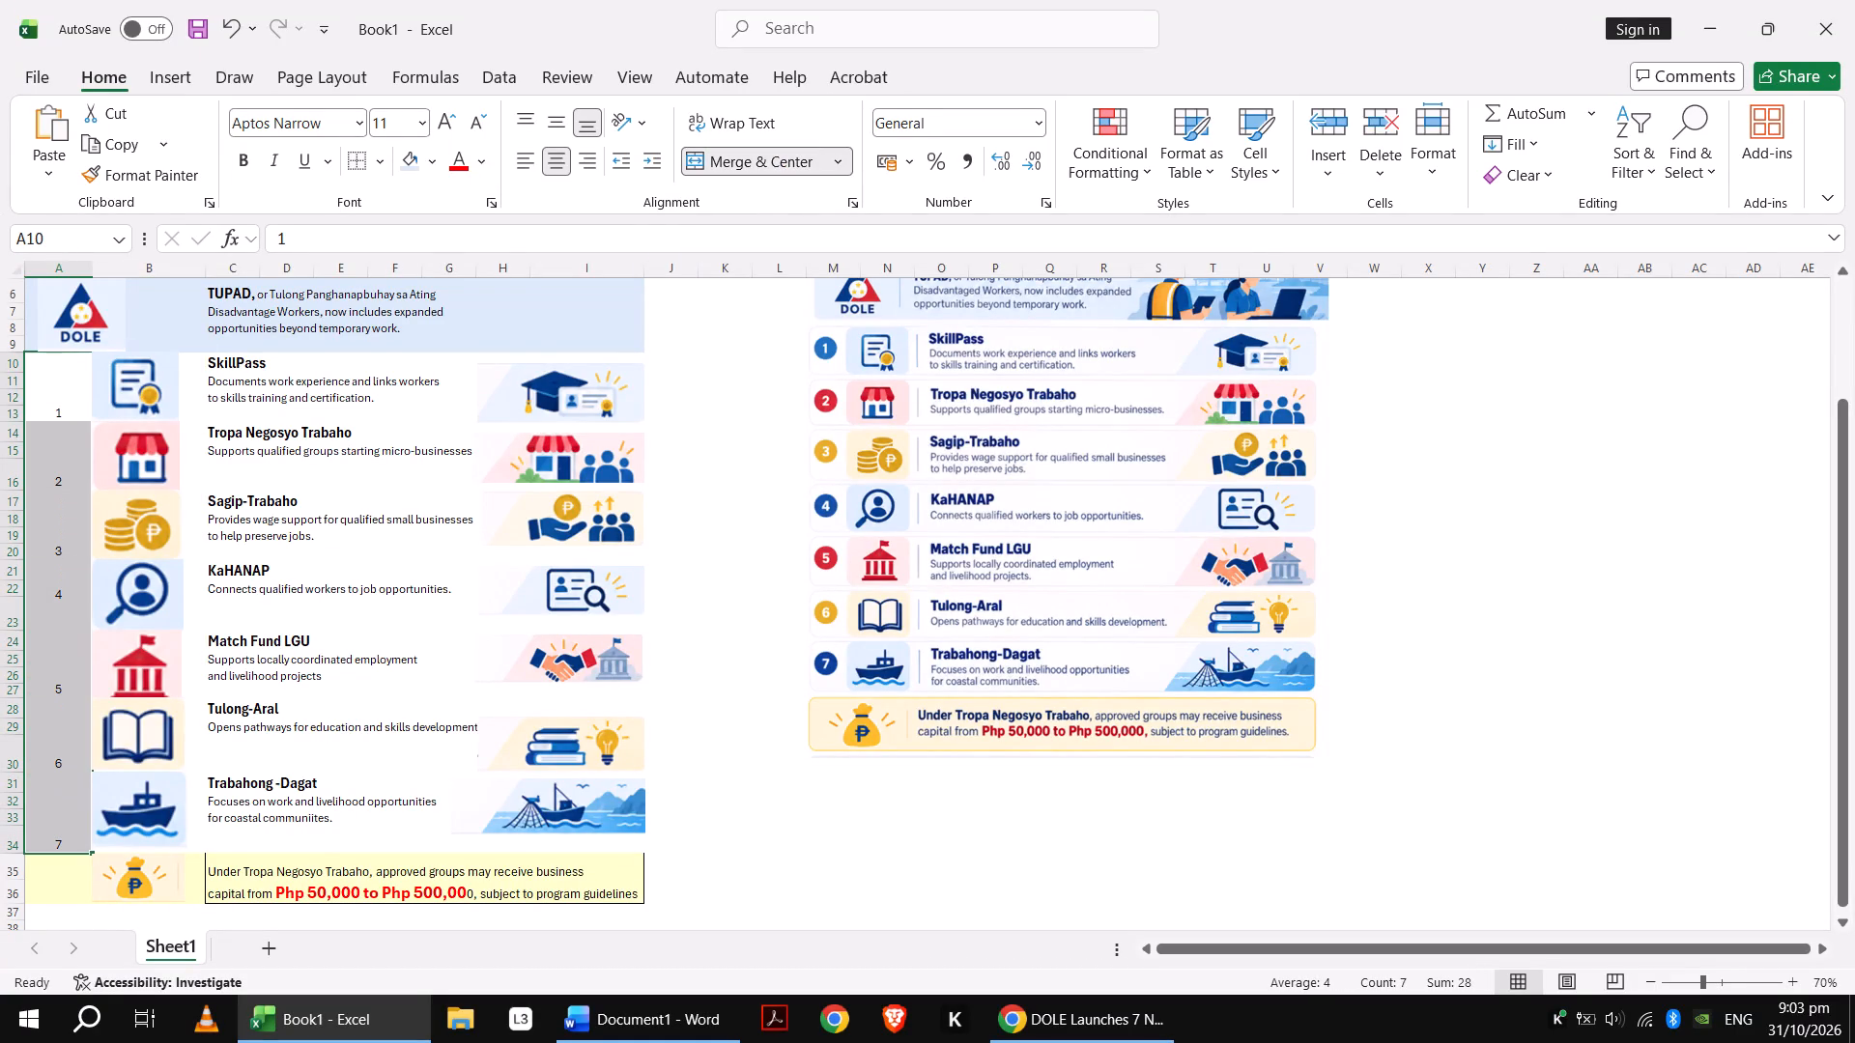
{"action": "left_click", "coordinate": [552, 109]}
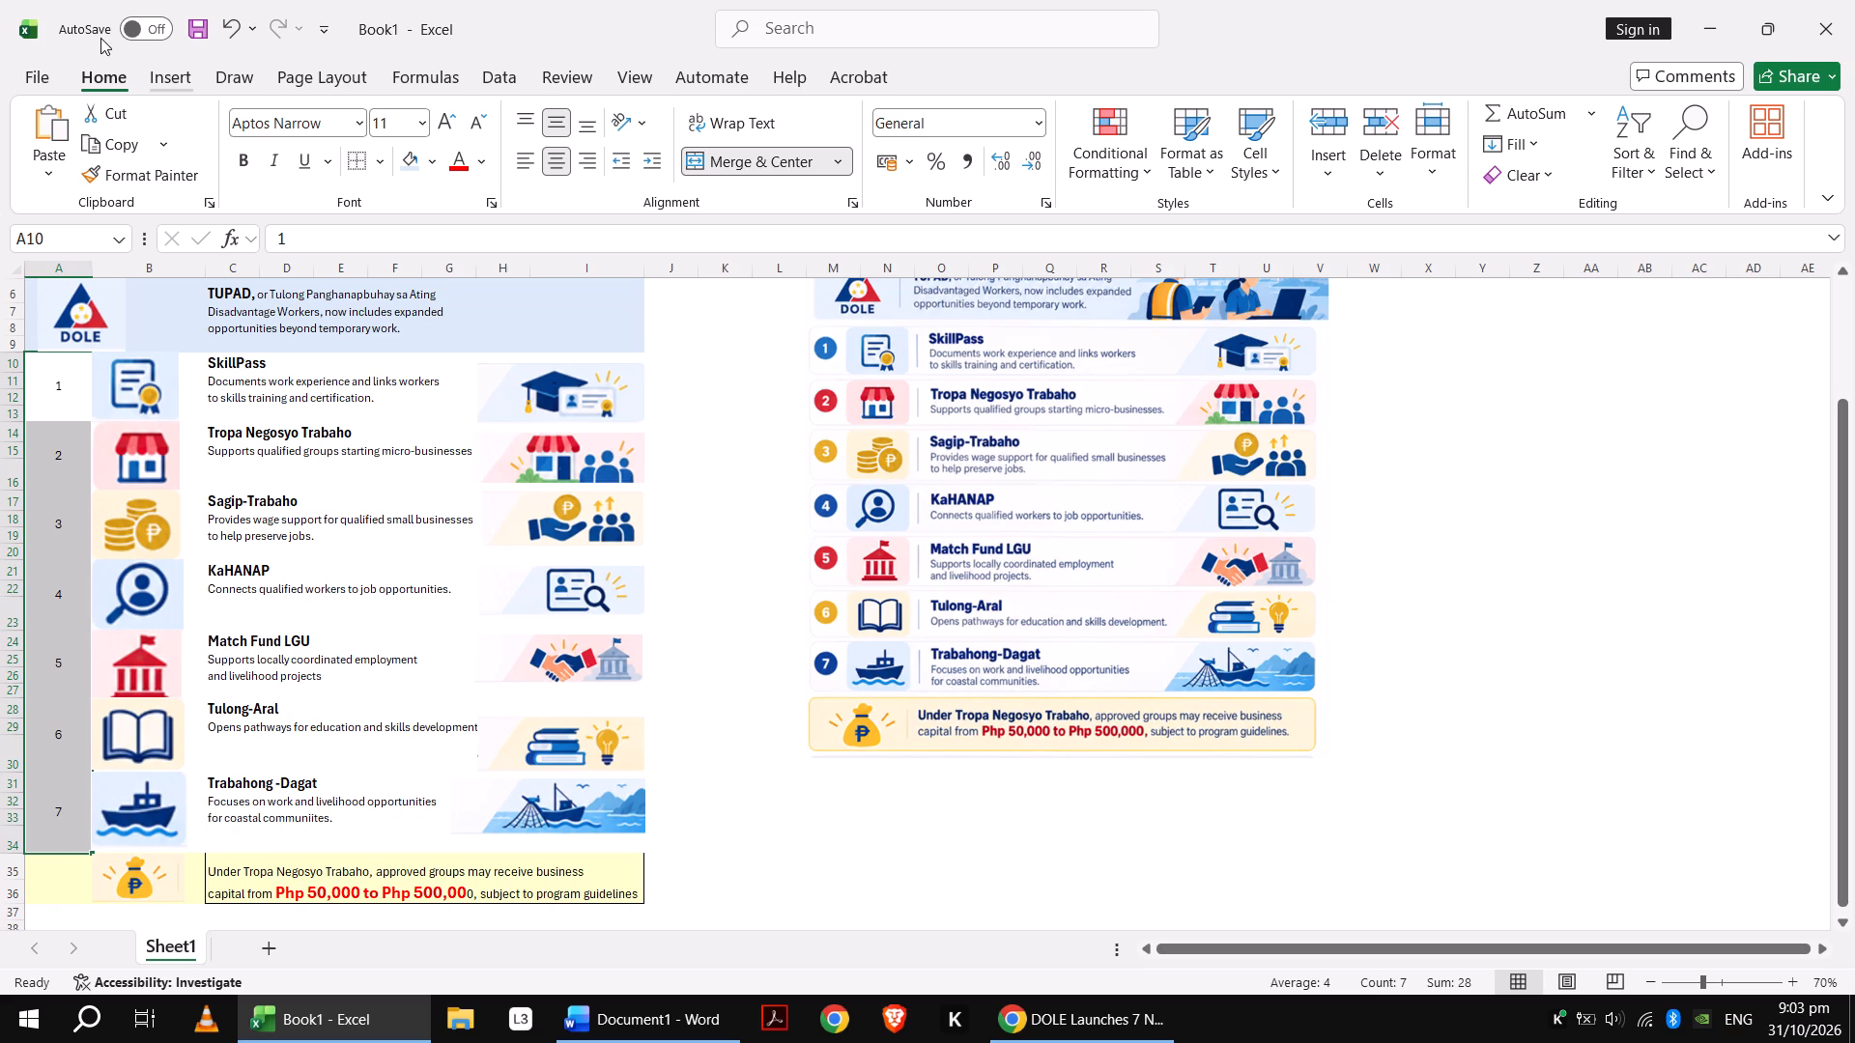
Make the initiative numbers 1 to 7 in column A bold and increase their font size to 20.
{"action": "left_click", "coordinate": [246, 159]}
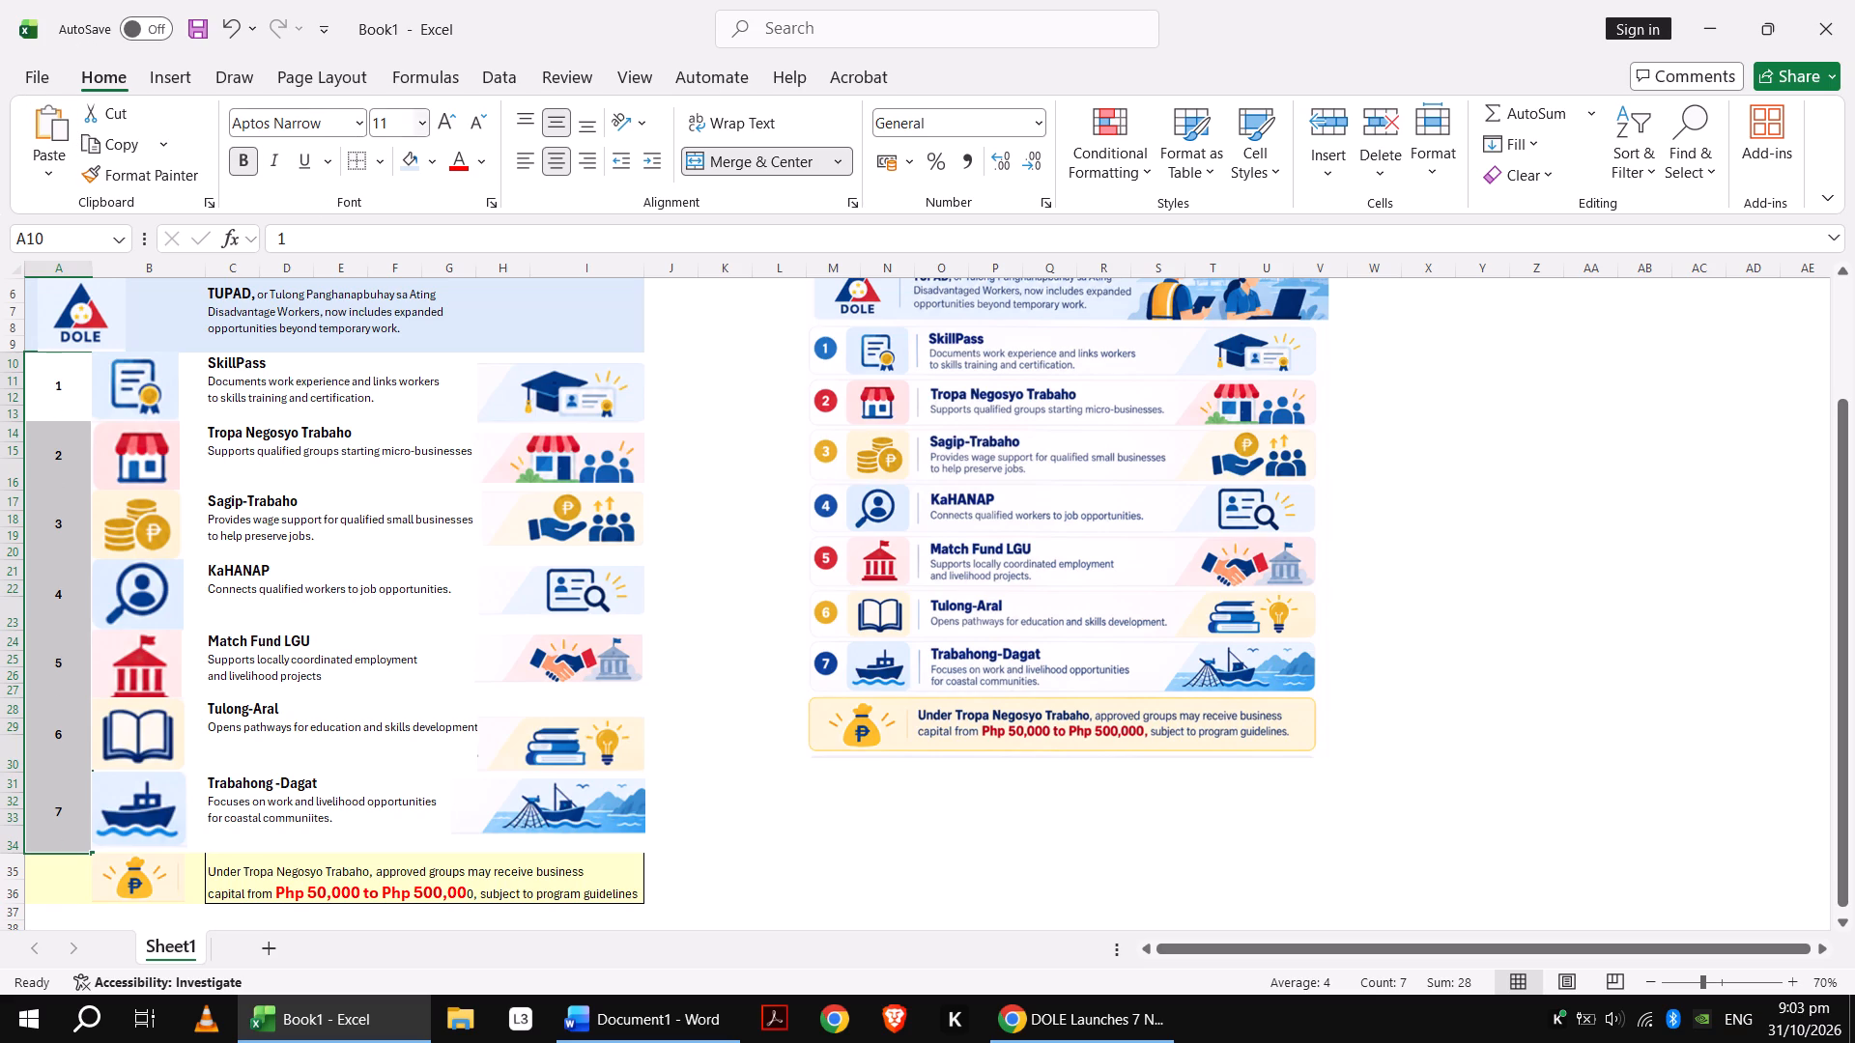
{"action": "left_click", "coordinate": [450, 122]}
{"action": "left_click", "coordinate": [450, 125]}
{"action": "double_click", "coordinate": [452, 124]}
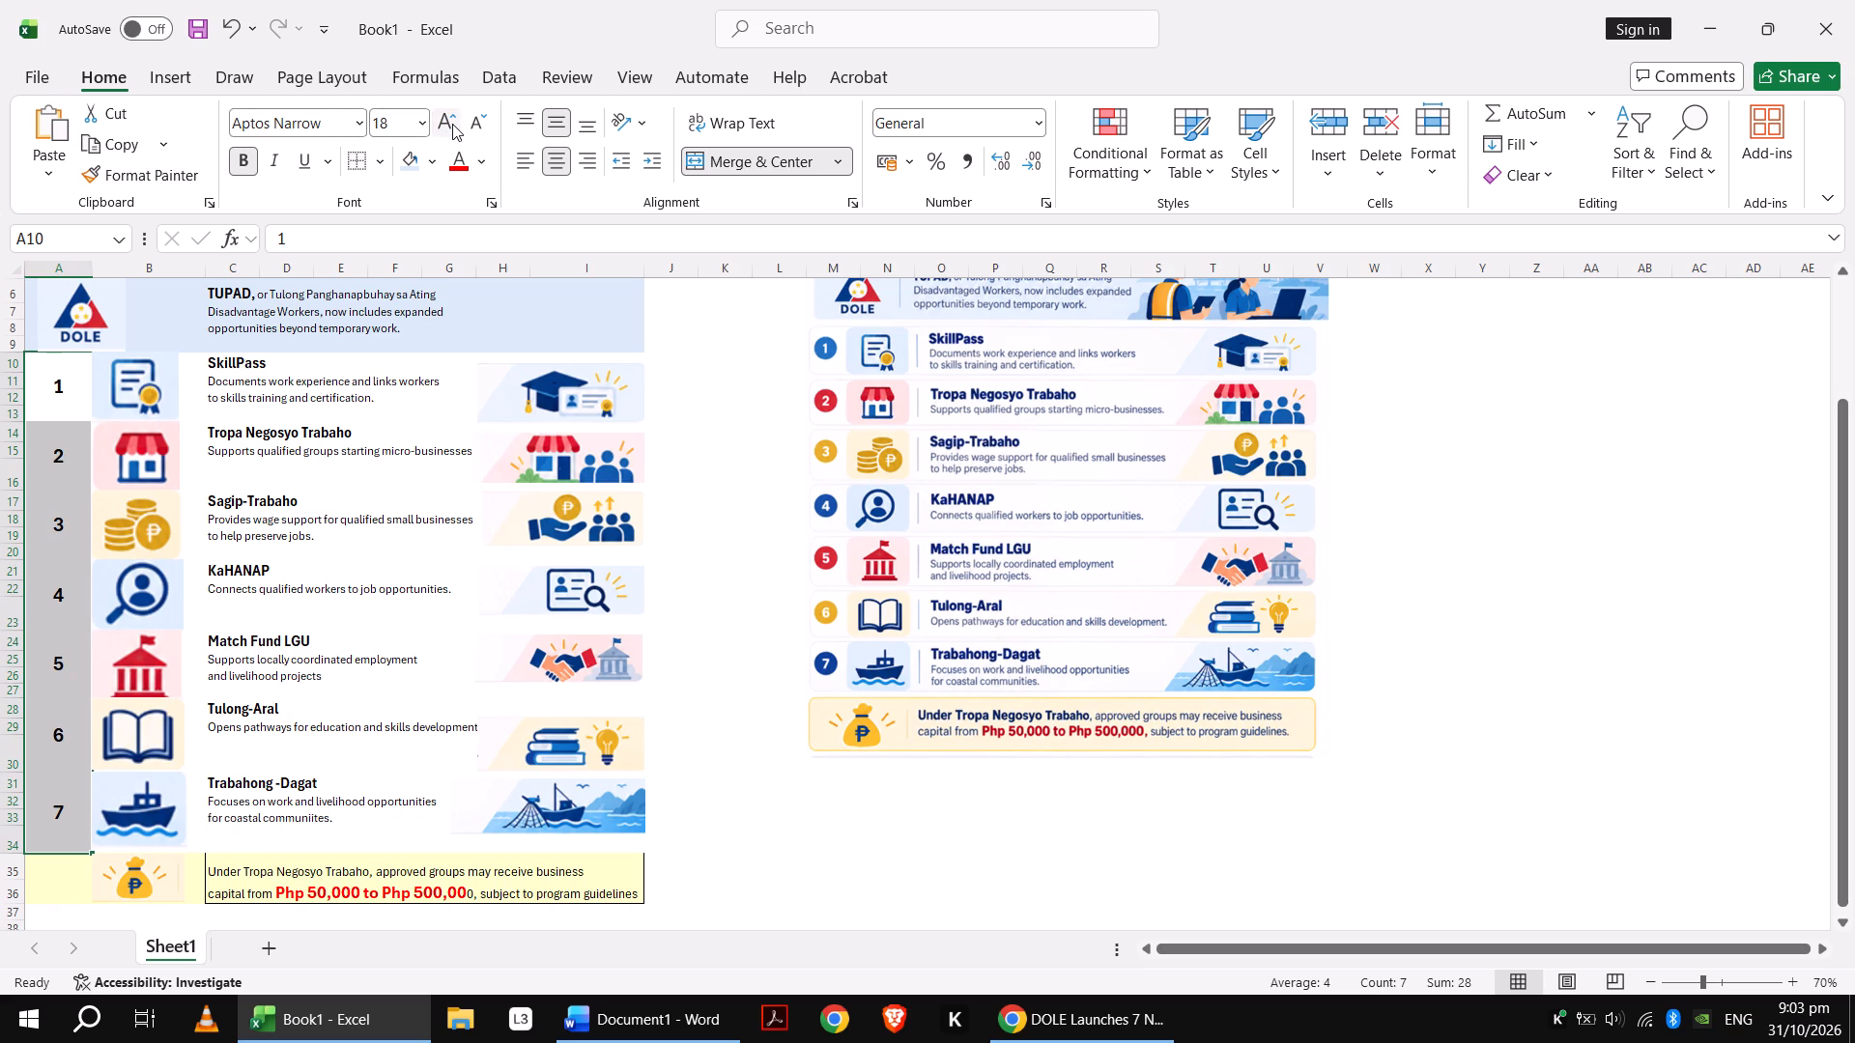
{"action": "left_click", "coordinate": [452, 124]}
Make the words "Under Tropa Negosyo Trabaho" in cell C35 bold.
{"action": "left_click", "coordinate": [1595, 441]}
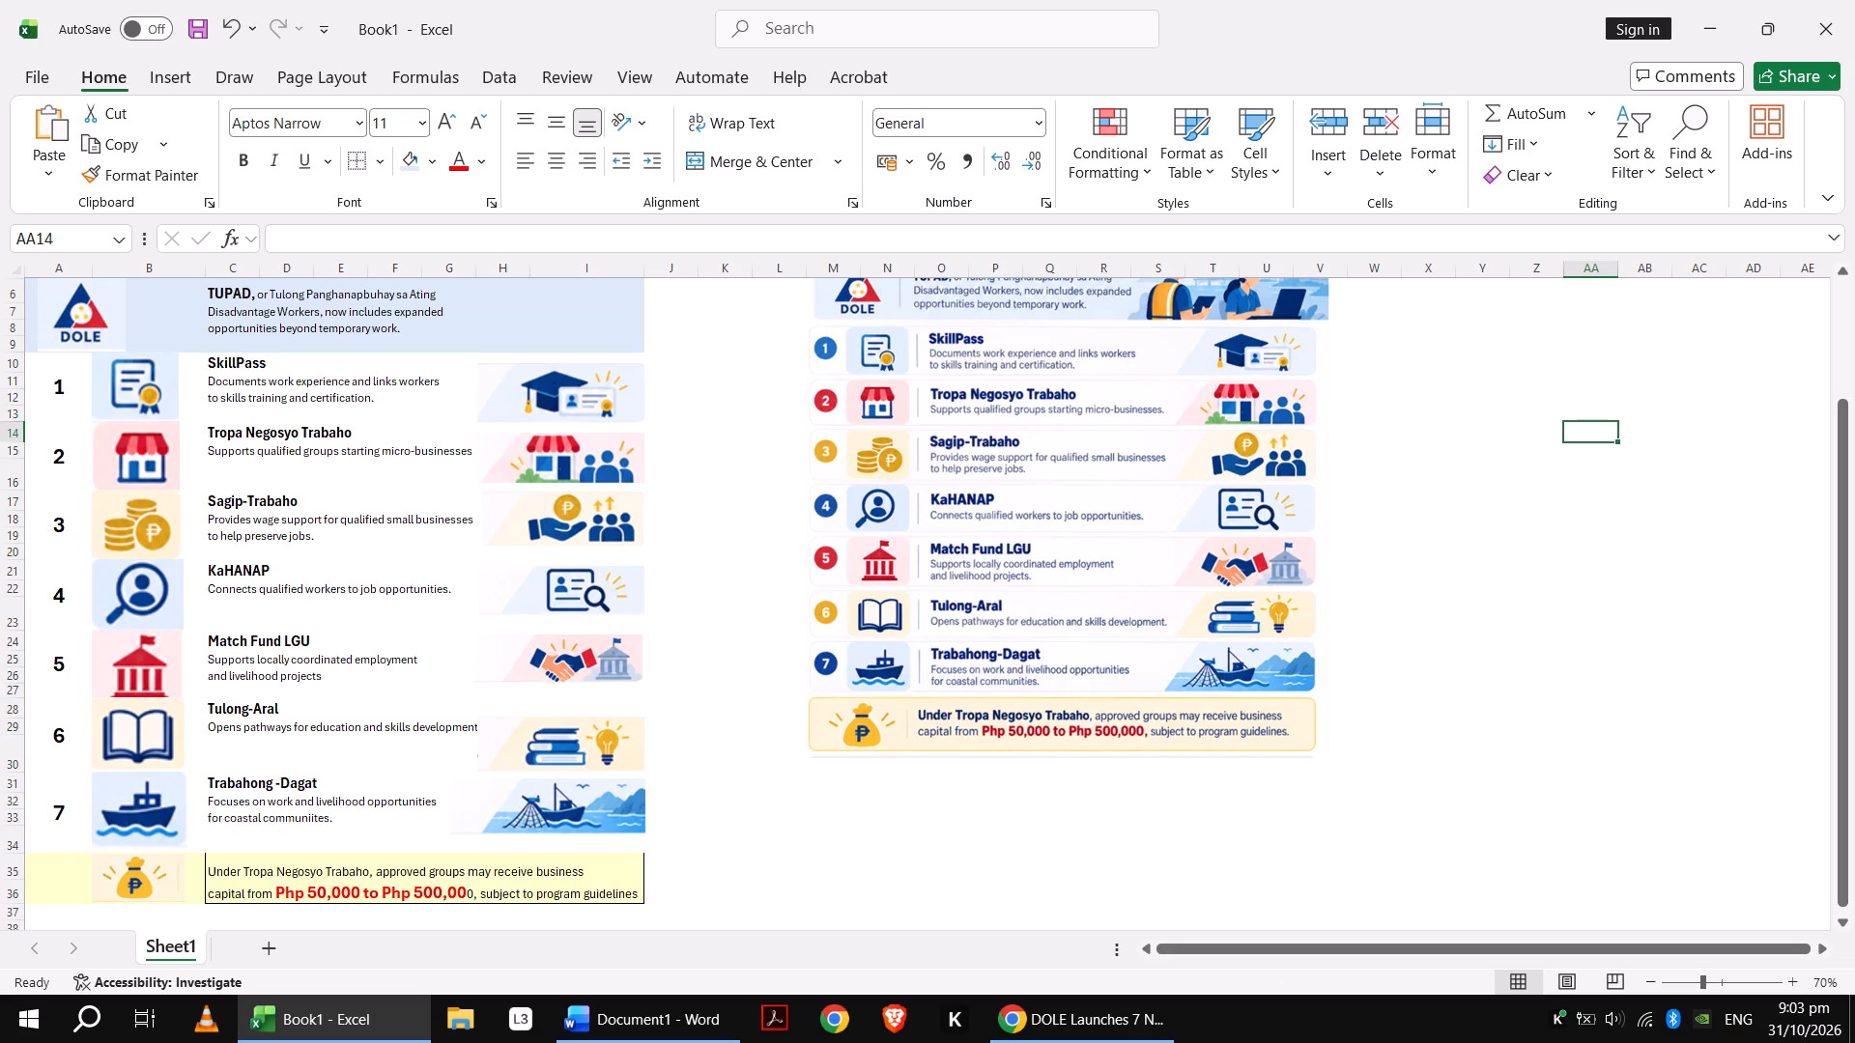
{"action": "scroll", "coordinate": [1594, 450], "scroll_direction": "down", "scroll_amount": 2}
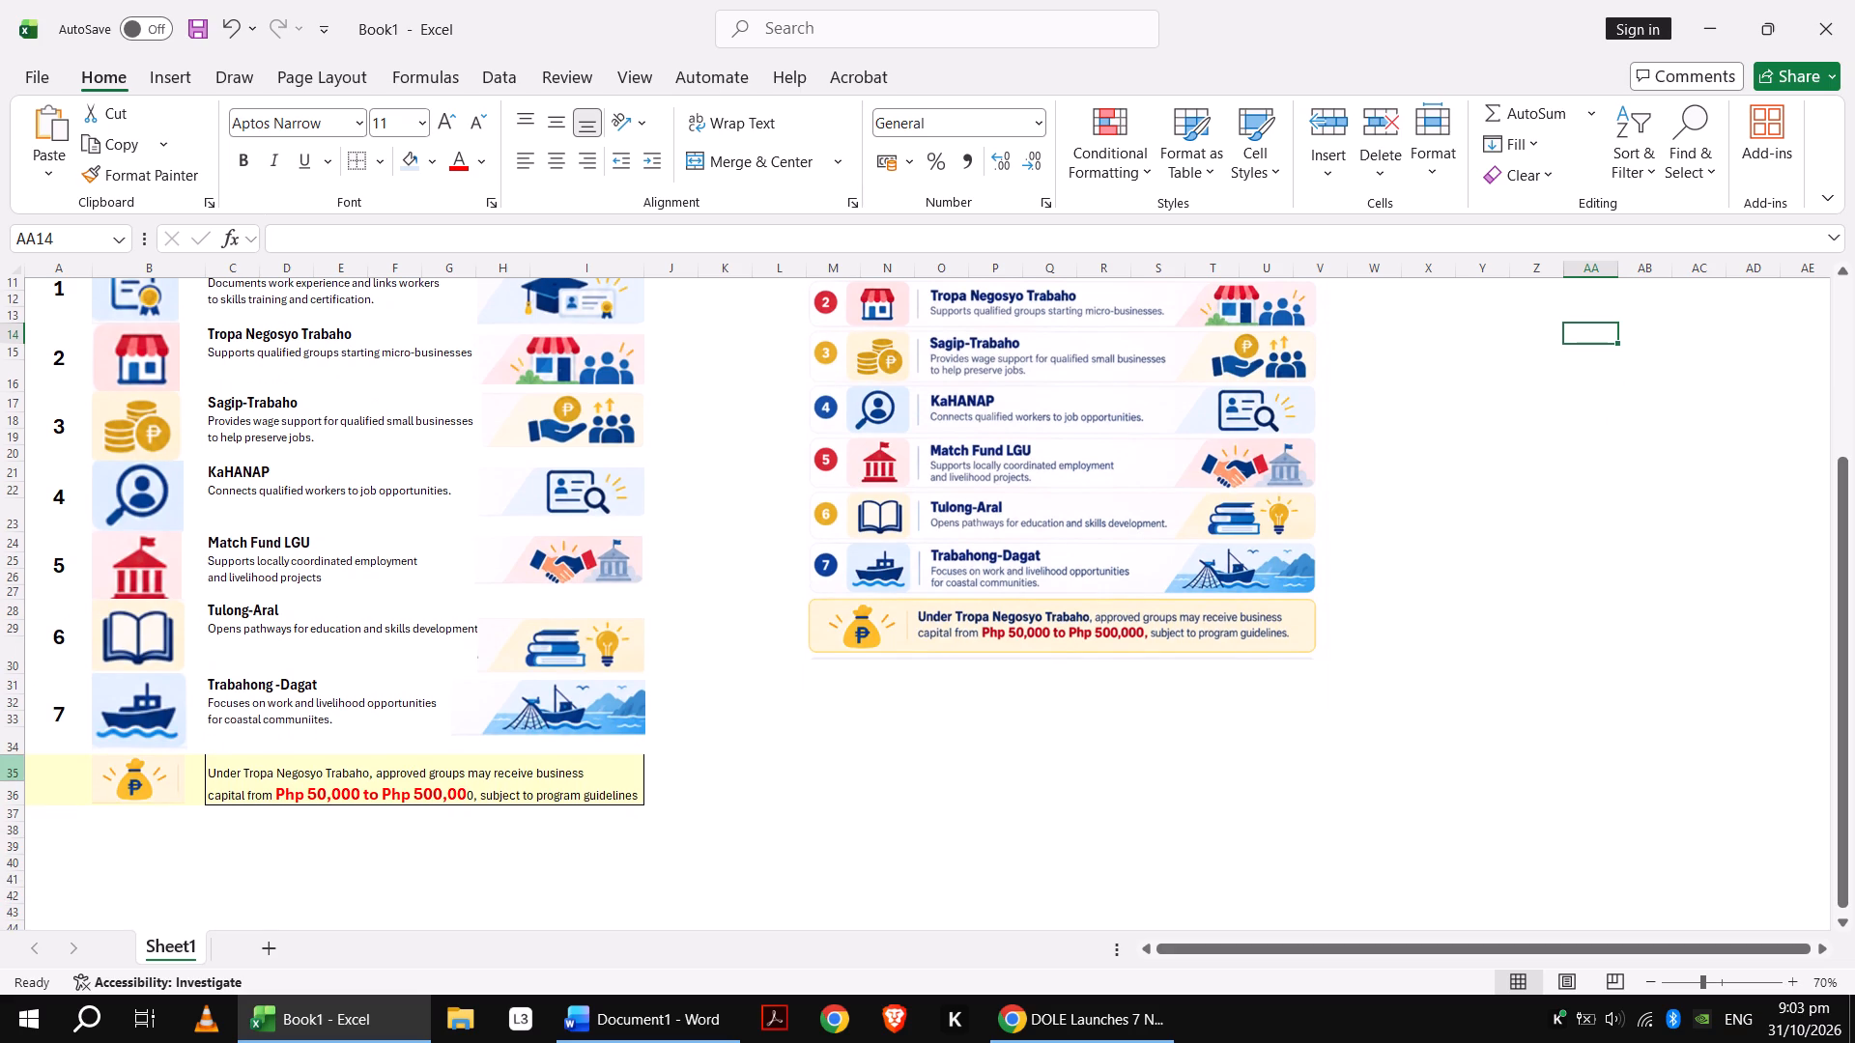
{"action": "left_click", "coordinate": [221, 777]}
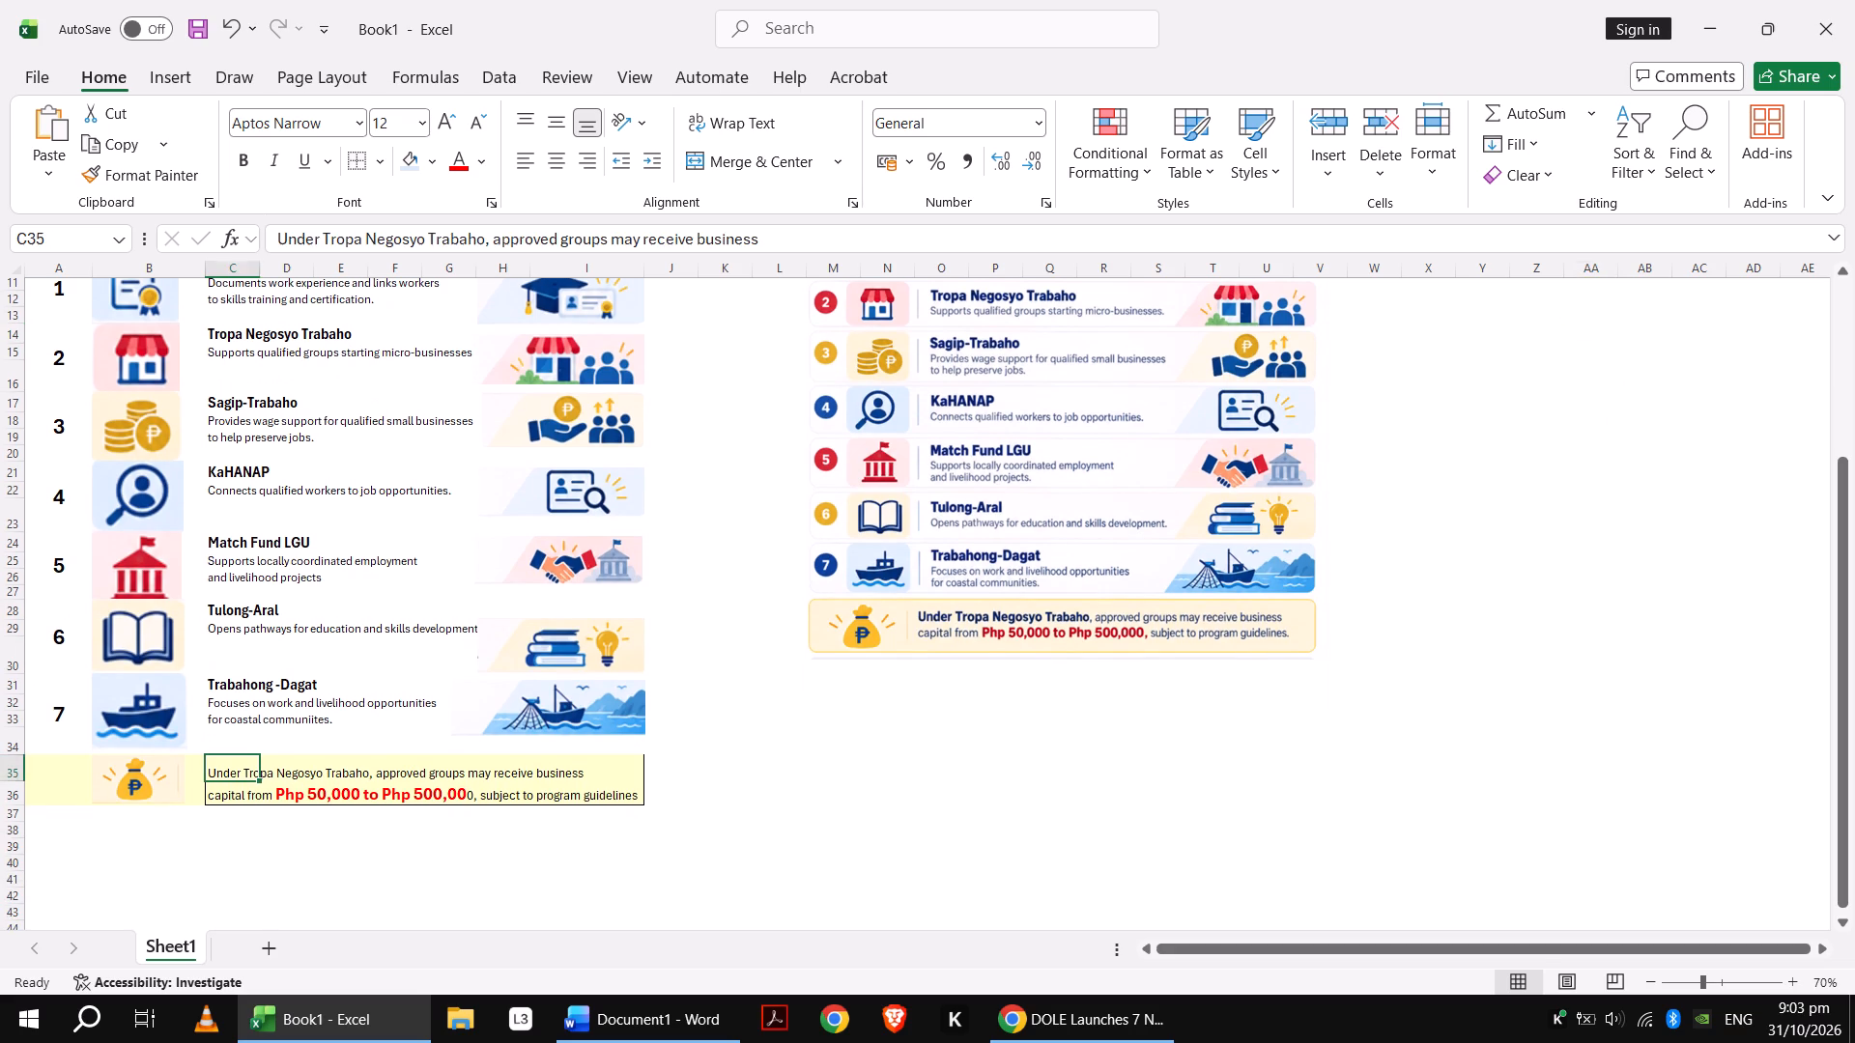
{"action": "left_click_drag", "start_coordinate": [274, 240], "coordinate": [480, 255]}
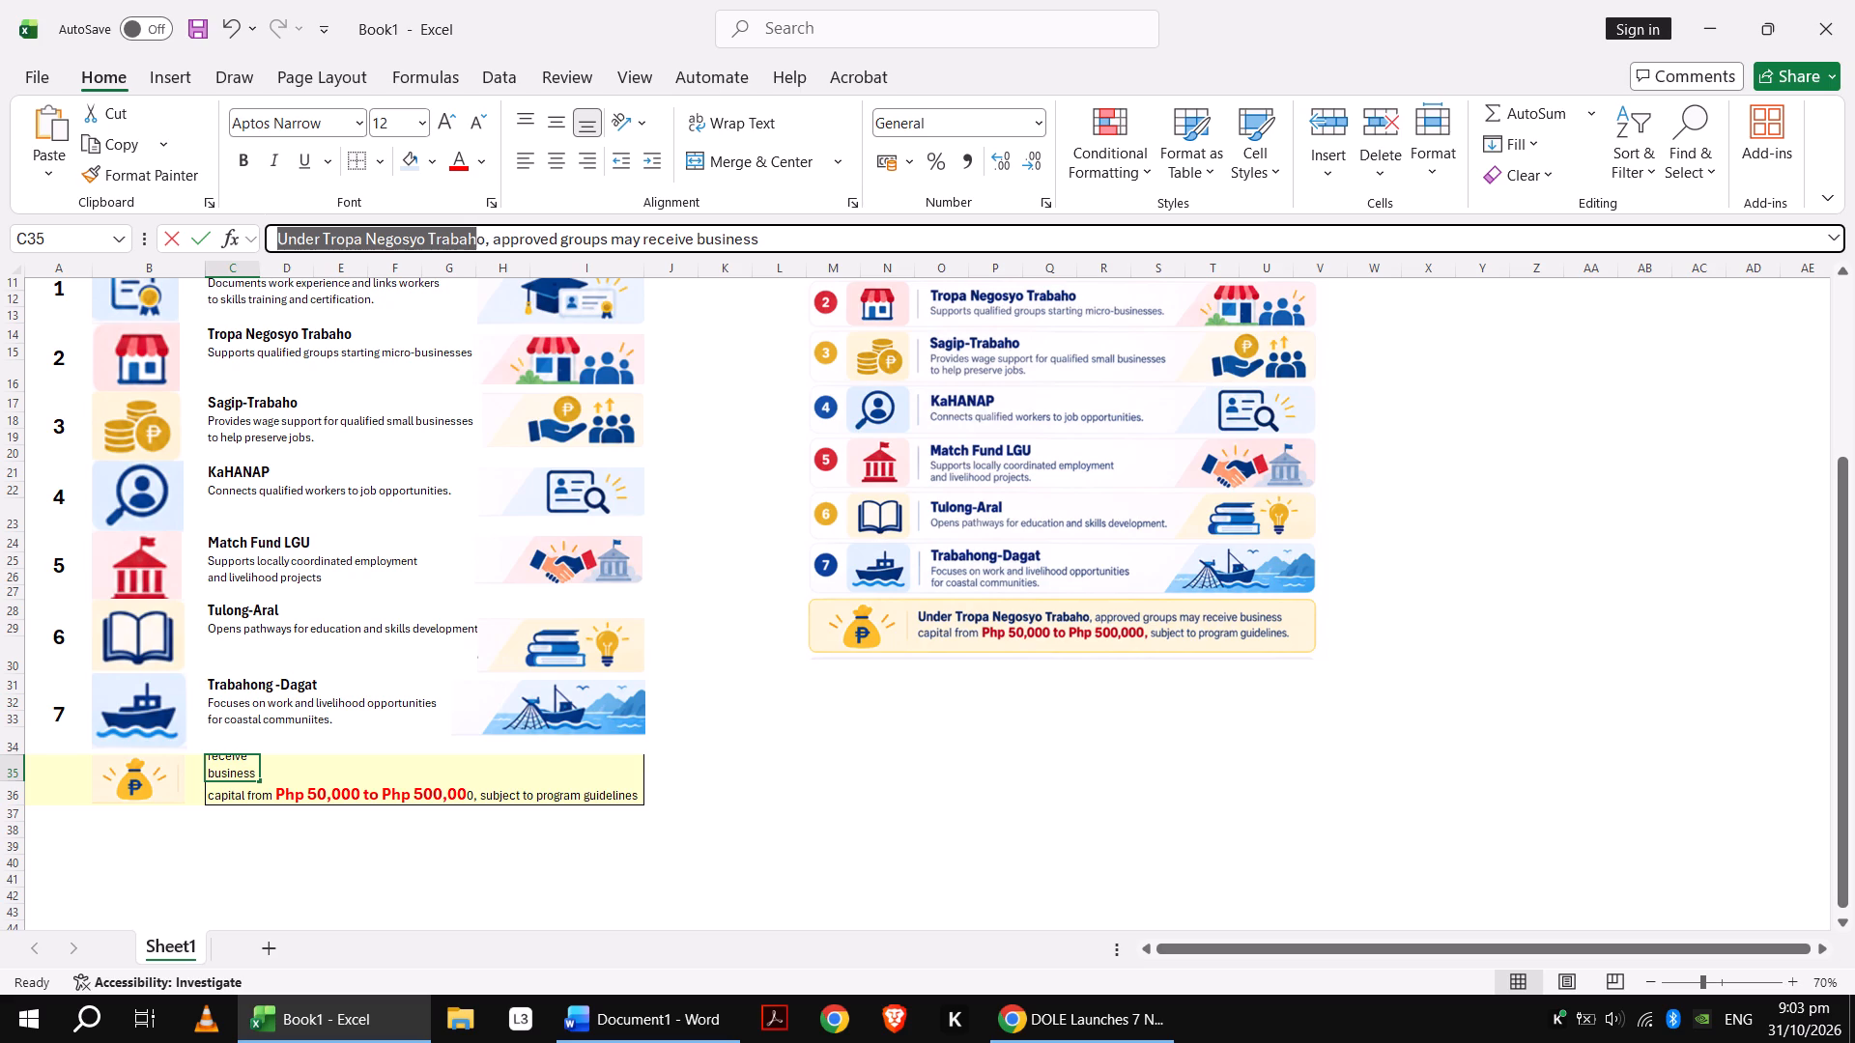
{"action": "left_click_drag", "start_coordinate": [480, 255], "coordinate": [484, 256]}
{"action": "left_click", "coordinate": [243, 163]}
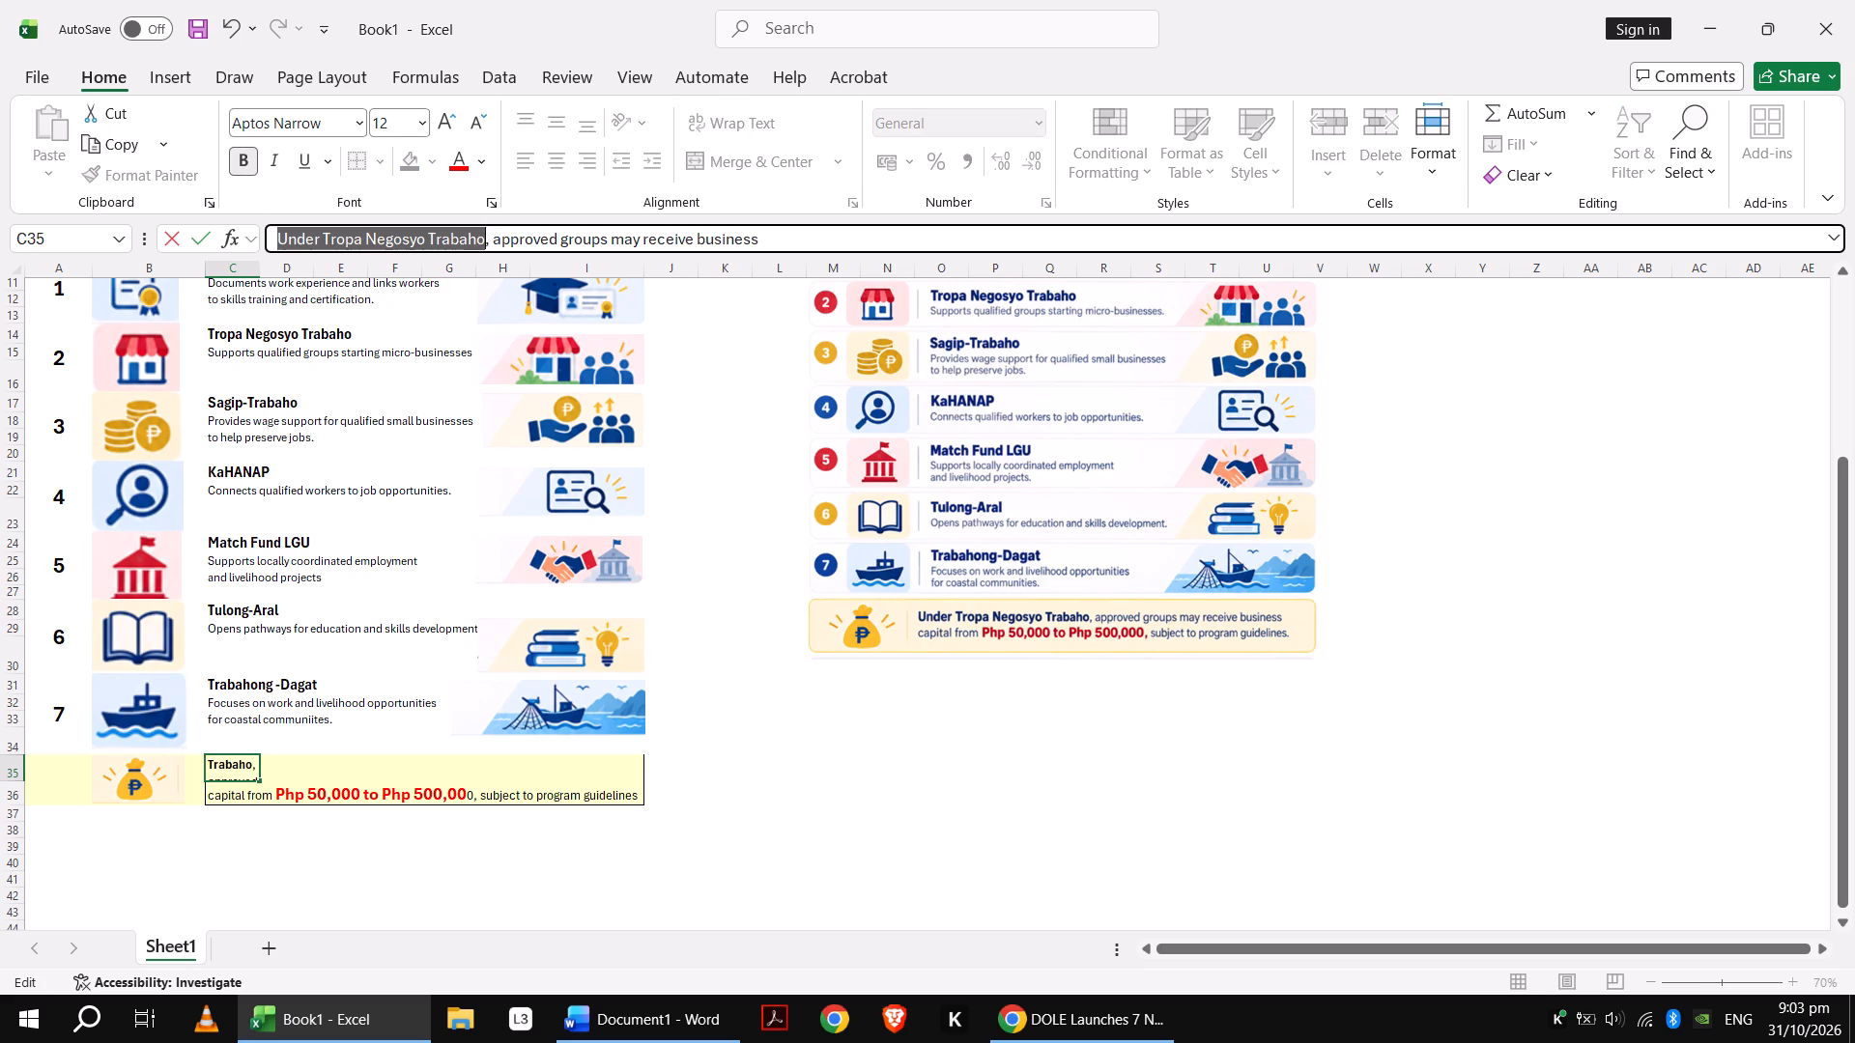
{"action": "left_click", "coordinate": [859, 786]}
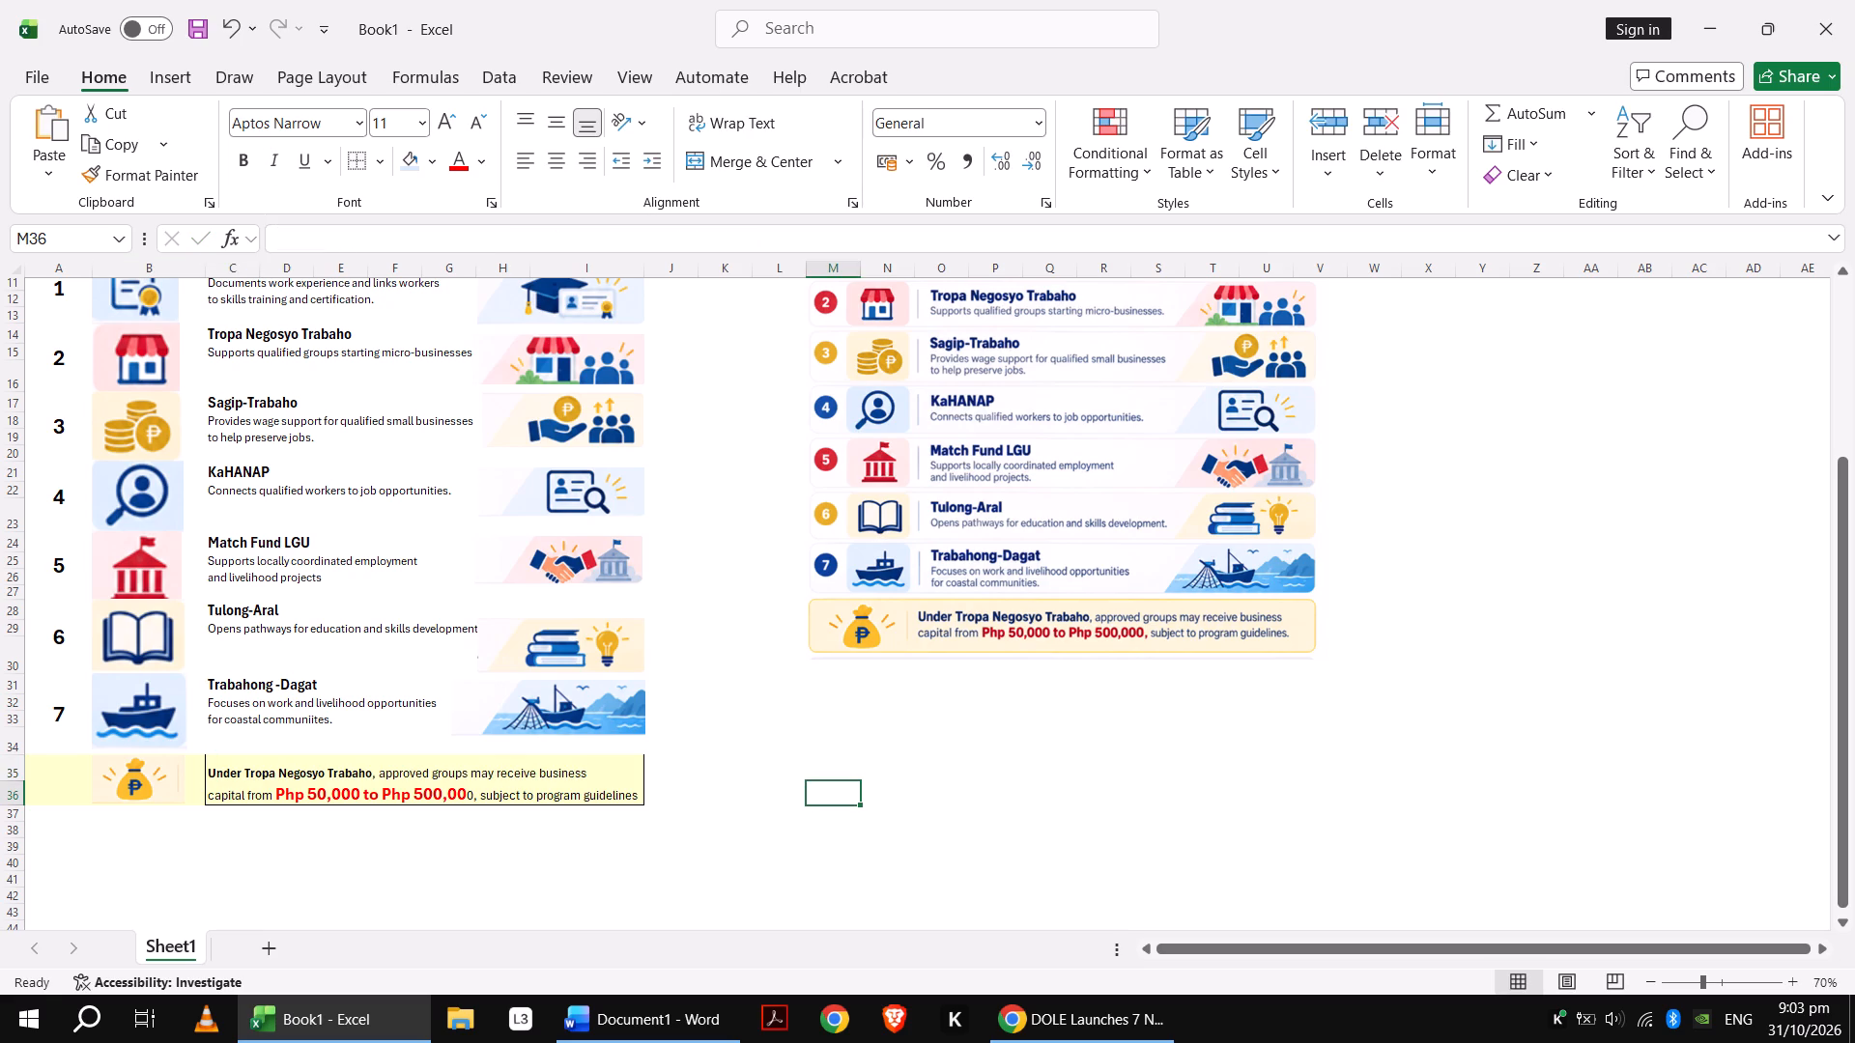
Increase the font size of "Under Tropa Negosyo Trabaho" in cell C35 to 16.
{"action": "left_click", "coordinate": [227, 774]}
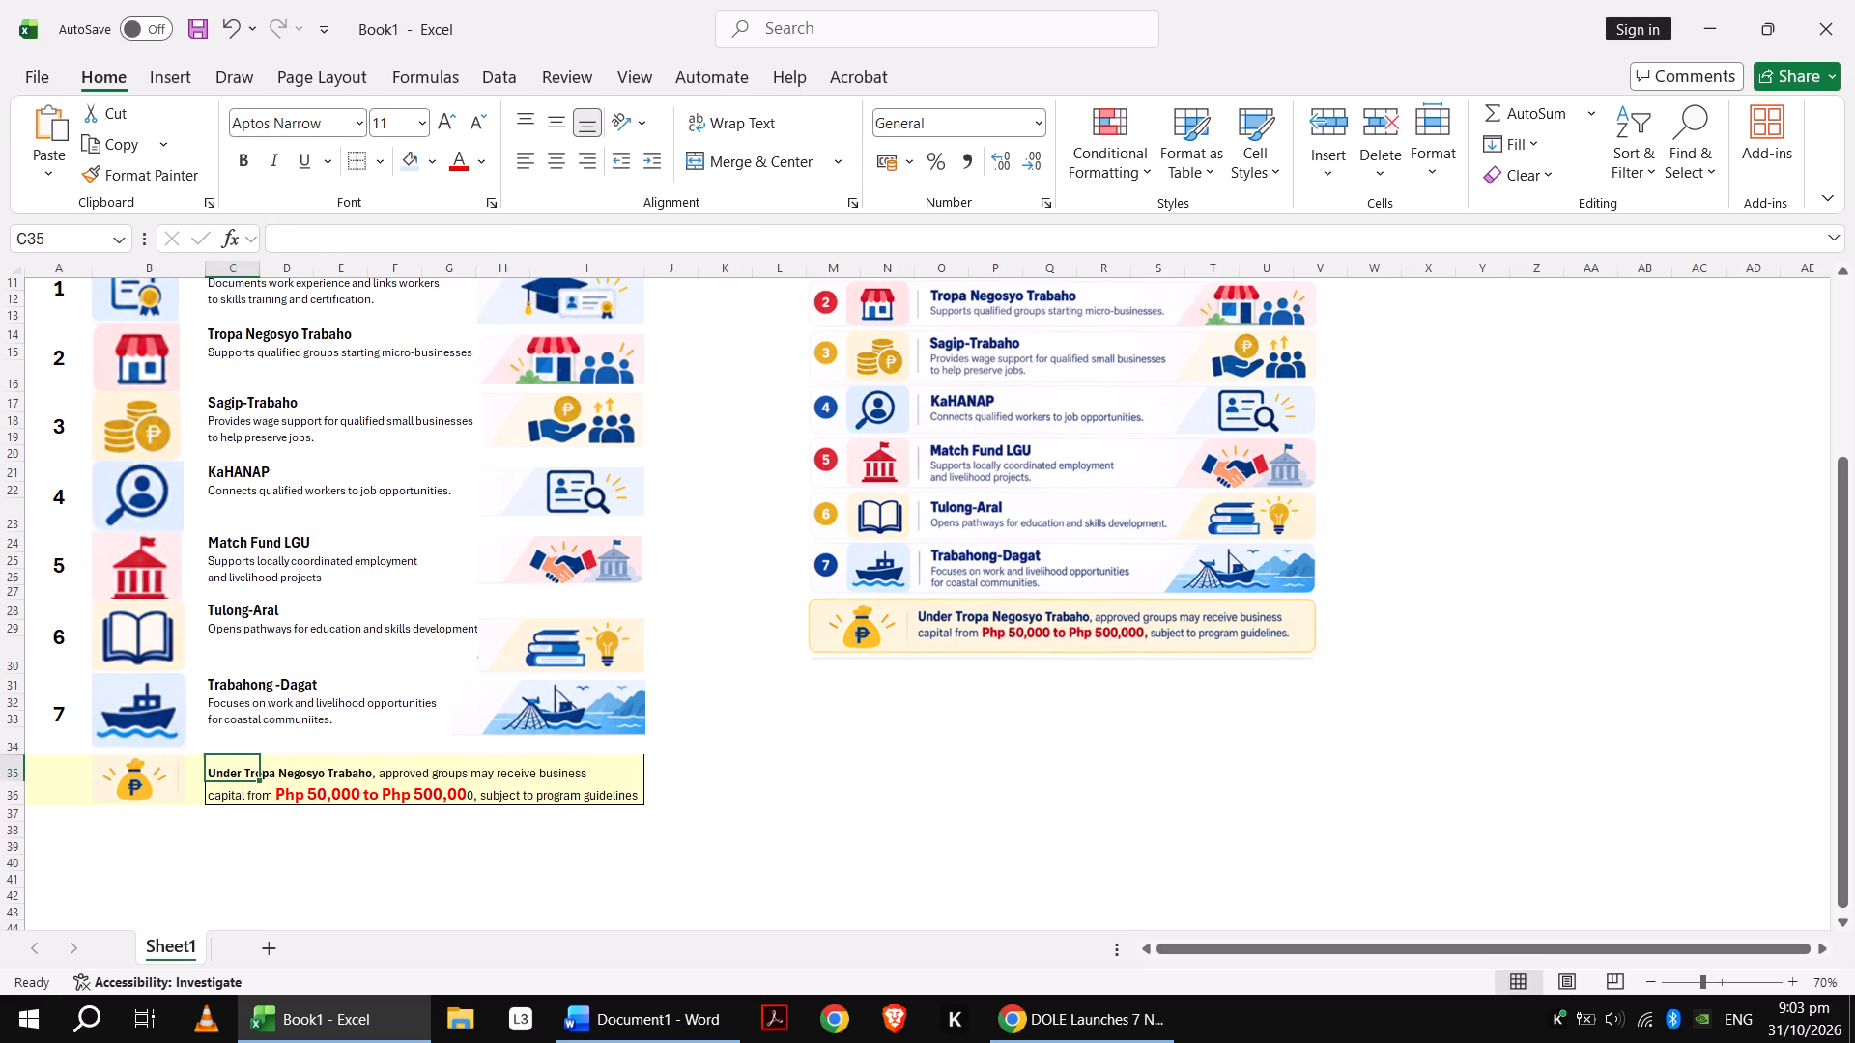
{"action": "left_click_drag", "start_coordinate": [484, 239], "coordinate": [437, 247]}
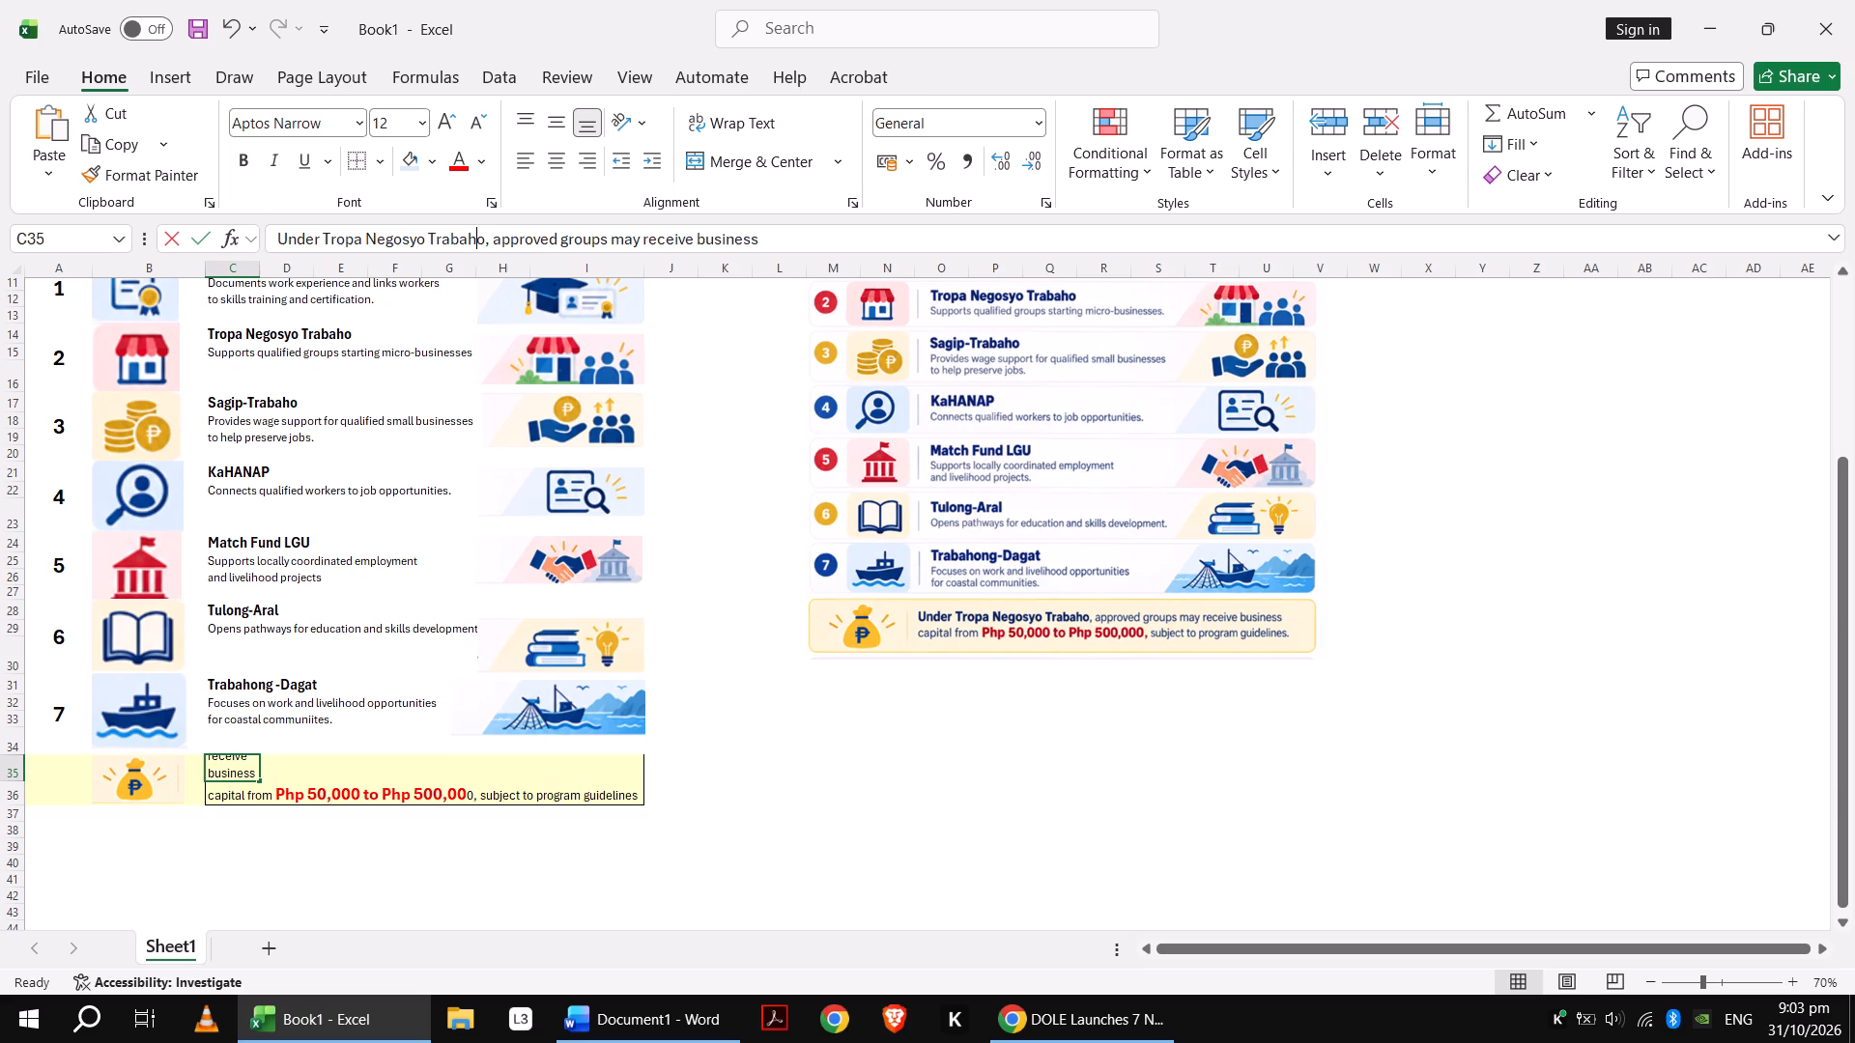
{"action": "left_click_drag", "start_coordinate": [437, 247], "coordinate": [201, 257]}
{"action": "left_click", "coordinate": [450, 115]}
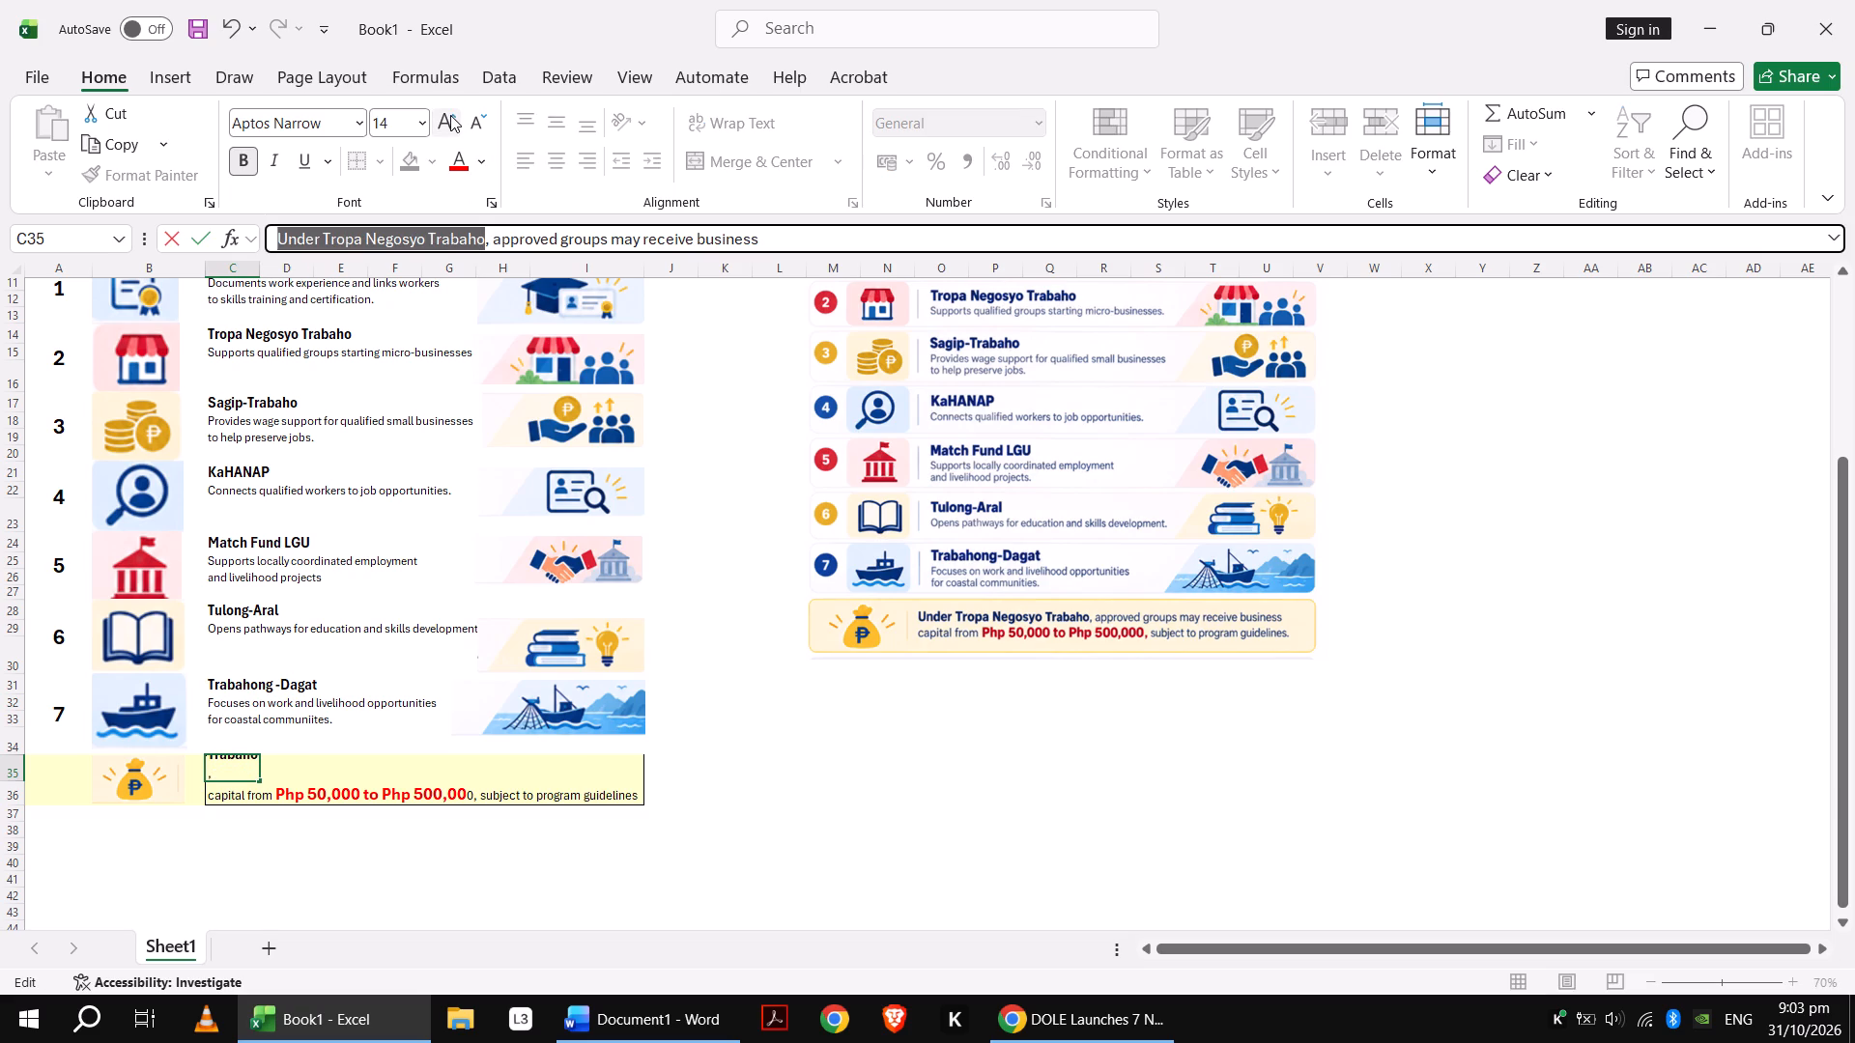
{"action": "left_click", "coordinate": [450, 115]}
{"action": "left_click", "coordinate": [1001, 983]}
{"action": "left_click", "coordinate": [881, 802]}
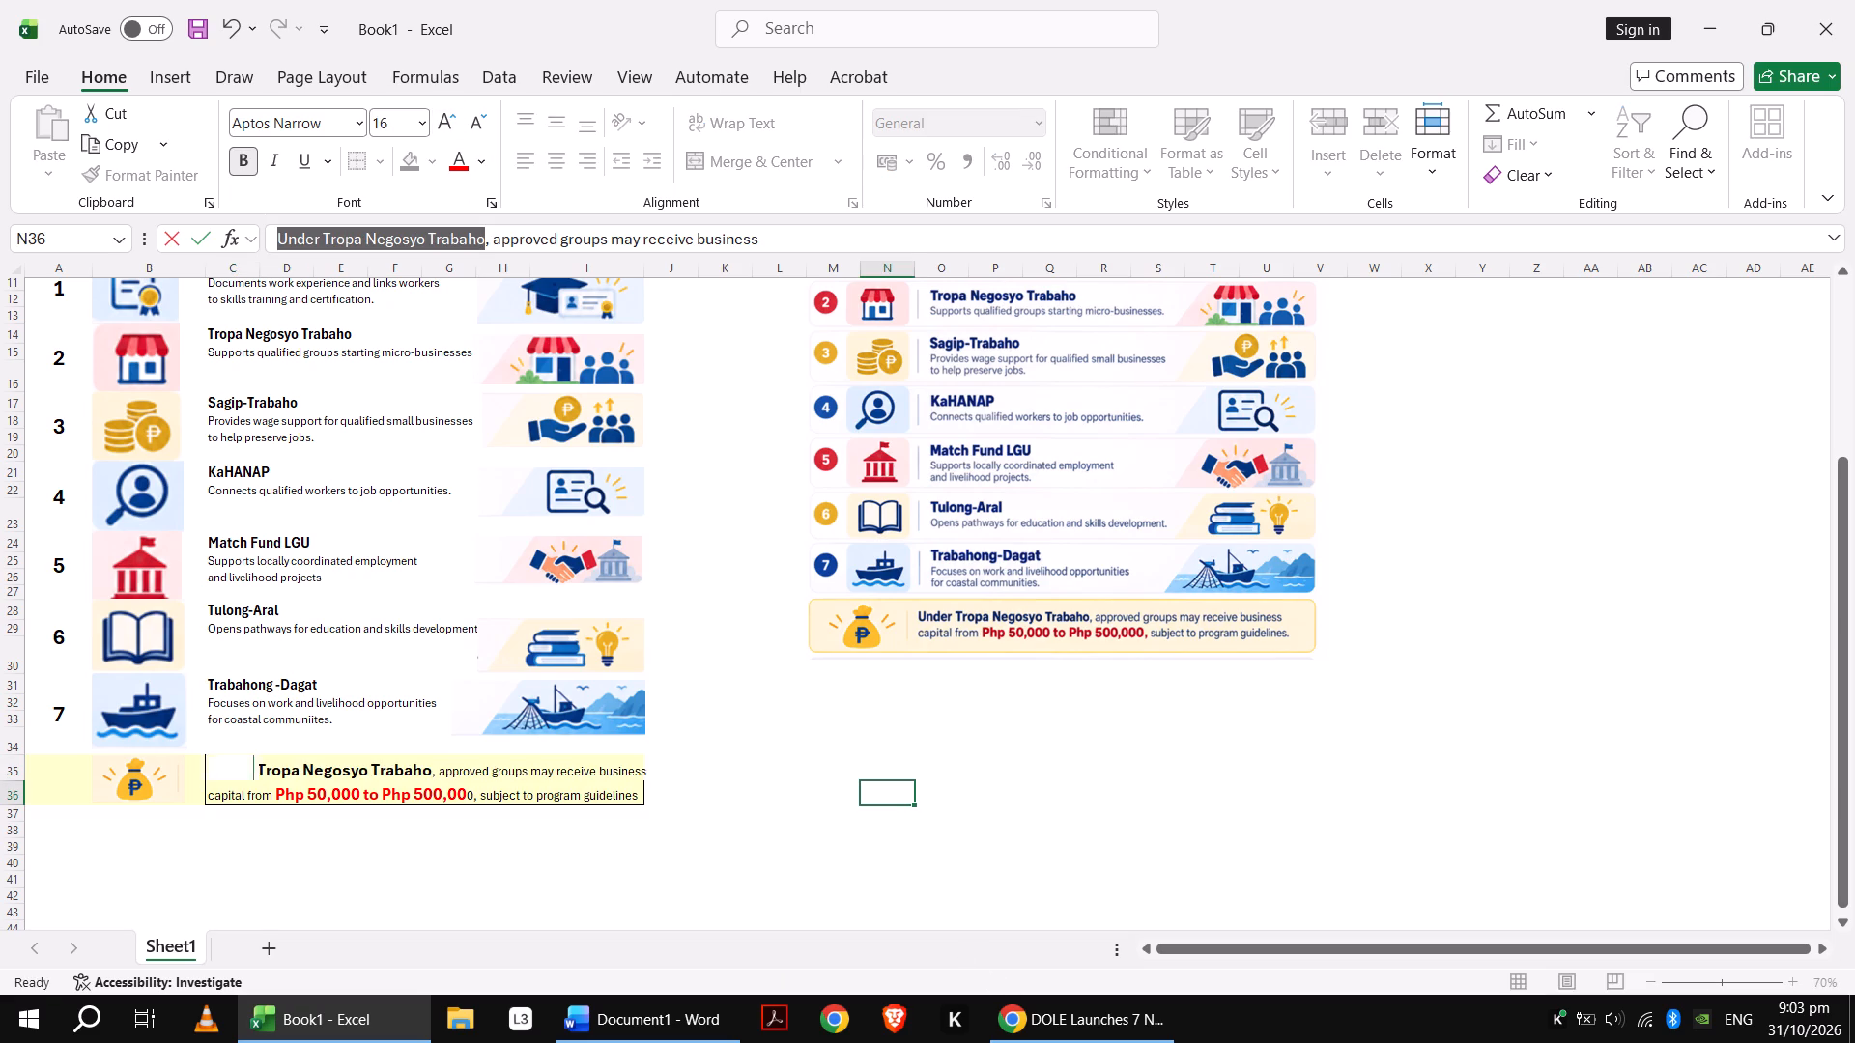
{"action": "left_click", "coordinate": [957, 792]}
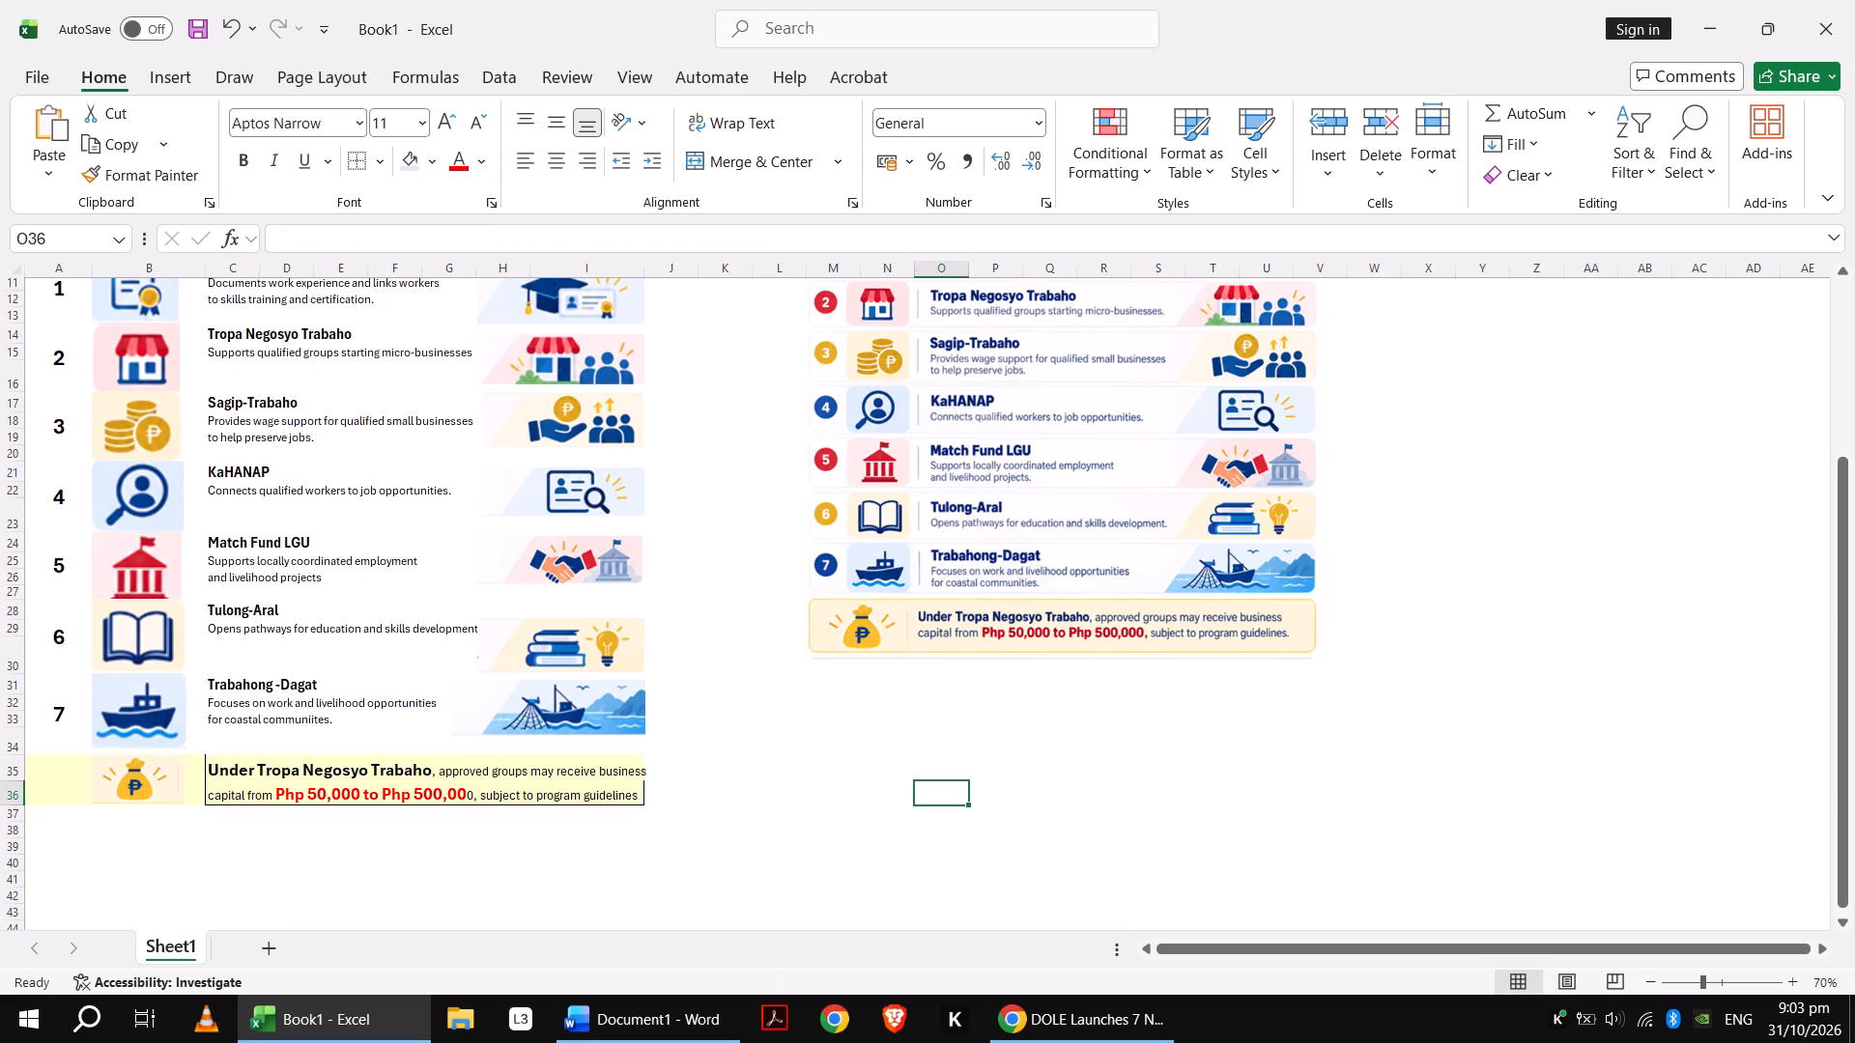
Widen column I slightly so the enlarged business capital note fits inside its yellow box.
{"action": "left_click_drag", "start_coordinate": [645, 268], "coordinate": [660, 276]}
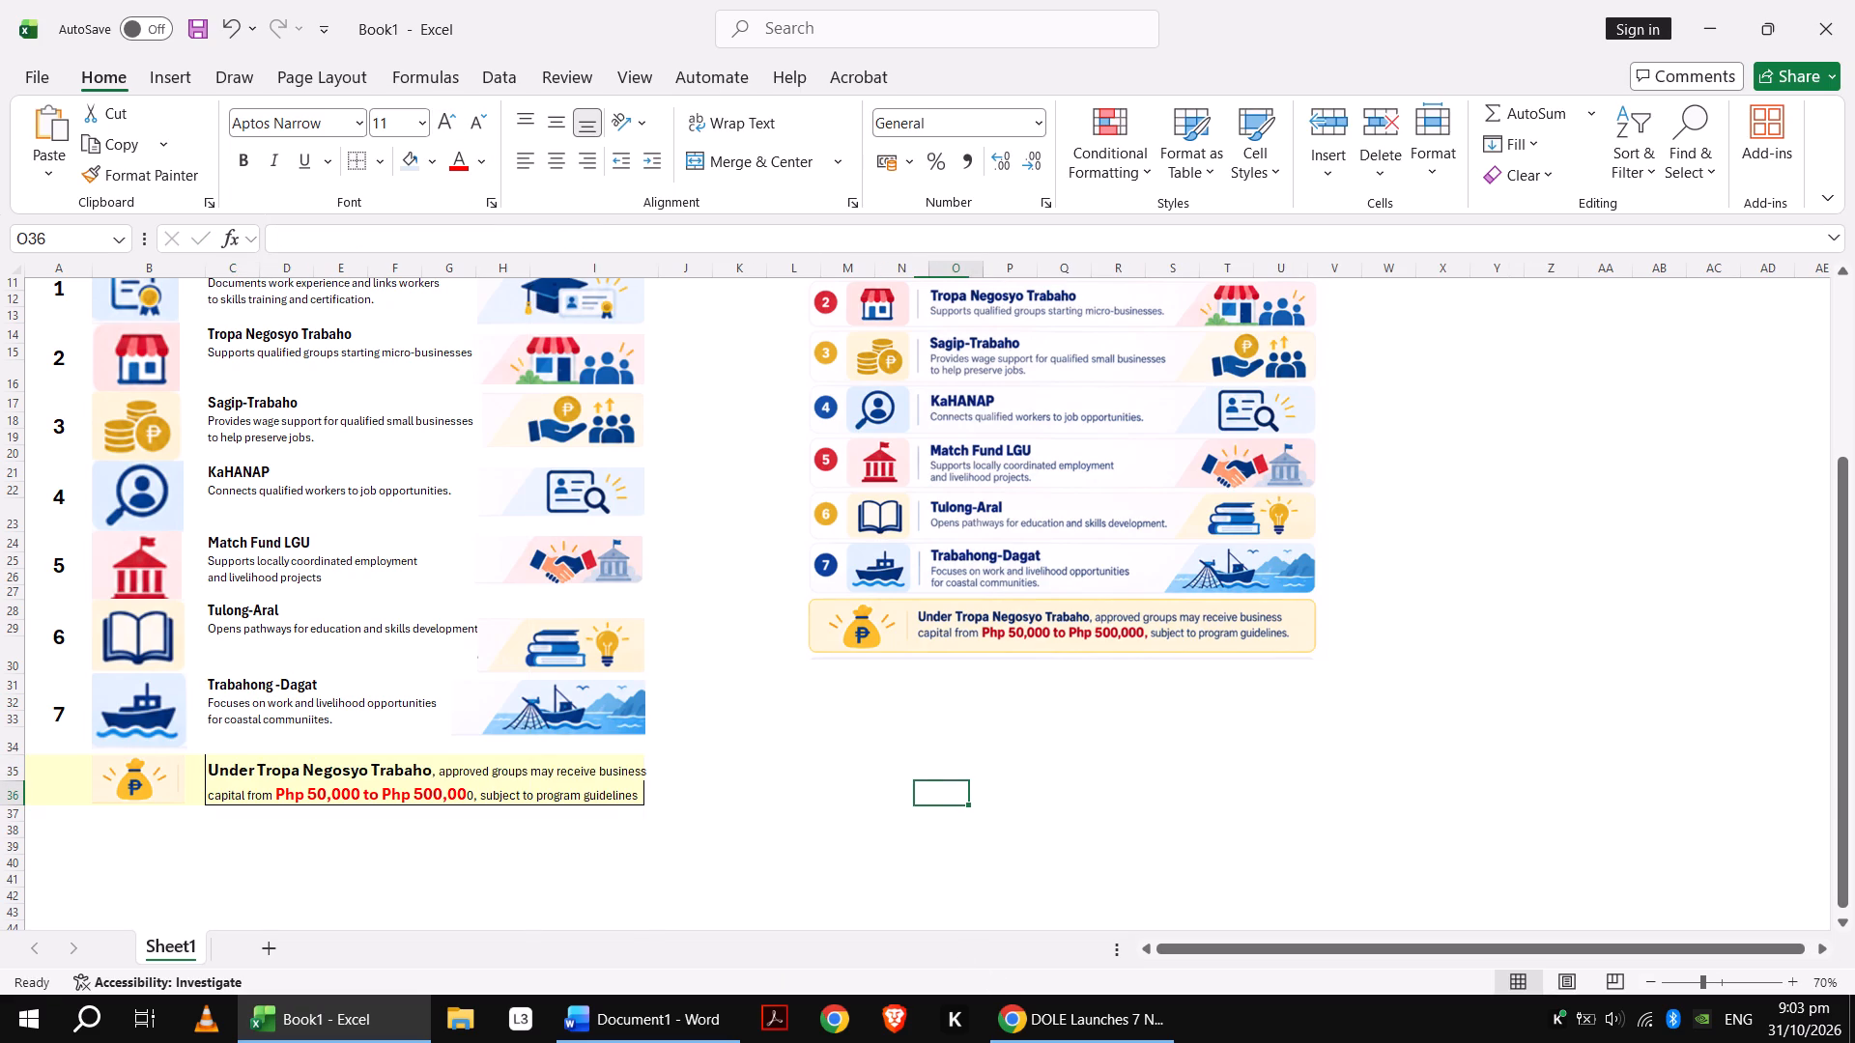
Compare the formatted sheet with the reference infographic from the title down to the initiatives.
{"action": "left_click", "coordinate": [830, 800]}
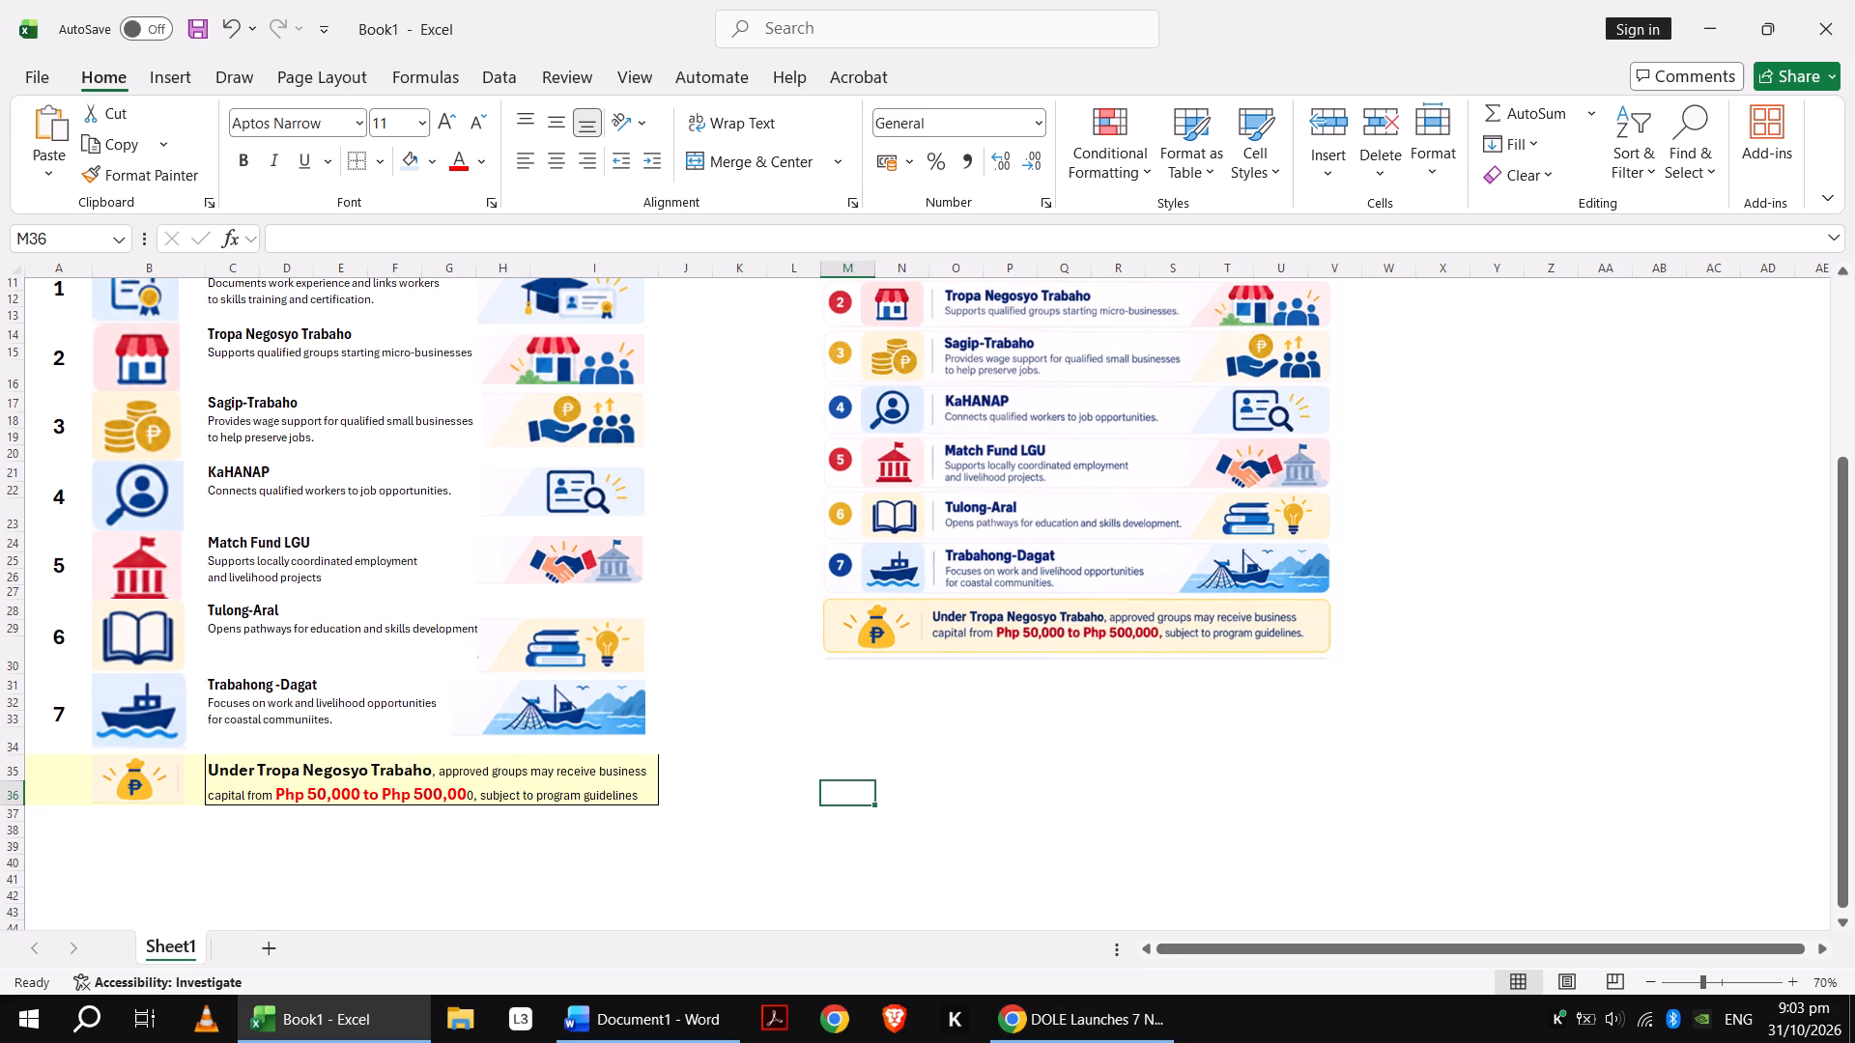
{"action": "left_click", "coordinate": [1015, 773]}
{"action": "scroll", "coordinate": [358, 897], "scroll_direction": "up", "scroll_amount": 6}
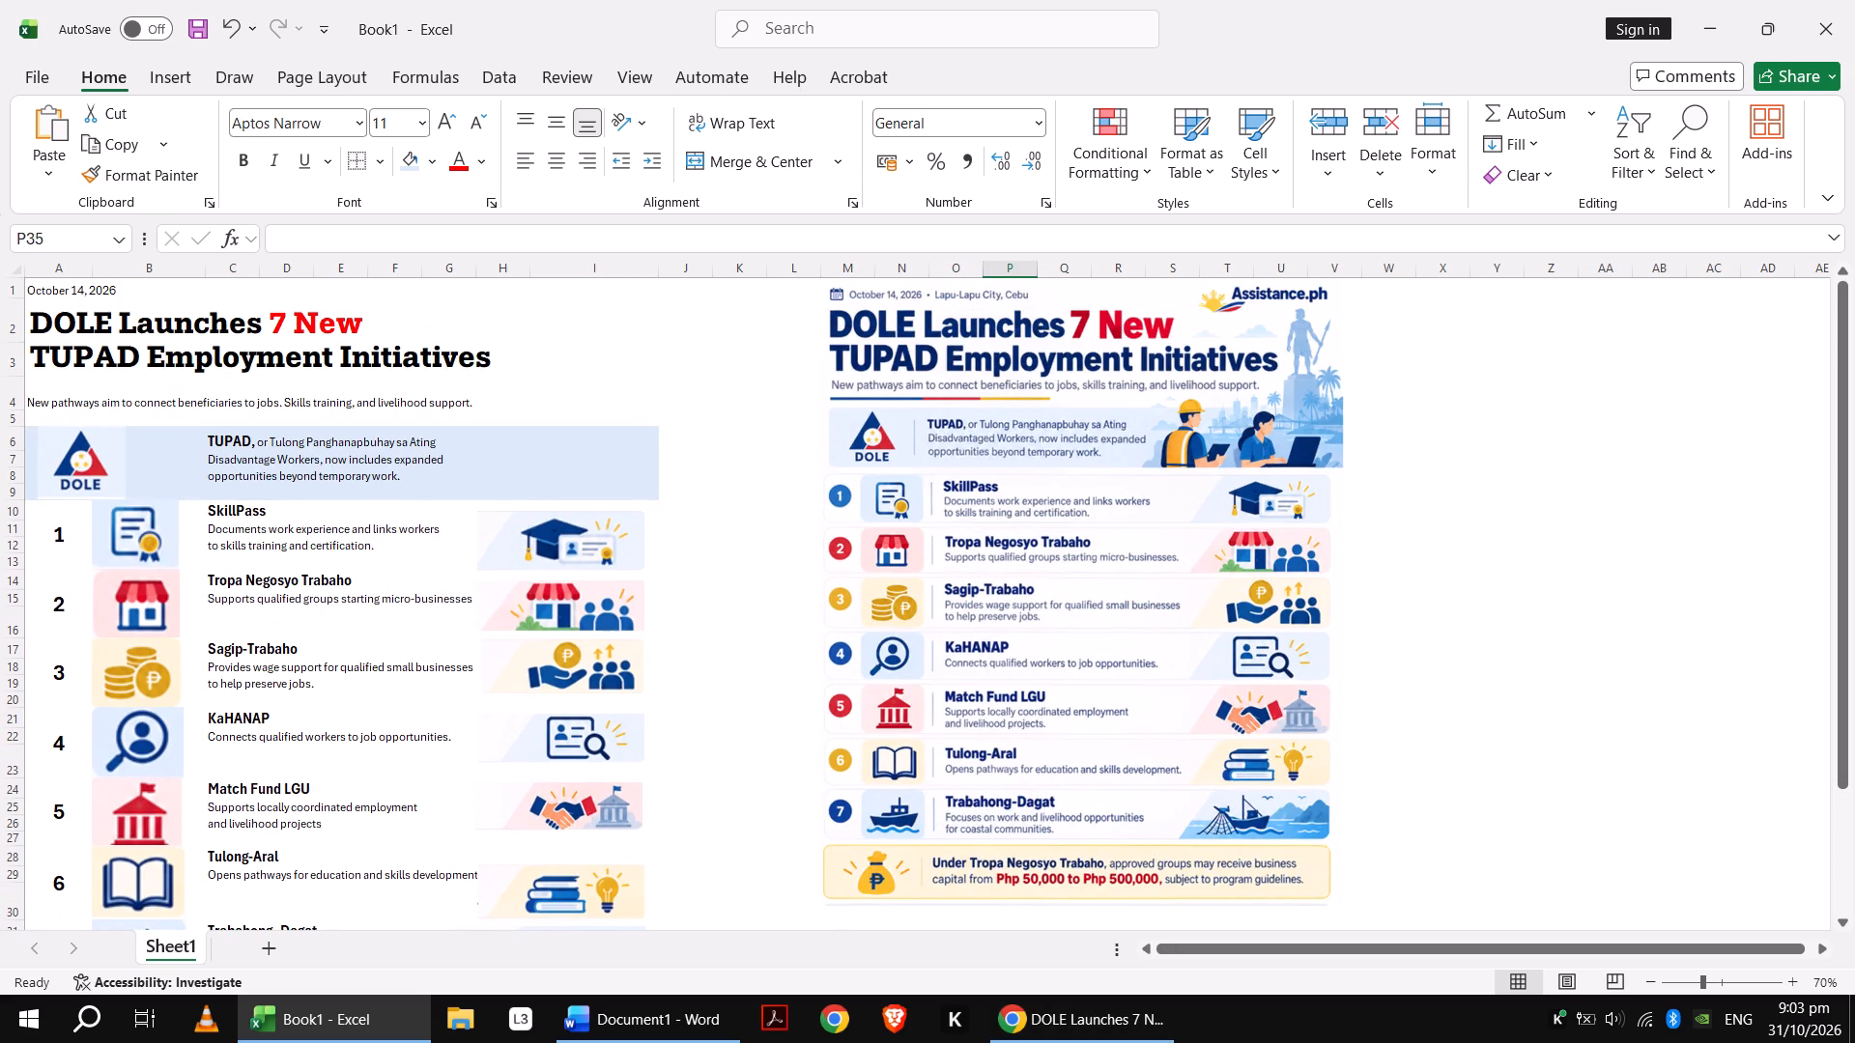
{"action": "left_click", "coordinate": [1232, 425]}
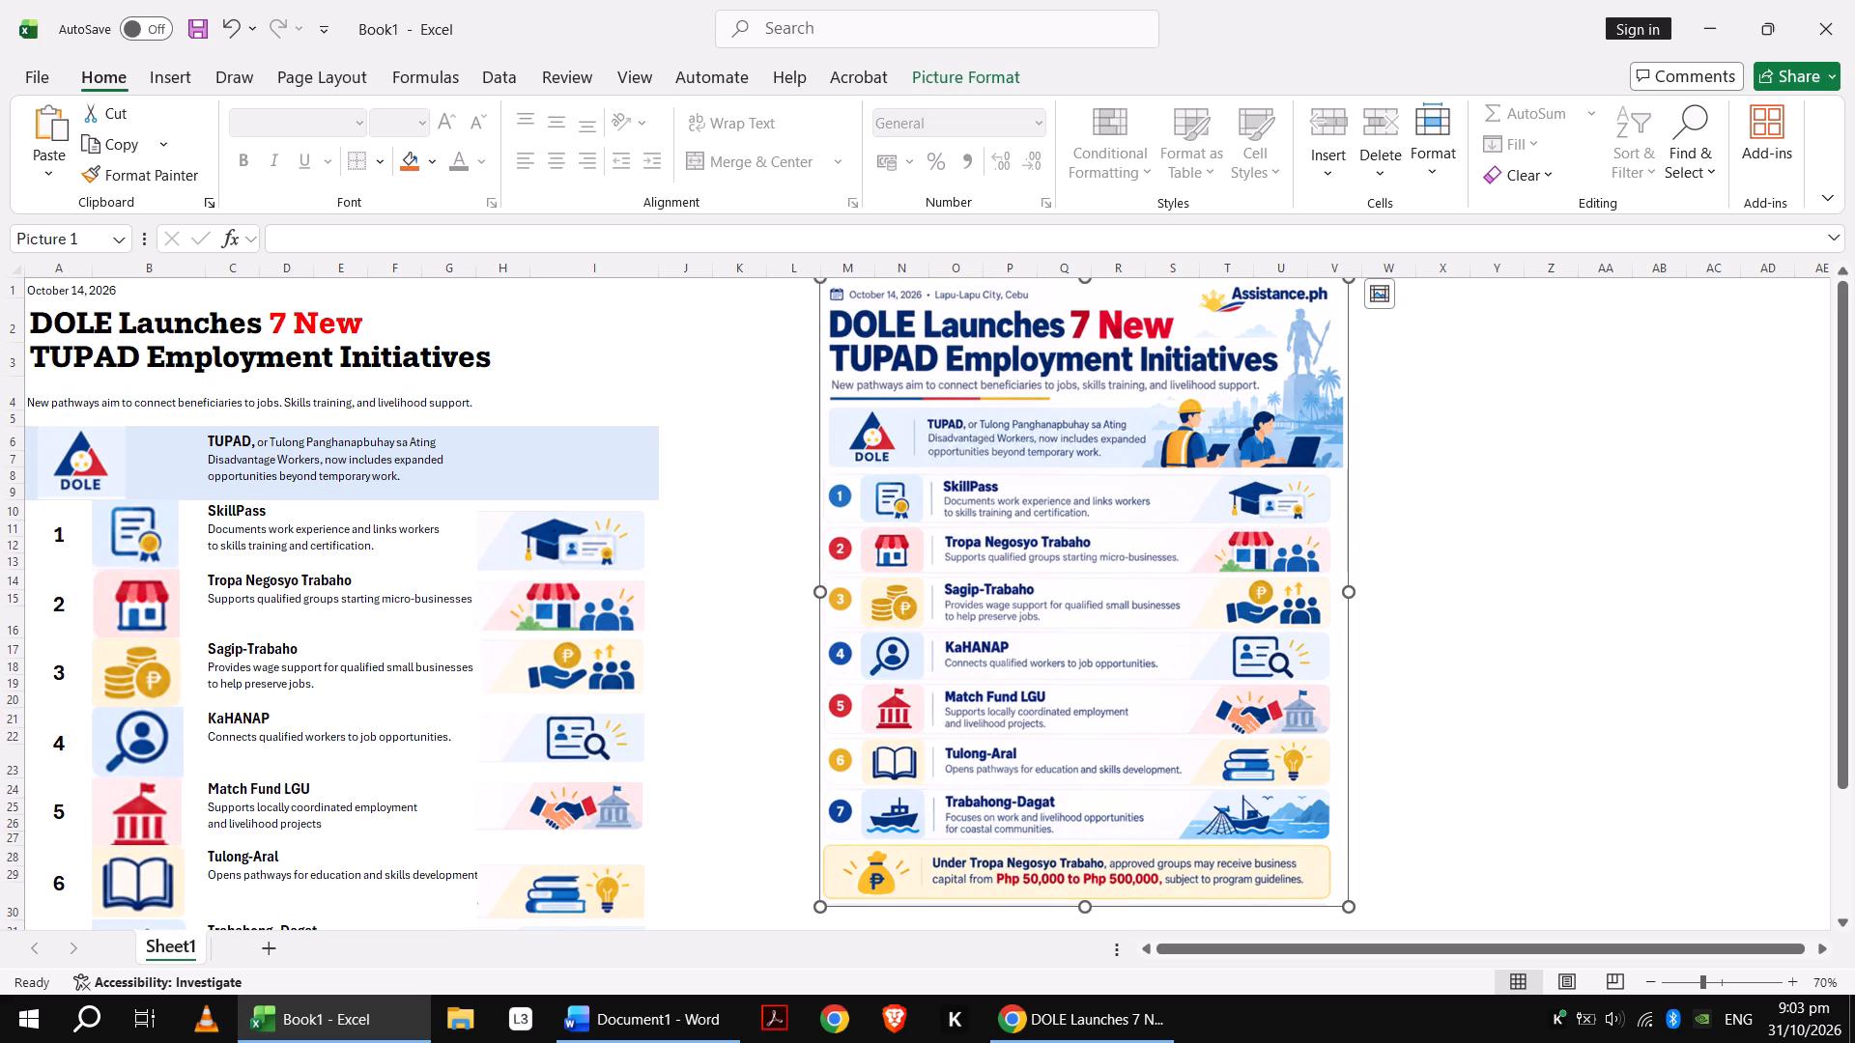
{"action": "scroll", "coordinate": [1613, 353], "scroll_direction": "down", "scroll_amount": 8}
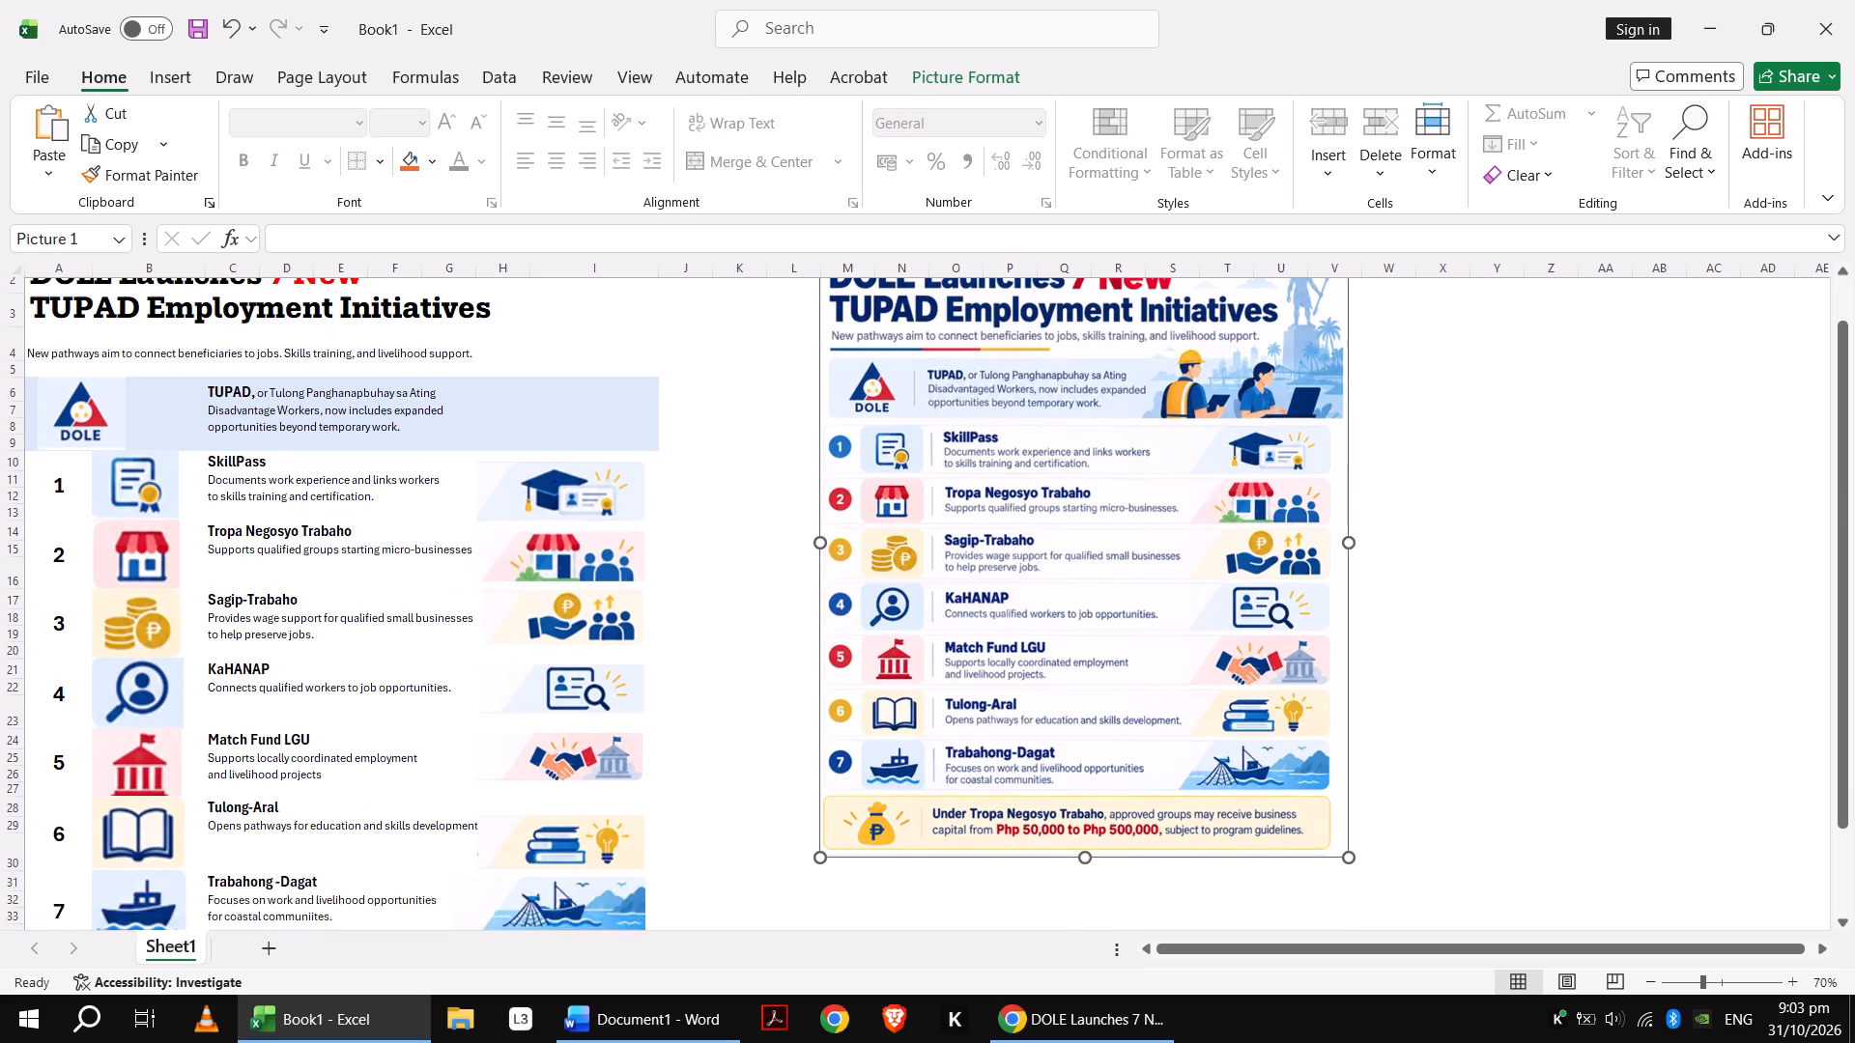
{"action": "scroll", "coordinate": [1602, 346], "scroll_direction": "up", "scroll_amount": 8}
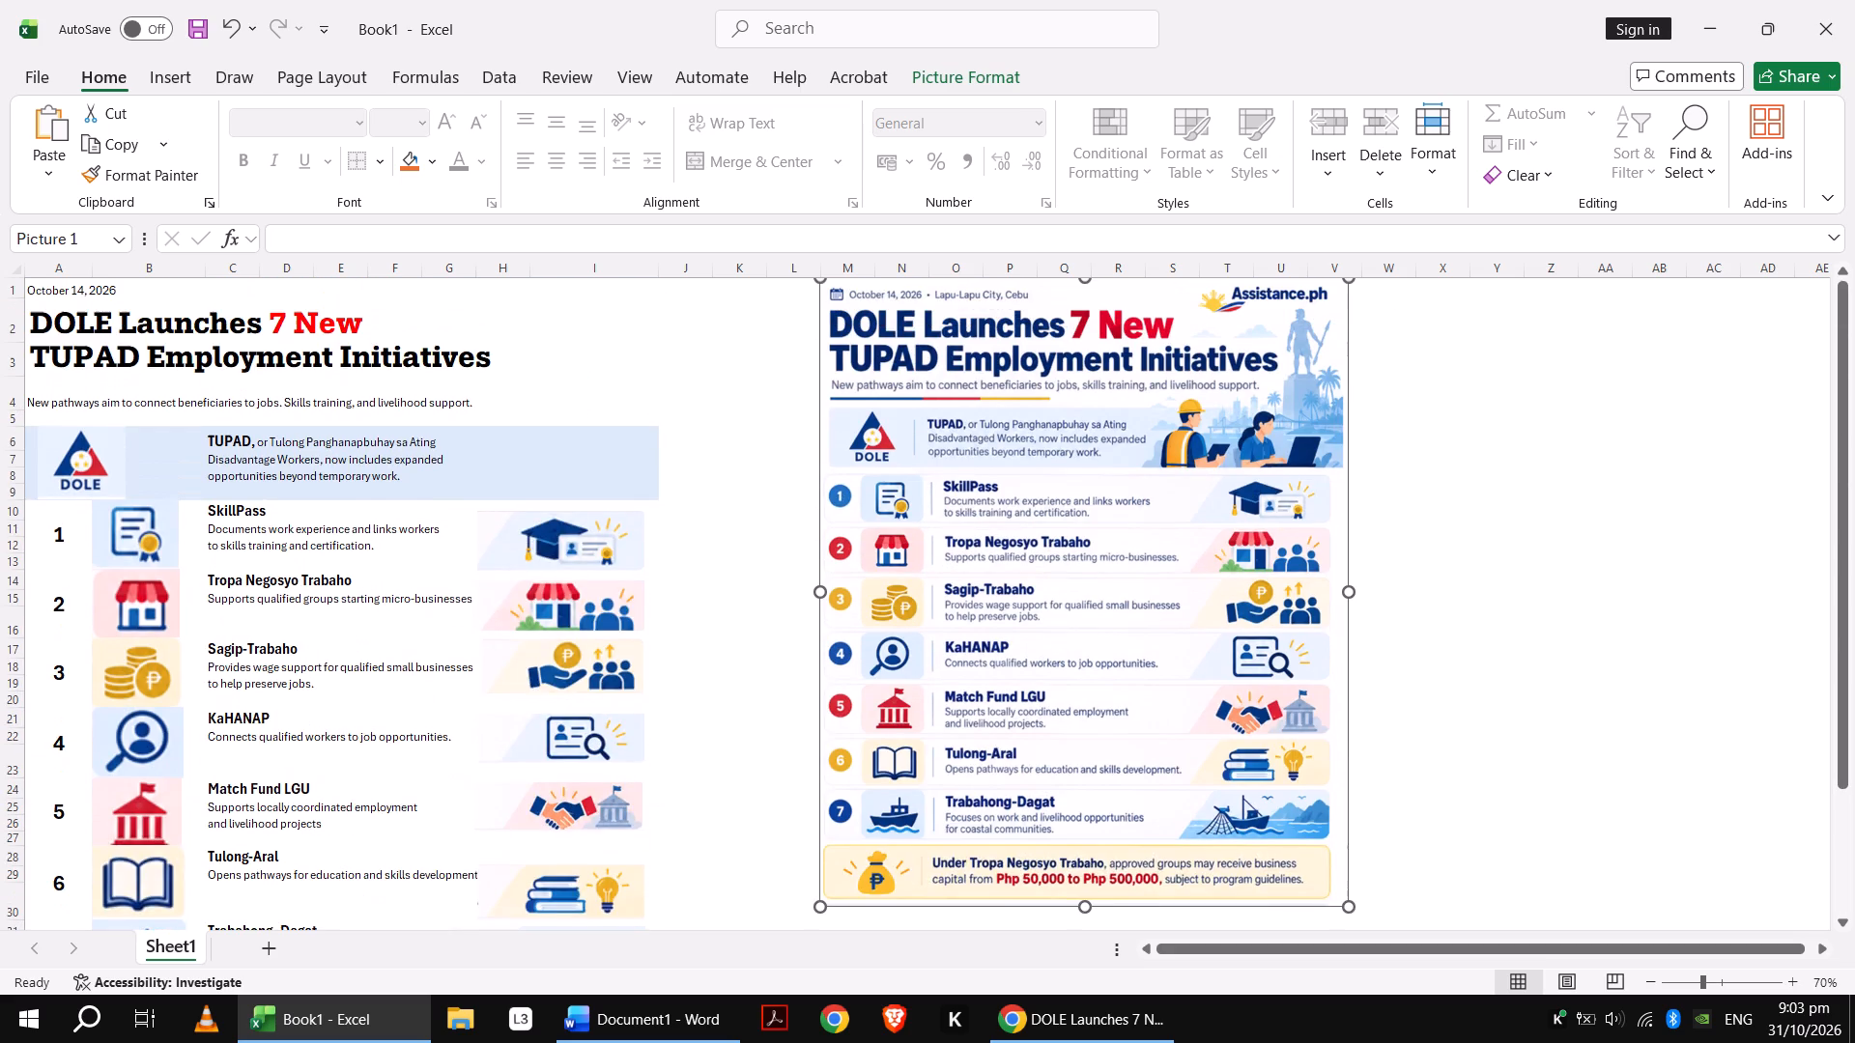
{"action": "scroll", "coordinate": [1612, 306], "scroll_direction": "up", "scroll_amount": 7}
Save the workbook as Book1.xlsx in the Documents folder.
{"action": "left_click", "coordinate": [47, 75]}
{"action": "left_click", "coordinate": [88, 407]}
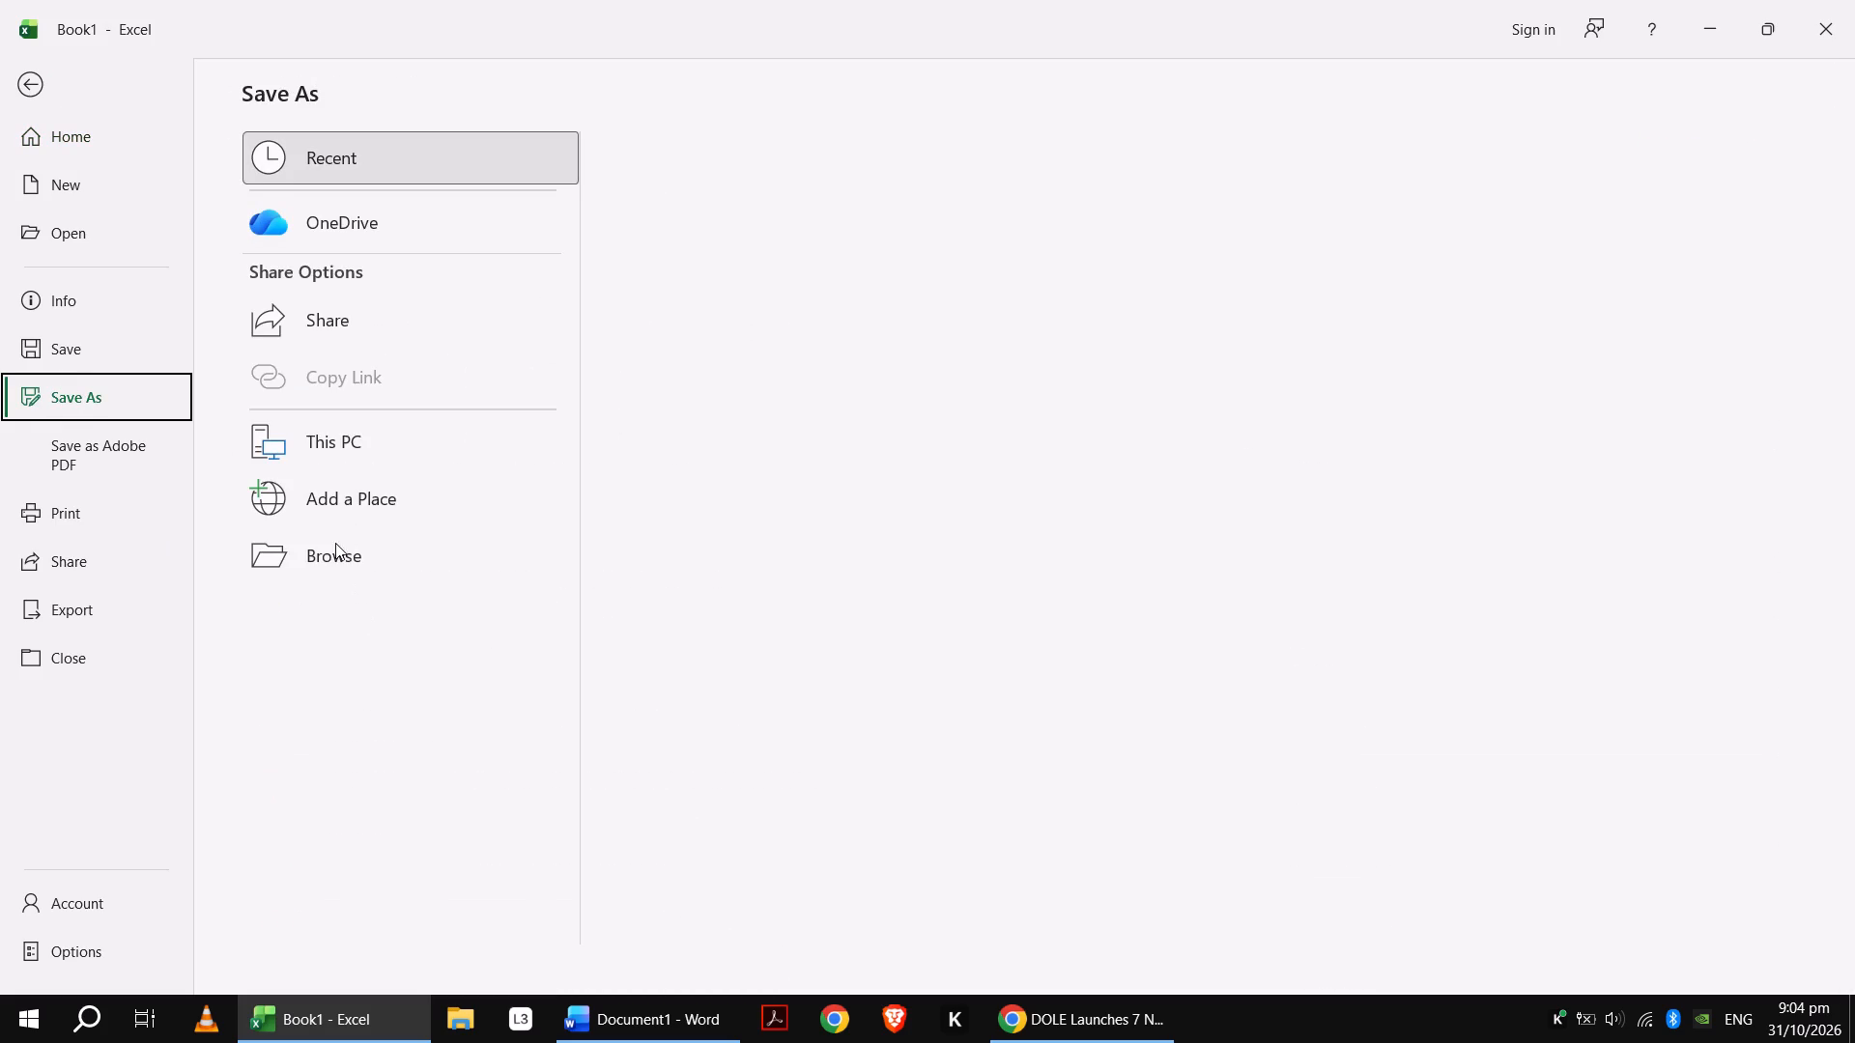
{"action": "left_click", "coordinate": [333, 549]}
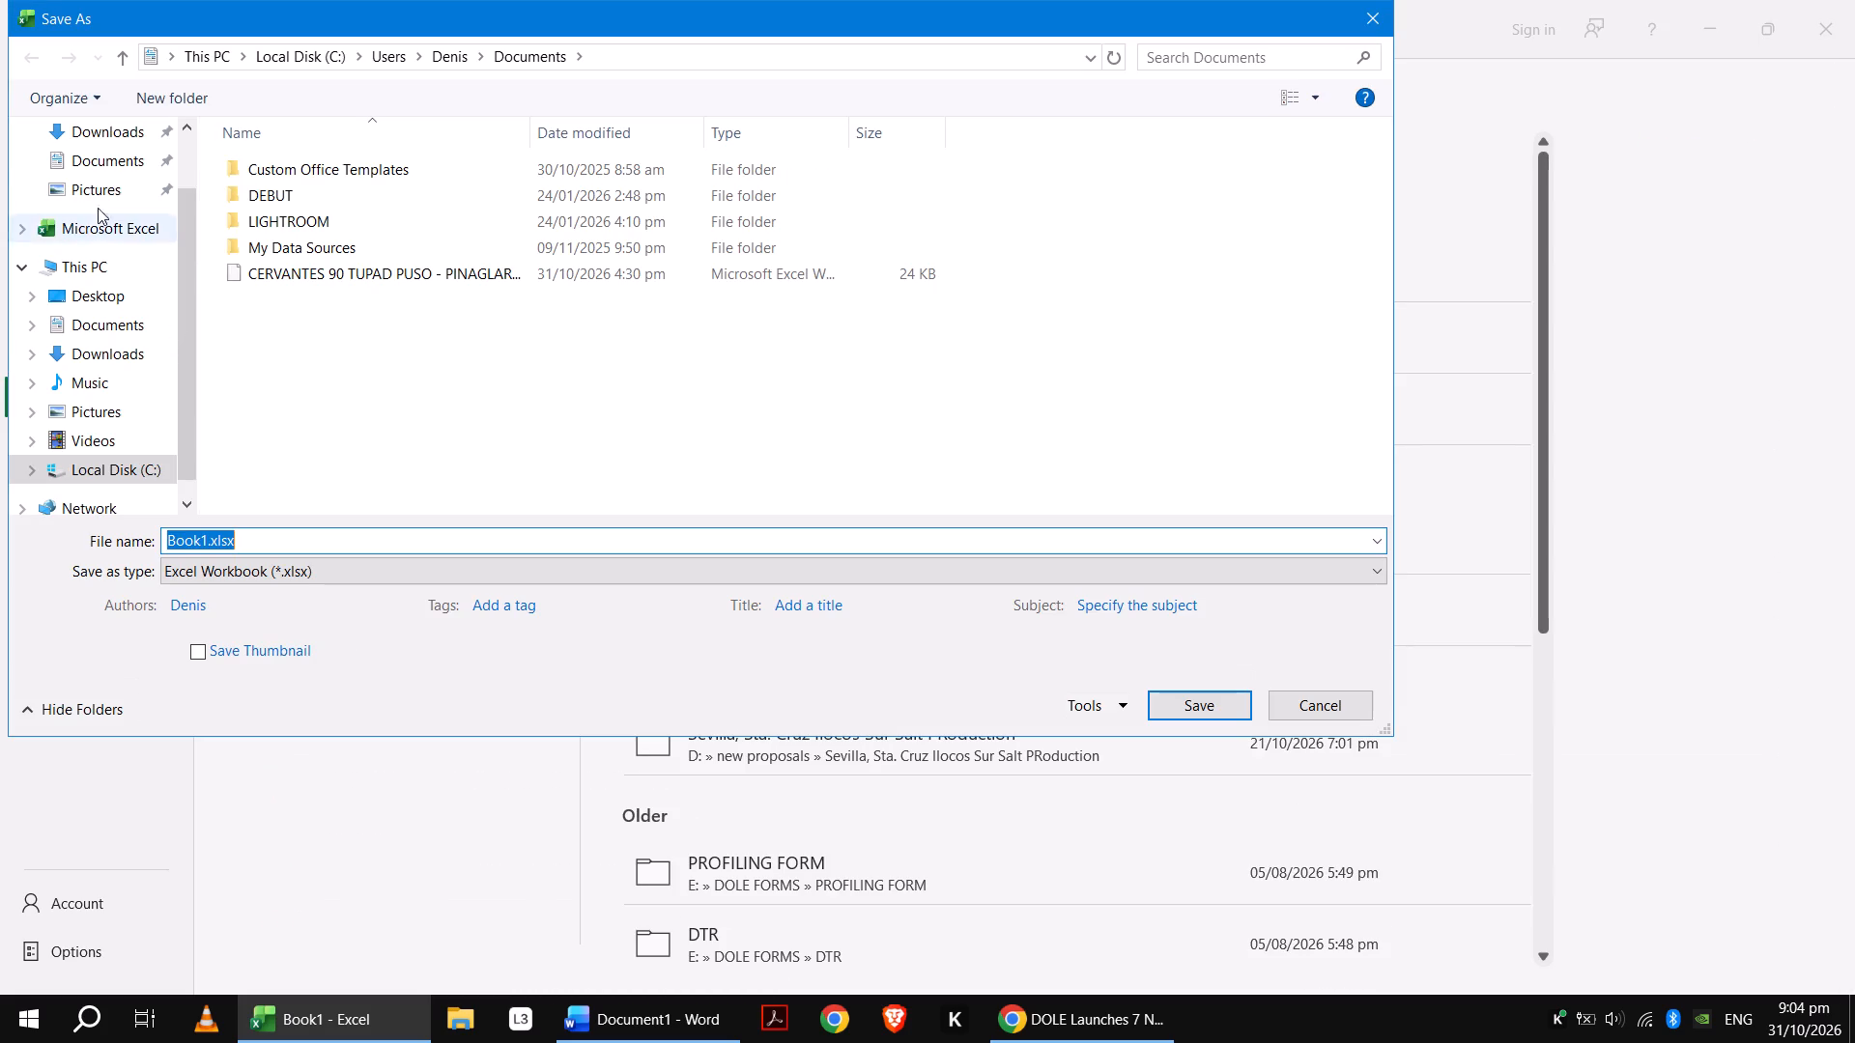
{"action": "left_click", "coordinate": [127, 152]}
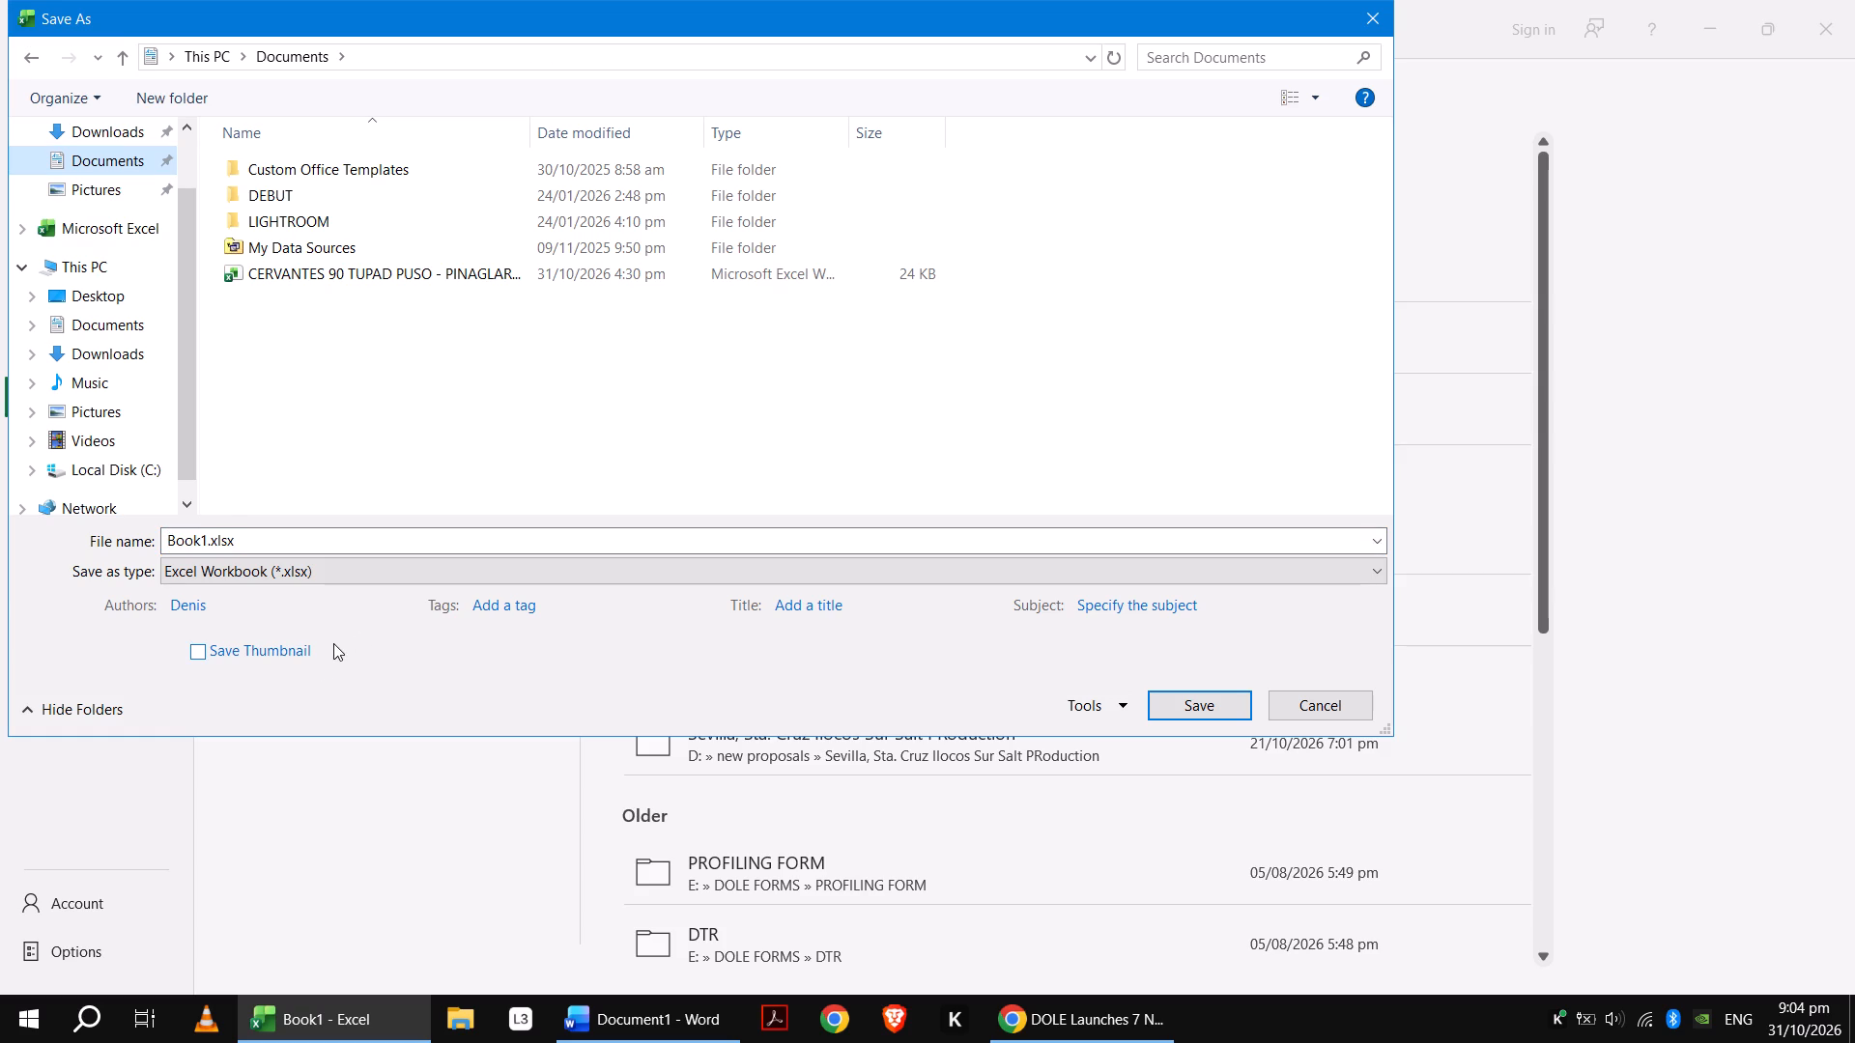
{"action": "left_click", "coordinate": [1213, 703]}
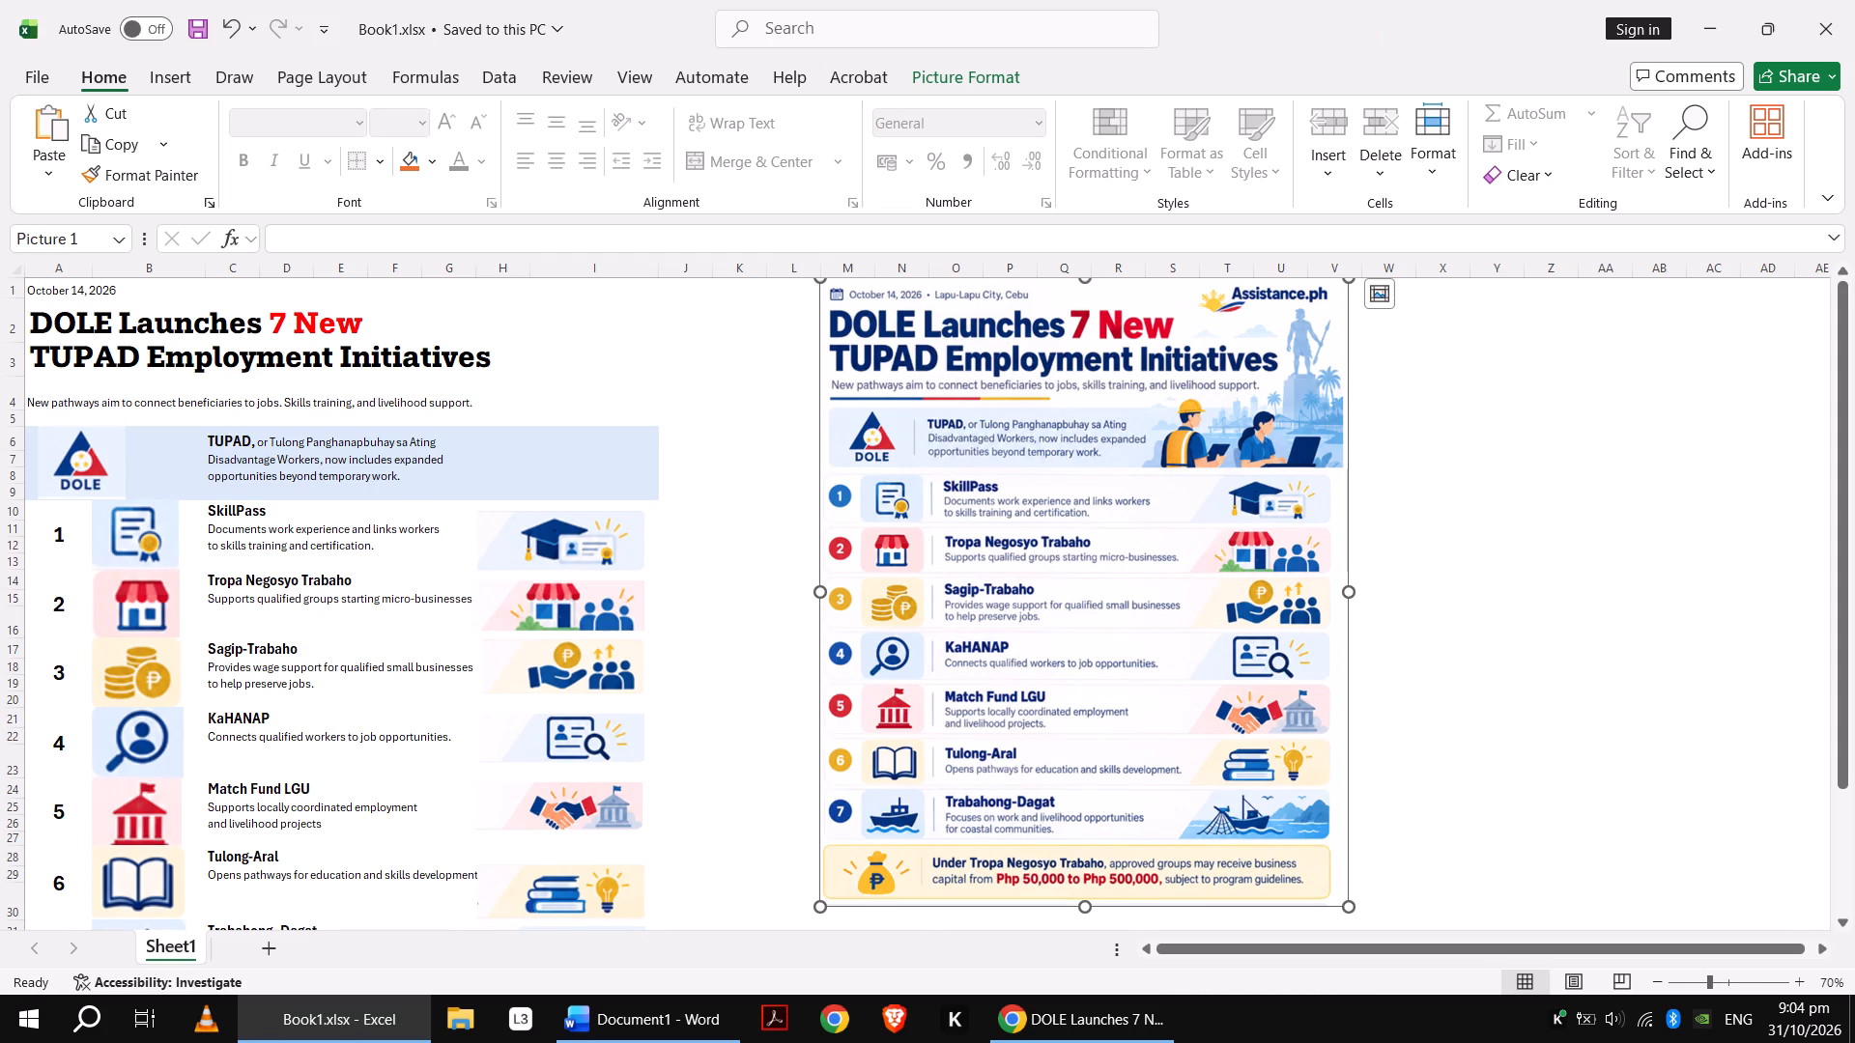
Close the saved Excel workbook and the Word document containing the infographic.
{"action": "left_click", "coordinate": [1836, 5]}
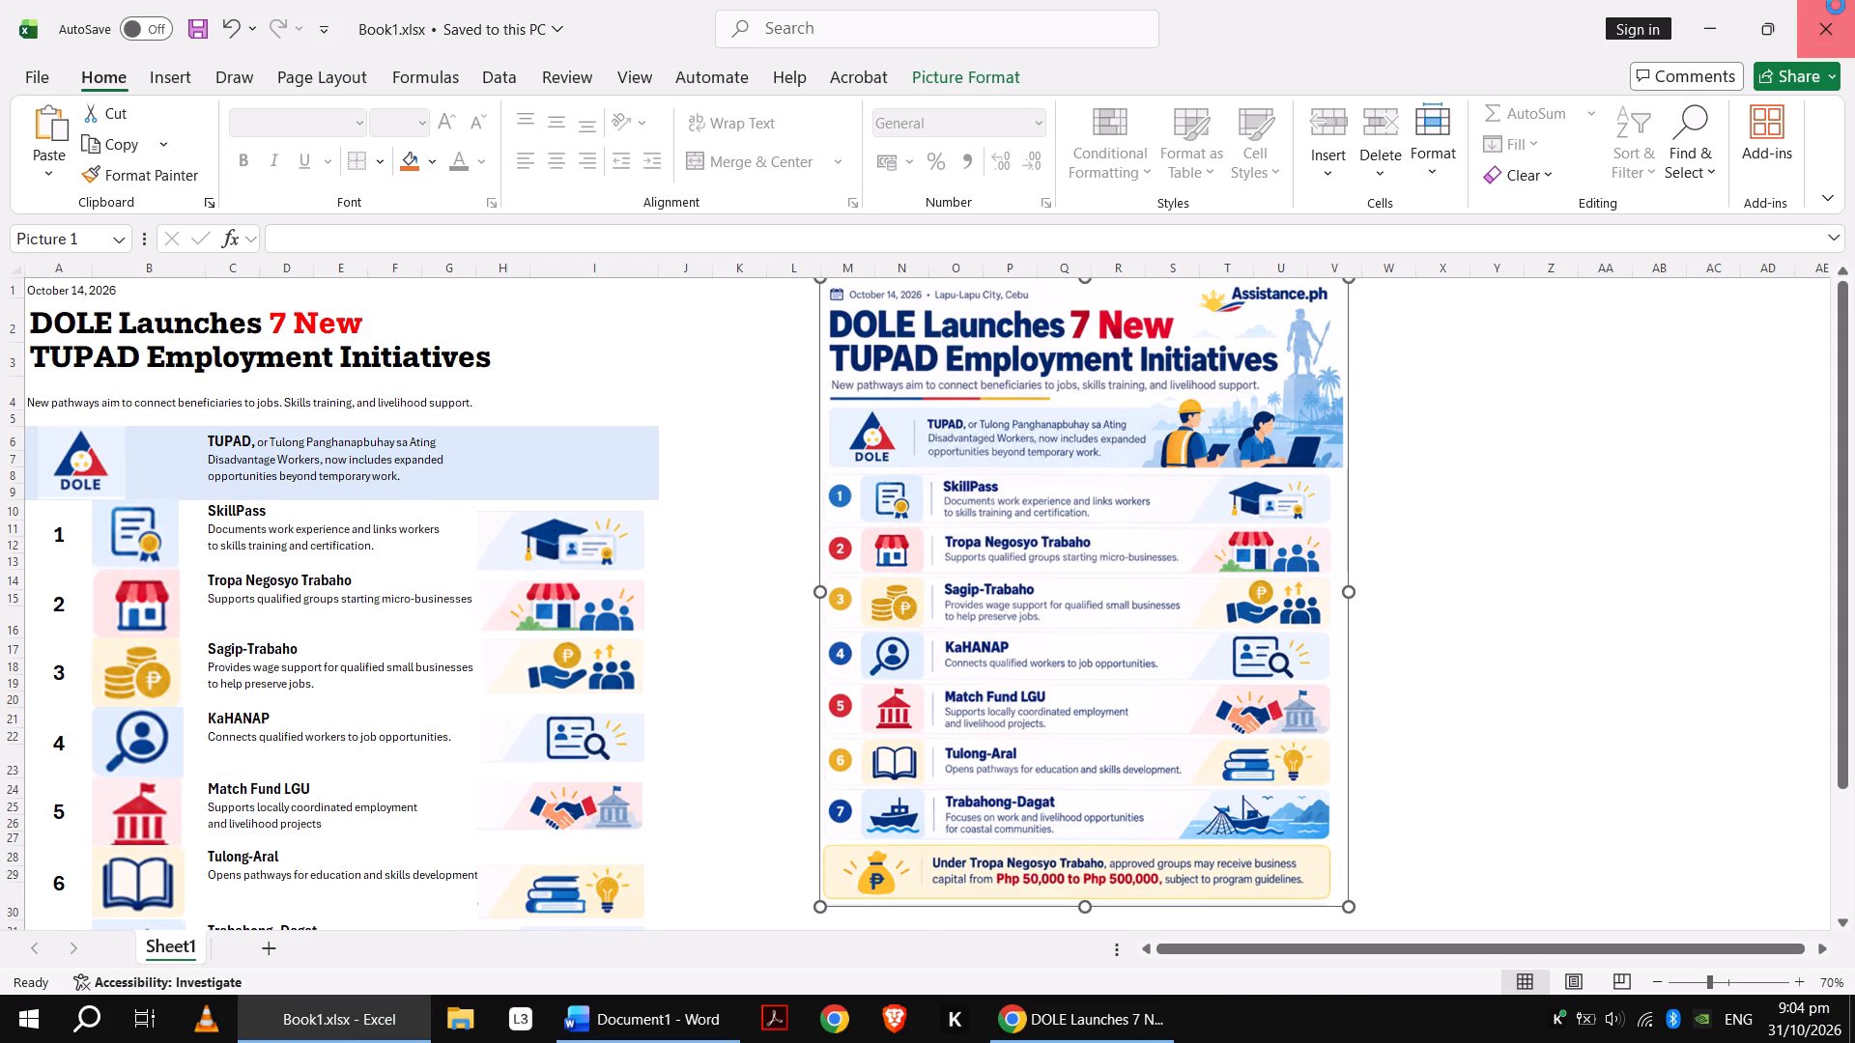
{"action": "left_click", "coordinate": [897, 28]}
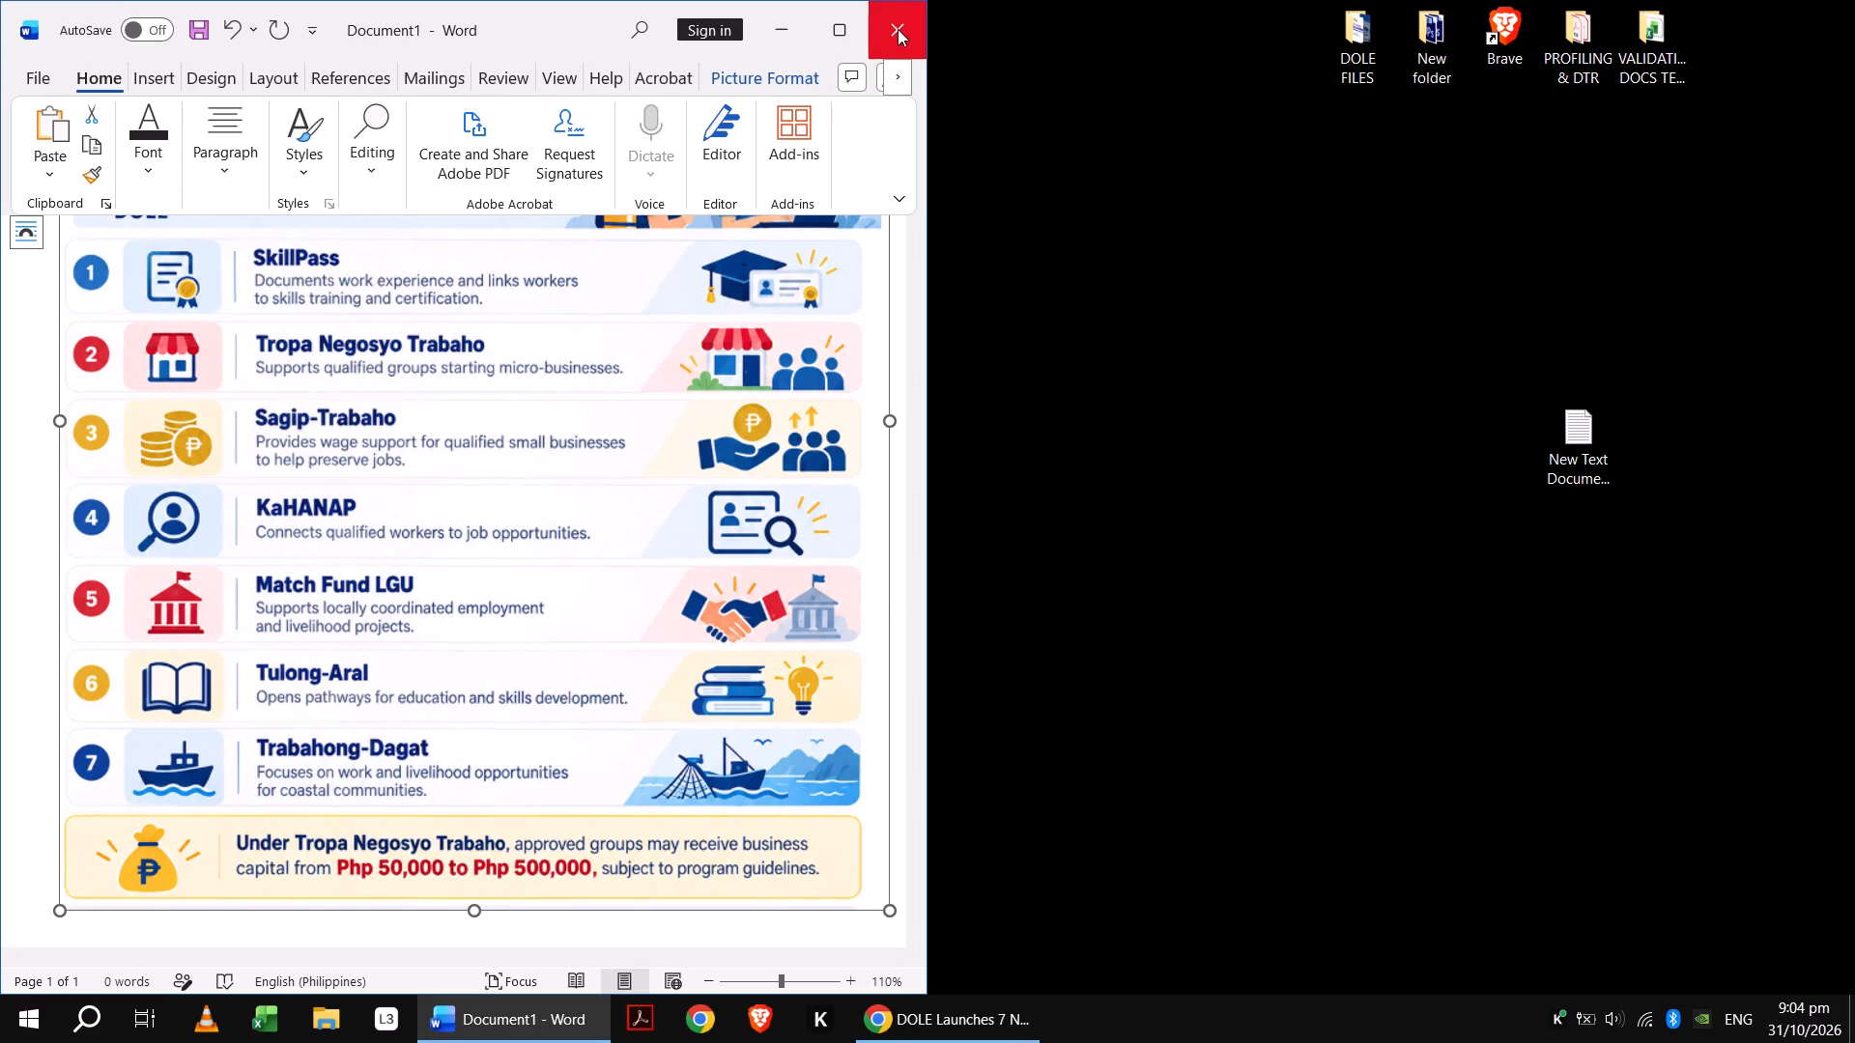
{"action": "left_click", "coordinate": [1042, 554]}
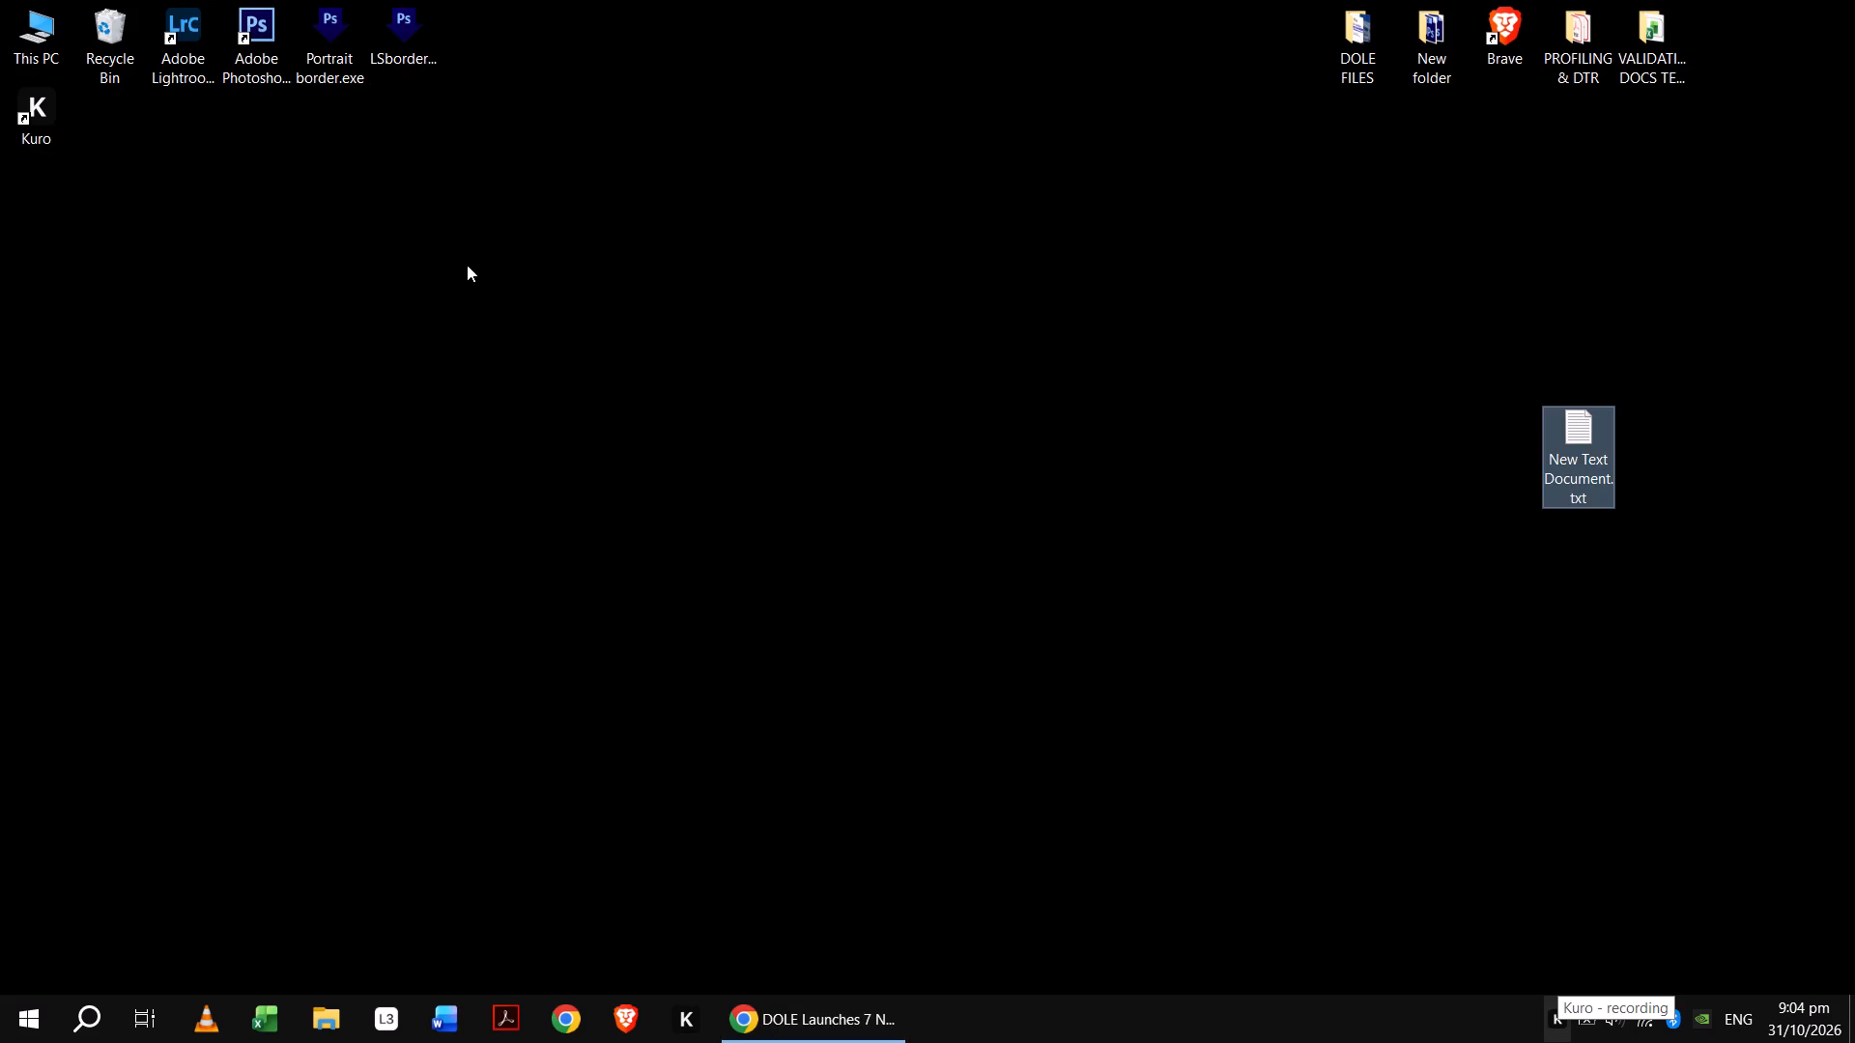
Open YouTube in a new, maximized Chrome window.
{"action": "left_click", "coordinate": [563, 1018]}
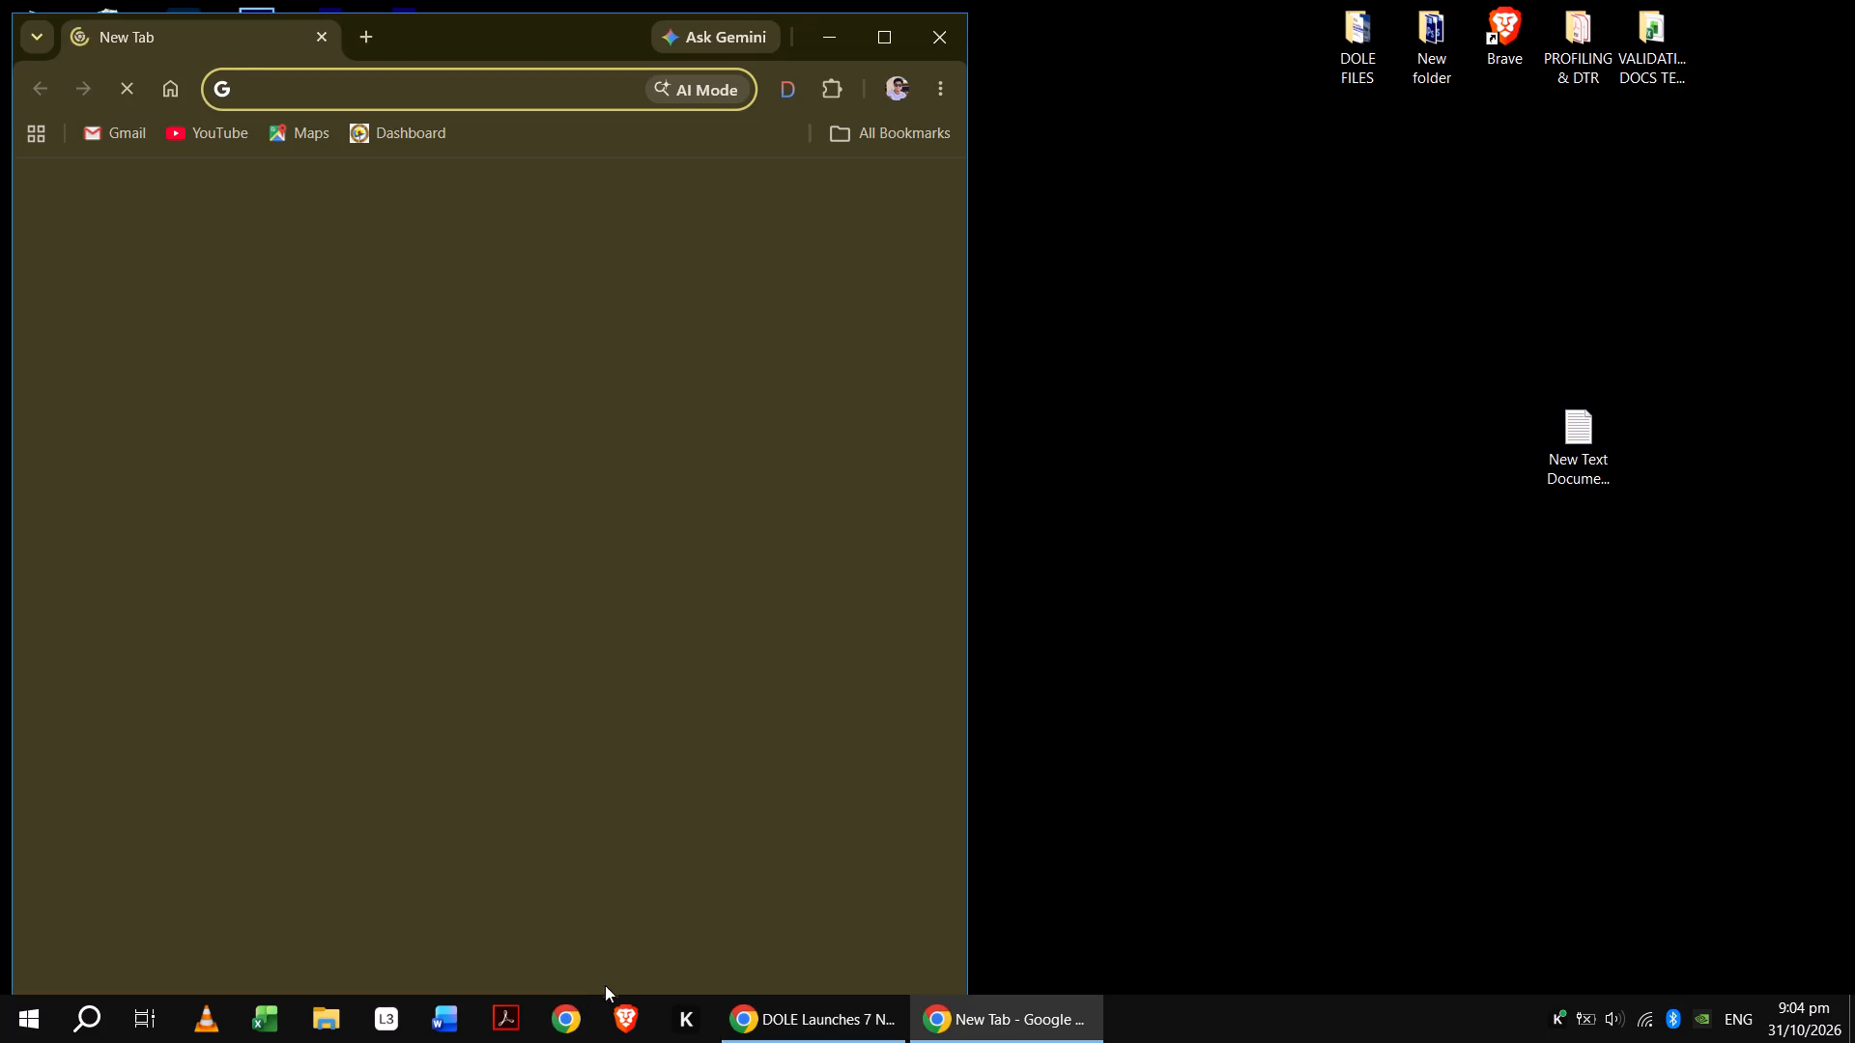
{"action": "left_click", "coordinate": [878, 39]}
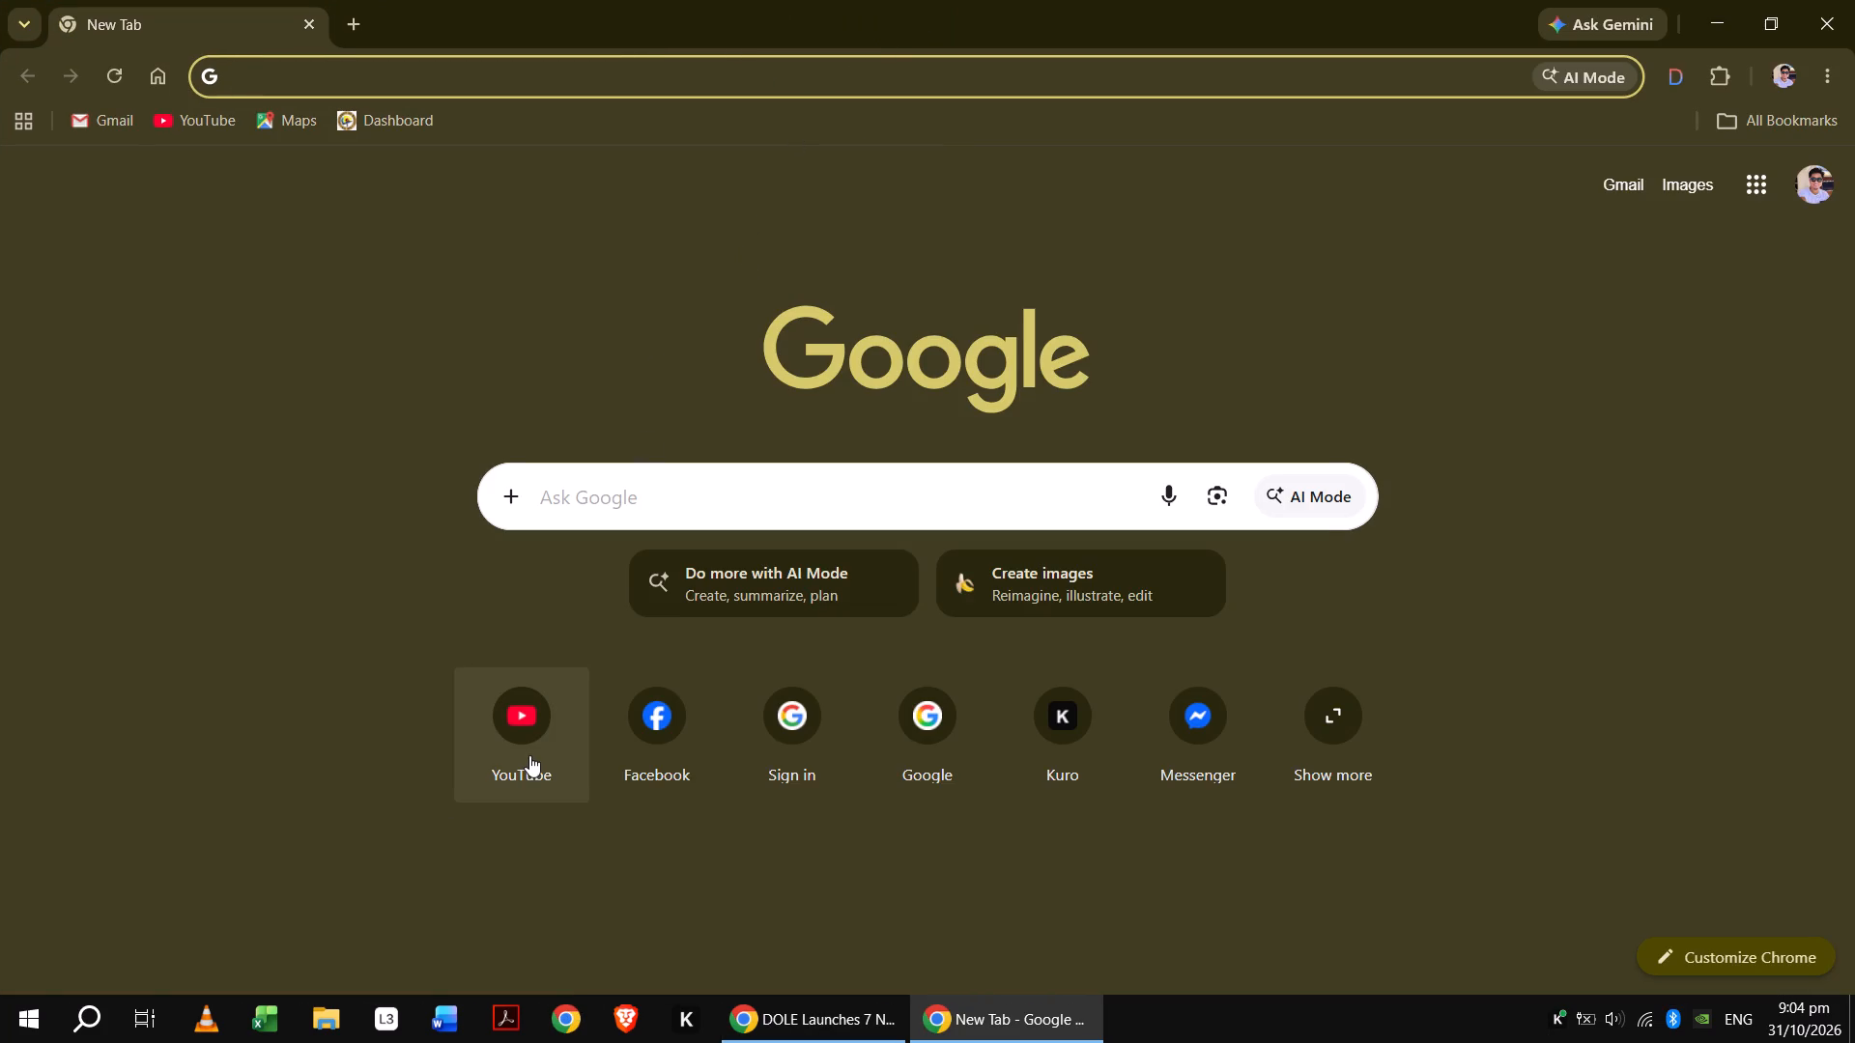
{"action": "left_click", "coordinate": [529, 755]}
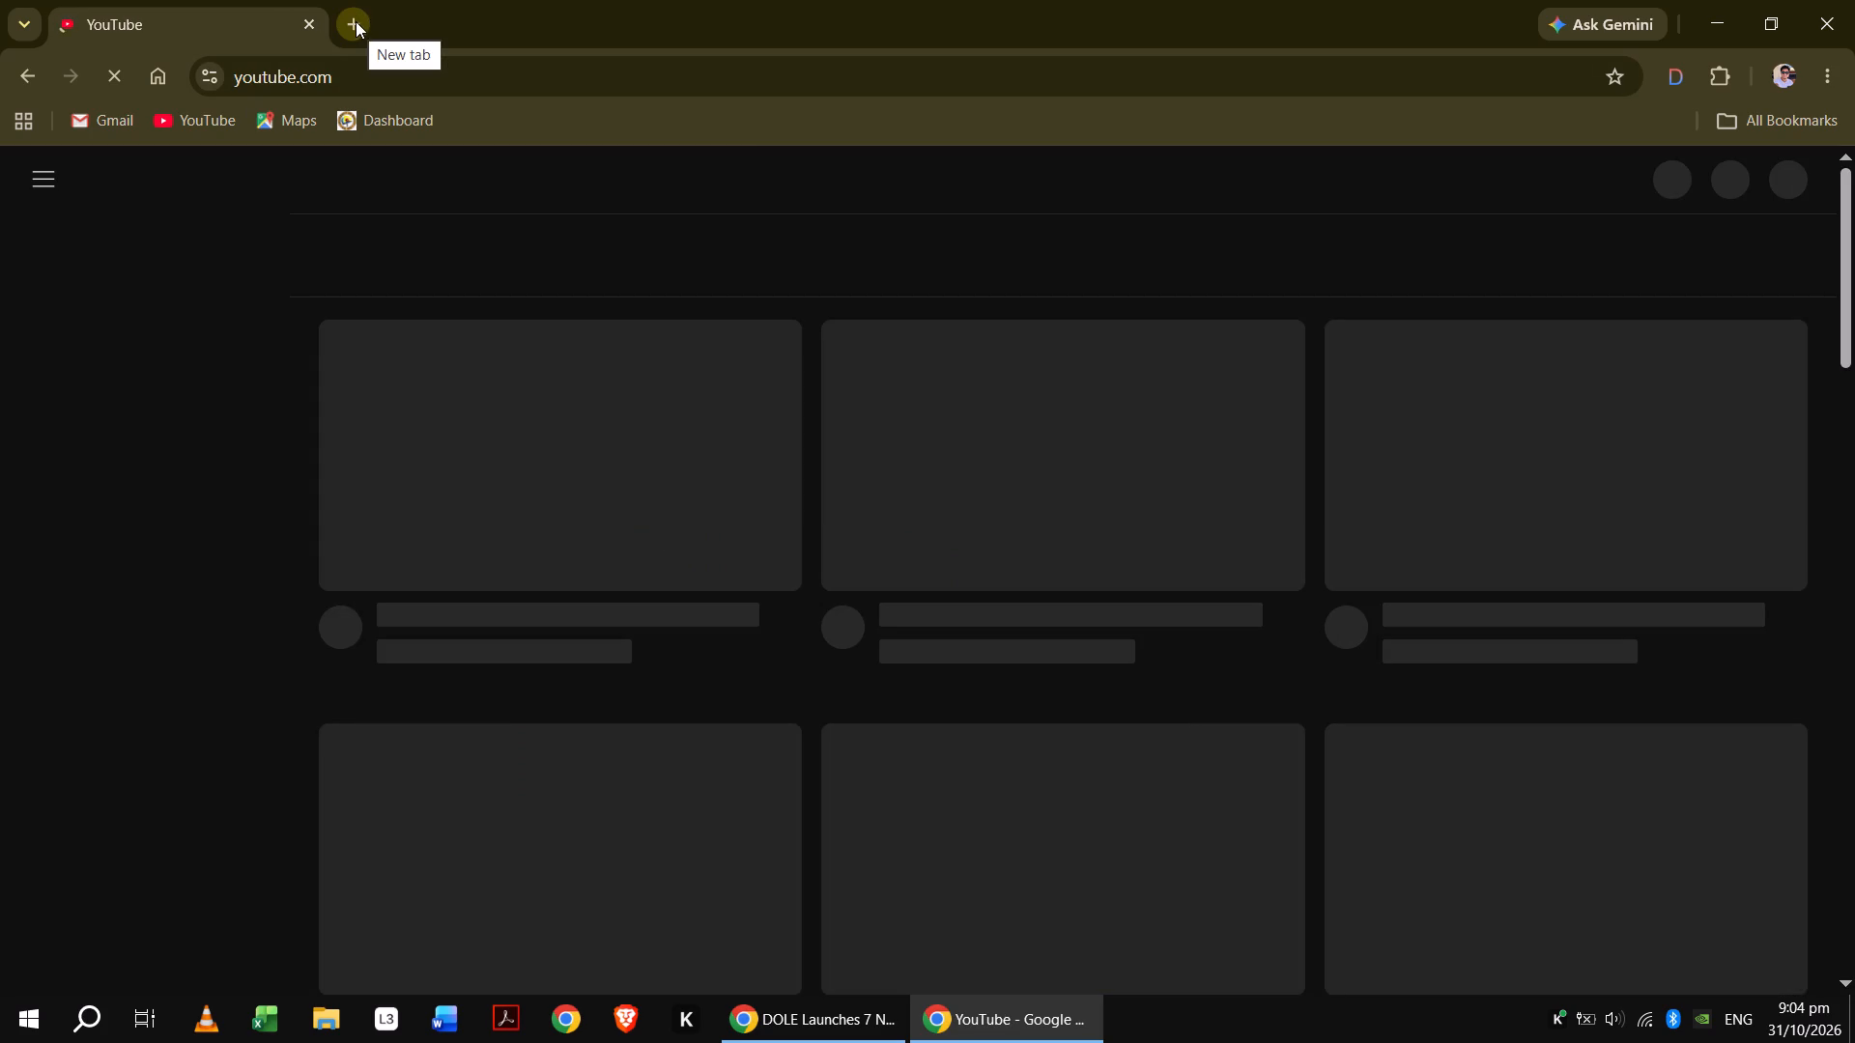
Switch to the Chrome window with the DOLE article and go to its "tupad 7 innovation" search tab.
{"action": "left_click", "coordinate": [823, 1029]}
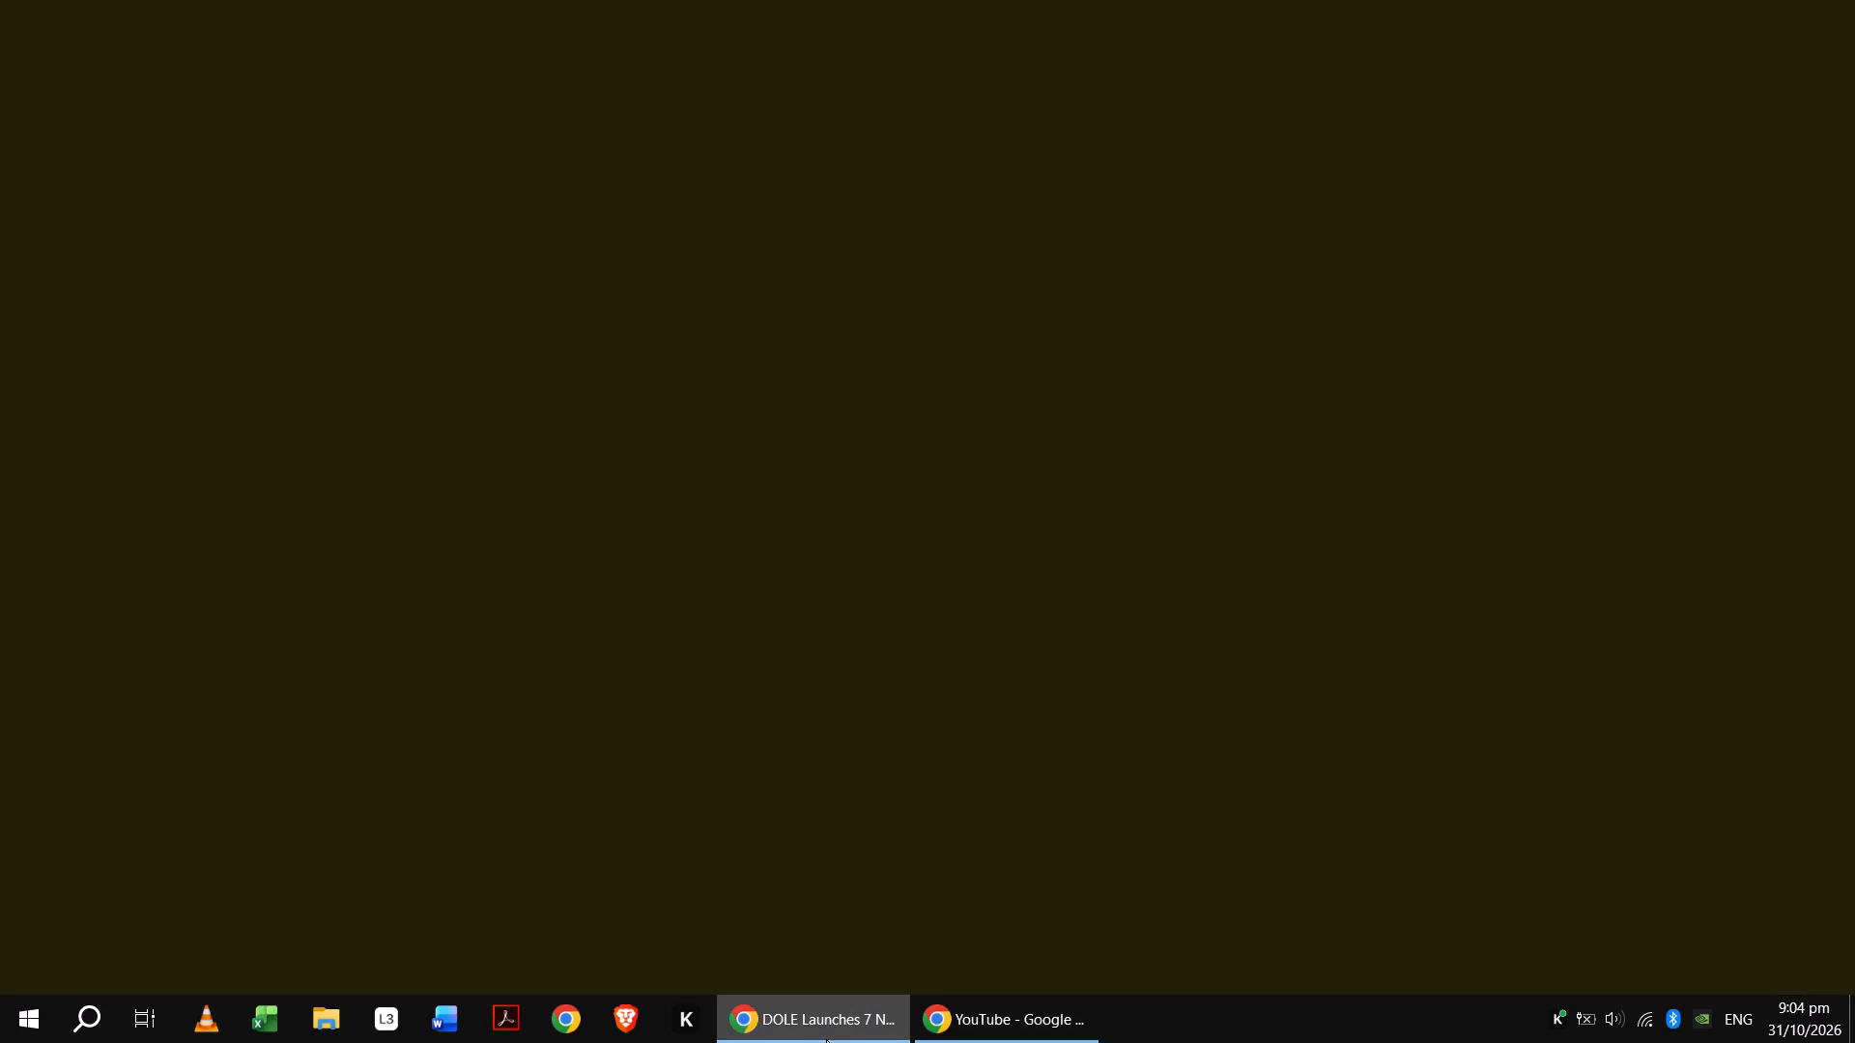
{"action": "left_click", "coordinate": [103, 1]}
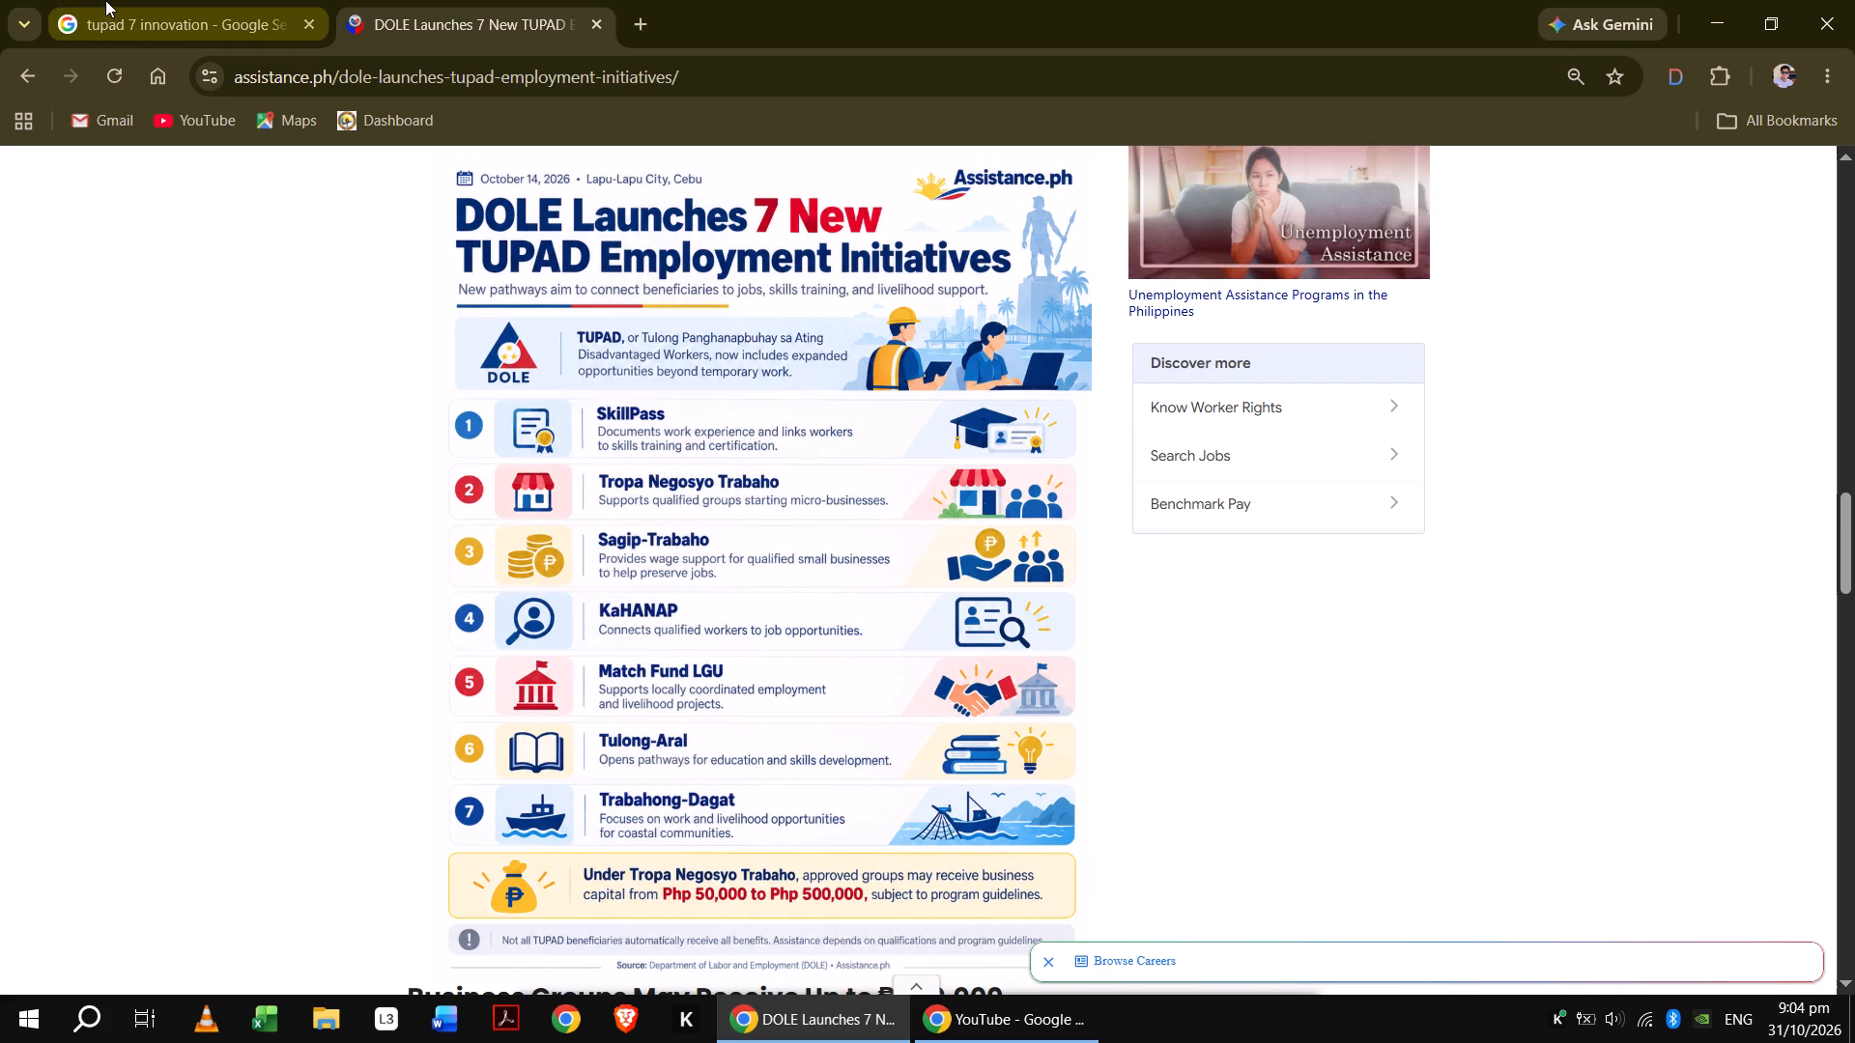